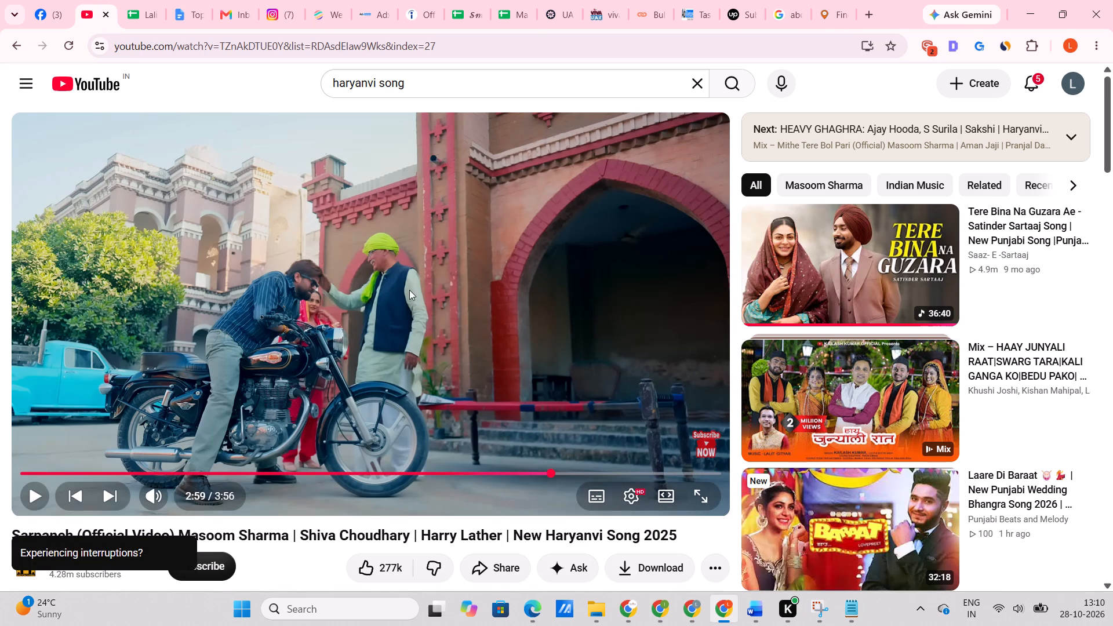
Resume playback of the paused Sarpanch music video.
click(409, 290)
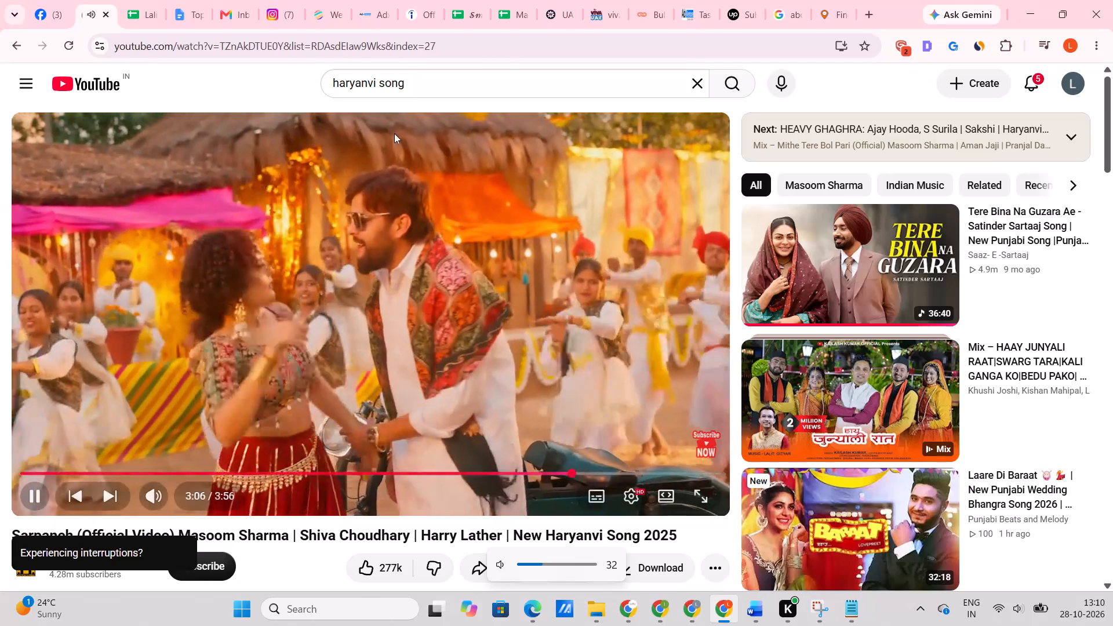
Search YouTube for "mene layi do ni" using the suggested query "mane laido ni dhola lehriyo".
drag(468, 92, 203, 83)
key(BackSpace)
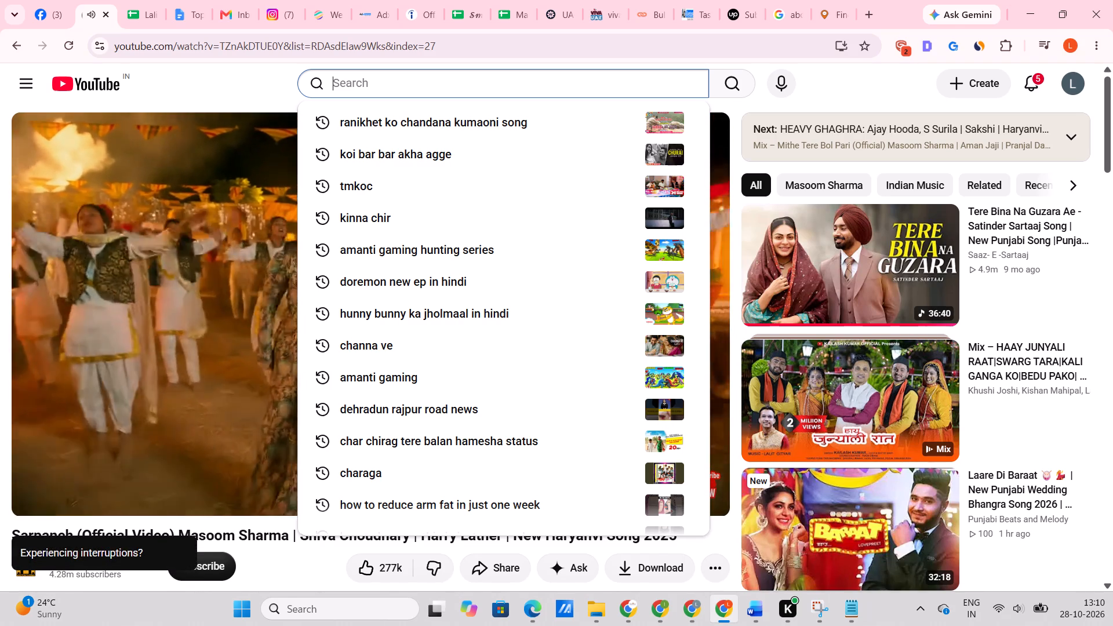
click(46, 202)
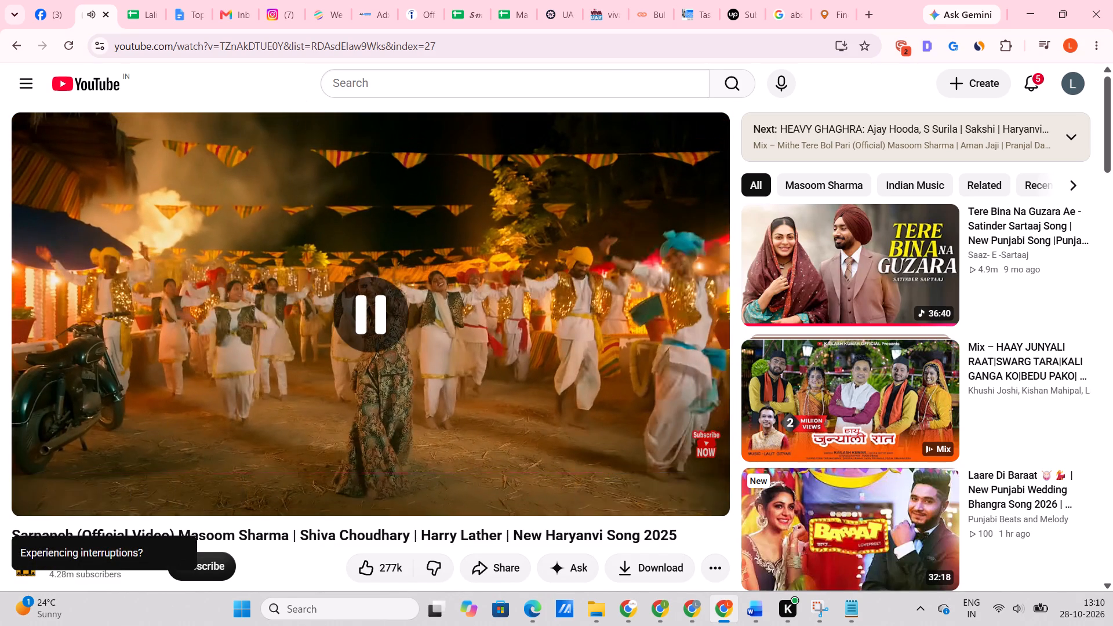
click(351, 76)
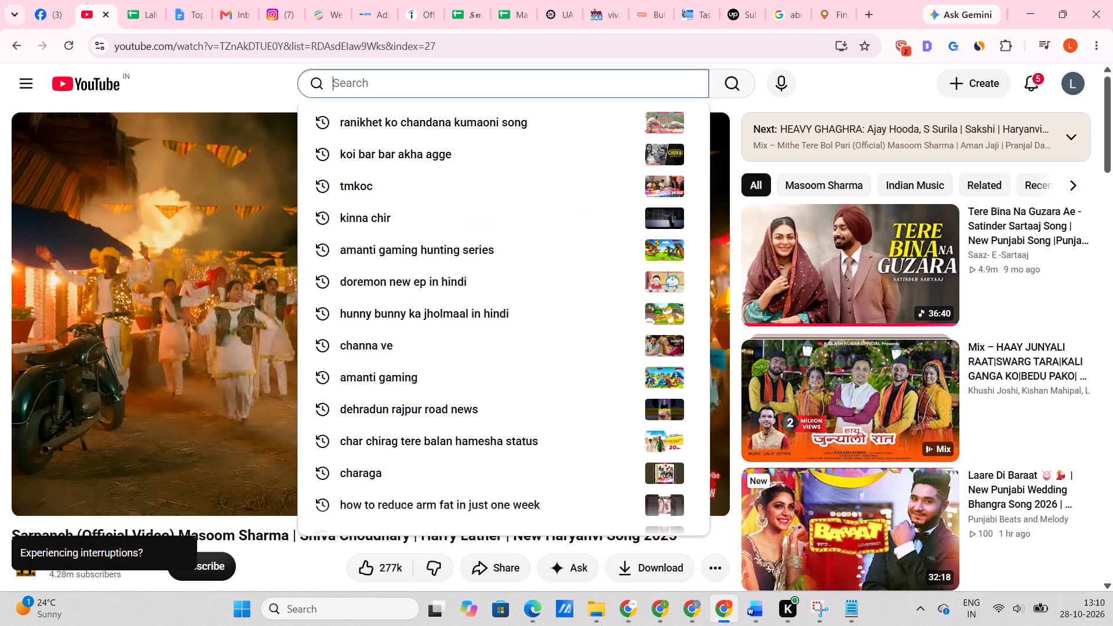
text(me)
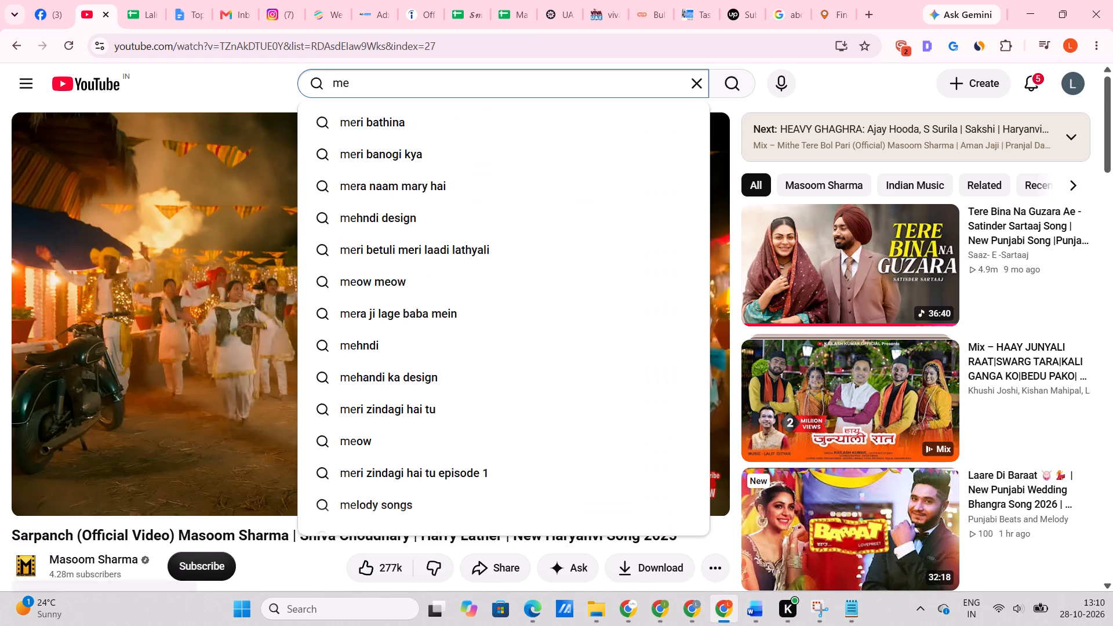
text(ne)
key(space)
text(laa)
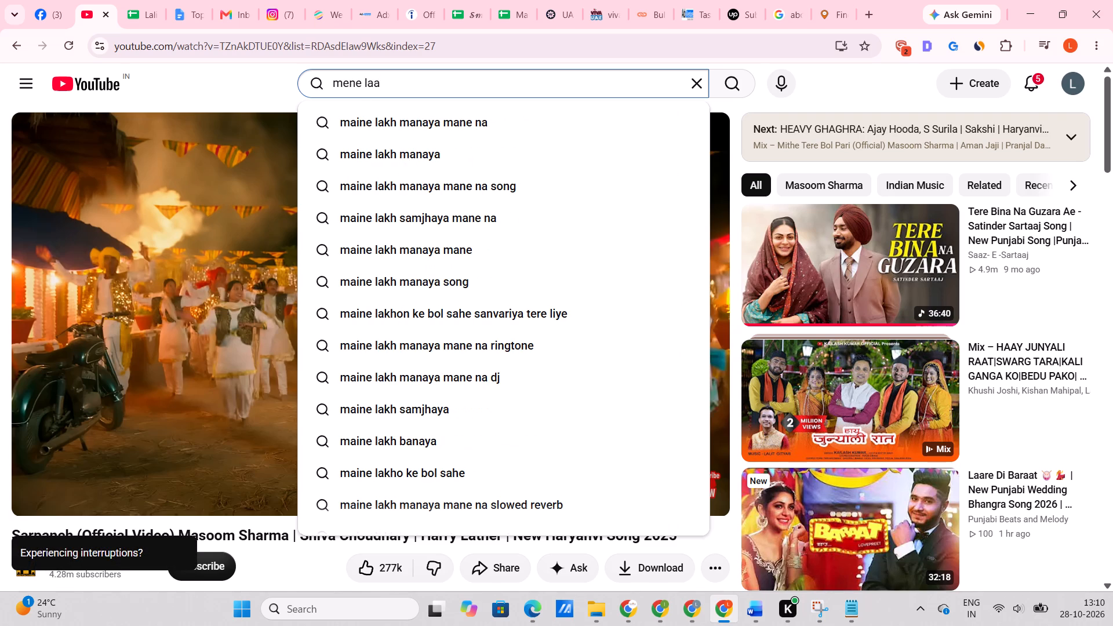
key(BackSpace)
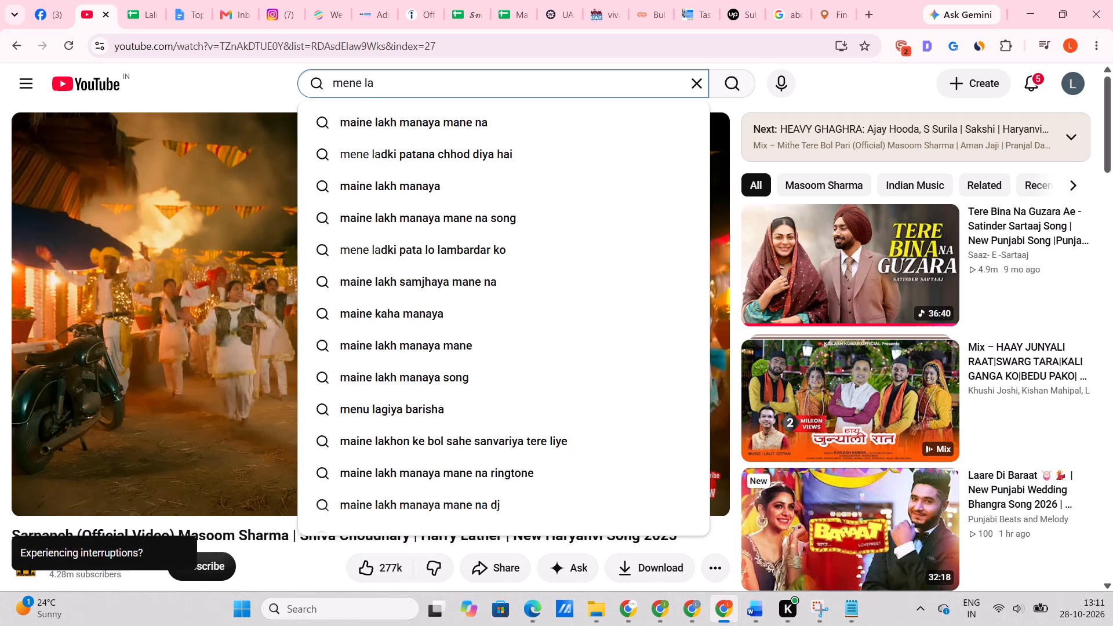
text(yi)
key(space)
text(do)
key(space)
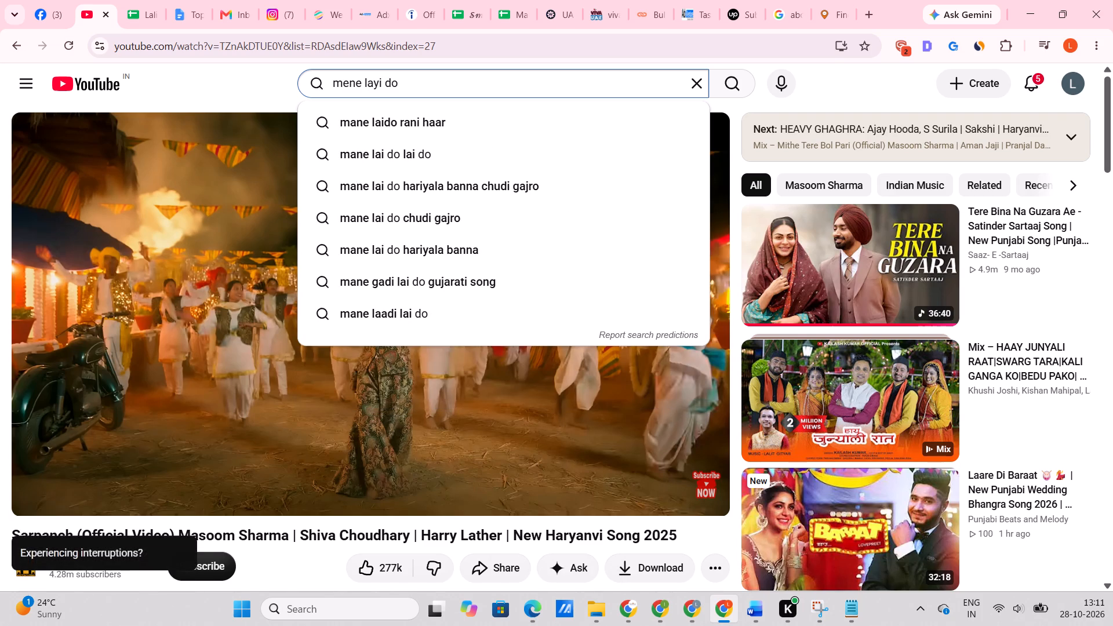
text(ni)
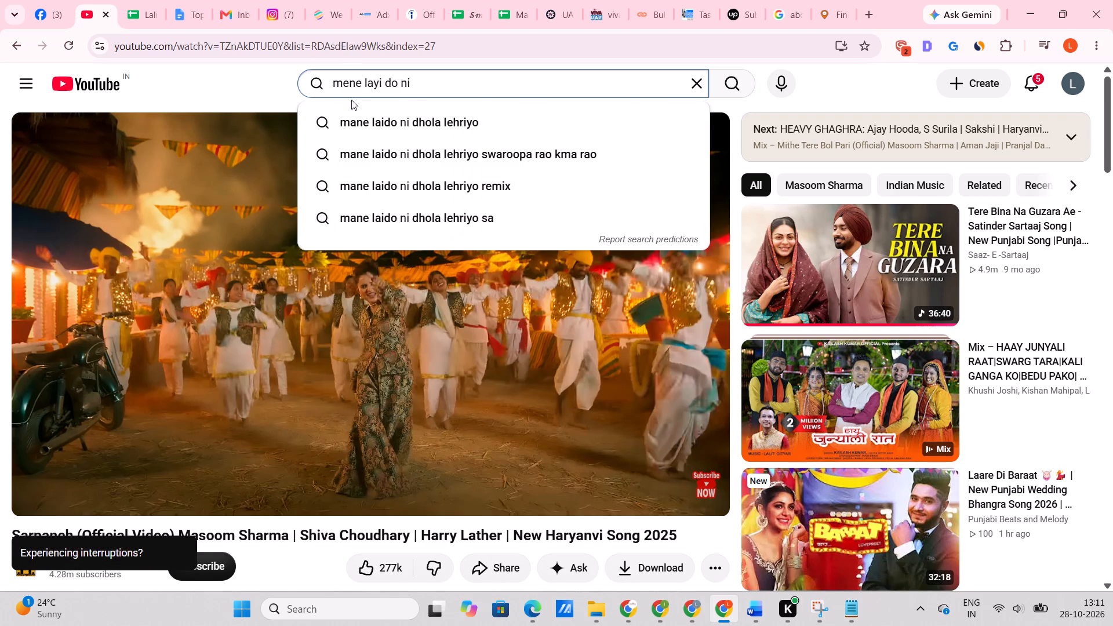
click(368, 110)
key(Return)
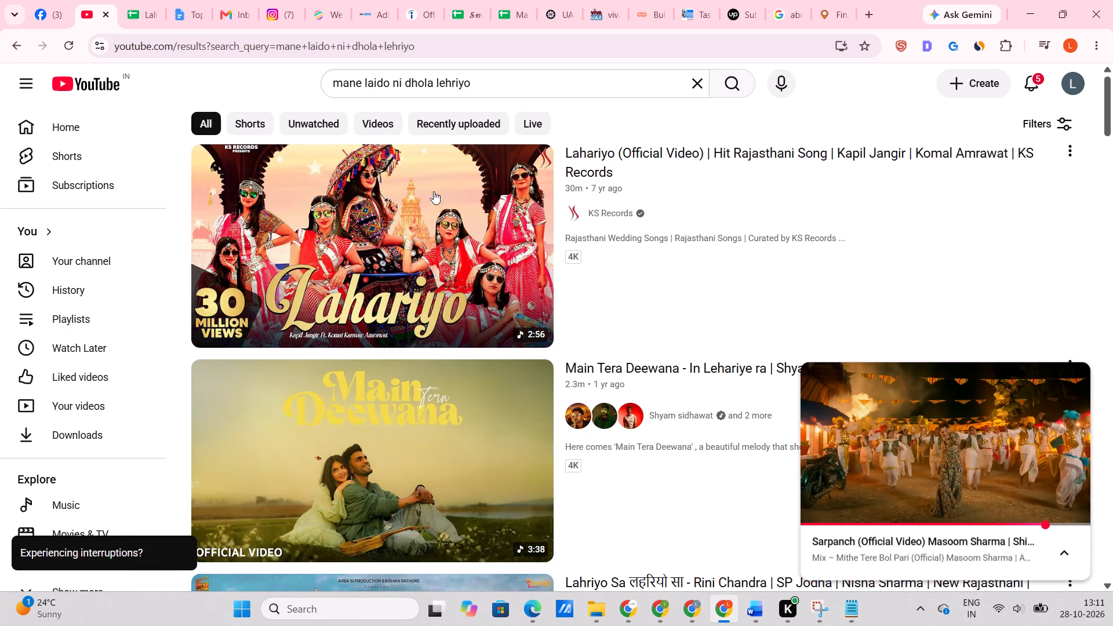
Play the Lahariyo (Official Video) by KS Records from the search results.
click(436, 196)
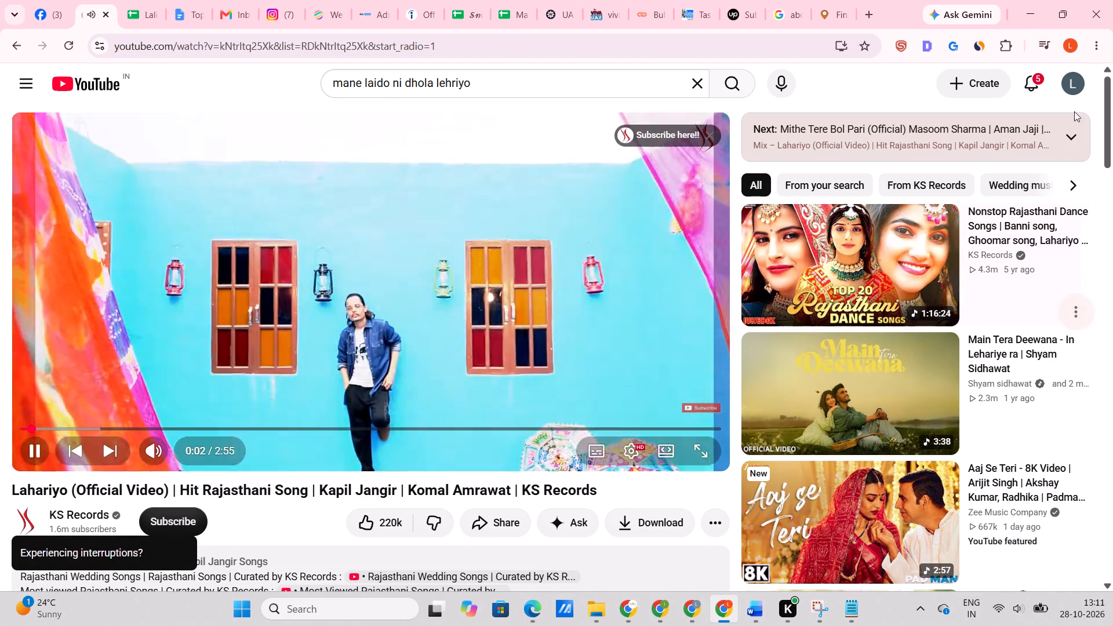
click(1031, 0)
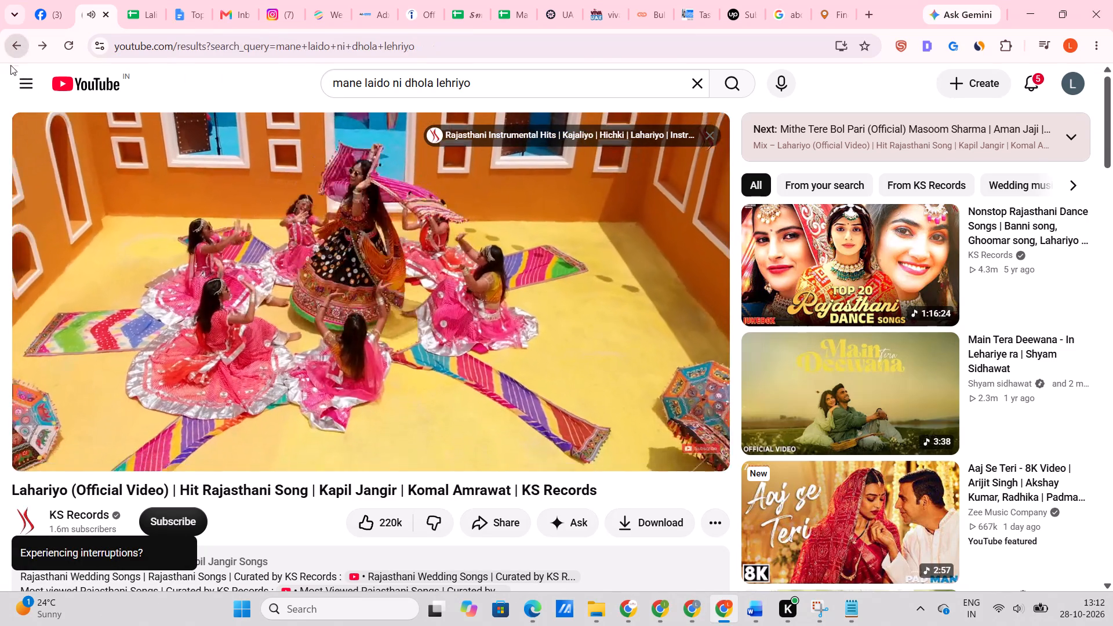
scroll(526, 373, down, 1)
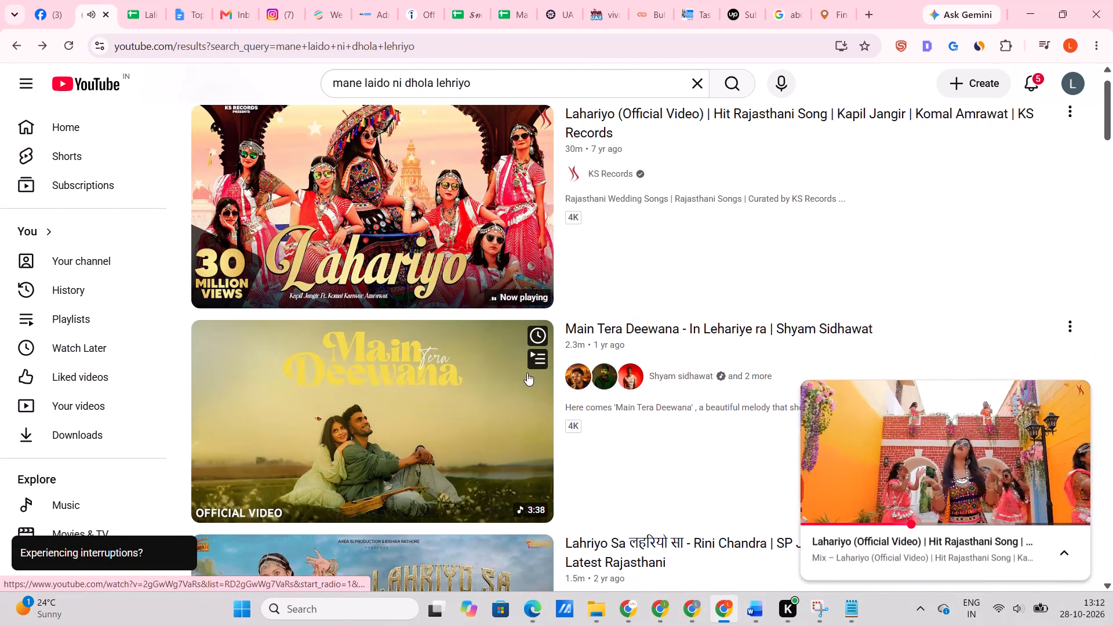
scroll(527, 373, down, 3)
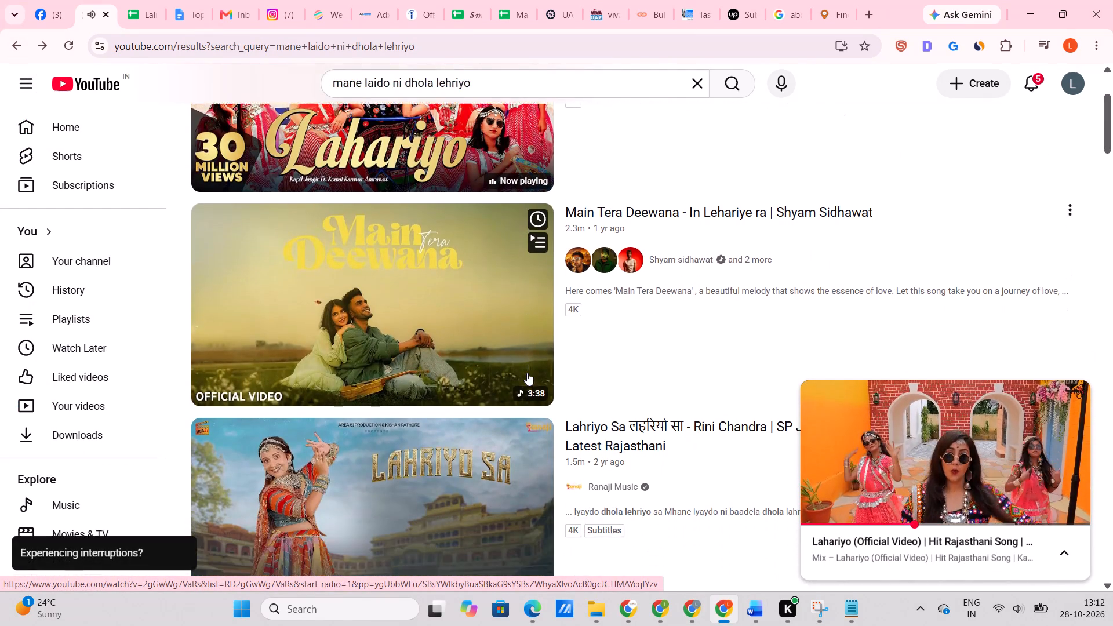
scroll(527, 373, down, 2)
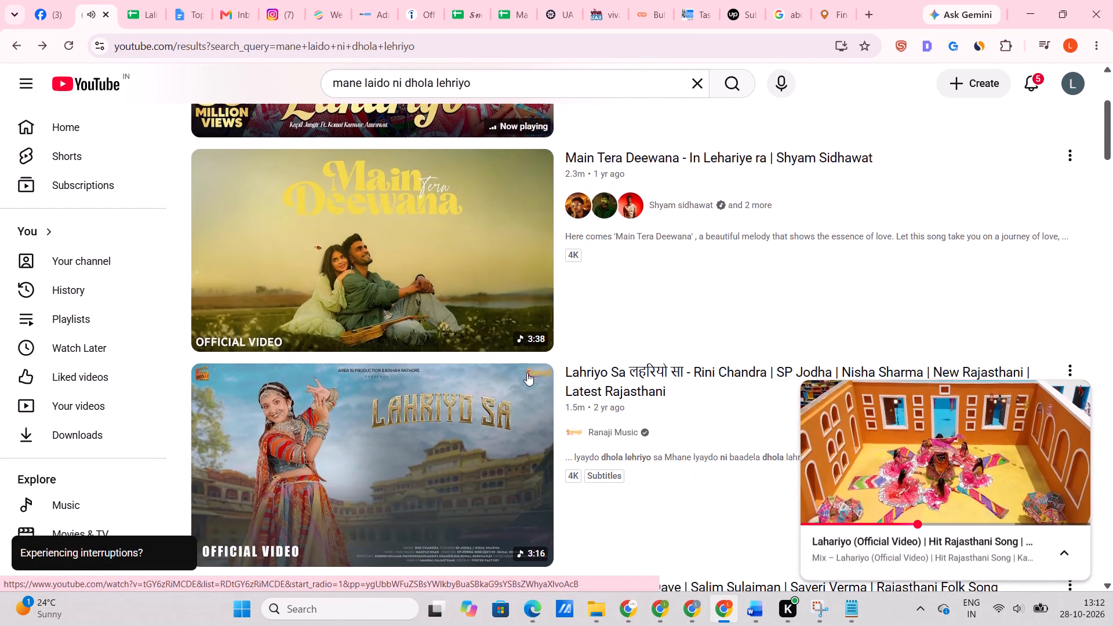
scroll(527, 373, down, 2)
click(420, 265)
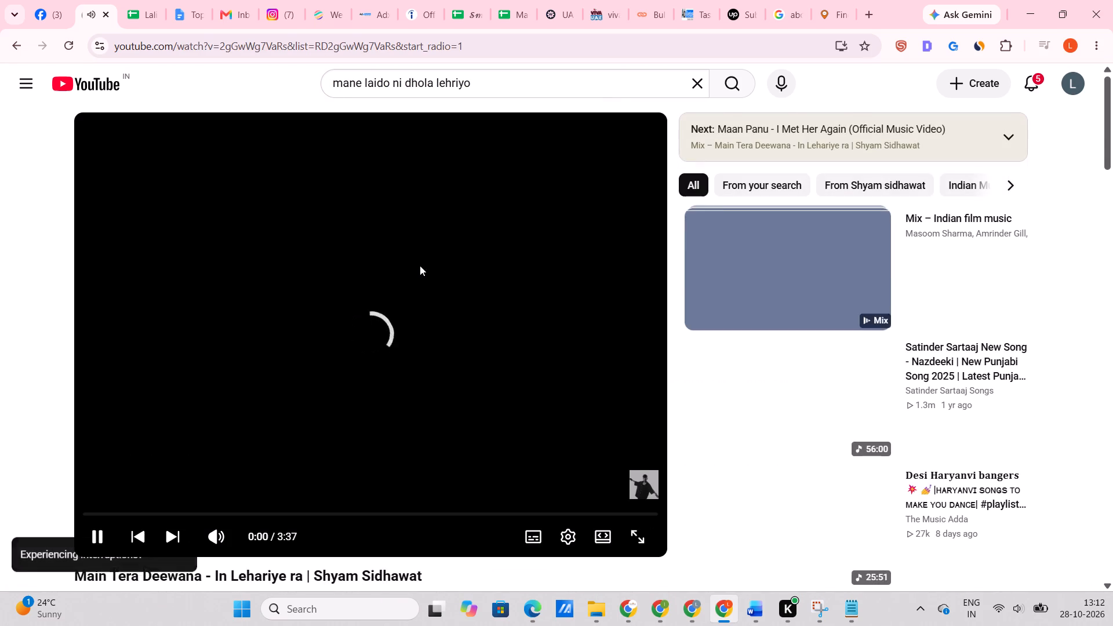
scroll(419, 265, down, 1)
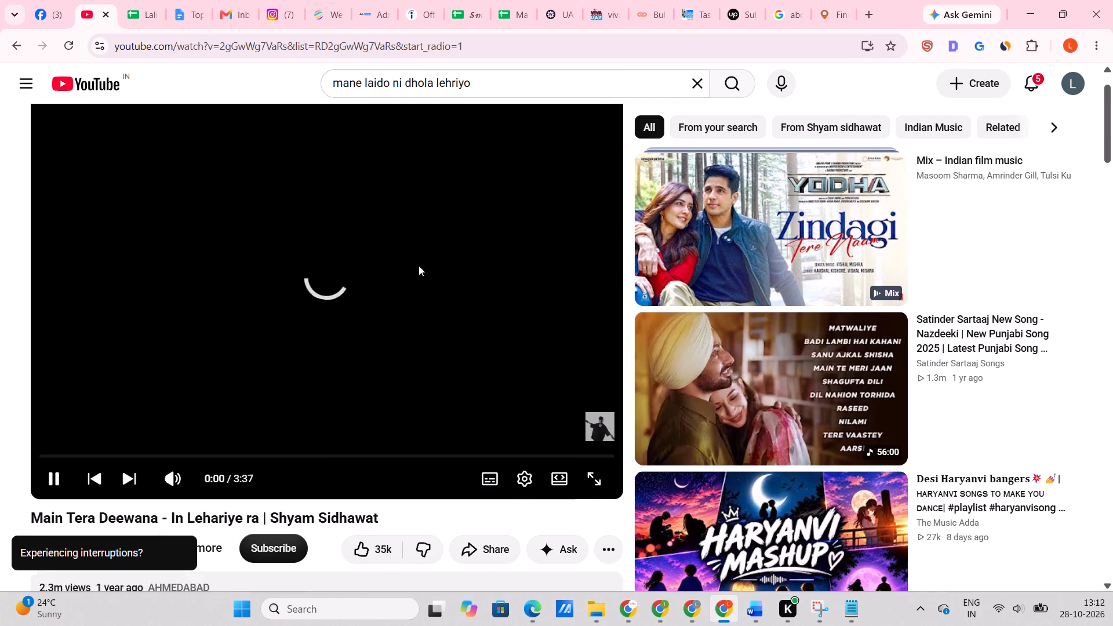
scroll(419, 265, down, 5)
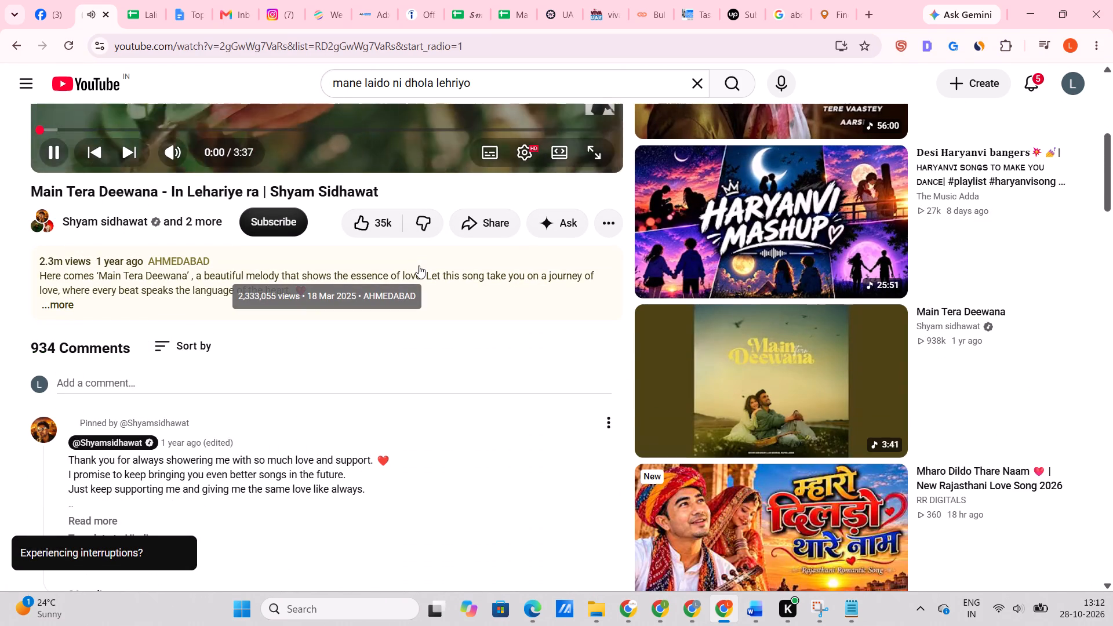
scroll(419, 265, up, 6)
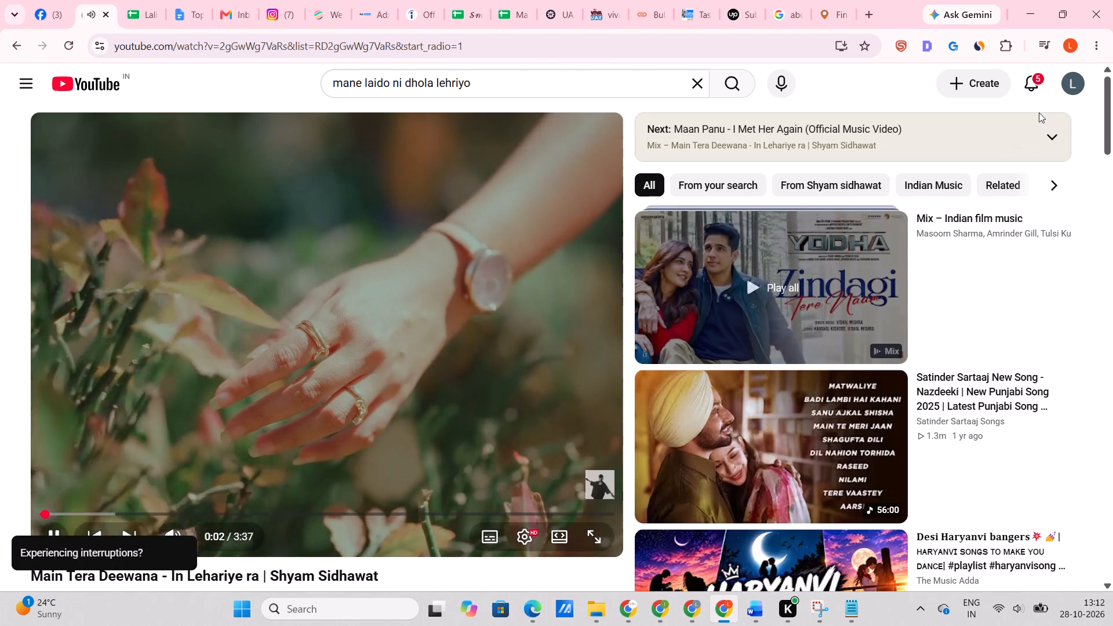
Return to the blog draft and remove the bold from "Dubai yacht trip" in the opening sentence.
click(1031, 0)
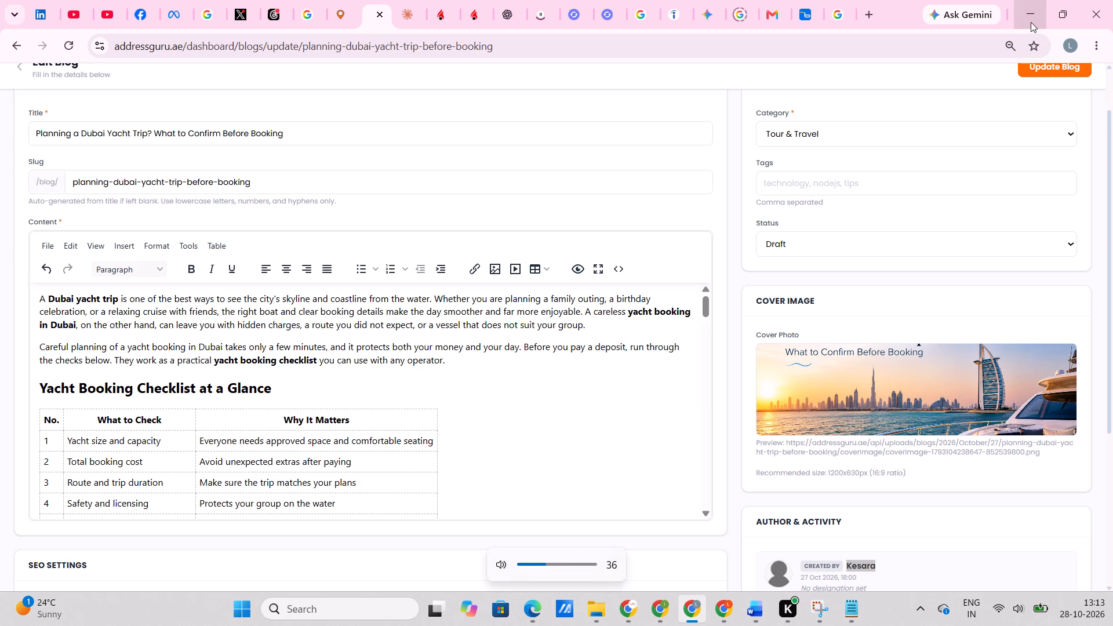
scroll(234, 366, up, 1)
drag(46, 344, 121, 348)
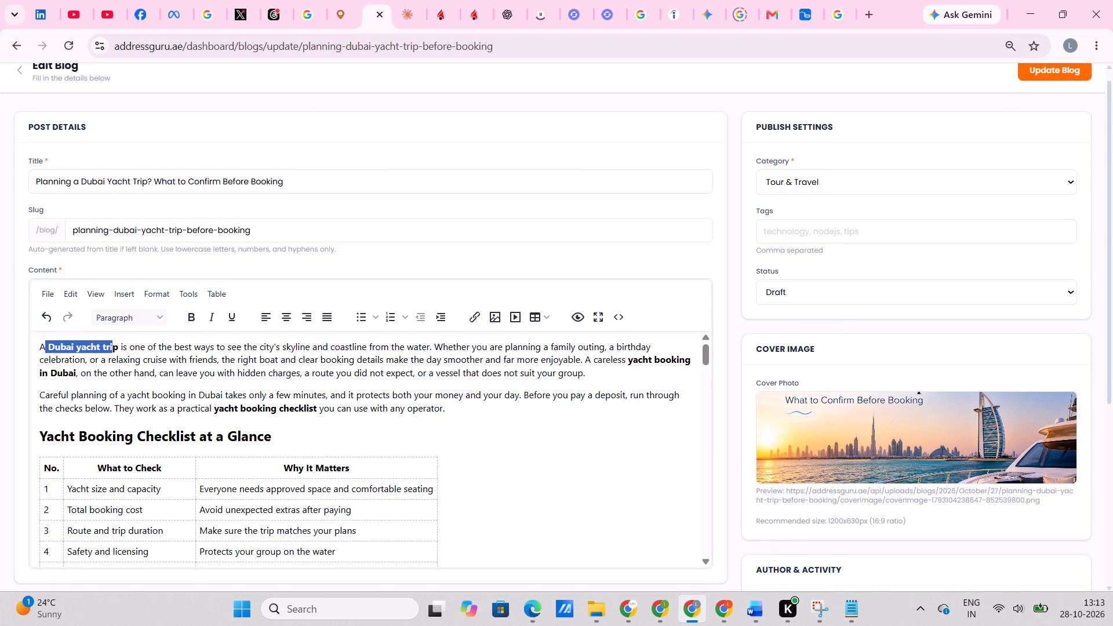
drag(121, 348, 117, 347)
key(ctrl+b)
key(ctrl+b)
click(200, 360)
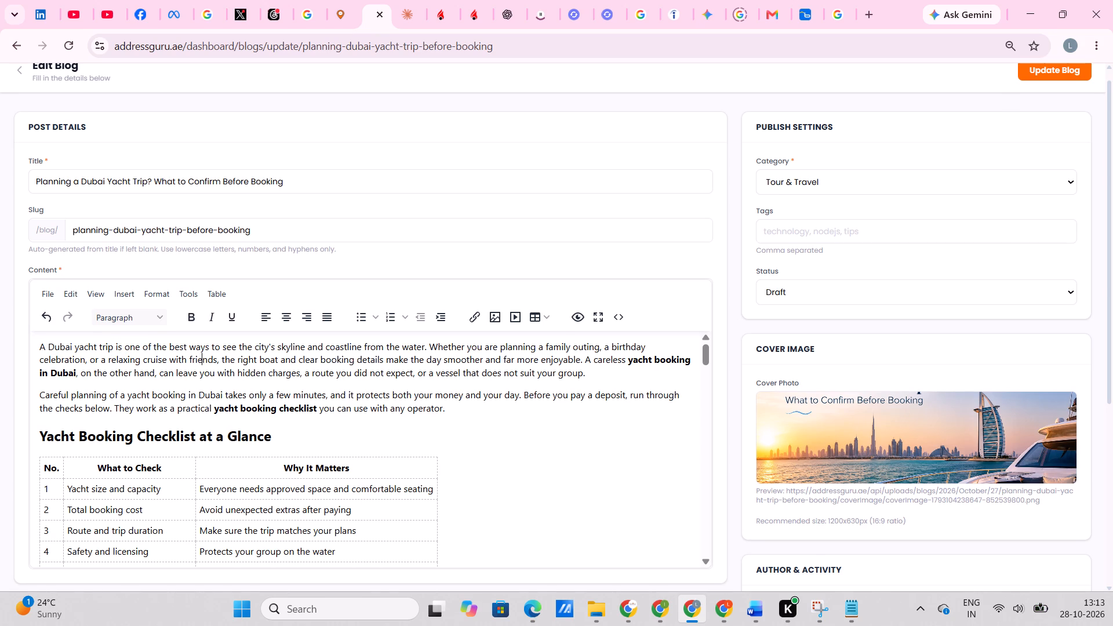
Make the phrase "best ways to see the city's skyline" bold in the opening sentence.
drag(170, 345, 306, 348)
key(ctrl+b)
click(306, 348)
click(352, 361)
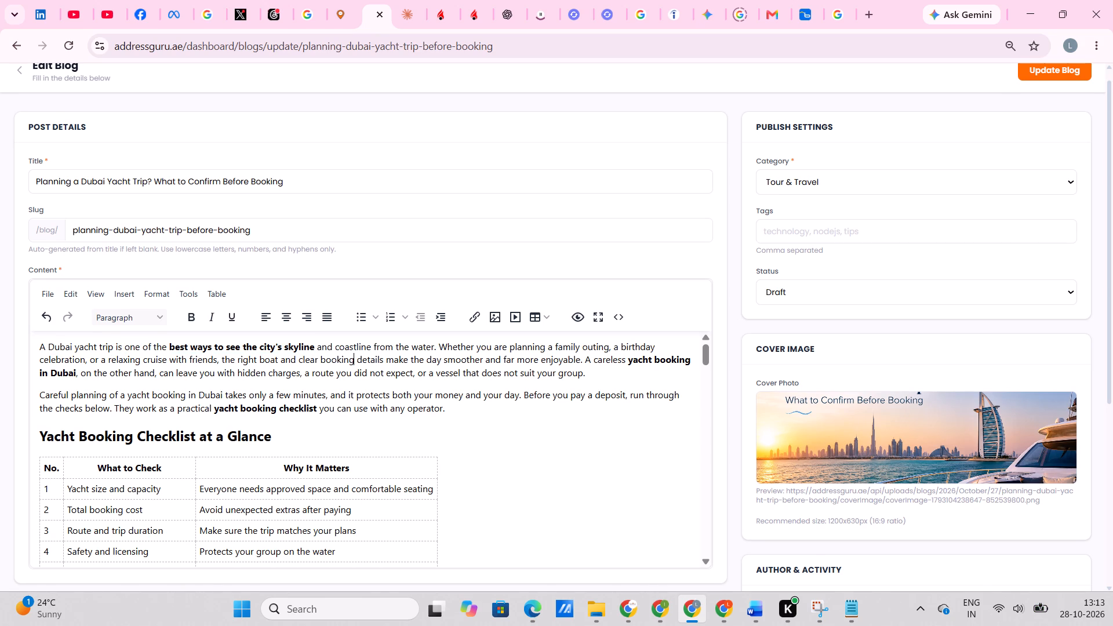
Start a new paragraph at the sentence beginning "A careless yacht booking in Dubai" in the introduction.
click(588, 358)
key(BackSpace)
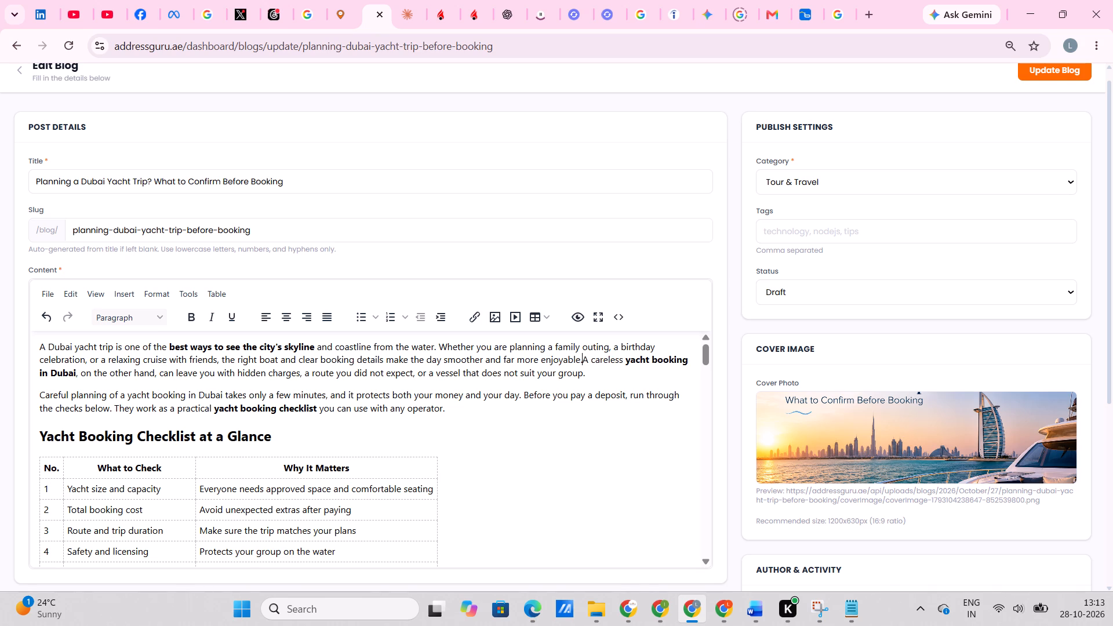
key(Return)
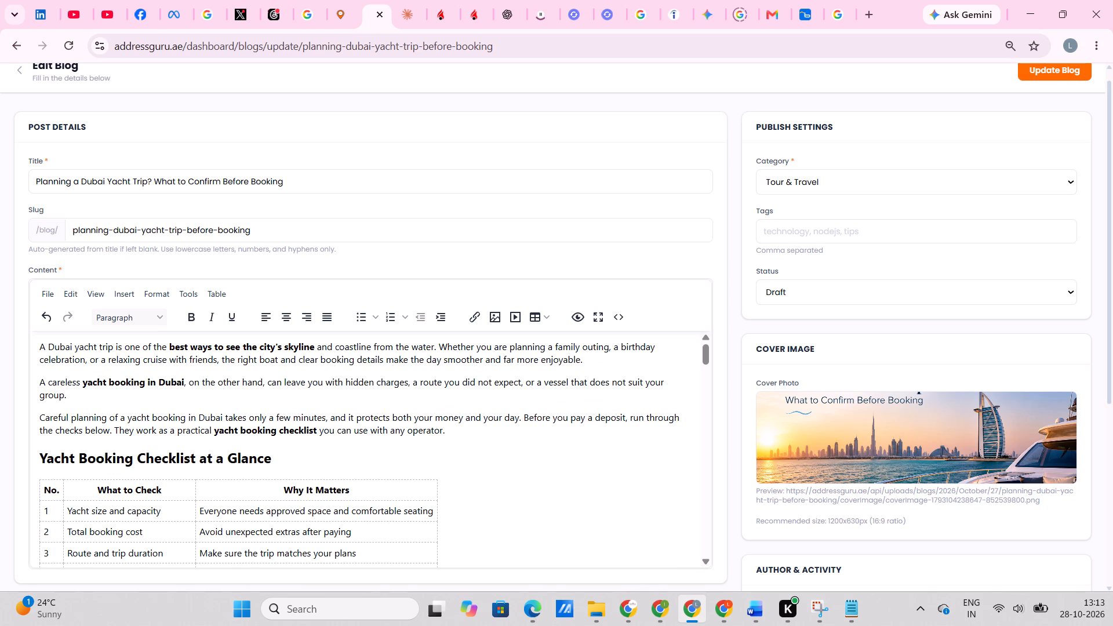
Remove the bold from "yacht booking in Dubai" in the new second paragraph.
drag(78, 381, 183, 390)
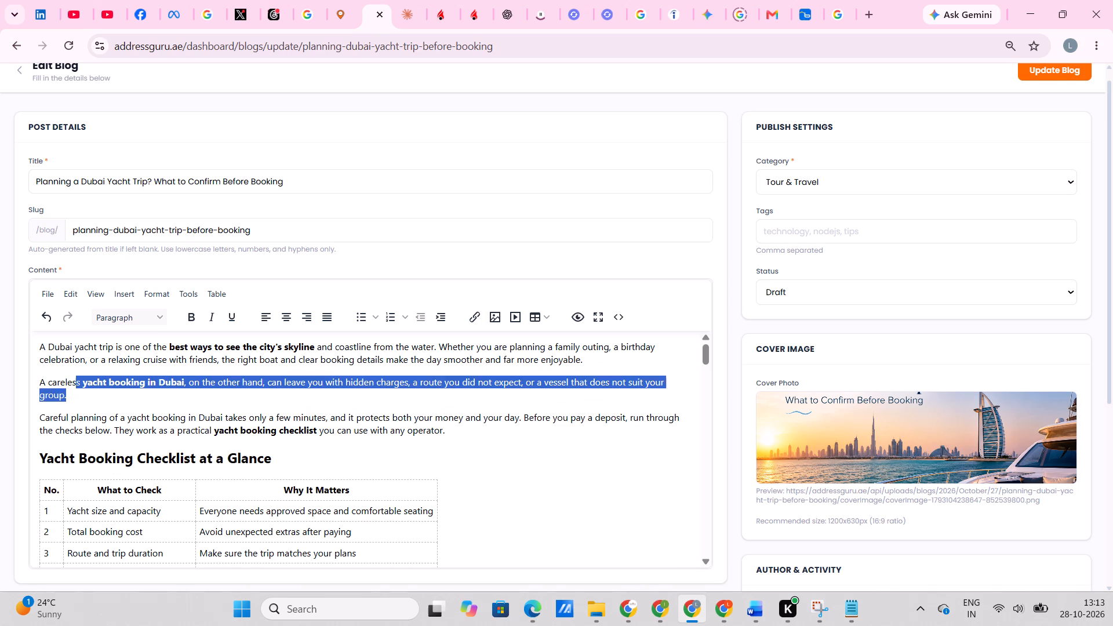
drag(183, 390, 185, 382)
key(ctrl+b)
key(ctrl+b)
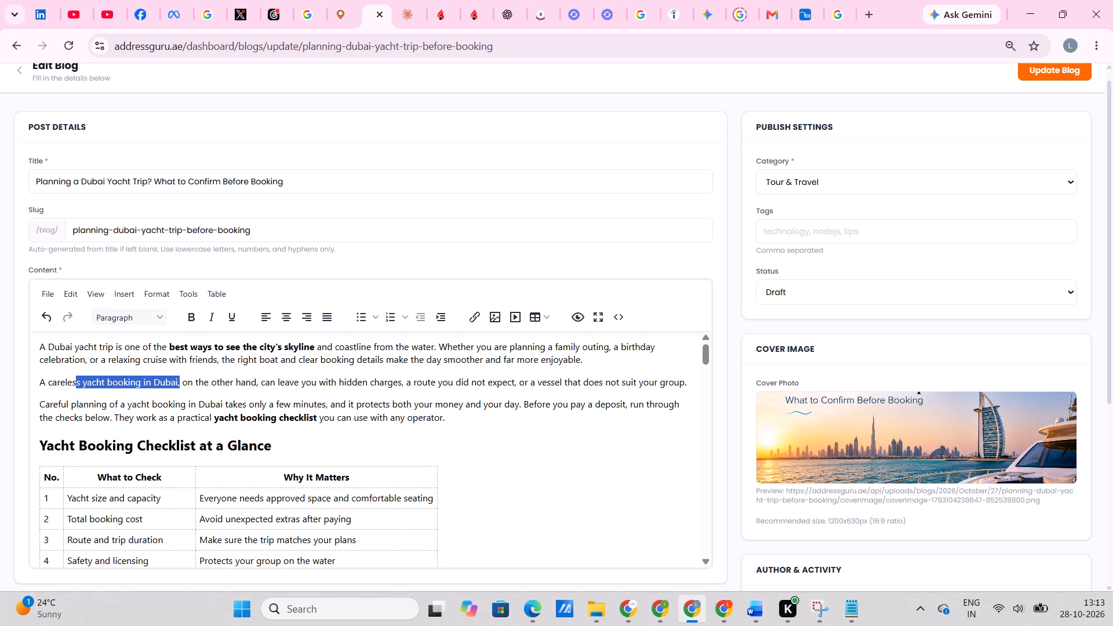
click(185, 382)
Join the "Careful planning of a yacht booking" paragraph to the end of the paragraph before it, separated by a space.
click(42, 402)
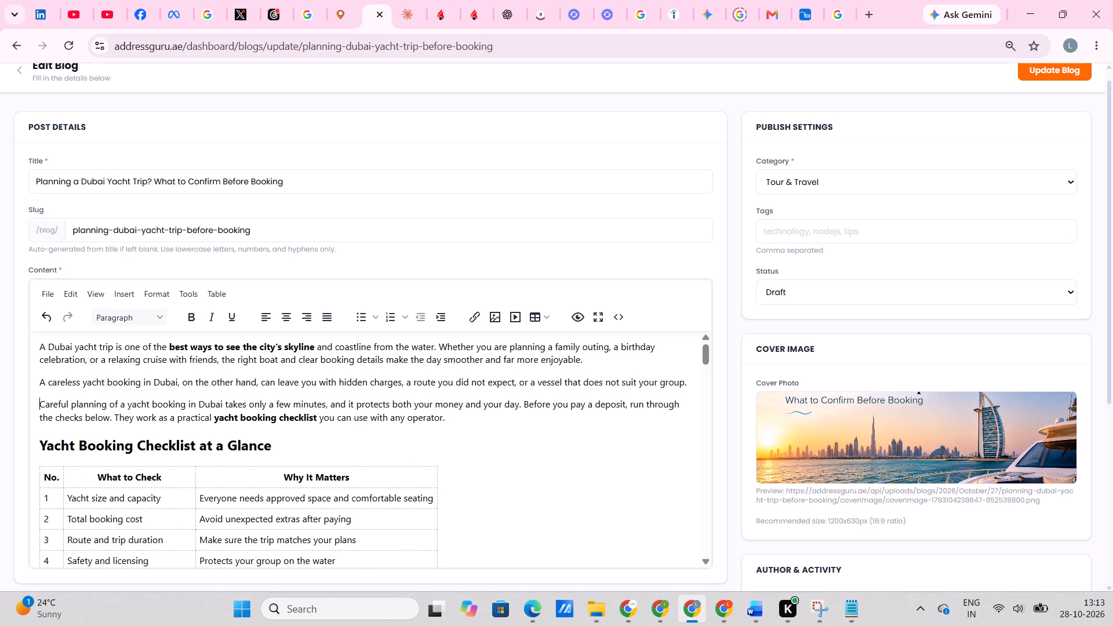
key(BackSpace)
key(space)
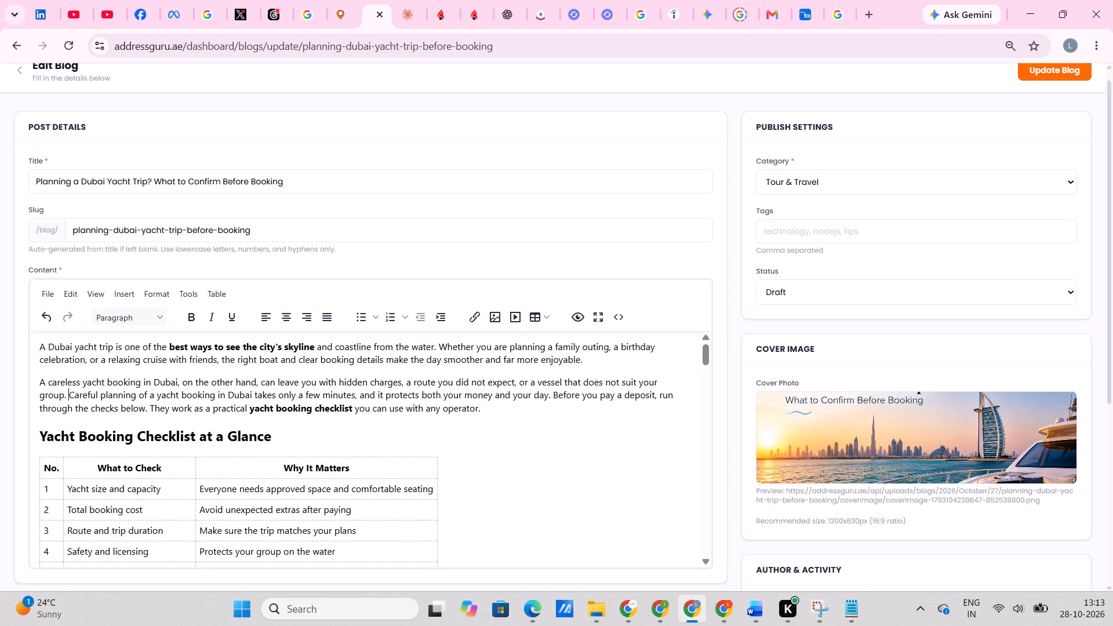
Widen the table under the Yacht Booking Checklist at a Glance heading slightly.
scroll(282, 407, down, 1)
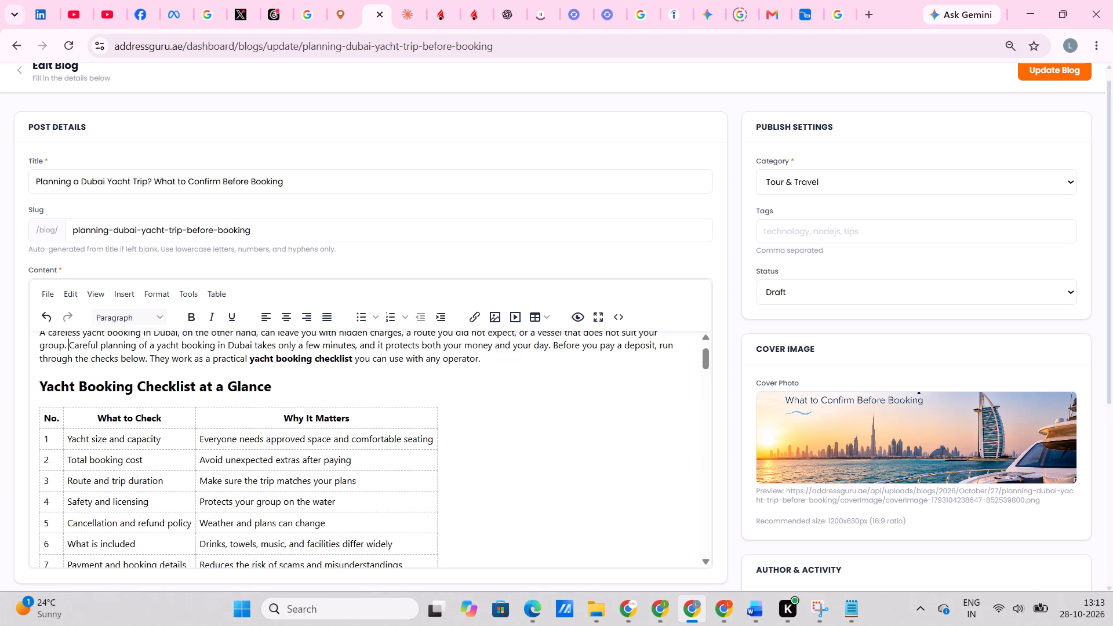
scroll(223, 392, down, 2)
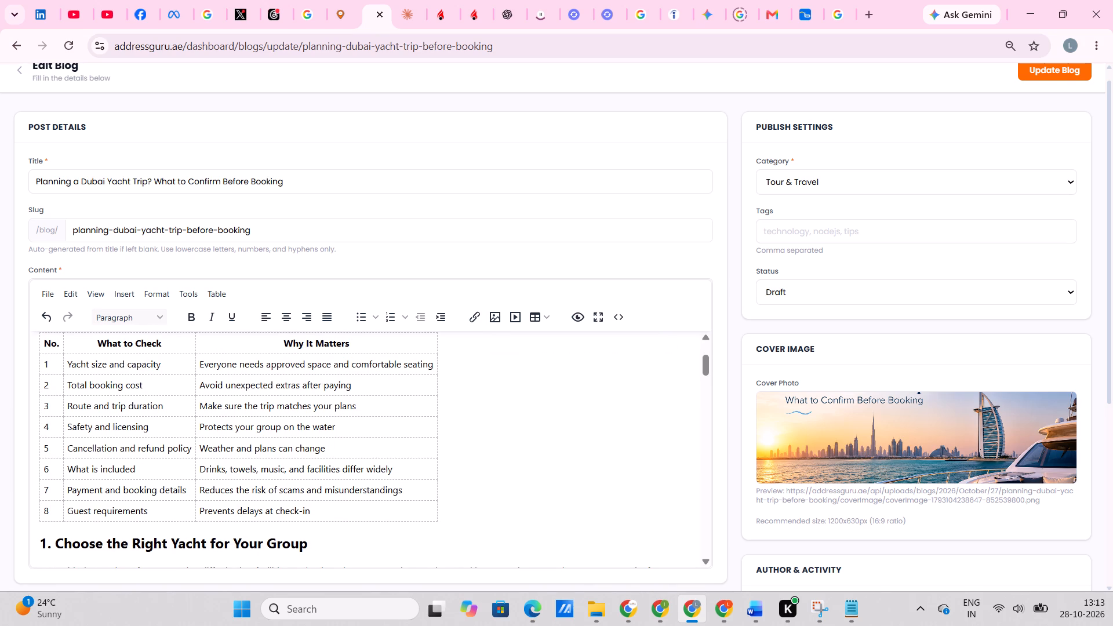
drag(438, 439, 472, 439)
scroll(472, 440, up, 4)
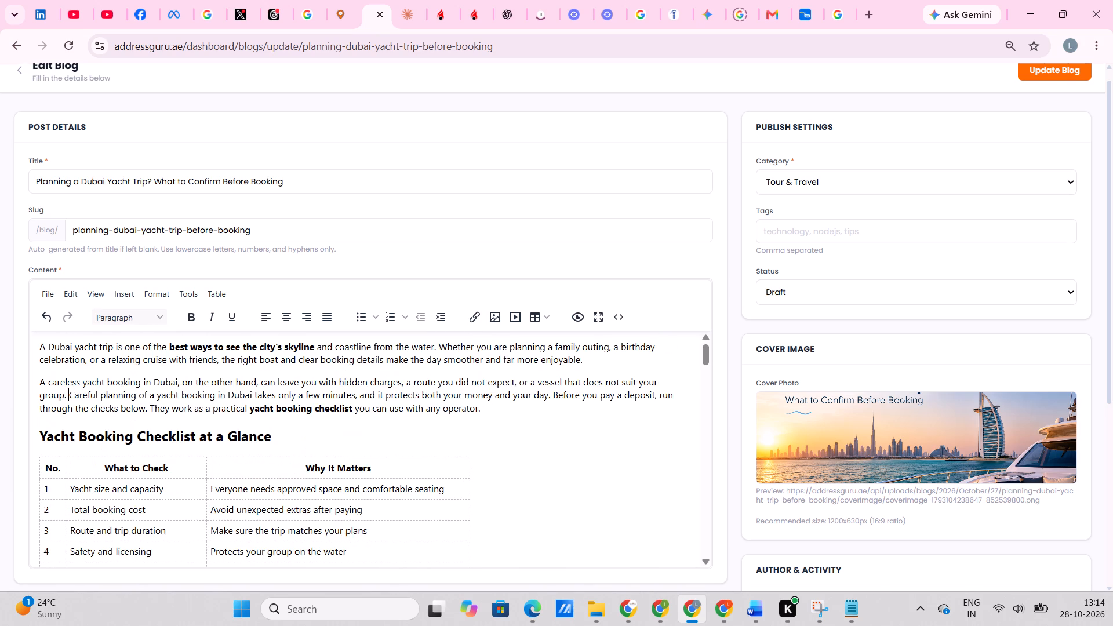
Make "number of guests" bold in the first sentence of the section "1. Choose the Right Yacht for Your Group".
scroll(471, 441, down, 5)
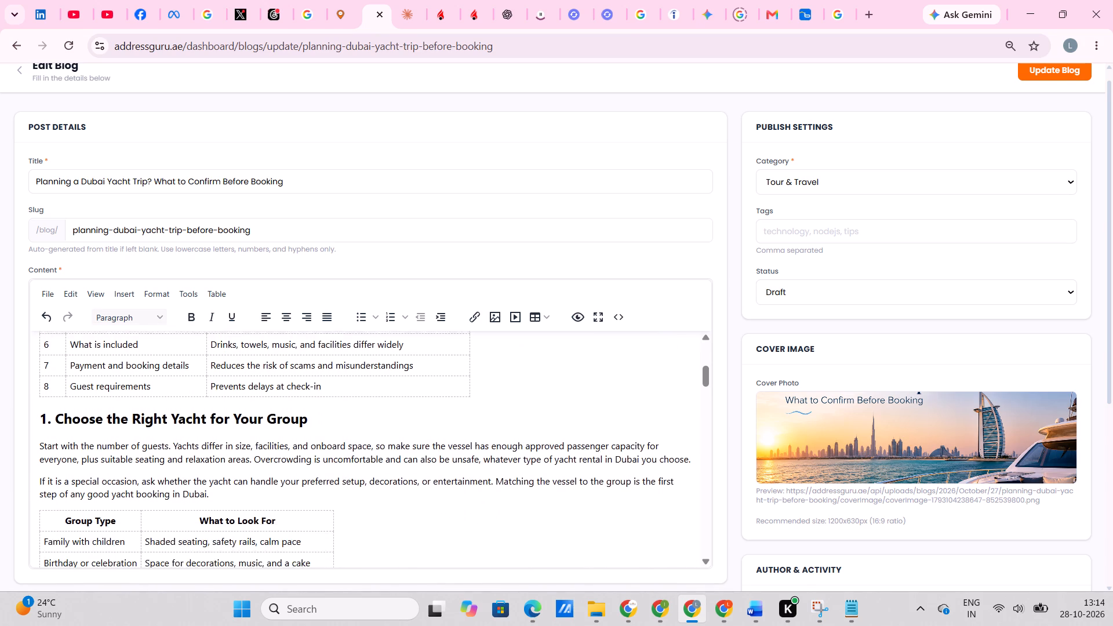
scroll(468, 442, down, 2)
scroll(468, 442, up, 5)
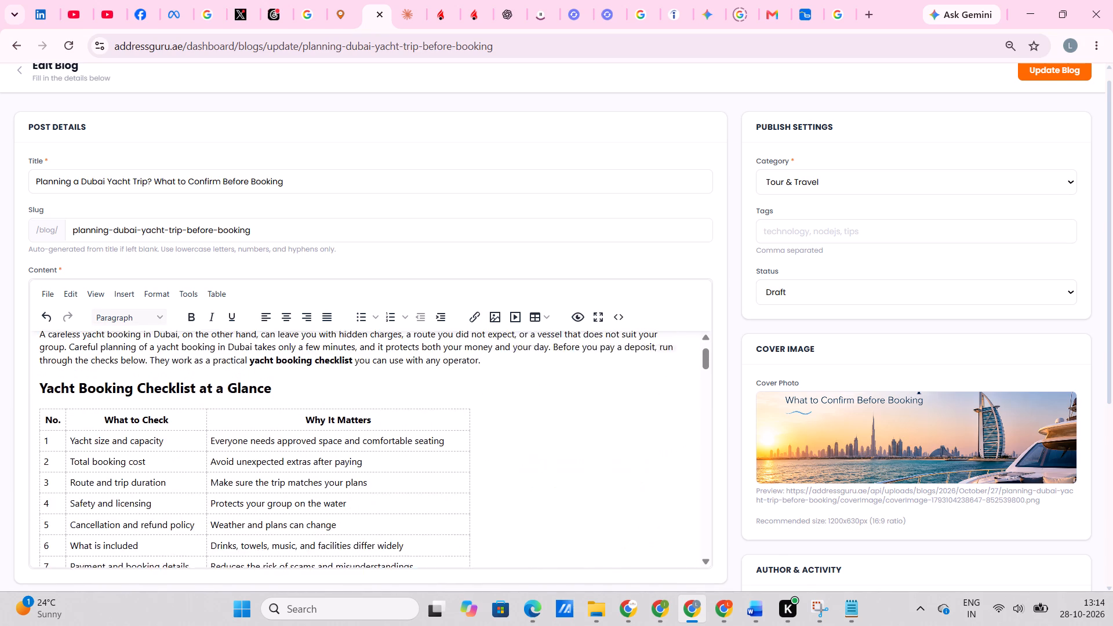
scroll(465, 443, up, 3)
scroll(463, 445, down, 4)
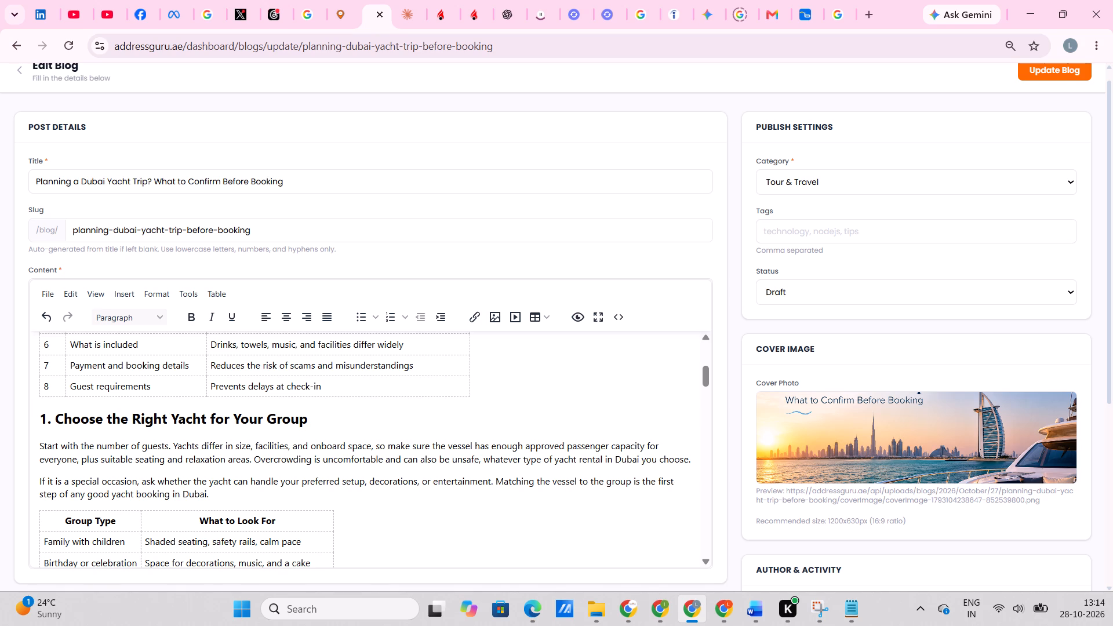
scroll(227, 460, down, 1)
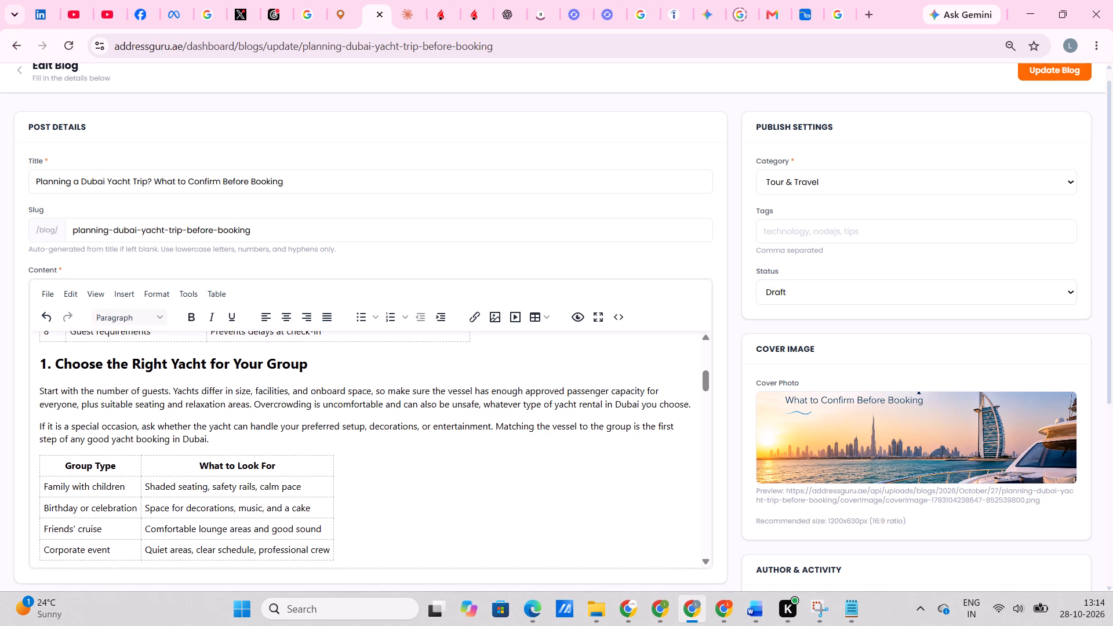
scroll(211, 454, down, 1)
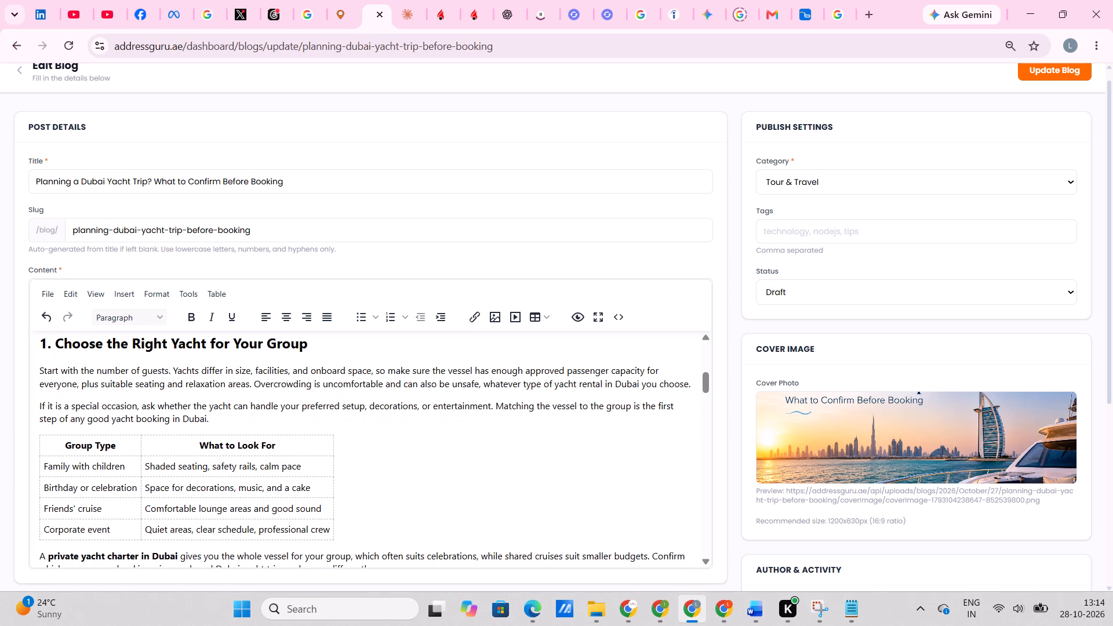
scroll(211, 454, down, 1)
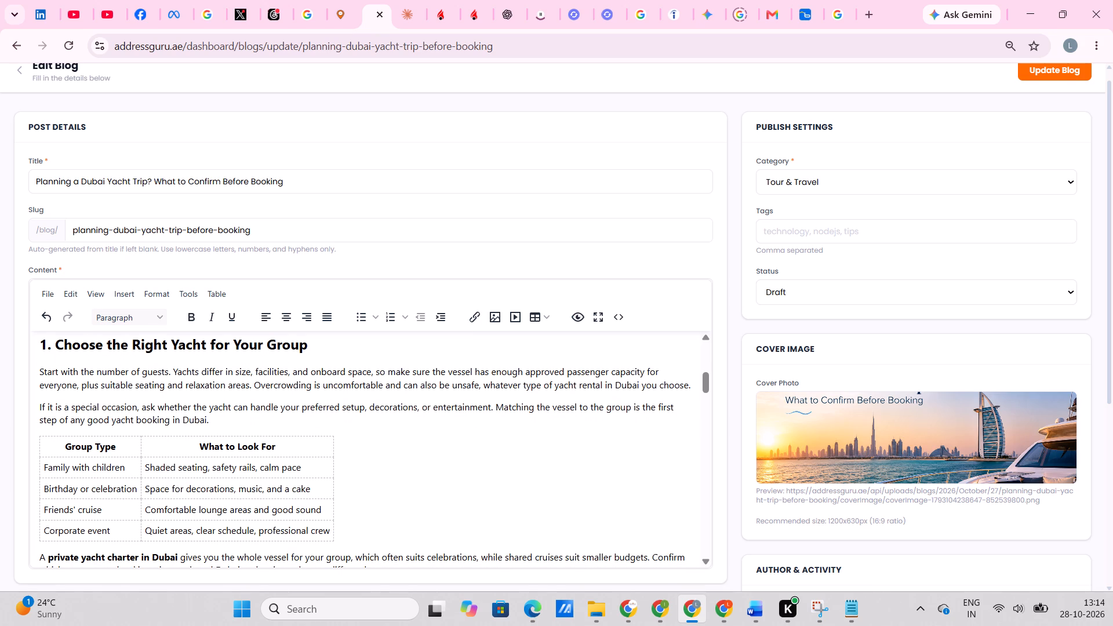
drag(93, 374, 168, 367)
key(ctrl+b)
click(208, 378)
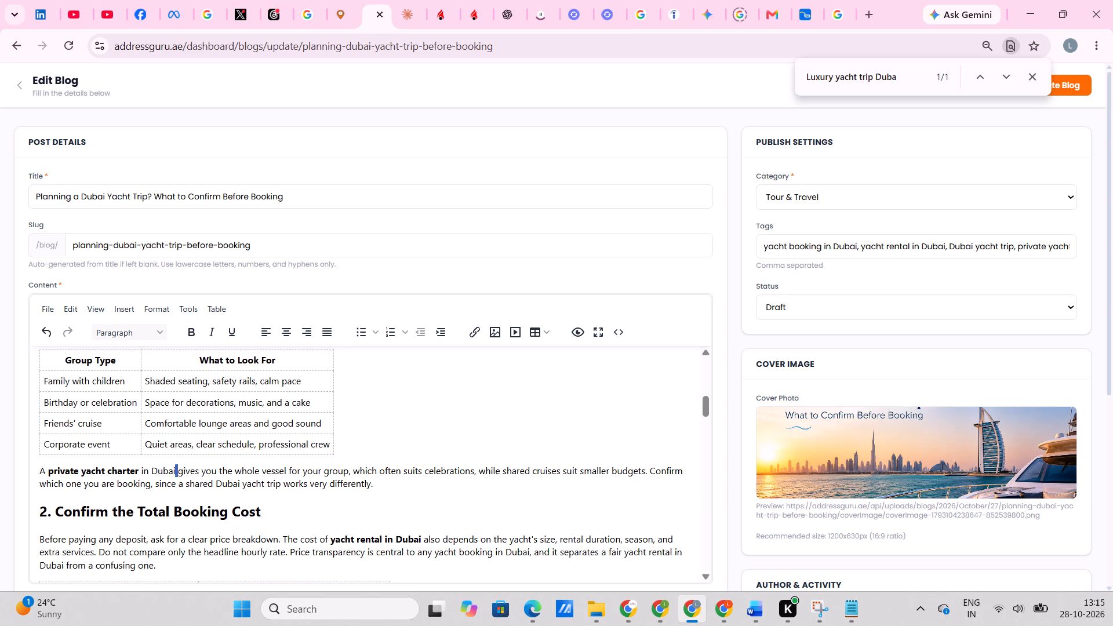
drag(168, 469, 49, 473)
Select the phrase "yacht booking in Dubai" in the paragraph above the Group Type table in section 1.
scroll(366, 460, up, 7)
scroll(408, 460, down, 1)
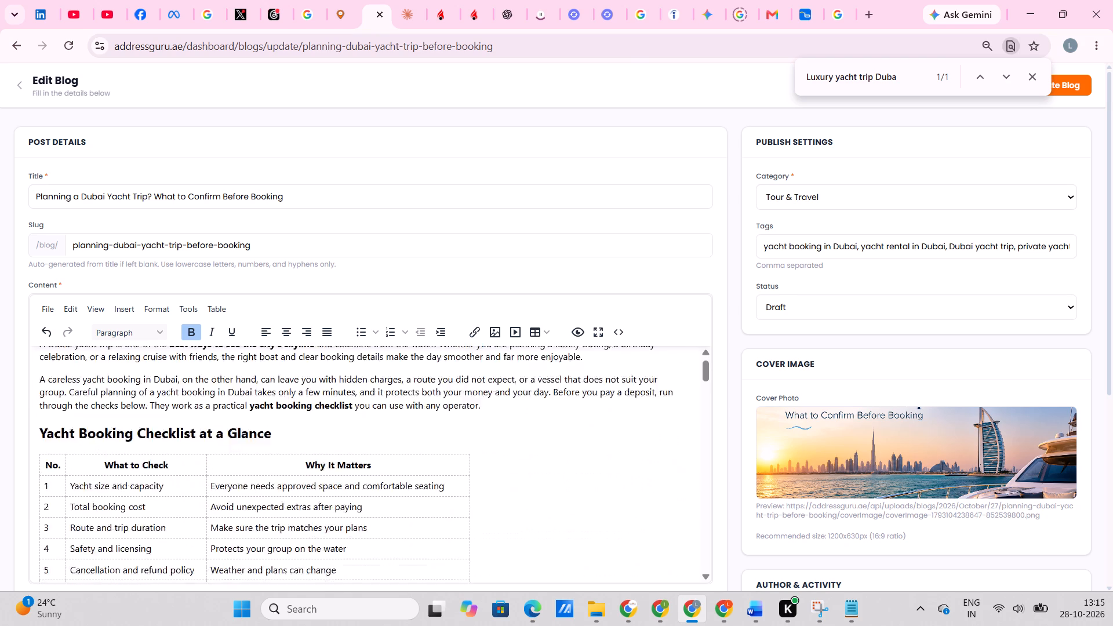
scroll(408, 460, down, 2)
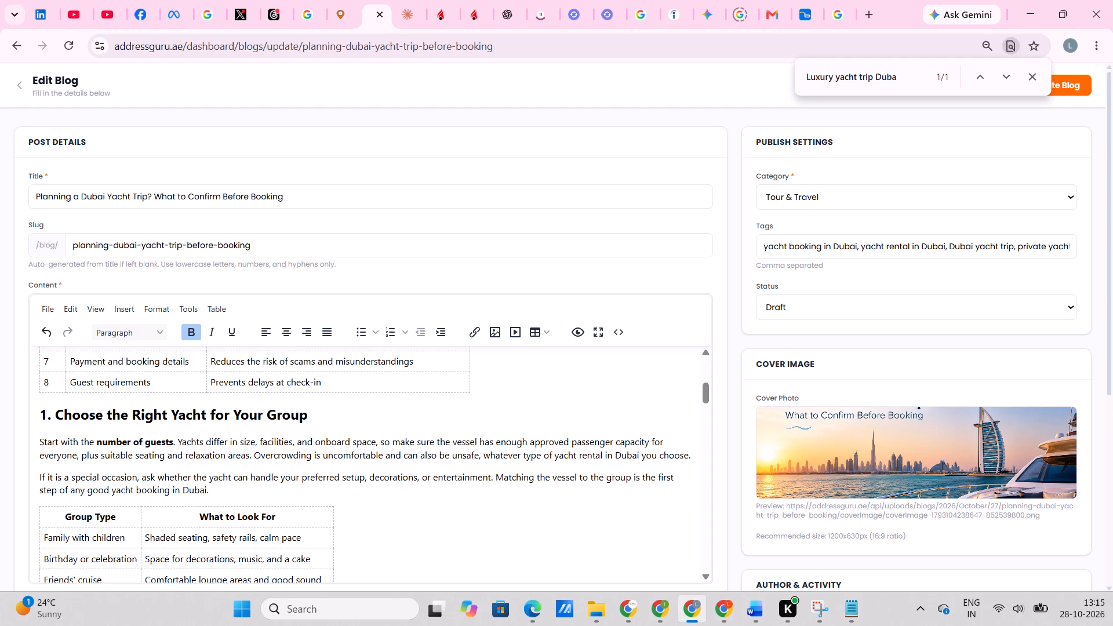
drag(113, 489, 124, 489)
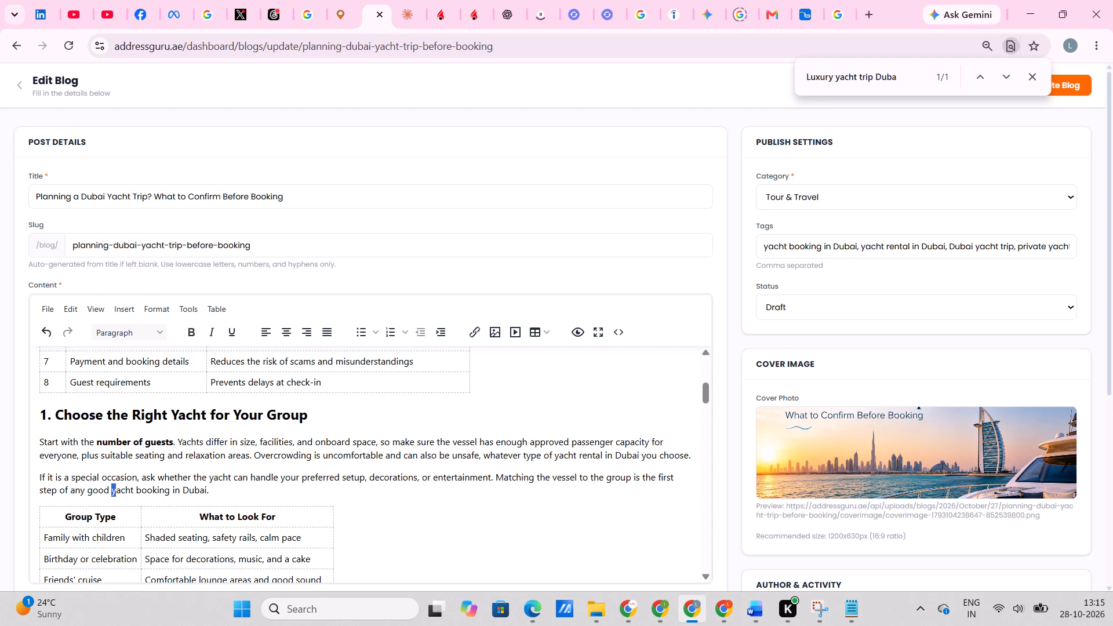
drag(124, 489, 211, 487)
Switch to the other Chrome window and go back from the Sharjah accountants page to the Dubai hotel listings.
click(630, 608)
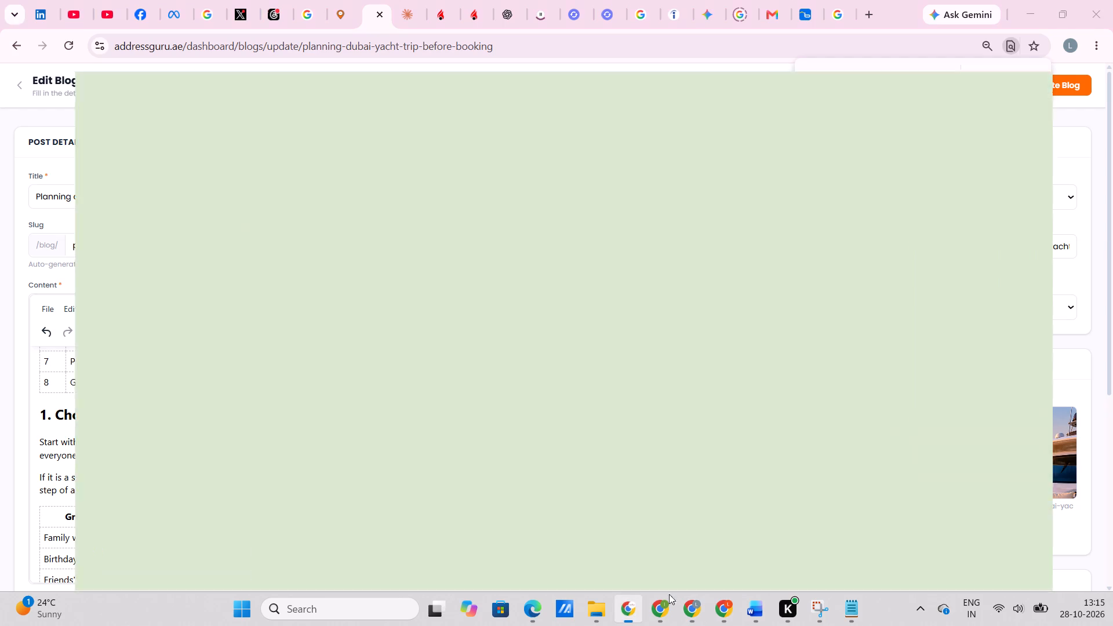
click(64, 49)
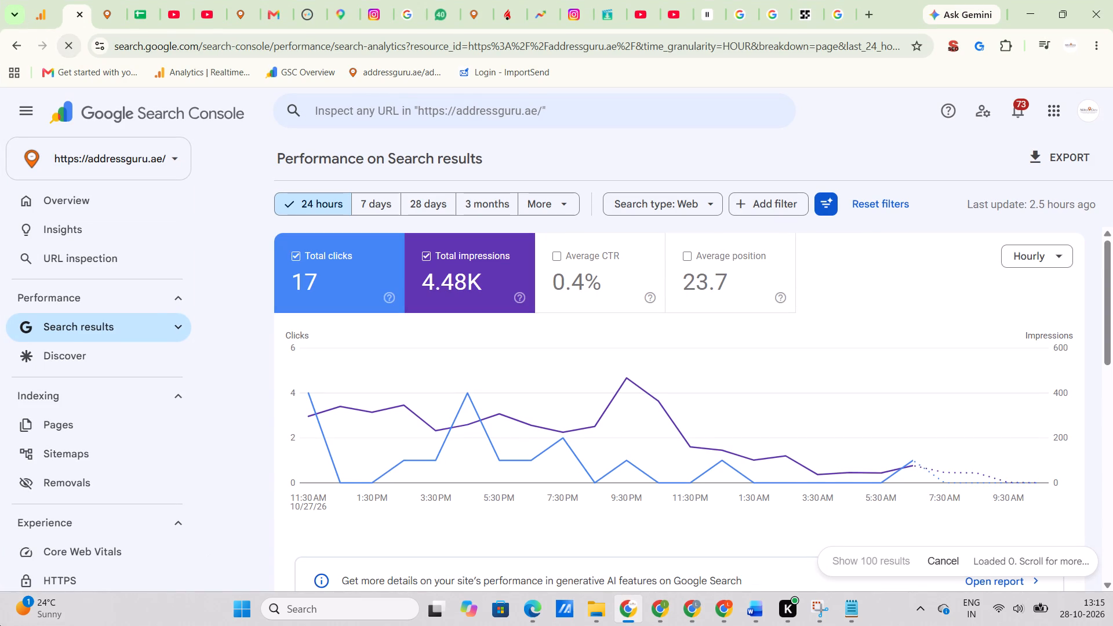
click(246, 0)
scroll(92, 123, up, 6)
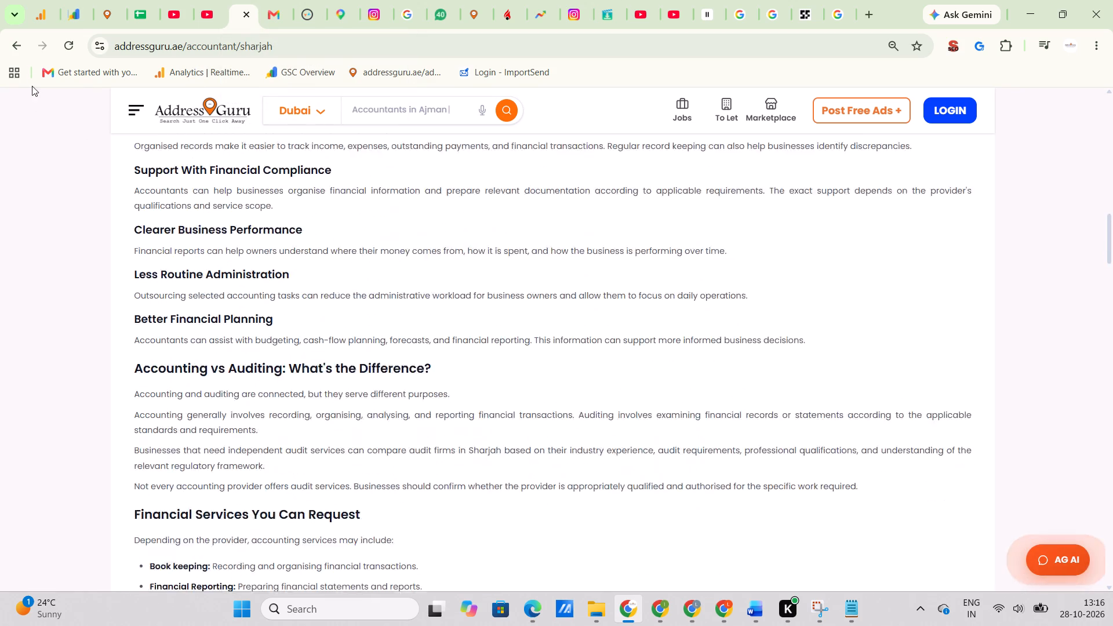
click(16, 48)
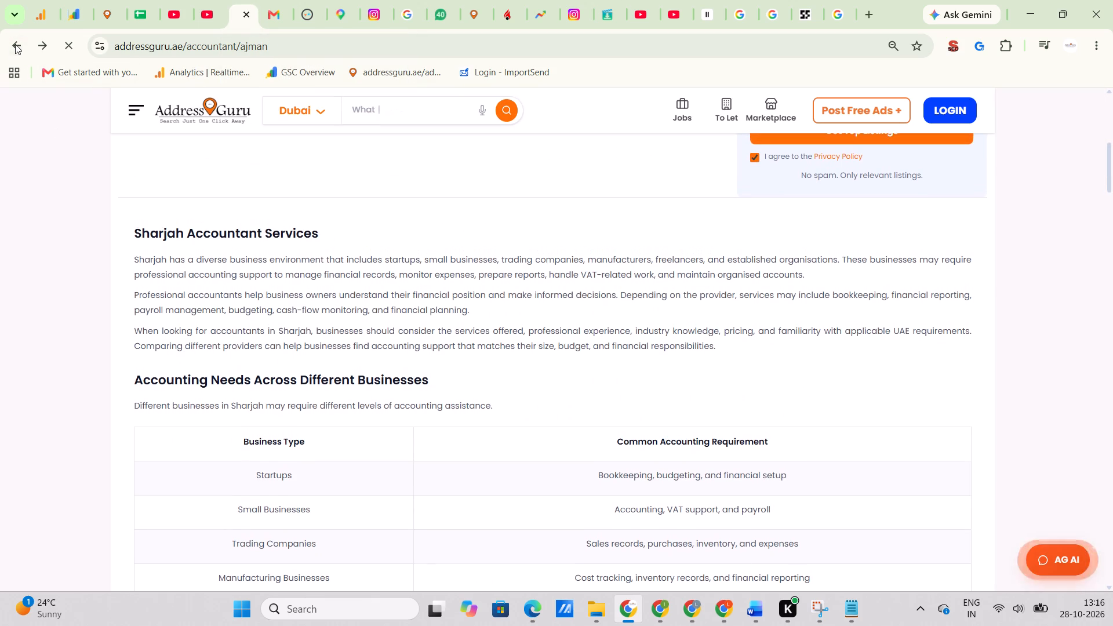
click(19, 43)
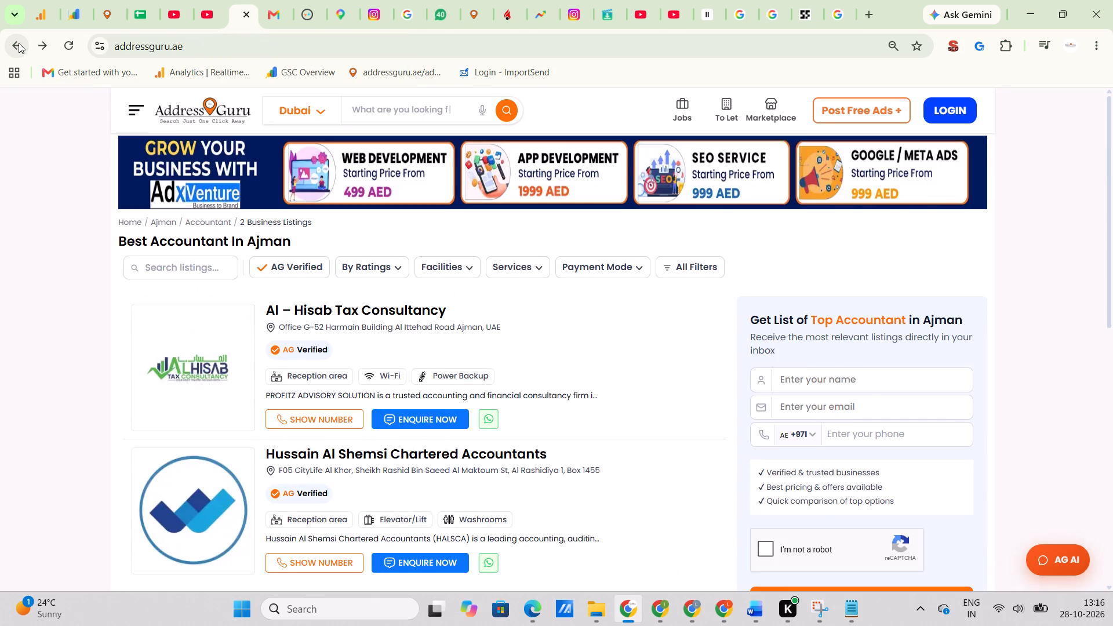
click(19, 43)
click(19, 43)
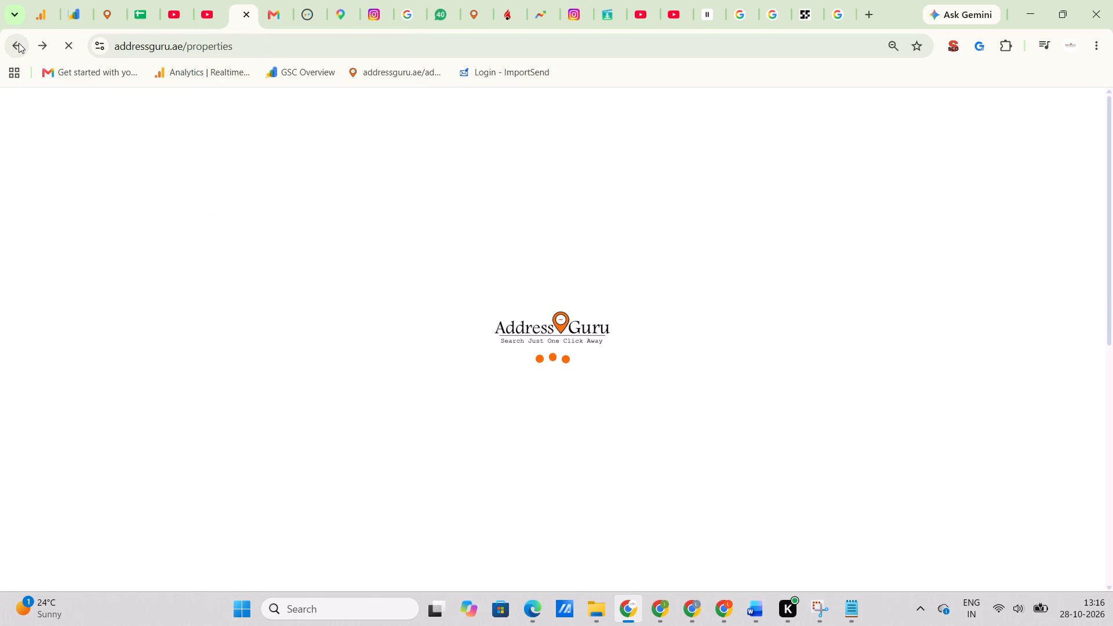
click(19, 43)
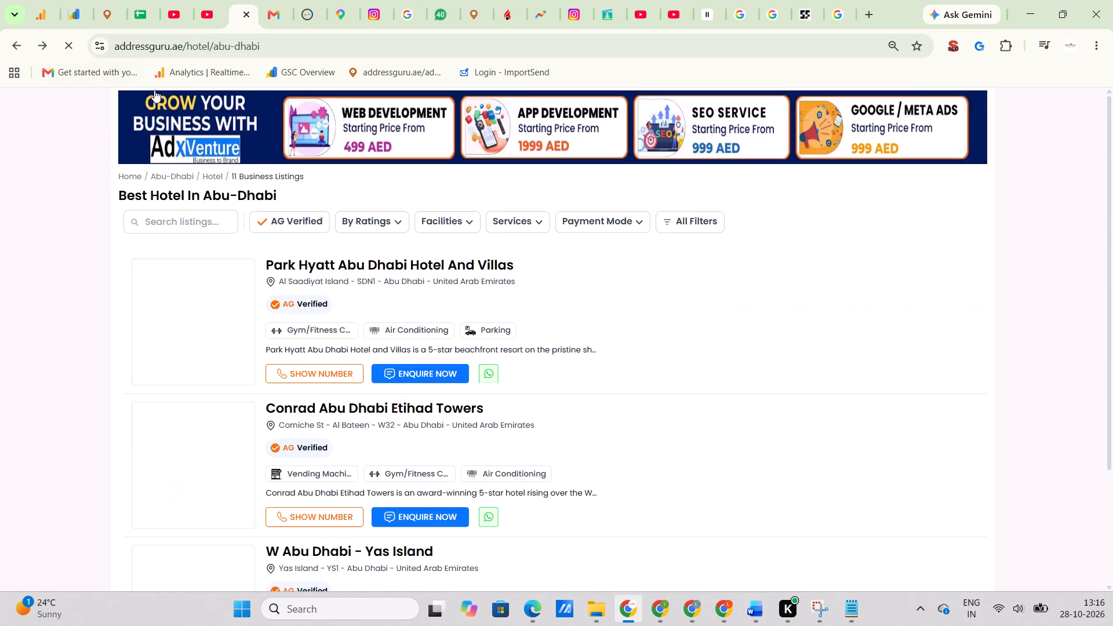
click(9, 50)
click(9, 50)
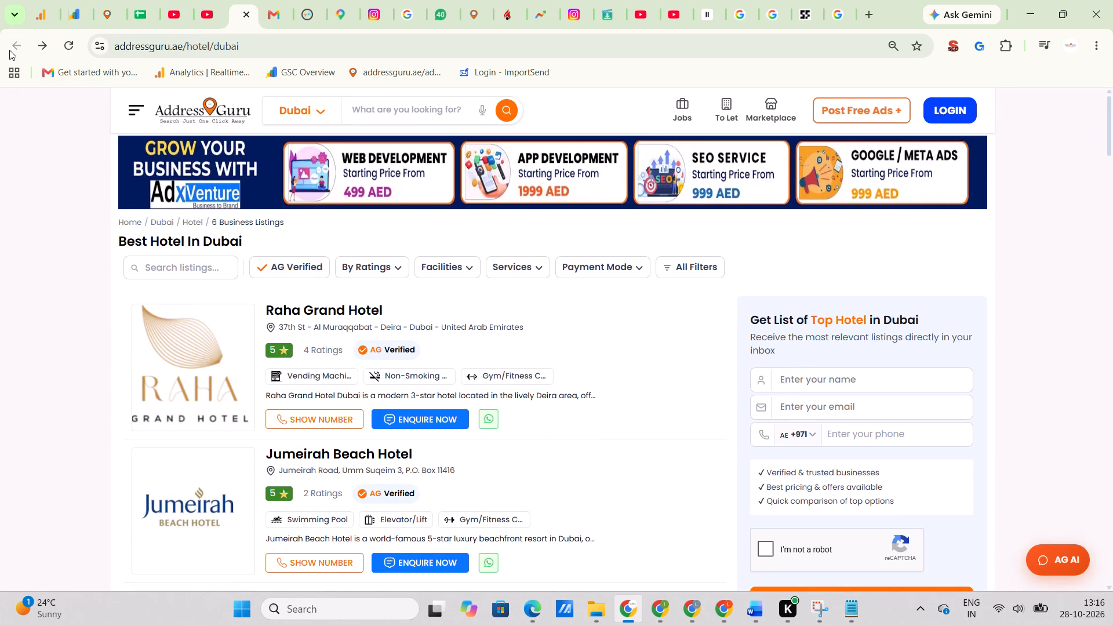
Shorten the page address to addressguru.ae and load the site's home page.
drag(191, 47, 370, 48)
click(373, 48)
key(BackSpace)
key(BackSpace)
key(Return)
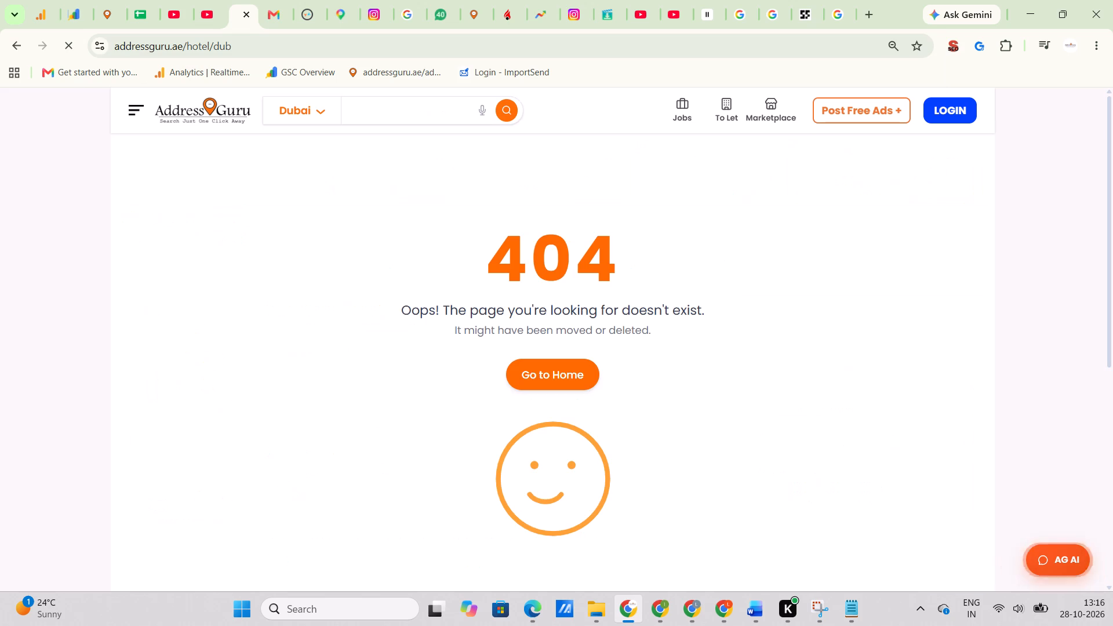
drag(234, 45, 190, 52)
key(BackSpace)
key(Return)
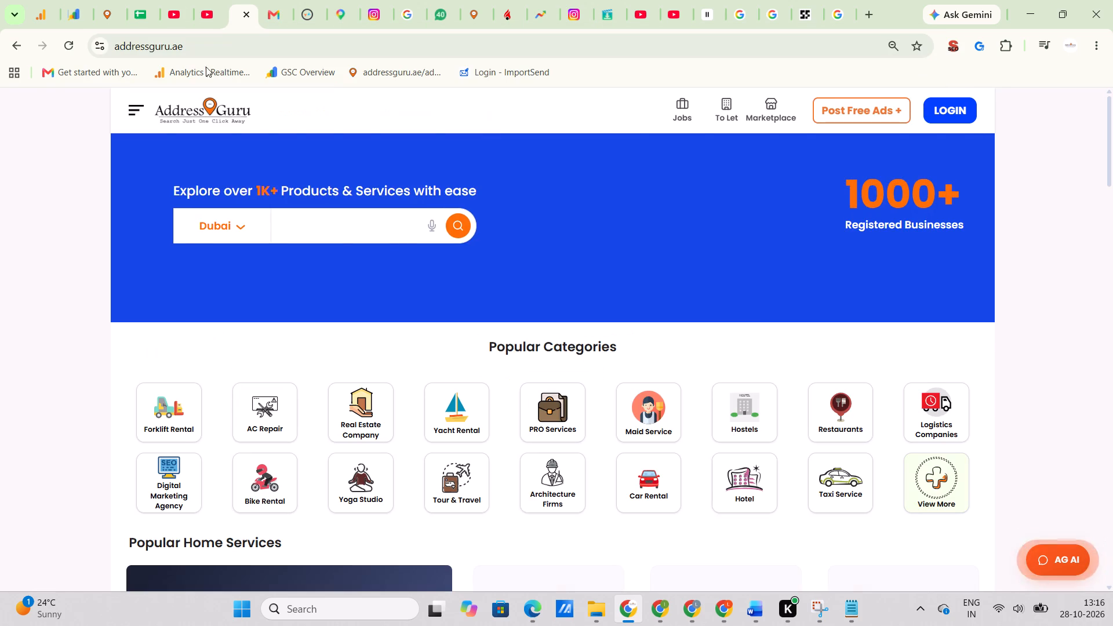
Copy the web address of the Dubai Yacht Rental listings page, reached through the home page's popular categories, and return to the blog draft.
click(452, 424)
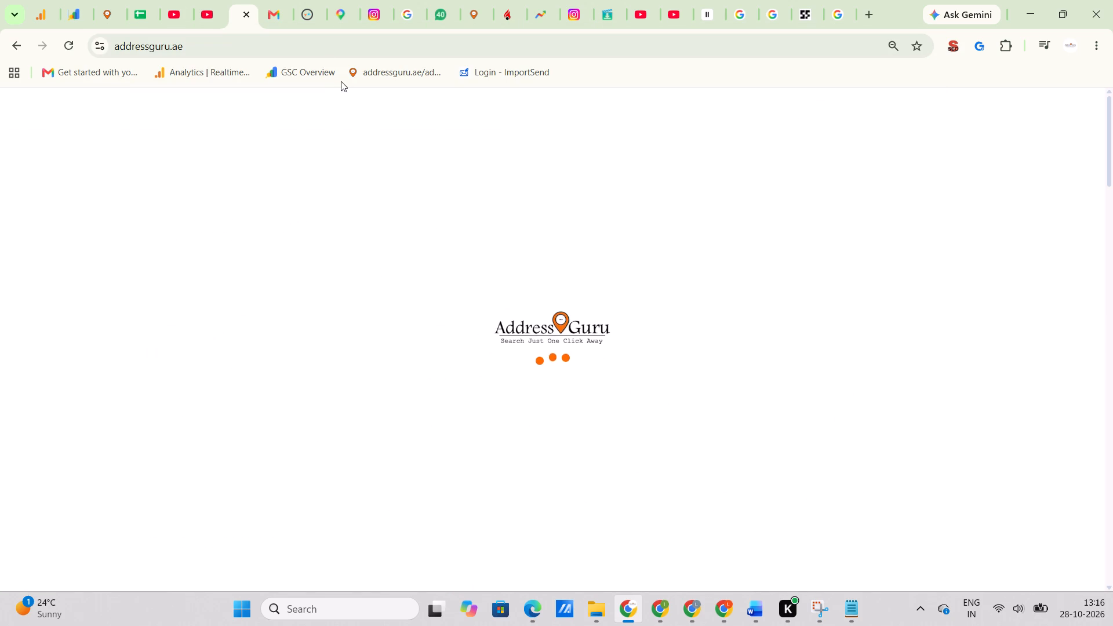
double_click(345, 43)
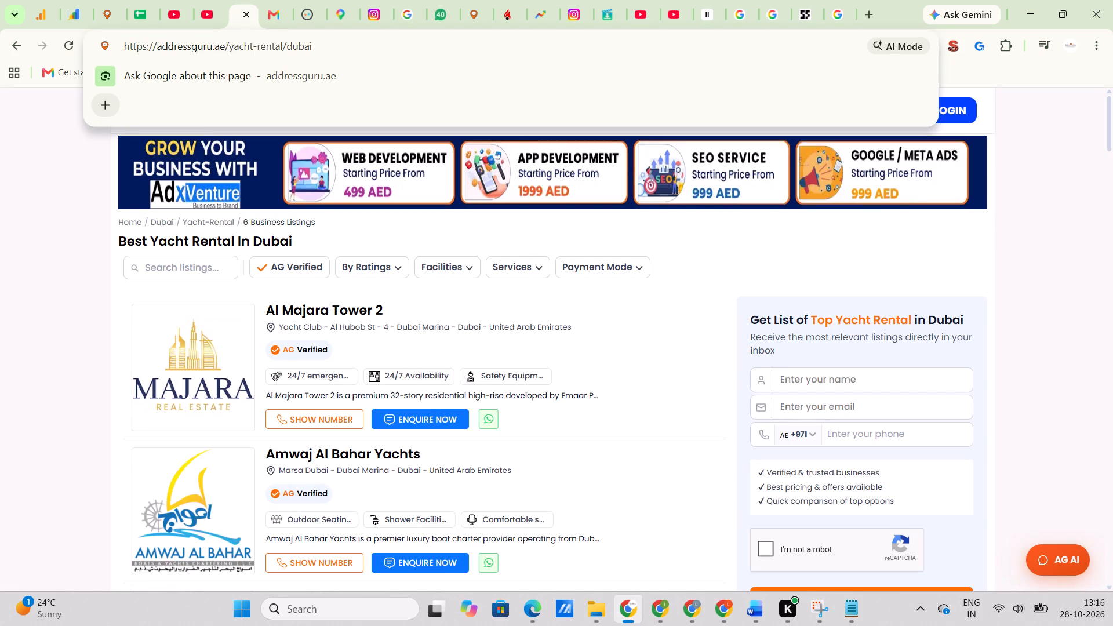
key(ctrl+a)
key(ctrl+c)
click(1029, 0)
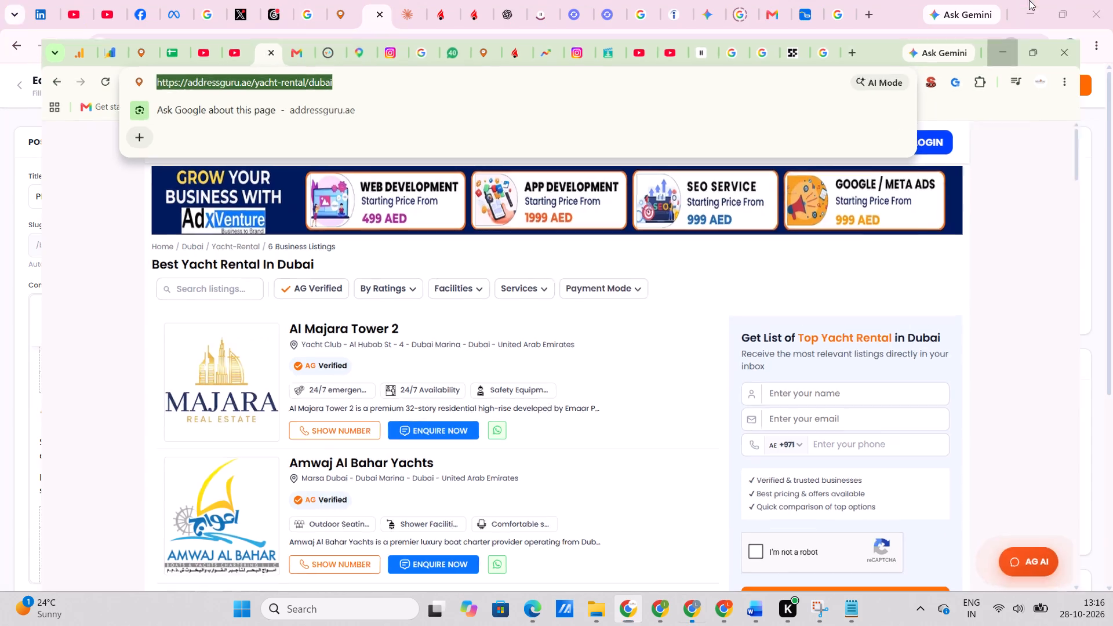
click(474, 327)
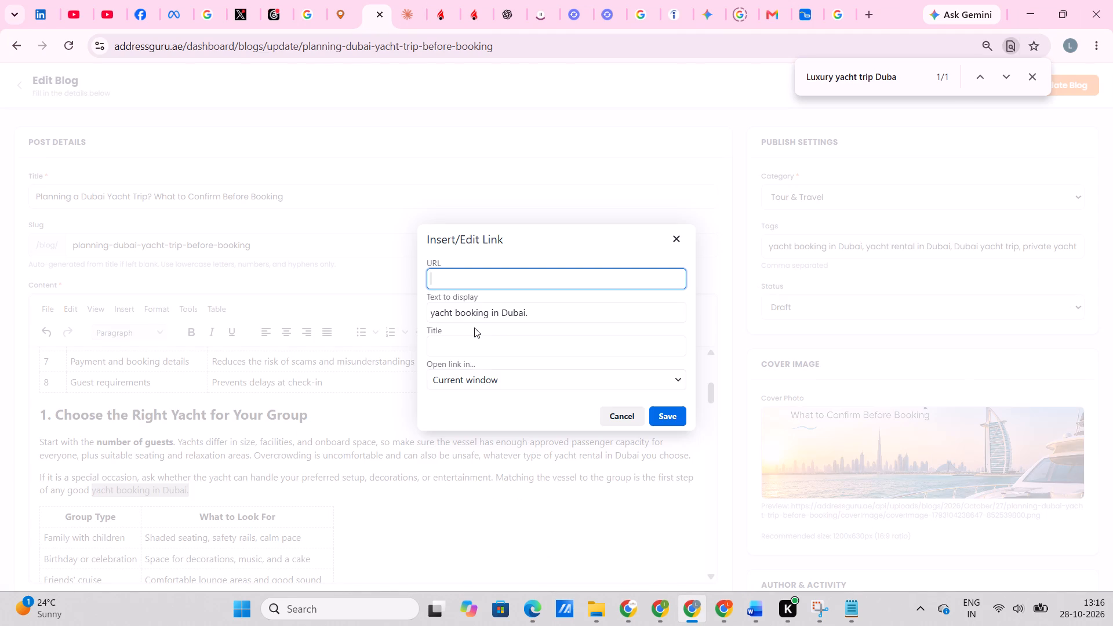
key(ctrl+v)
click(581, 372)
click(561, 412)
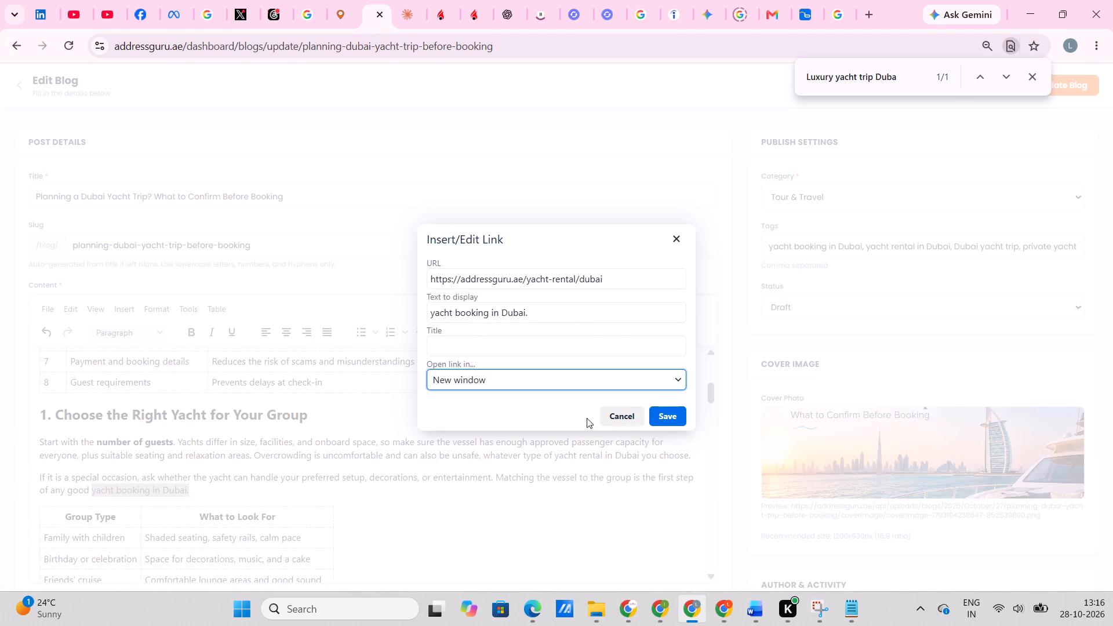
click(662, 420)
click(479, 463)
Copy the words "Yacht for Your Group" from the section 1 heading of the blog content.
scroll(479, 463, up, 1)
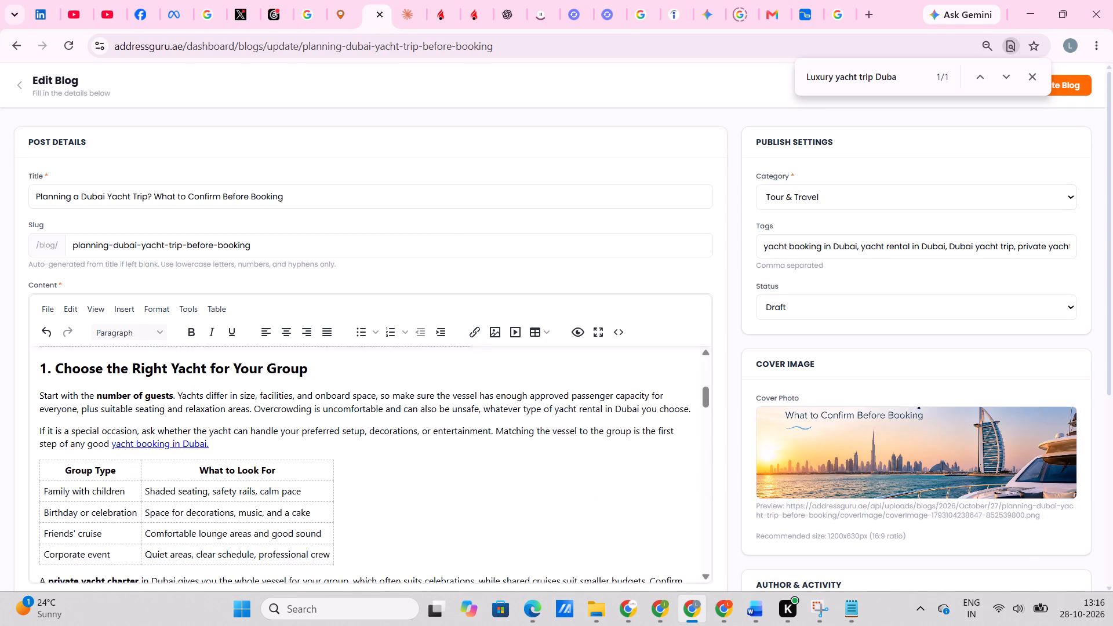
scroll(478, 460, up, 1)
scroll(475, 455, down, 1)
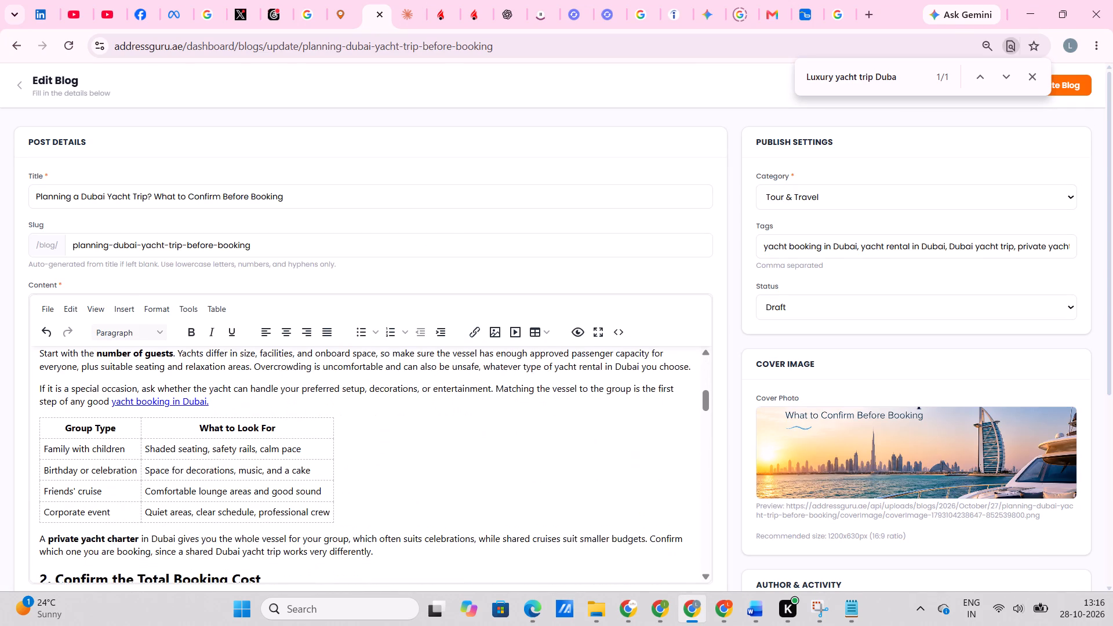
scroll(475, 455, down, 1)
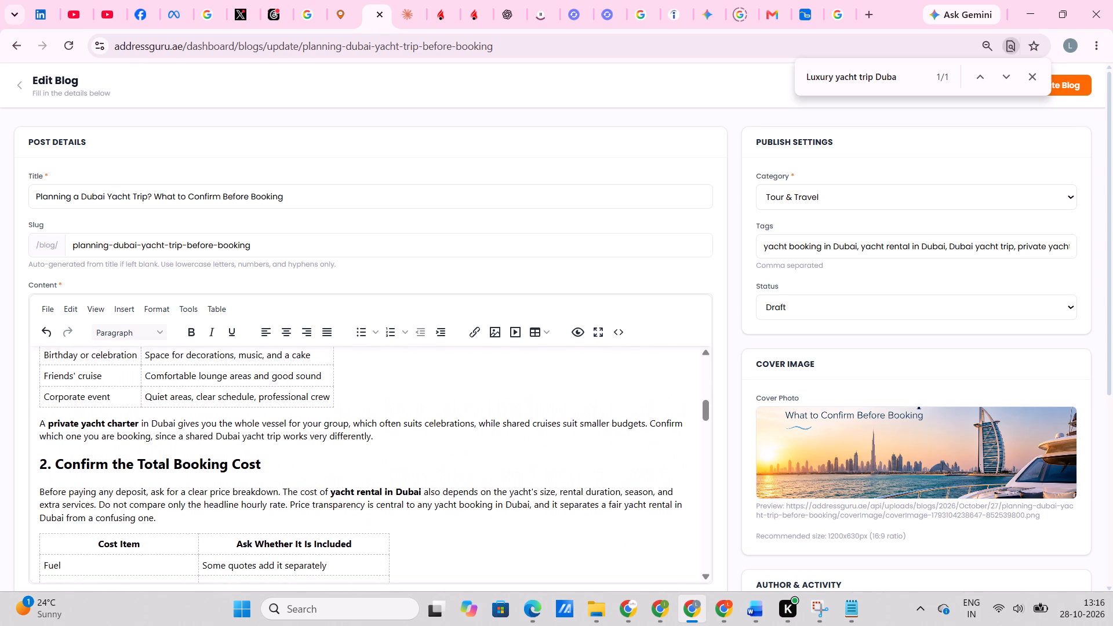
scroll(475, 455, down, 2)
scroll(475, 455, up, 1)
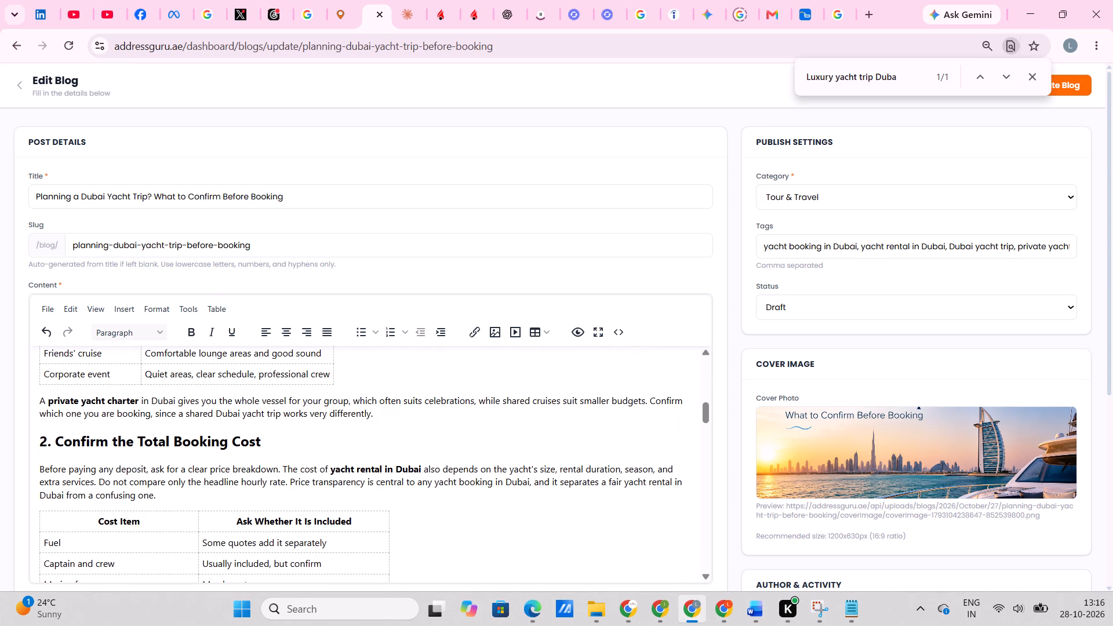
scroll(475, 455, up, 1)
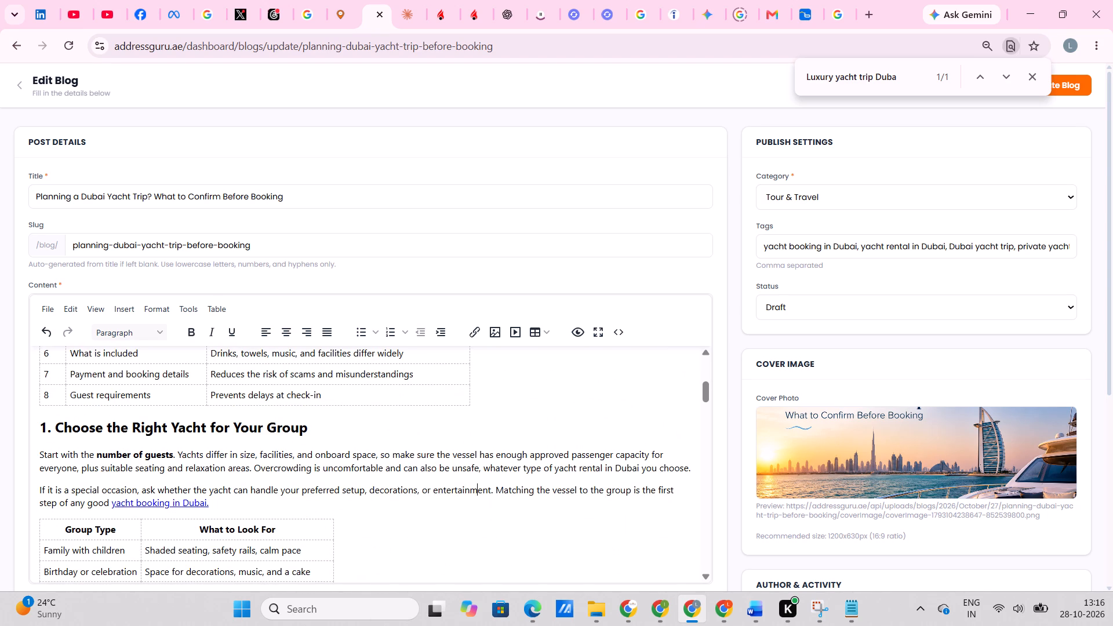
drag(172, 426, 315, 427)
key(ctrl+c)
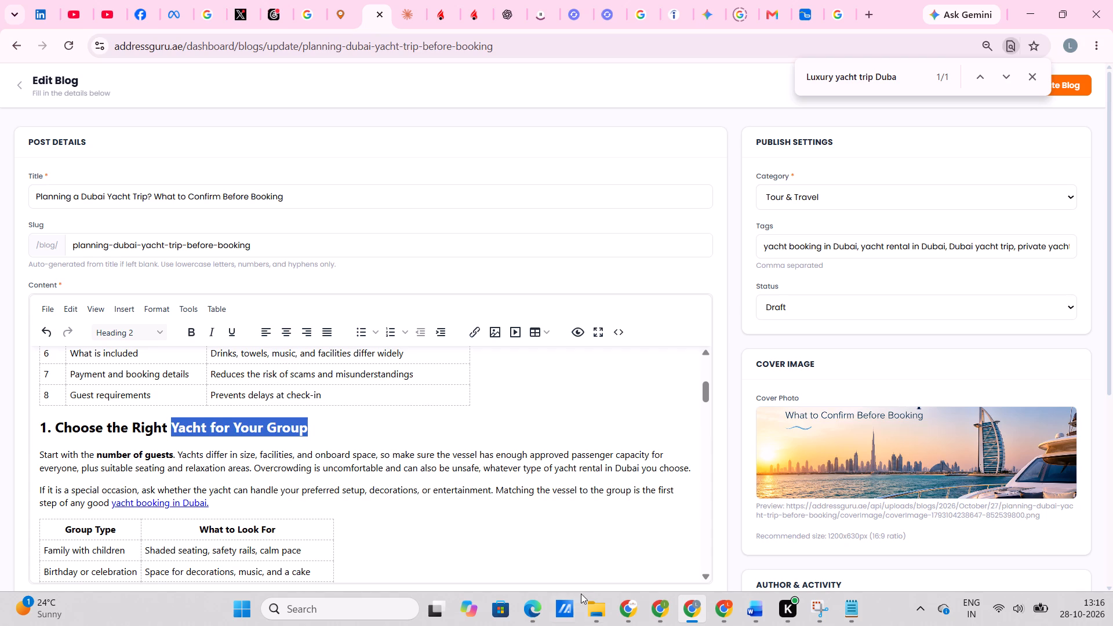
Switch to the Pinterest tab in the other Chrome window and search Pinterest for "Yacht for Your Group".
click(652, 612)
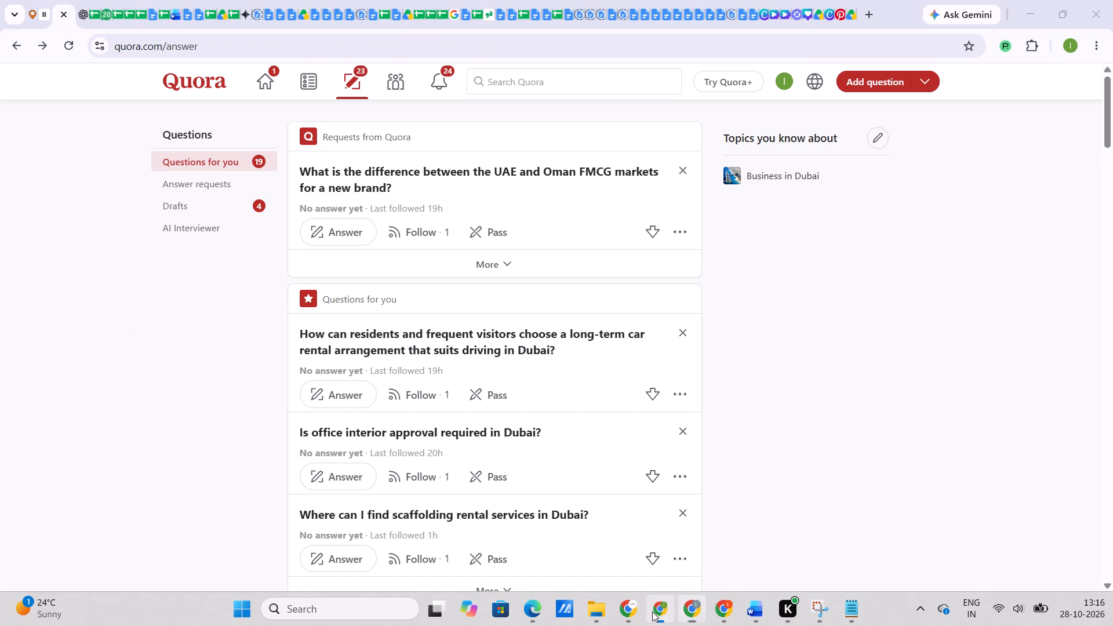
click(838, 0)
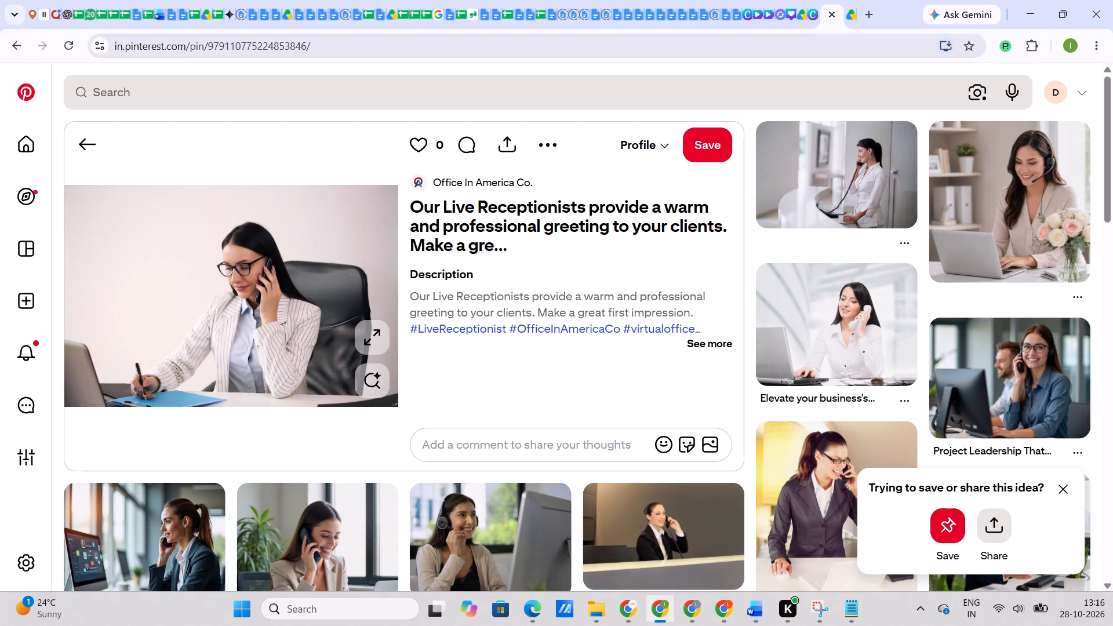
click(74, 147)
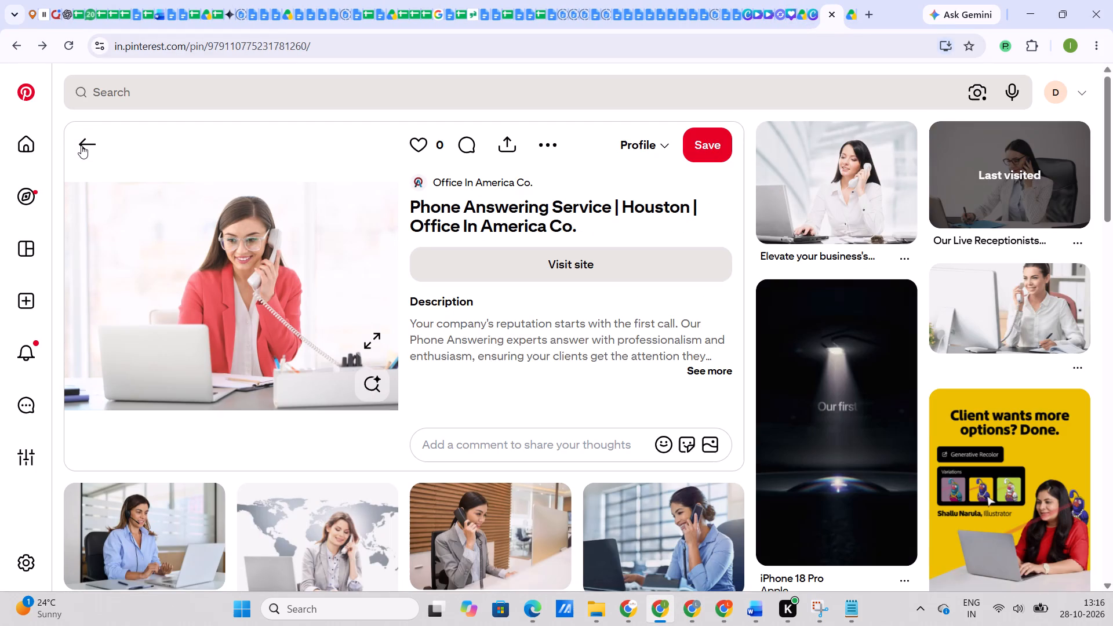
click(81, 145)
click(88, 141)
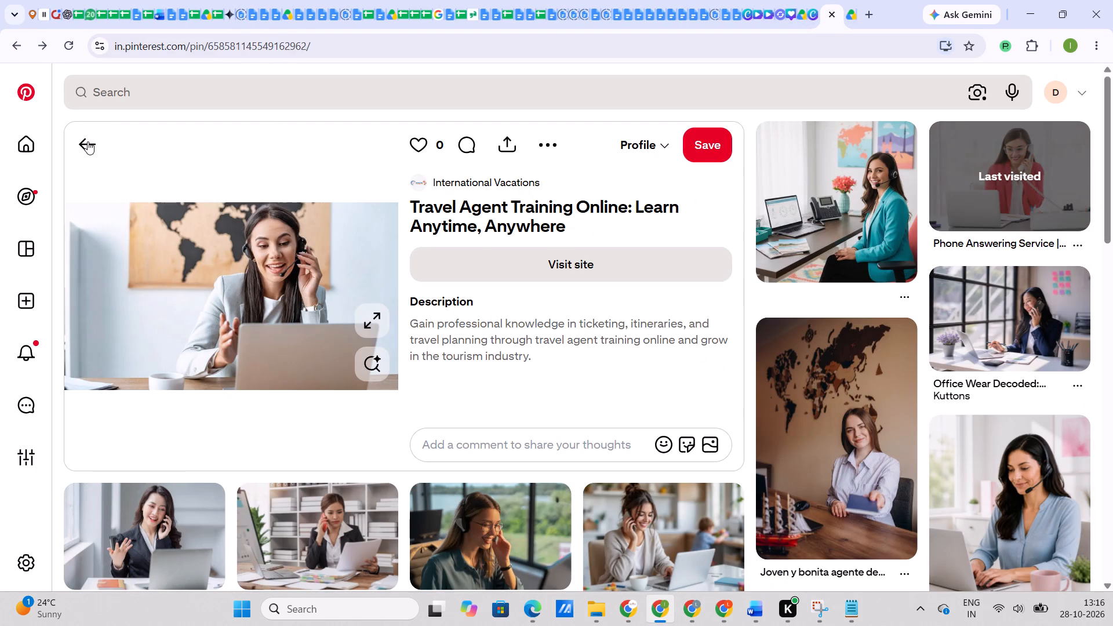
click(205, 94)
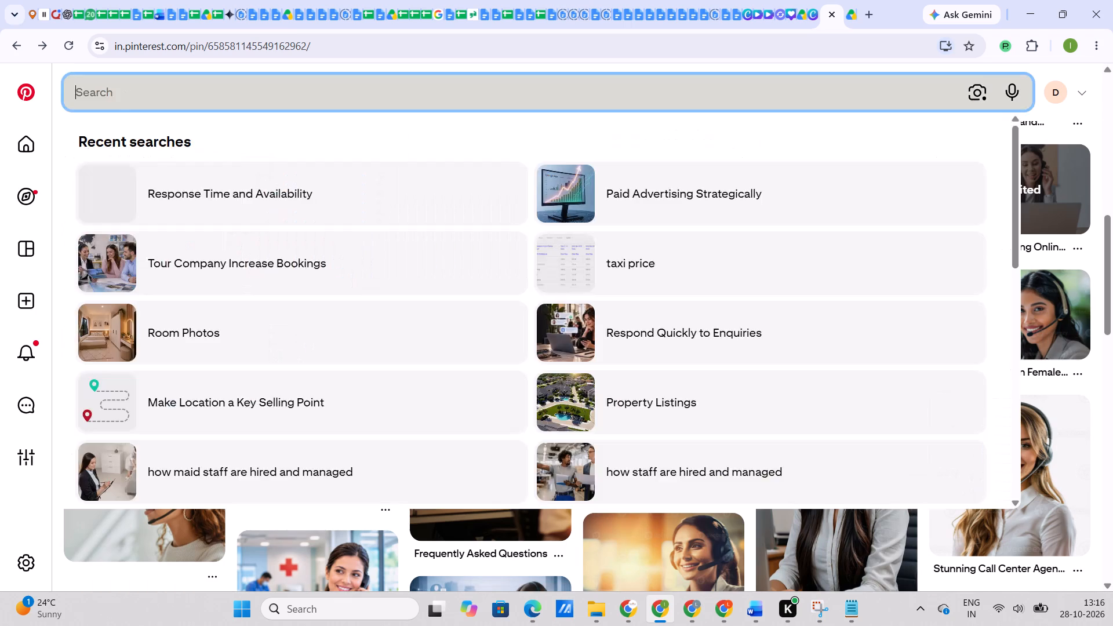
key(ctrl+v)
key(Return)
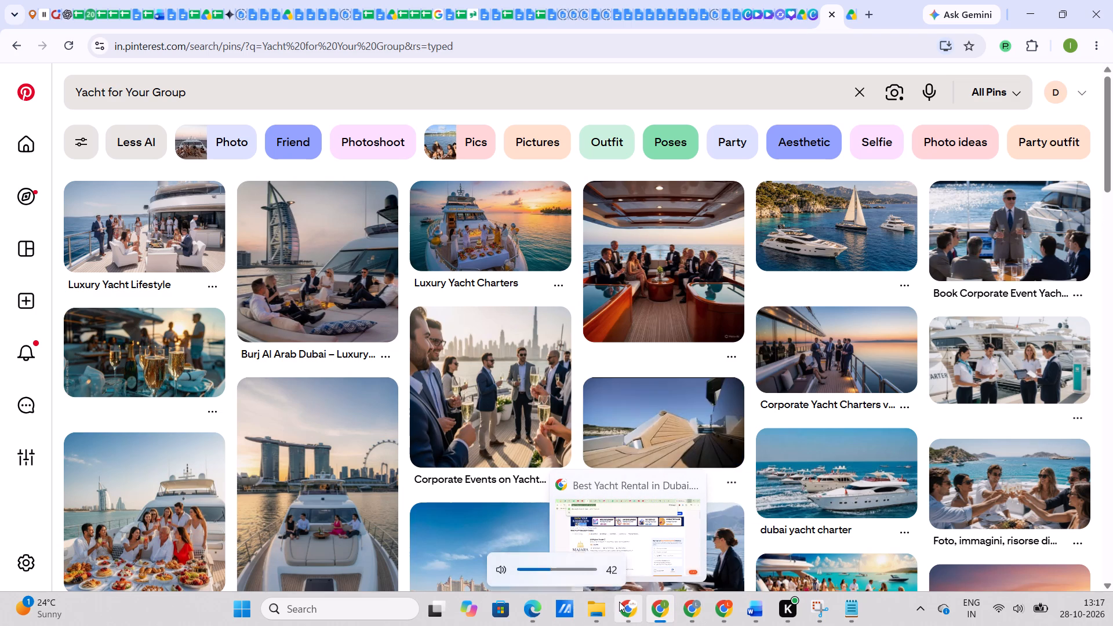
Switch to the Chrome window with the YouTube music video.
click(732, 616)
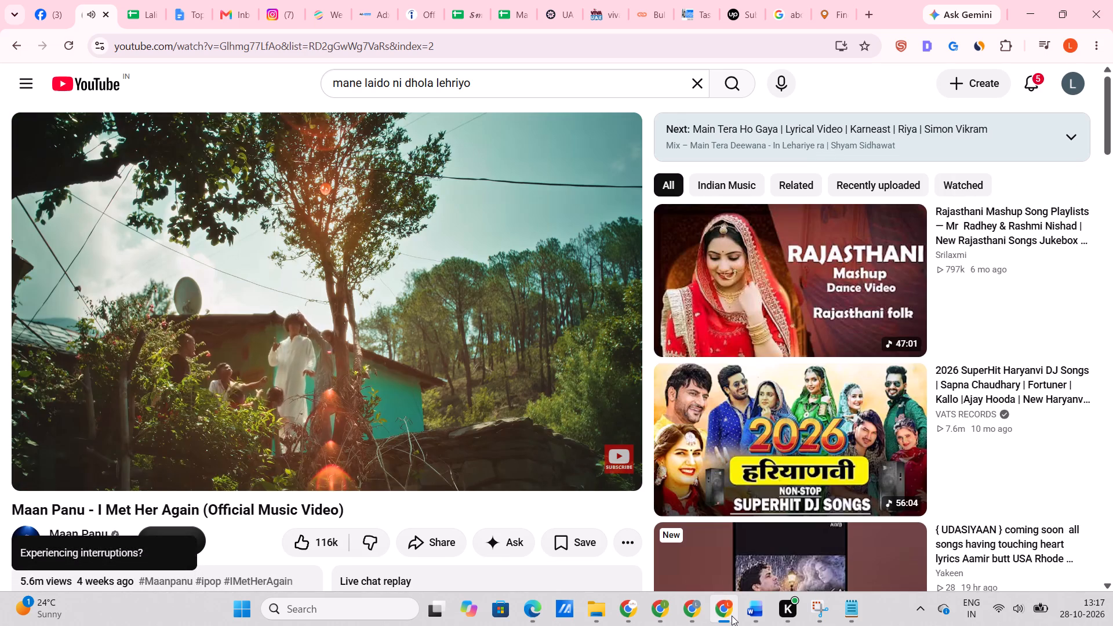
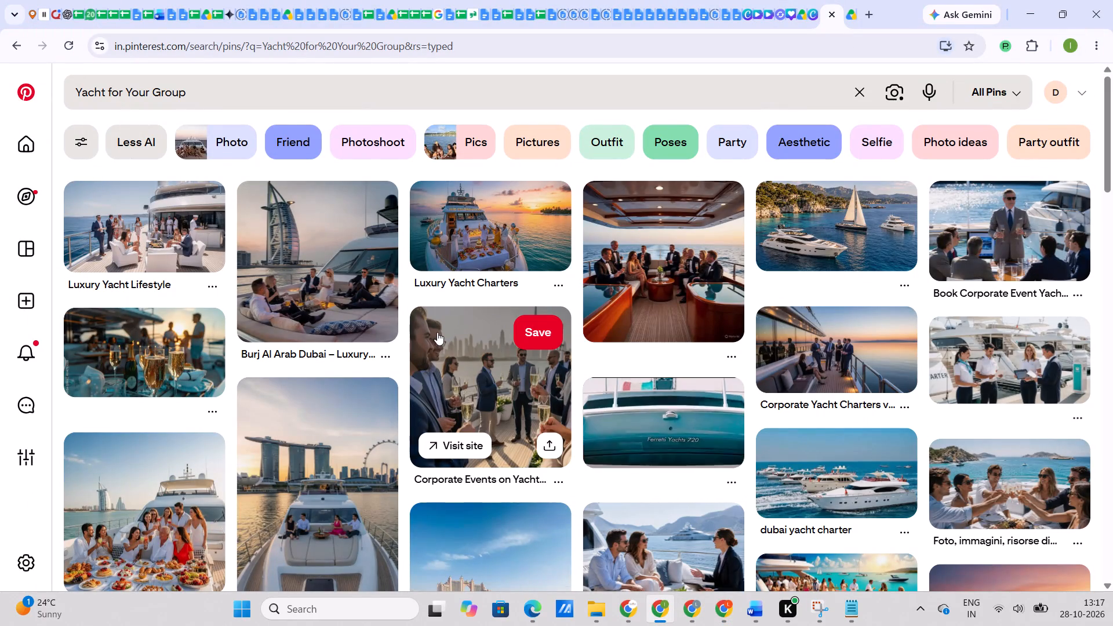
Look over the "Yacht for Your Group" Pinterest results and open the pin of friends toasting by a rocky coast.
scroll(518, 339, up, 1)
scroll(611, 374, up, 1)
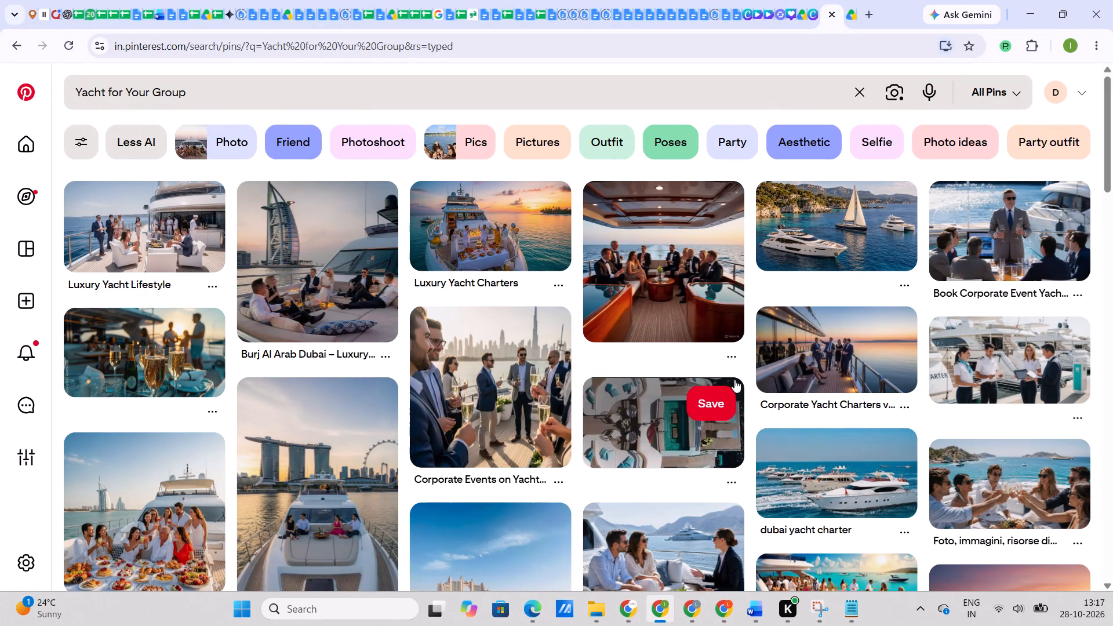
scroll(734, 380, up, 1)
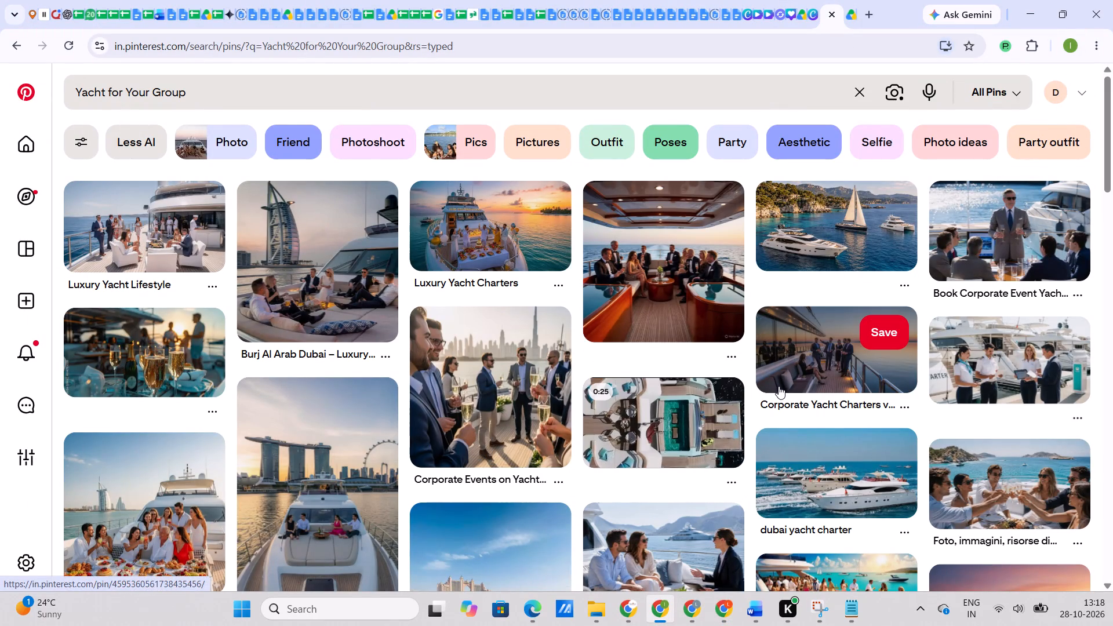
click(969, 468)
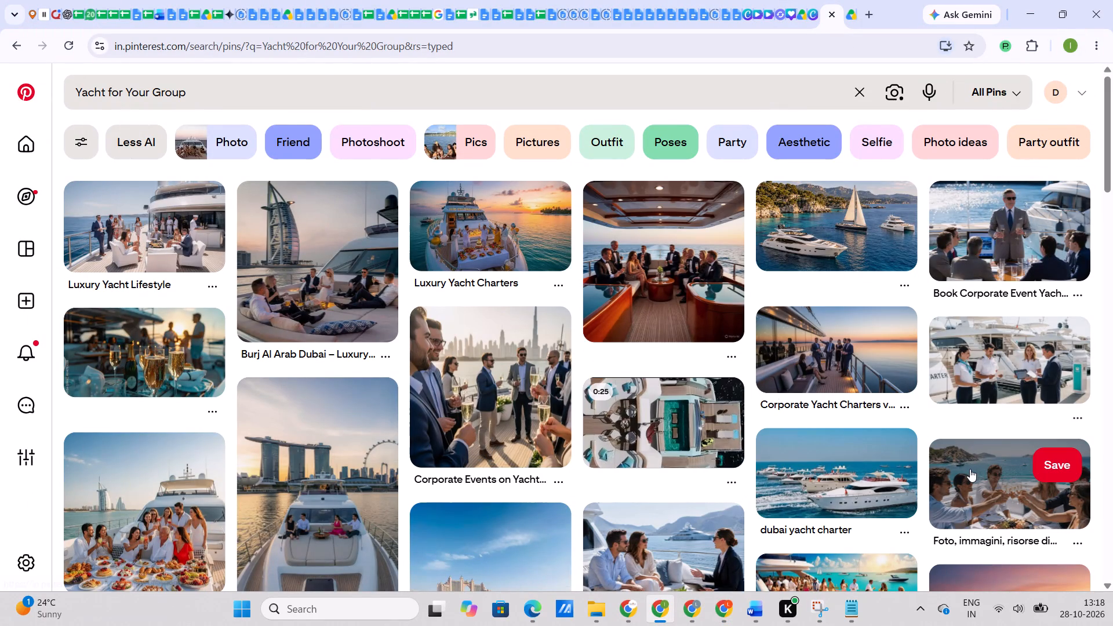
click(976, 487)
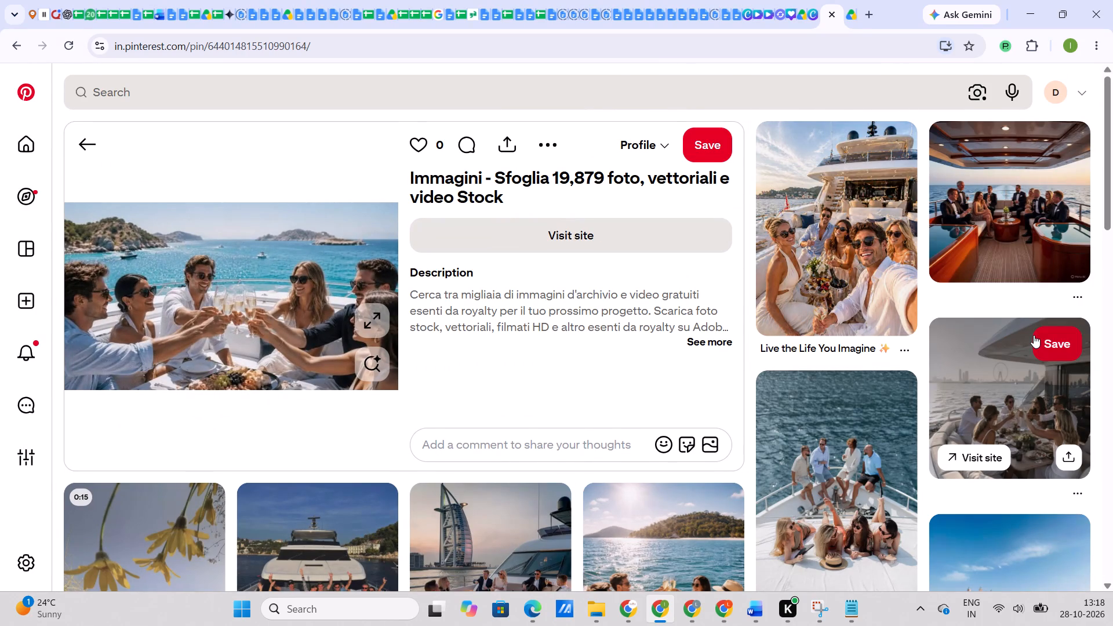
Examine the related pins for a group yacht image and open the pin "Discovering Luxury on Water".
scroll(1034, 335, down, 2)
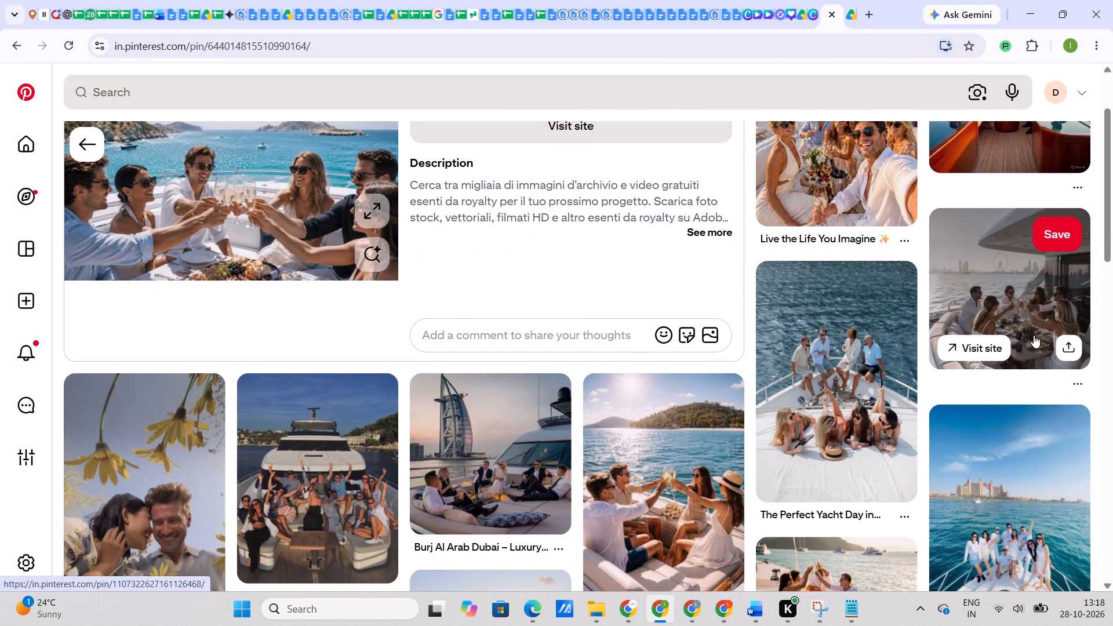
scroll(1034, 335, down, 2)
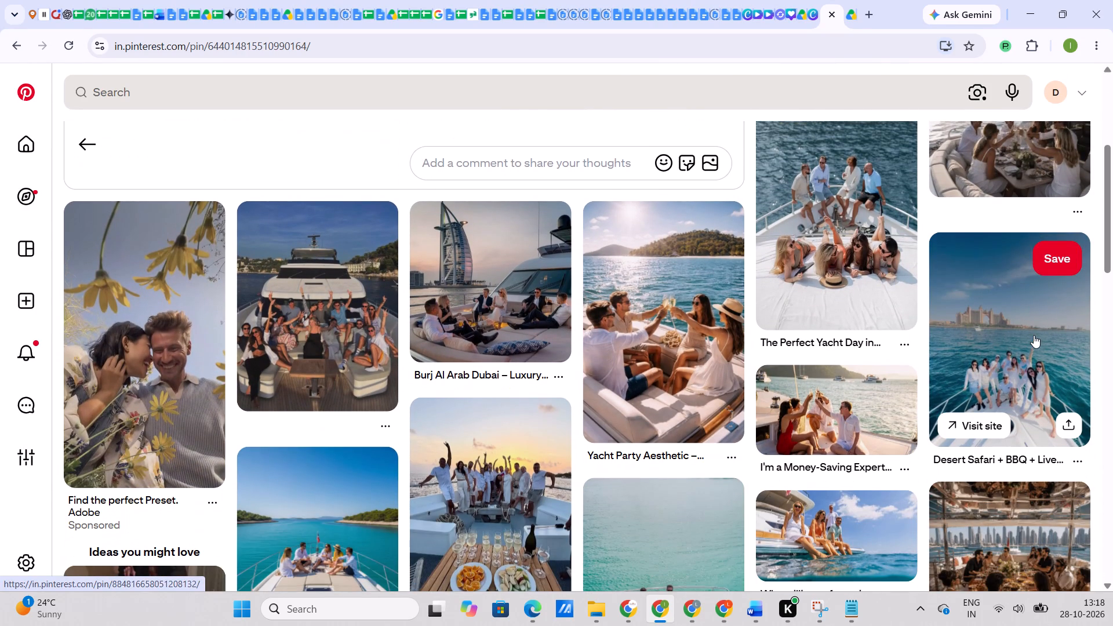
scroll(1034, 335, down, 3)
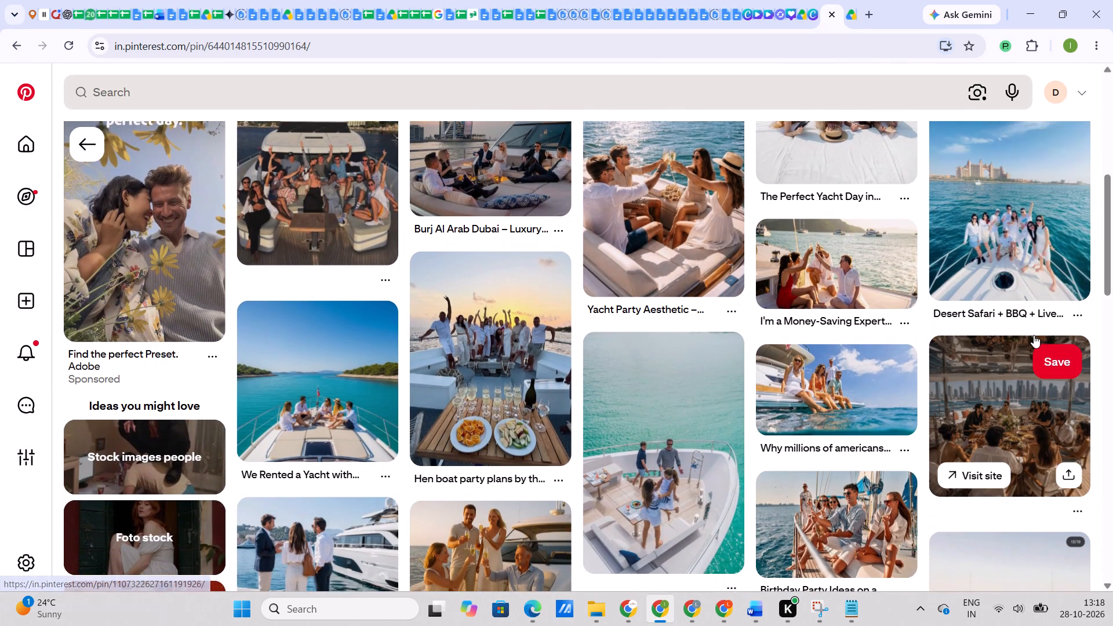
scroll(1034, 335, down, 2)
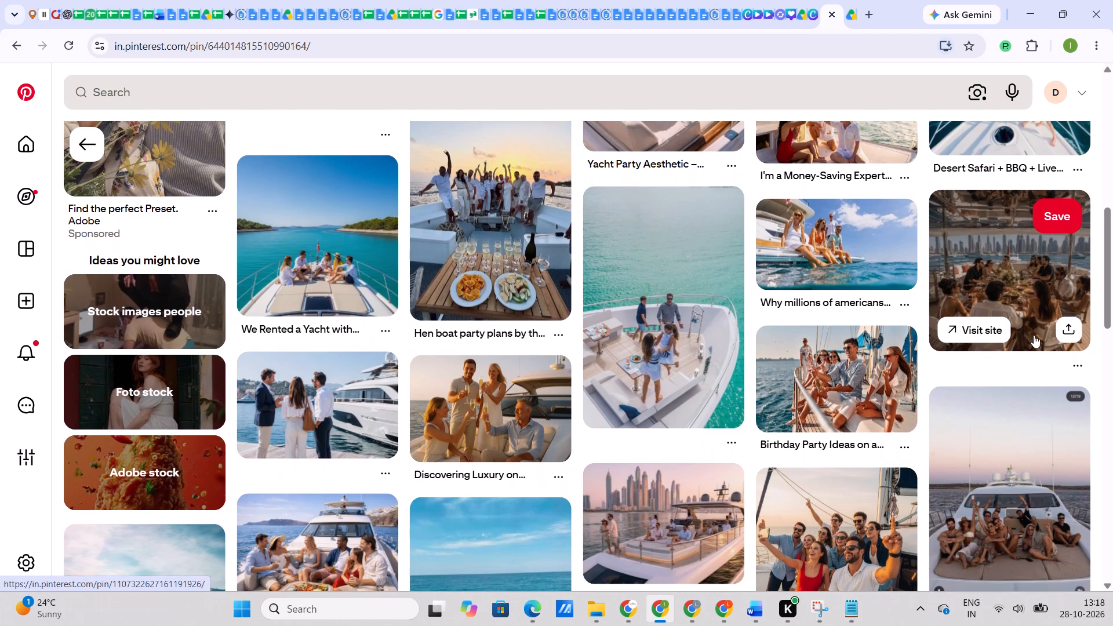
scroll(1034, 335, down, 1)
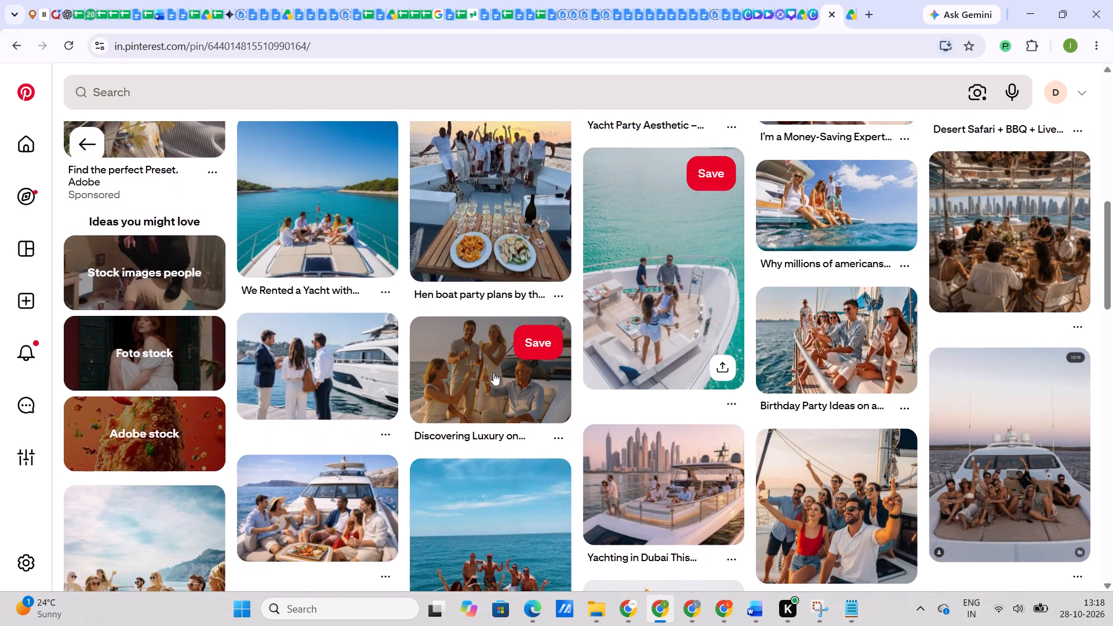
click(469, 372)
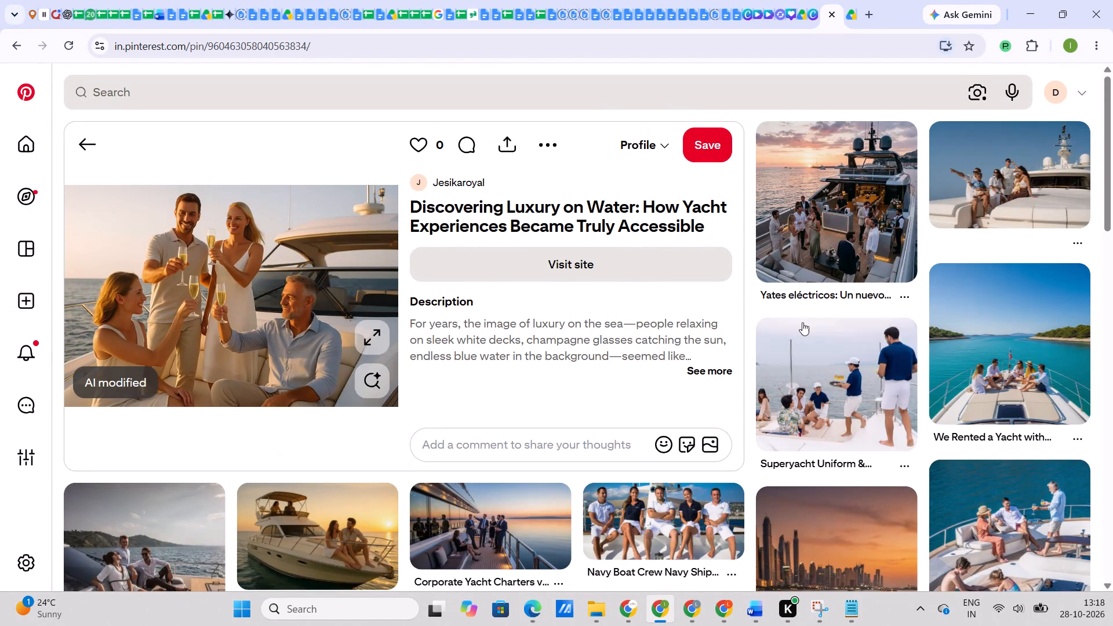
Examine the pins related to "Discovering Luxury on Water" for a group image, and return to the previous pin.
scroll(828, 339, down, 1)
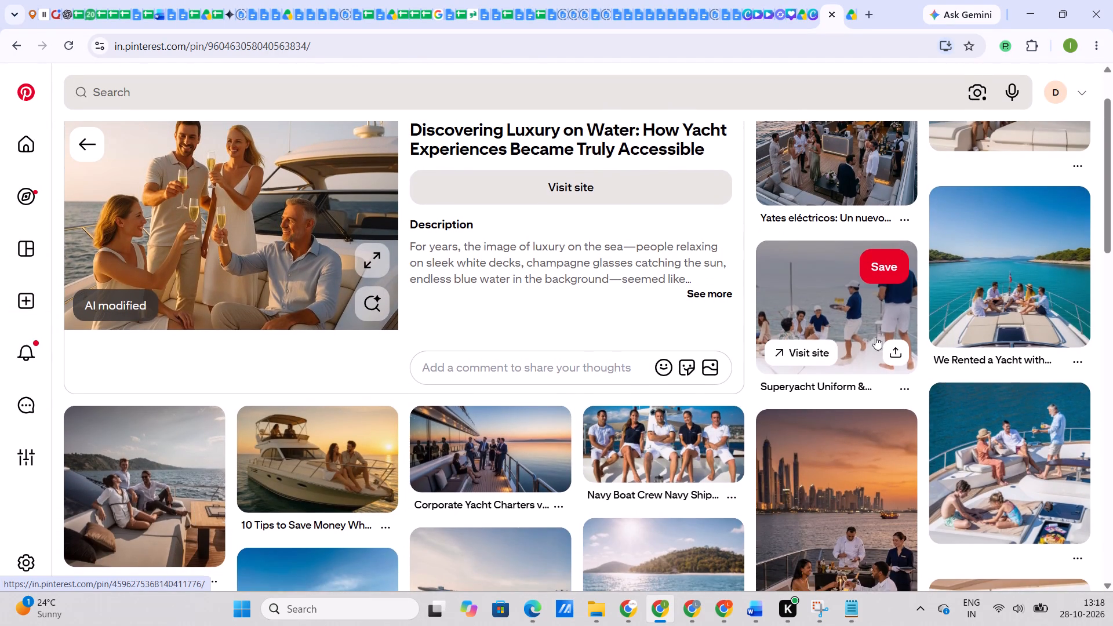
scroll(875, 337, down, 1)
scroll(1017, 321, down, 3)
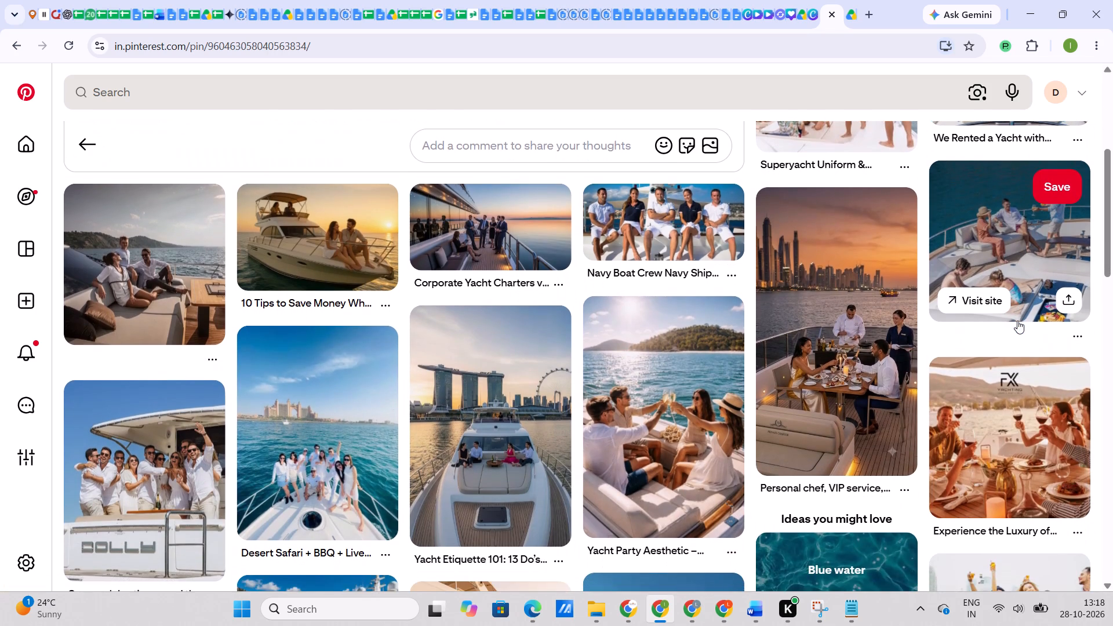
scroll(1017, 321, down, 4)
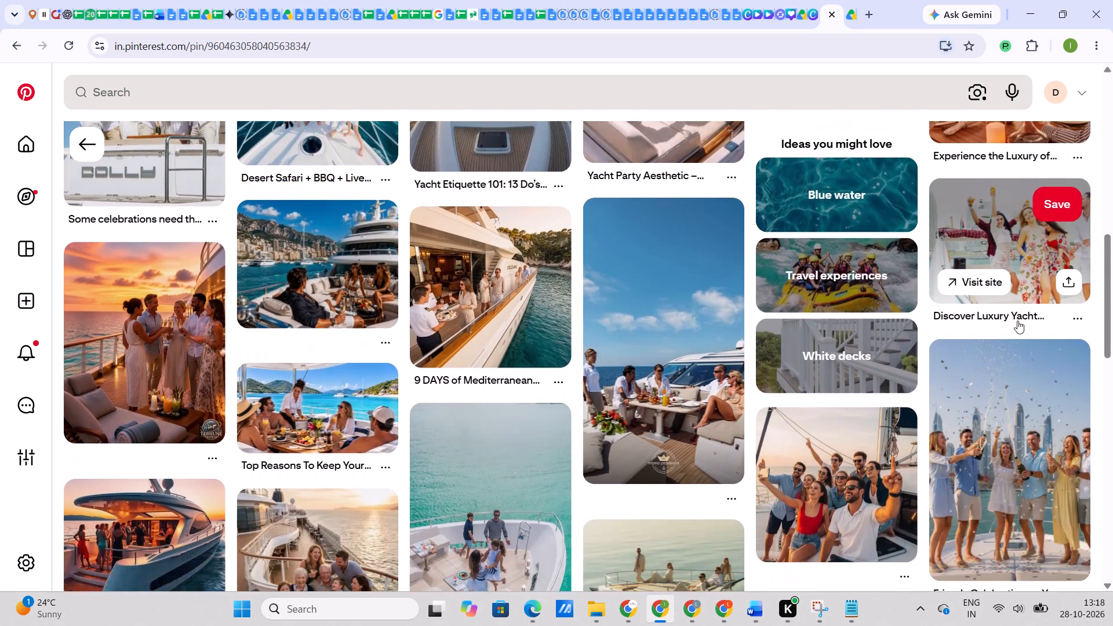
scroll(1017, 321, down, 3)
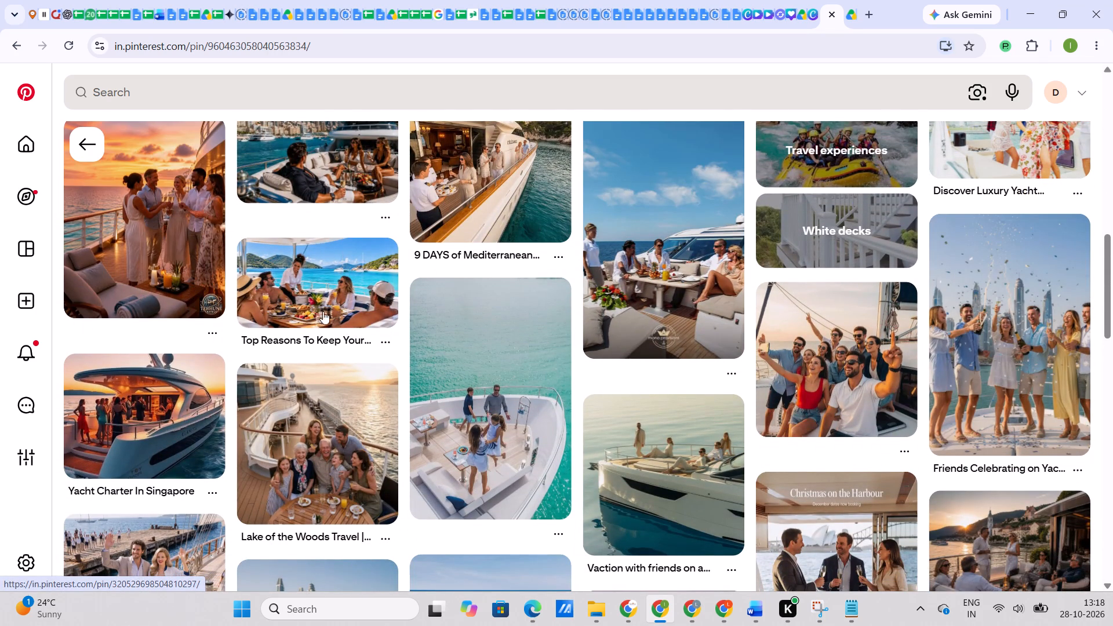
scroll(315, 301, down, 2)
click(79, 144)
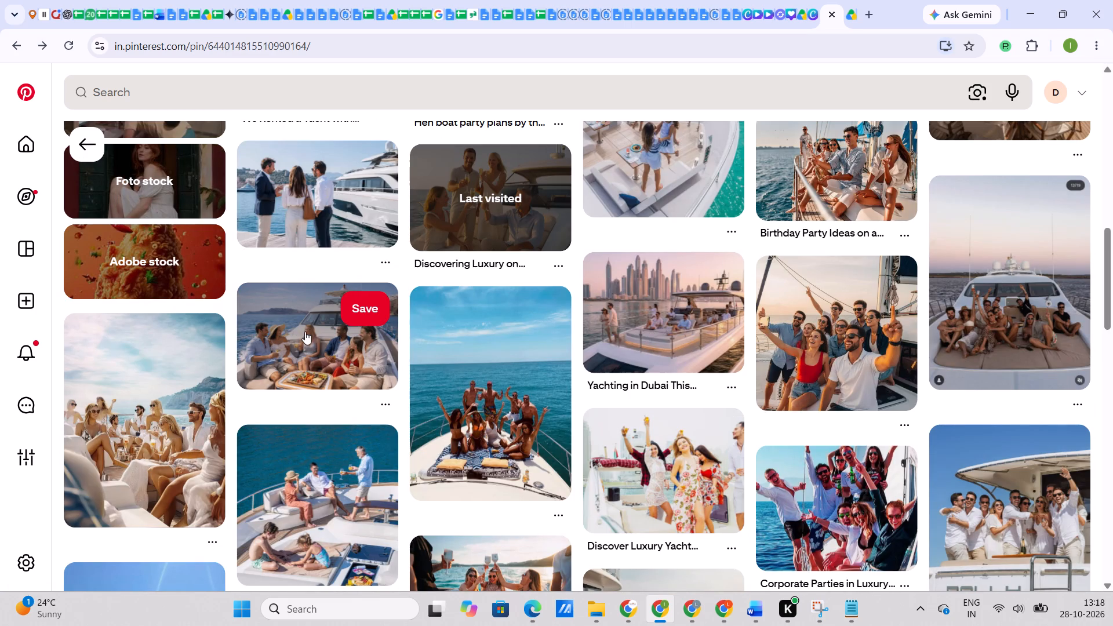
Open the pin of friends seated around a food platter on a white yacht and download its image.
click(308, 339)
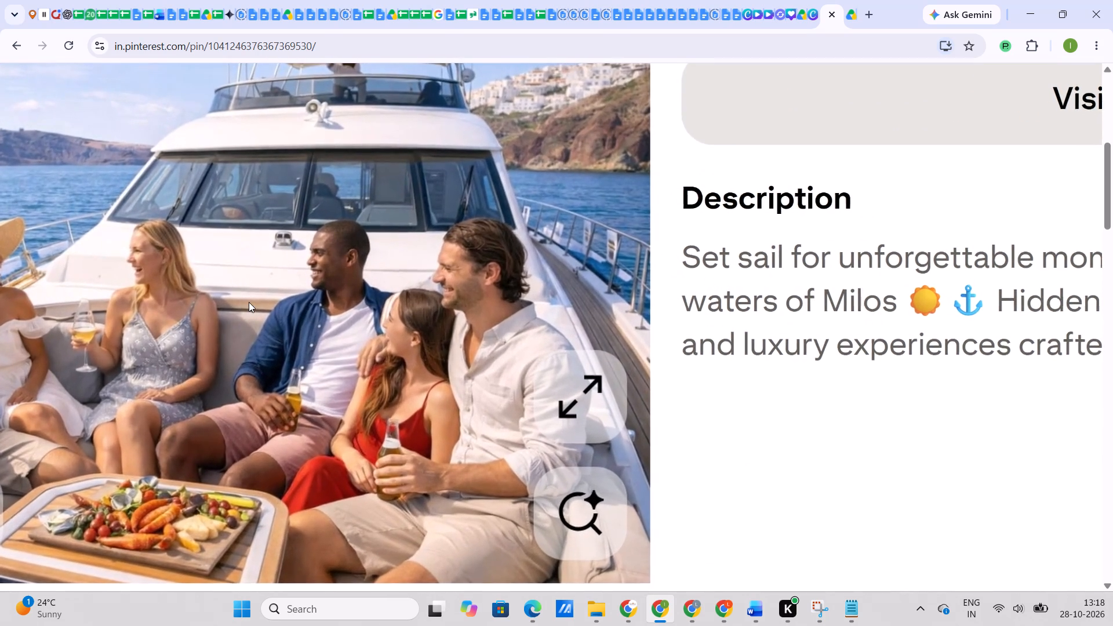
right_click(246, 295)
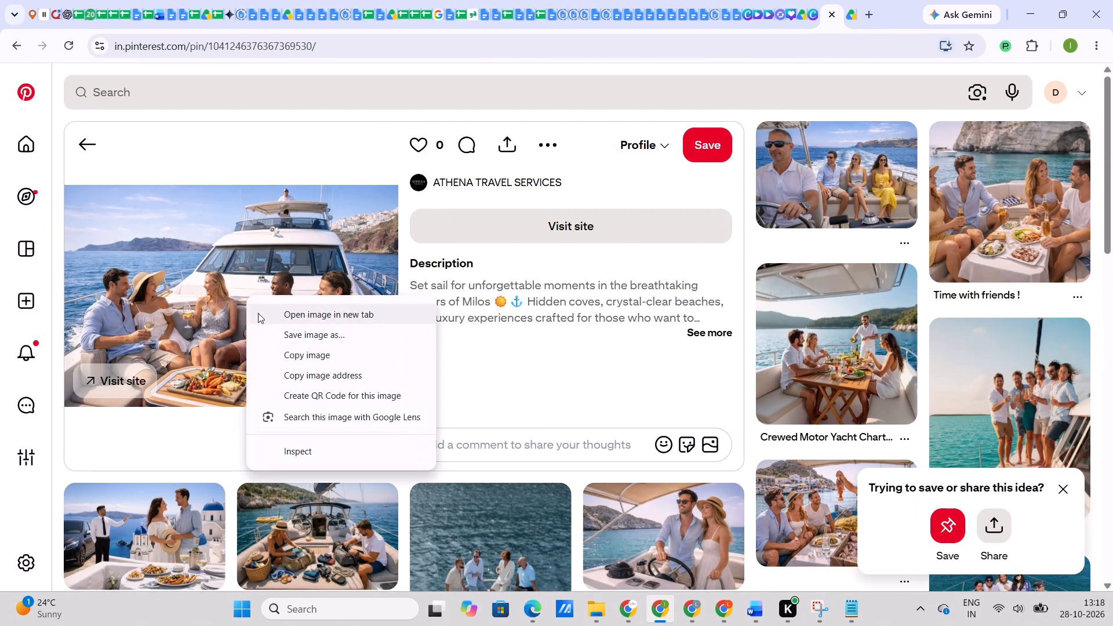
click(304, 332)
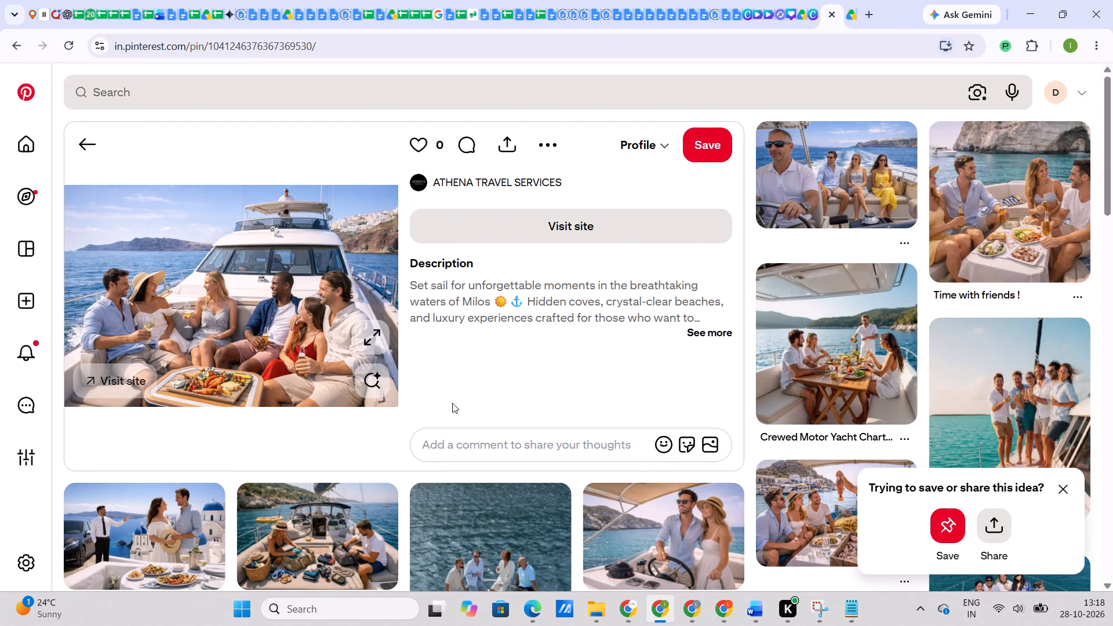
click(594, 449)
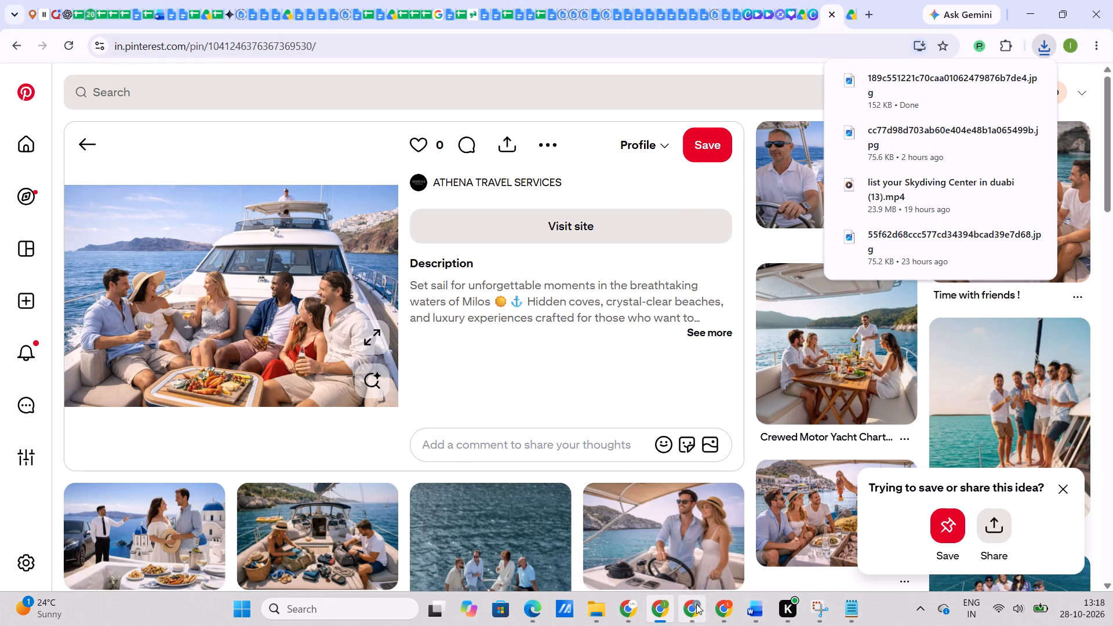
Switch to the blog editor's Chrome window and insert an empty paragraph below the Group Type table in section 1.
click(697, 608)
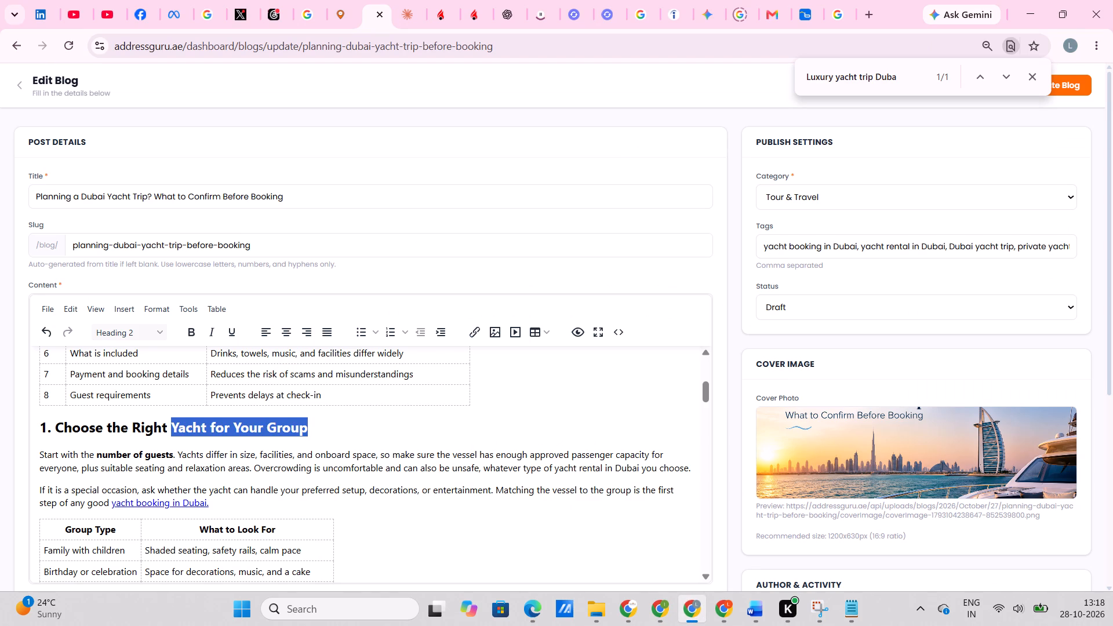
scroll(352, 449, down, 3)
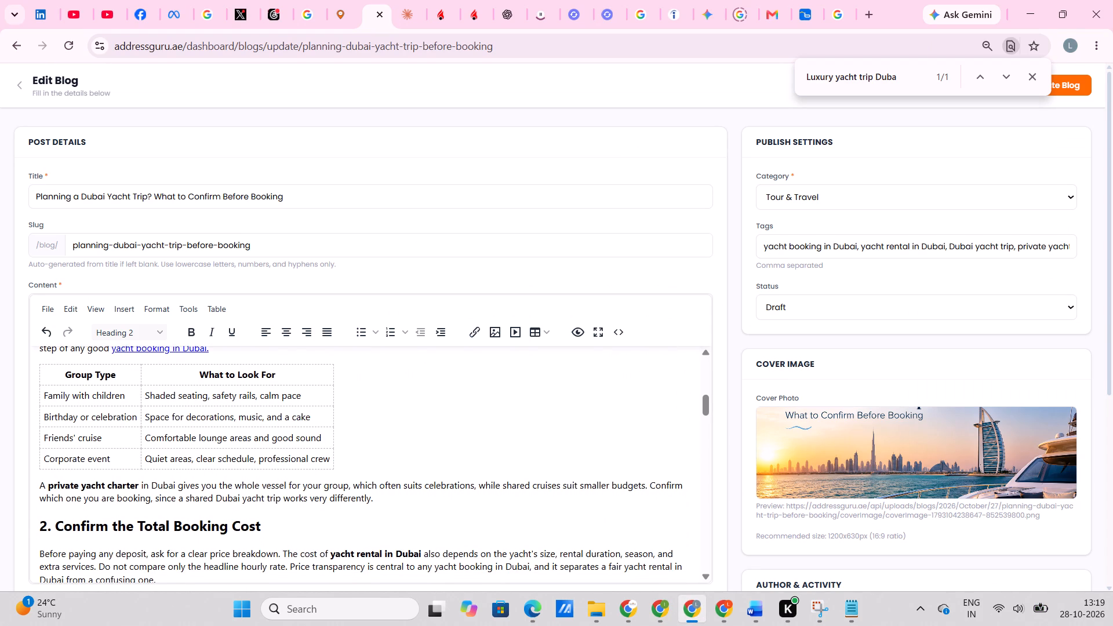
click(384, 457)
scroll(384, 457, down, 1)
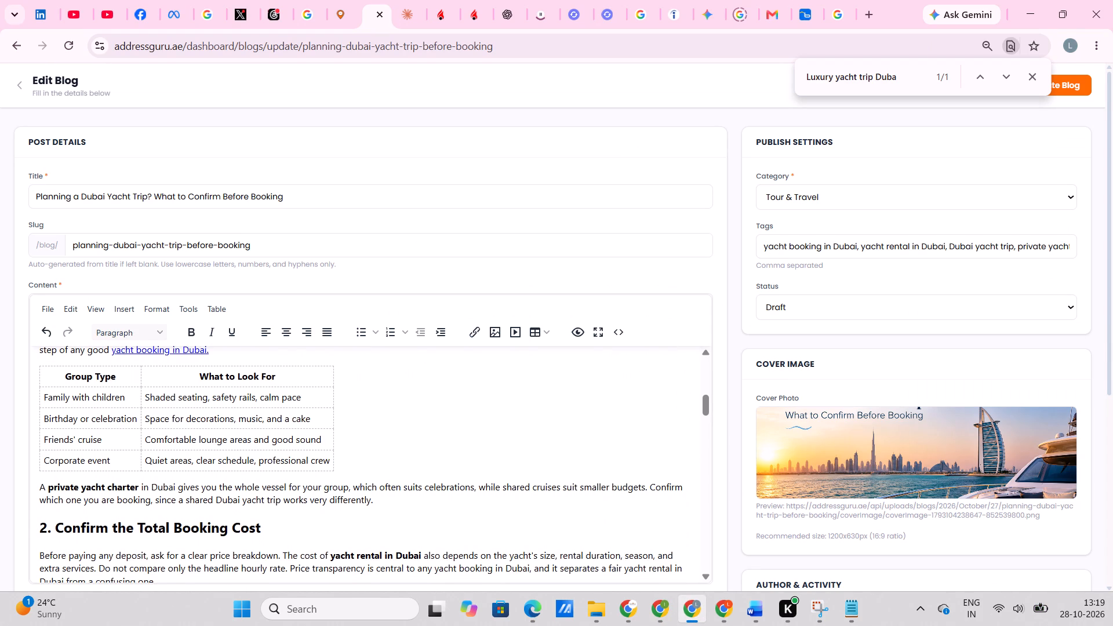
key(Return)
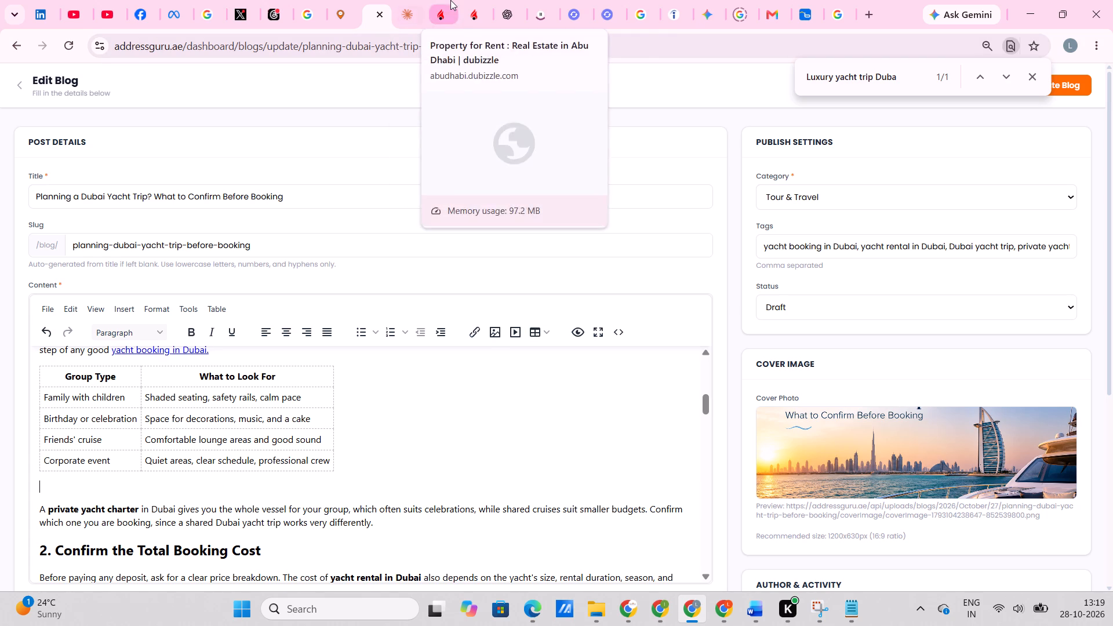
Remove the bold formatting from "yacht rental in Dubai" in the opening paragraph of section 2, Confirm the Total Booking Cost.
scroll(403, 435, down, 1)
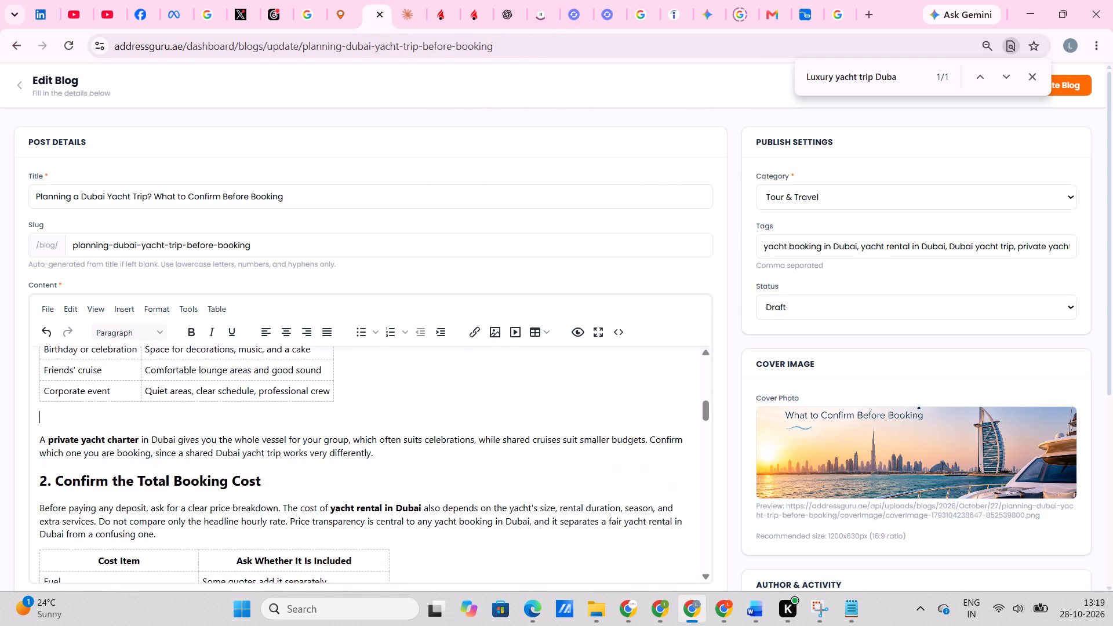
scroll(402, 436, down, 2)
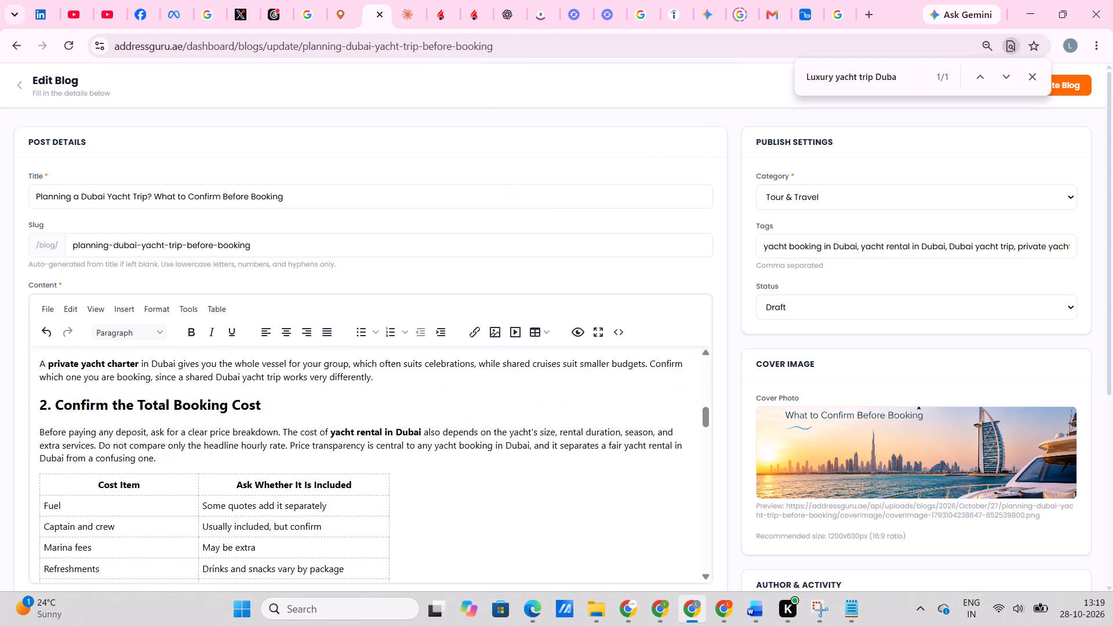
scroll(402, 436, up, 2)
drag(330, 449, 414, 447)
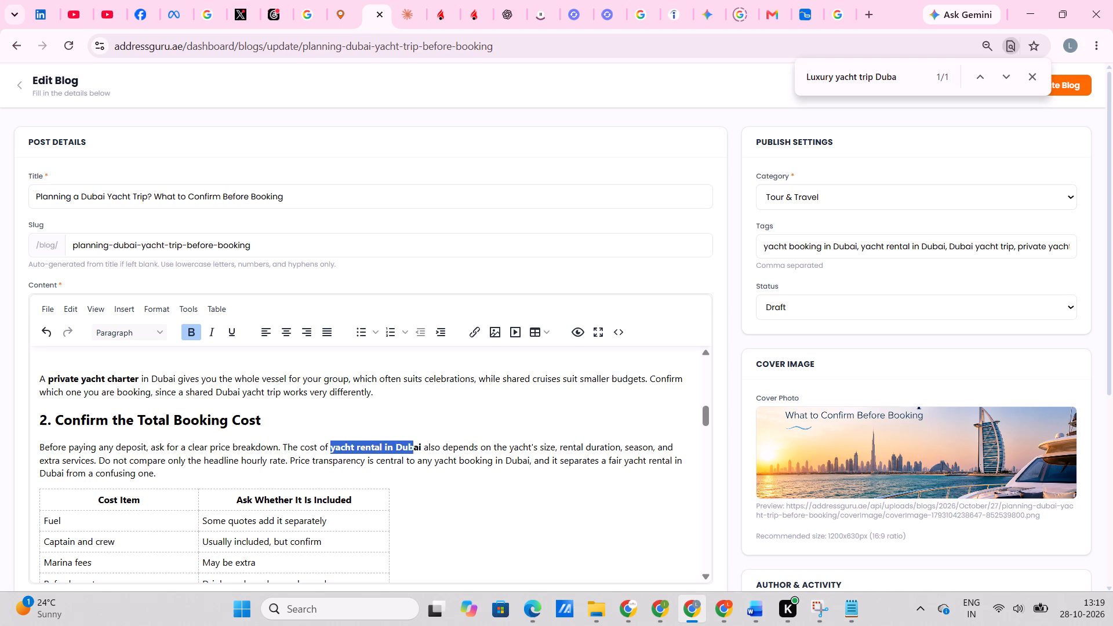
drag(414, 447, 427, 446)
key(ctrl+b)
key(ctrl+b)
key(ctrl+b)
click(427, 446)
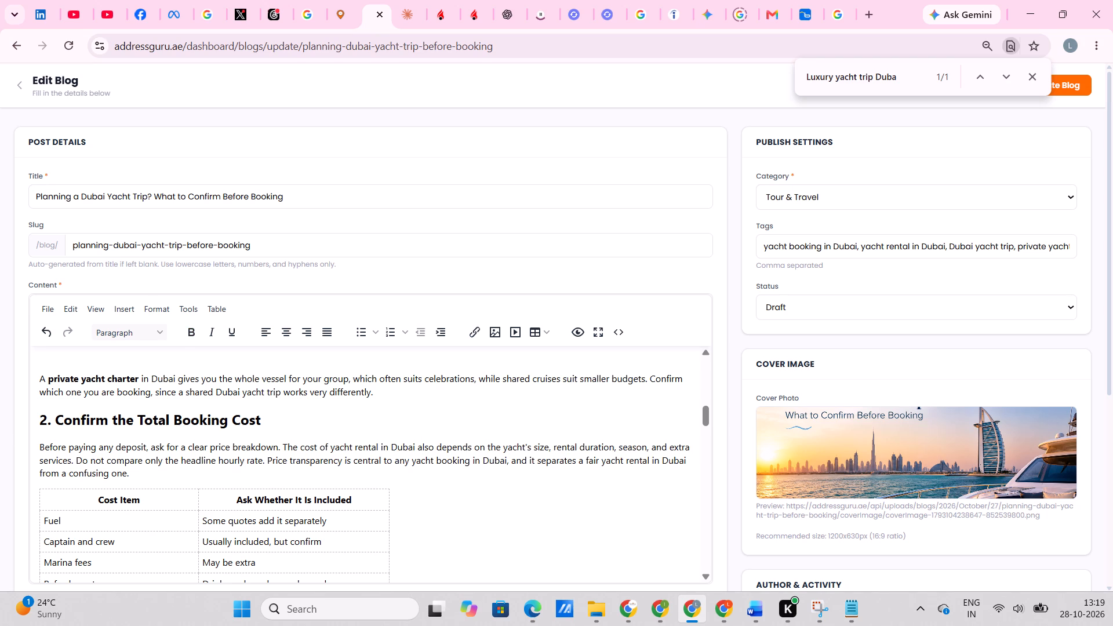
Bold the phrase "ask for a clear price breakdown" in the opening paragraph of section 2.
drag(153, 448, 257, 441)
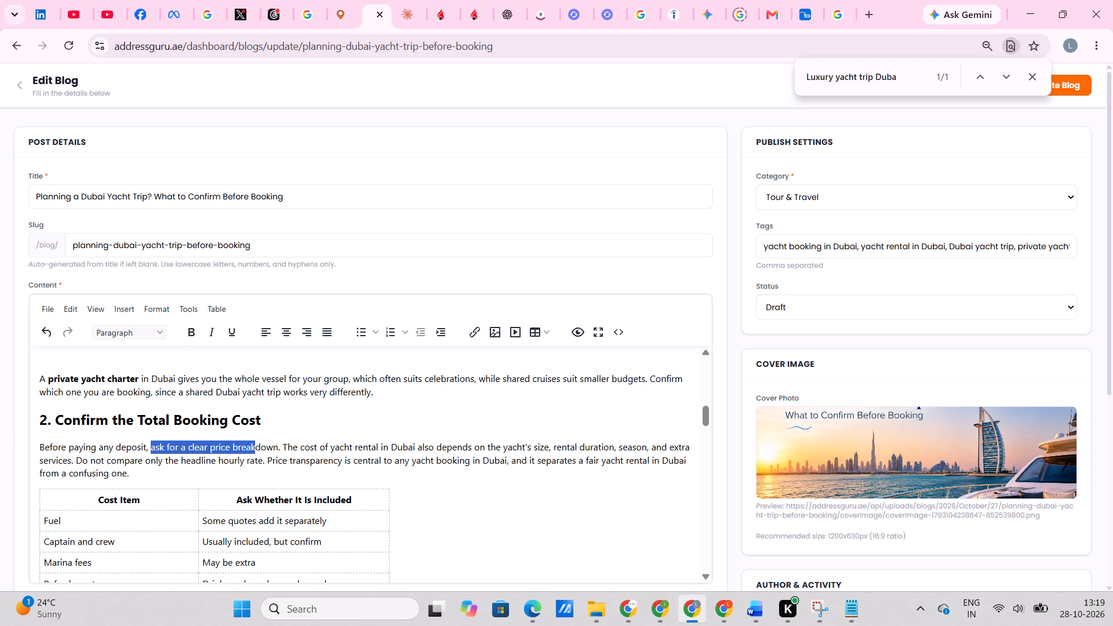
drag(257, 441, 278, 441)
key(ctrl+b)
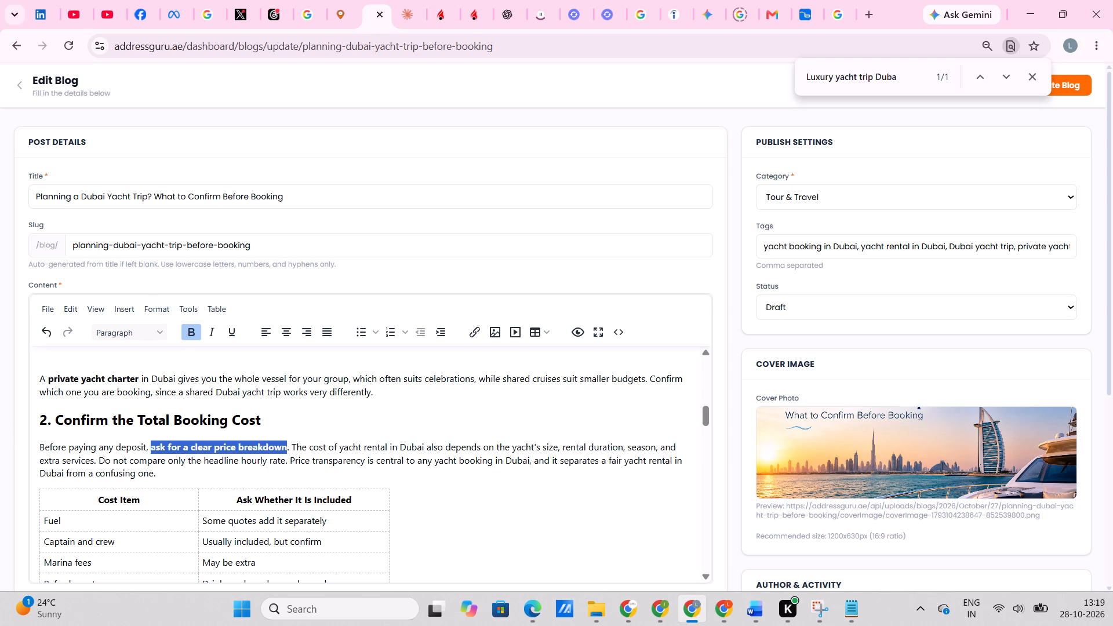
click(337, 441)
Widen the Cost Item table in section 2 by about 30 pixels.
scroll(337, 441, down, 3)
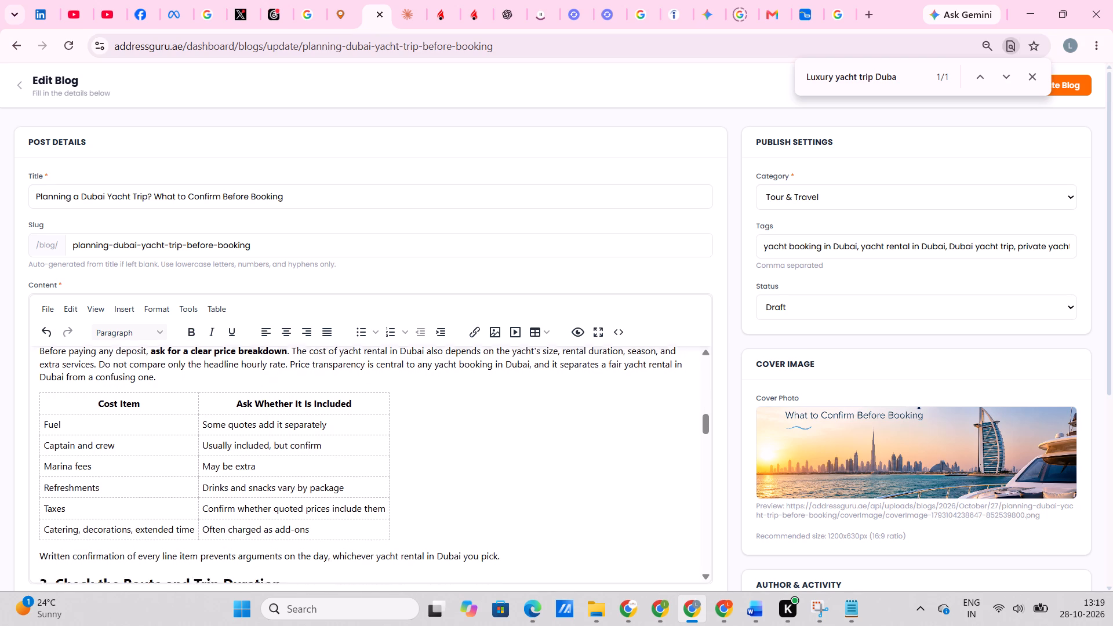
scroll(337, 441, down, 1)
drag(387, 441, 420, 440)
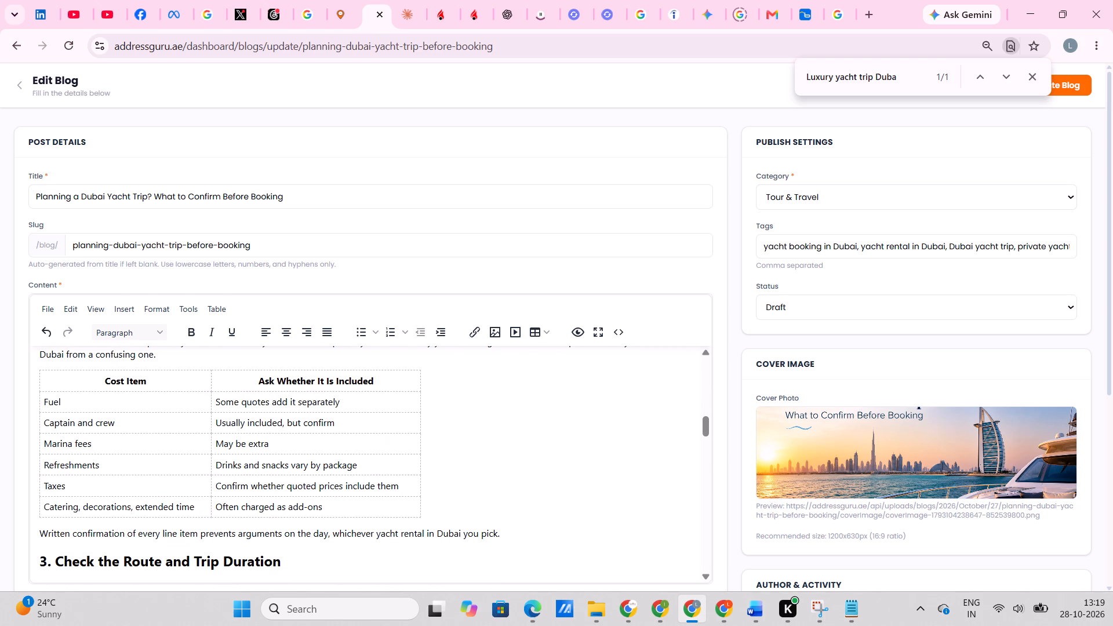
Bold the words "Dubai's coastline offers" at the start of section 3, Check the Route and Trip Duration.
scroll(493, 461, down, 2)
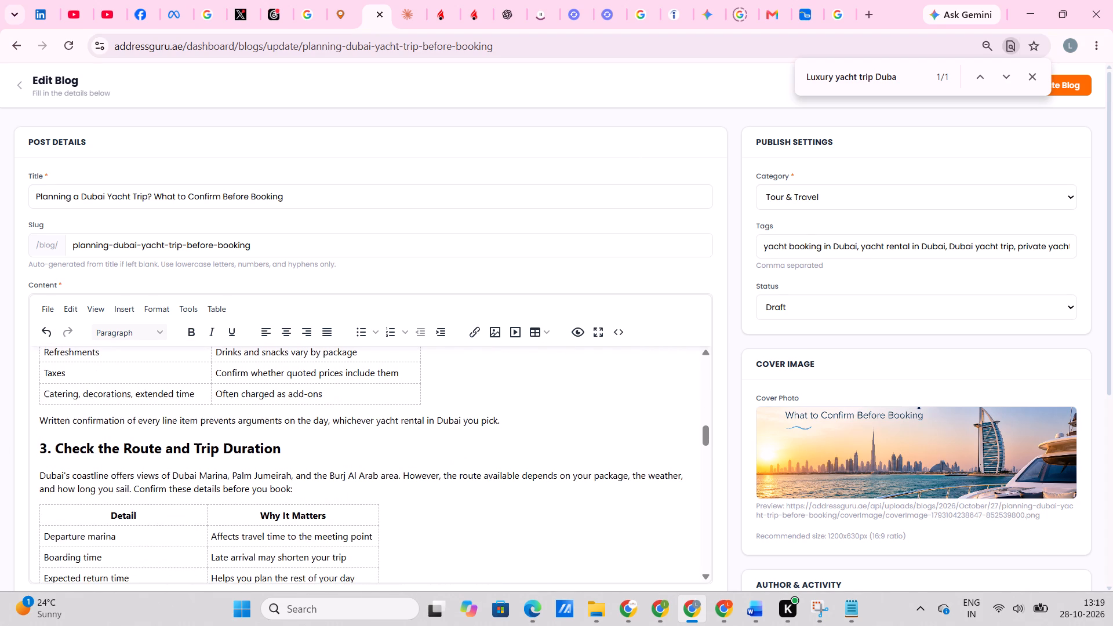
scroll(286, 445, down, 2)
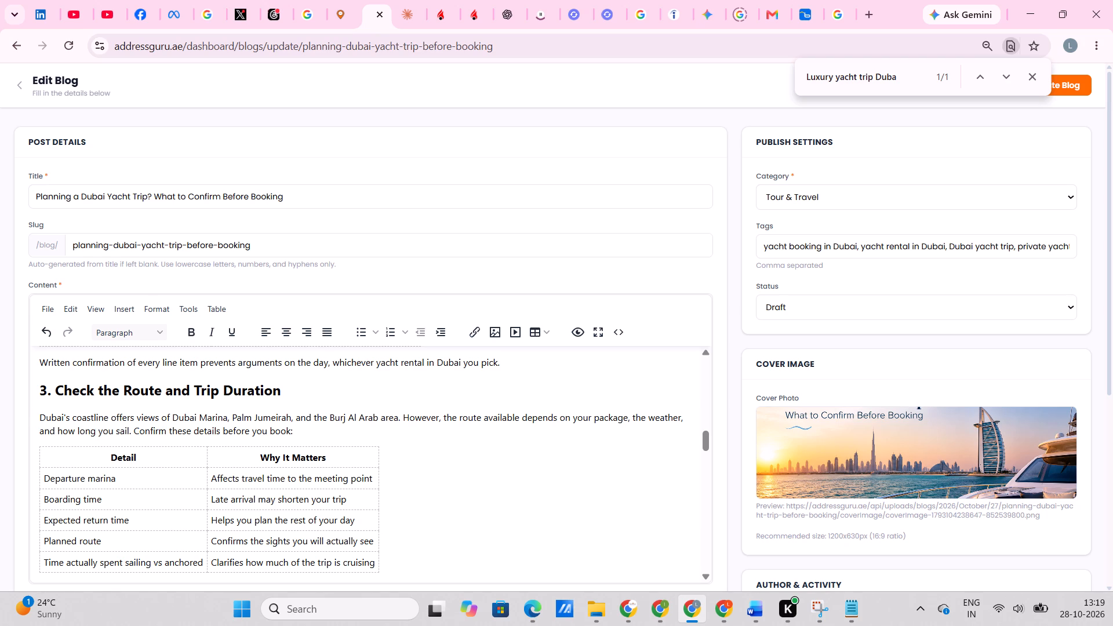
drag(39, 417, 132, 417)
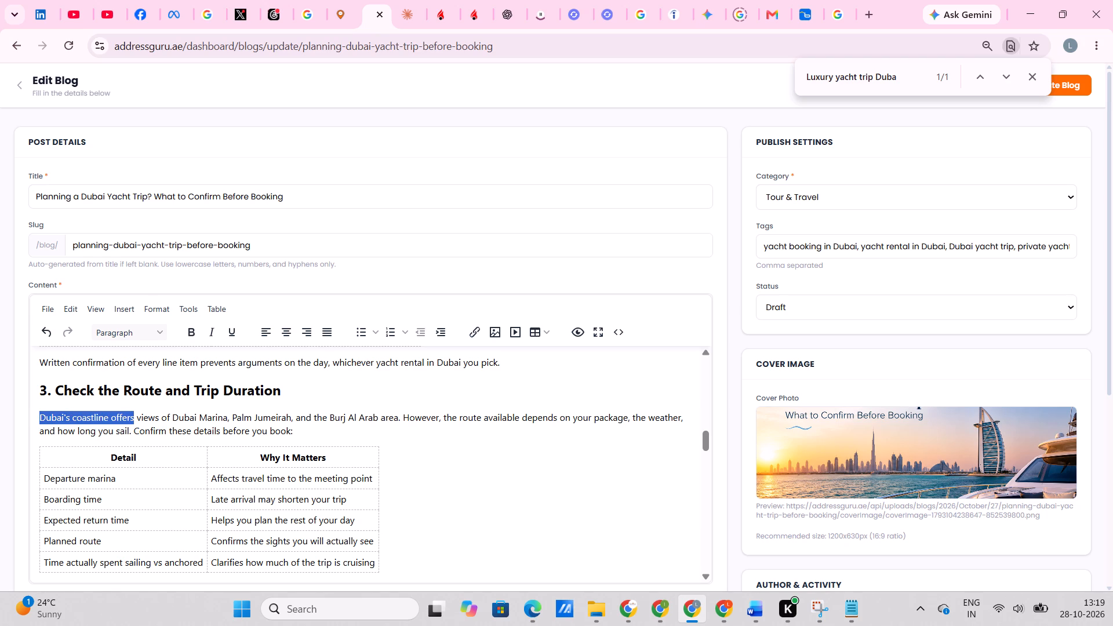
drag(132, 417, 133, 417)
key(ctrl+b)
click(463, 426)
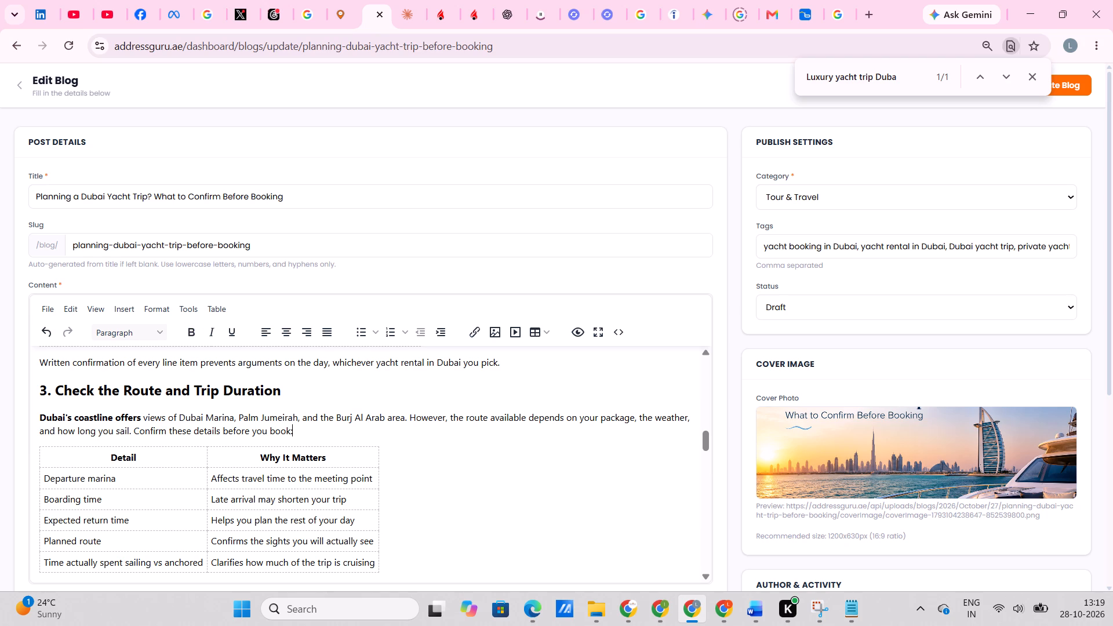
Extend the bold formatting after "Dubai Marina yacht" to include "departure, ask" in the closing paragraph of section 3, Check the Route and Trip Duration.
scroll(461, 427, down, 3)
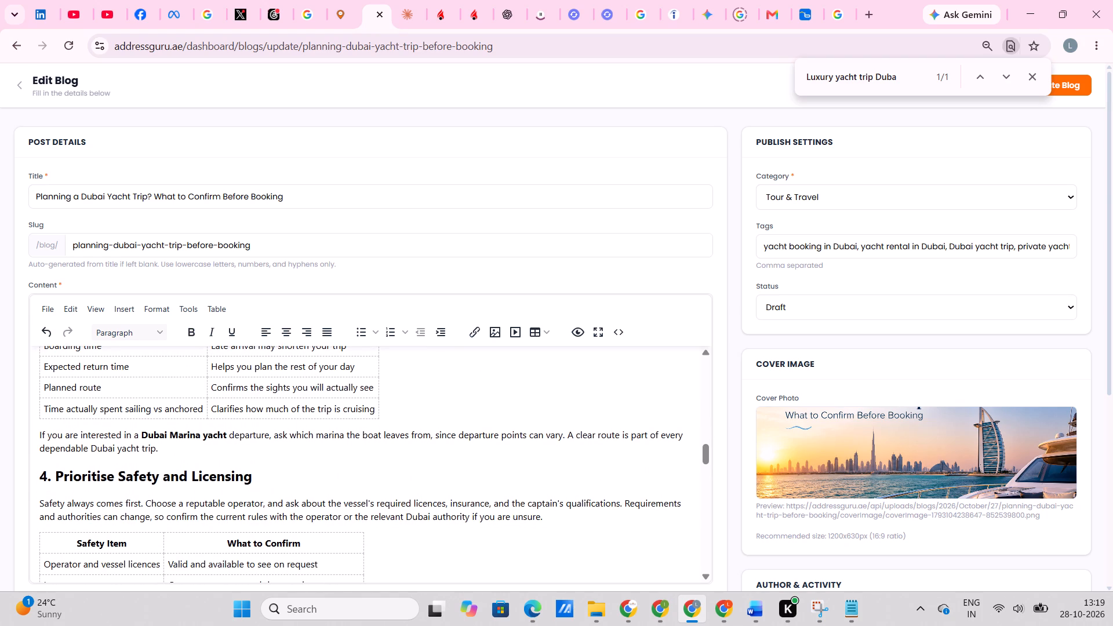
click(136, 434)
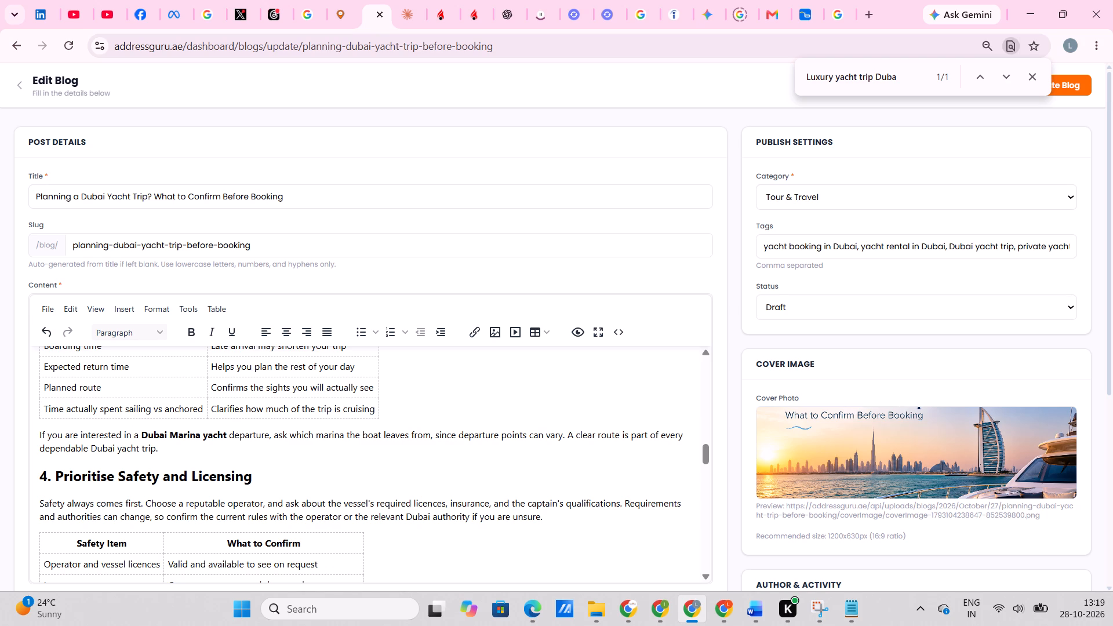
drag(290, 435, 230, 434)
key(ctrl+b)
click(293, 445)
Review the draft's content and formatting from section 1 through the start of section 5 to locate the next section needing an image.
scroll(293, 445, down, 1)
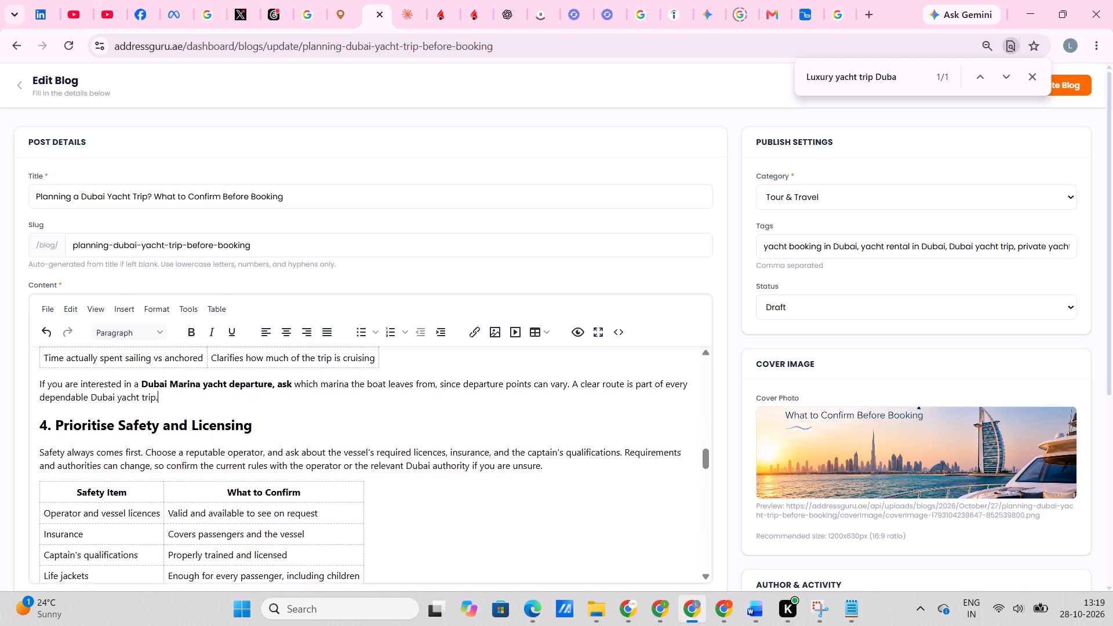
scroll(293, 445, down, 1)
click(282, 431)
scroll(282, 431, up, 6)
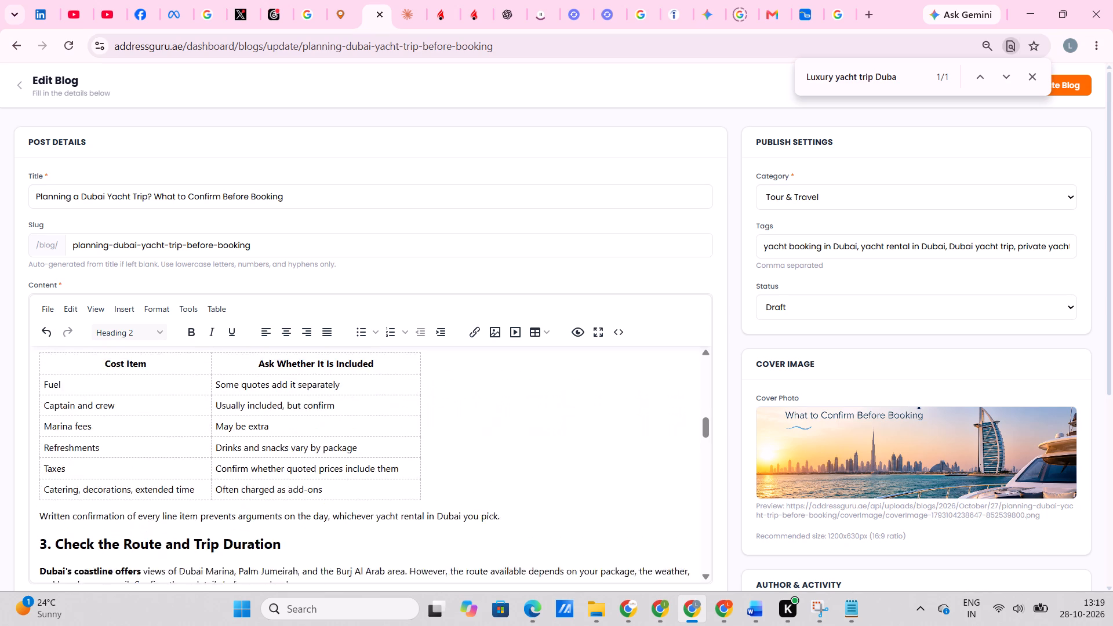
scroll(282, 431, up, 3)
scroll(282, 431, down, 4)
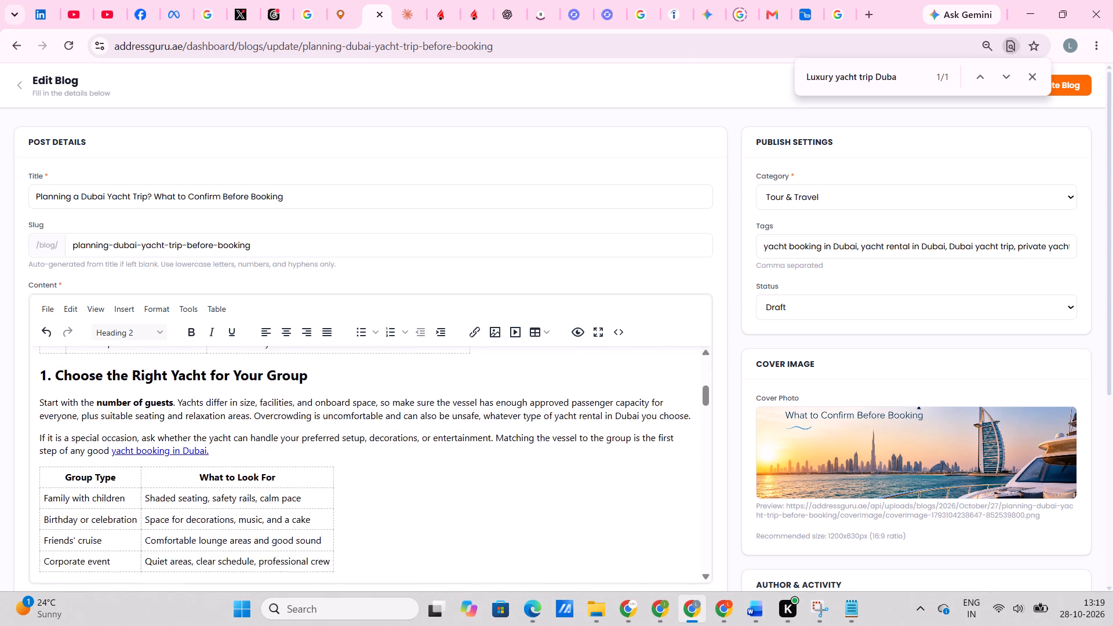
scroll(282, 431, down, 5)
scroll(282, 431, up, 1)
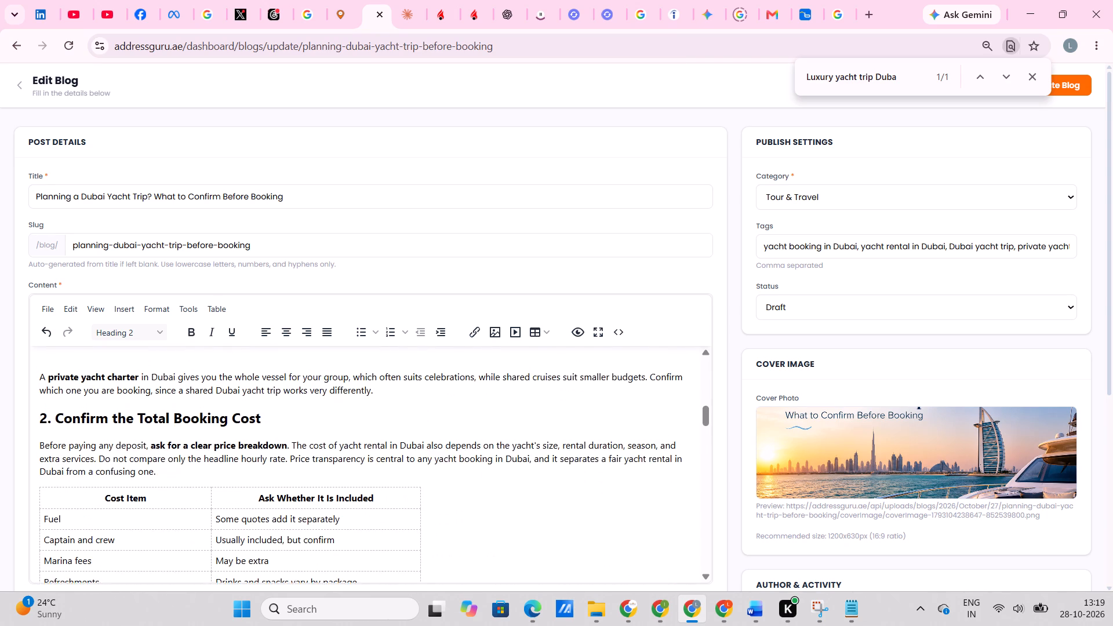
scroll(282, 431, up, 1)
scroll(282, 431, down, 2)
scroll(282, 431, up, 1)
scroll(282, 431, down, 1)
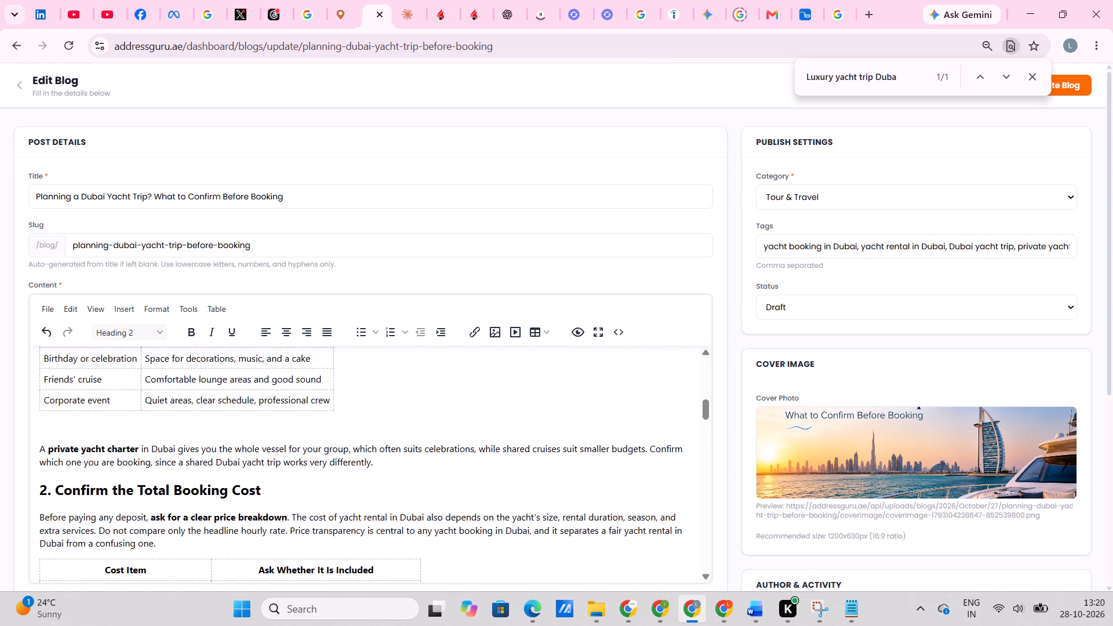
scroll(282, 431, down, 4)
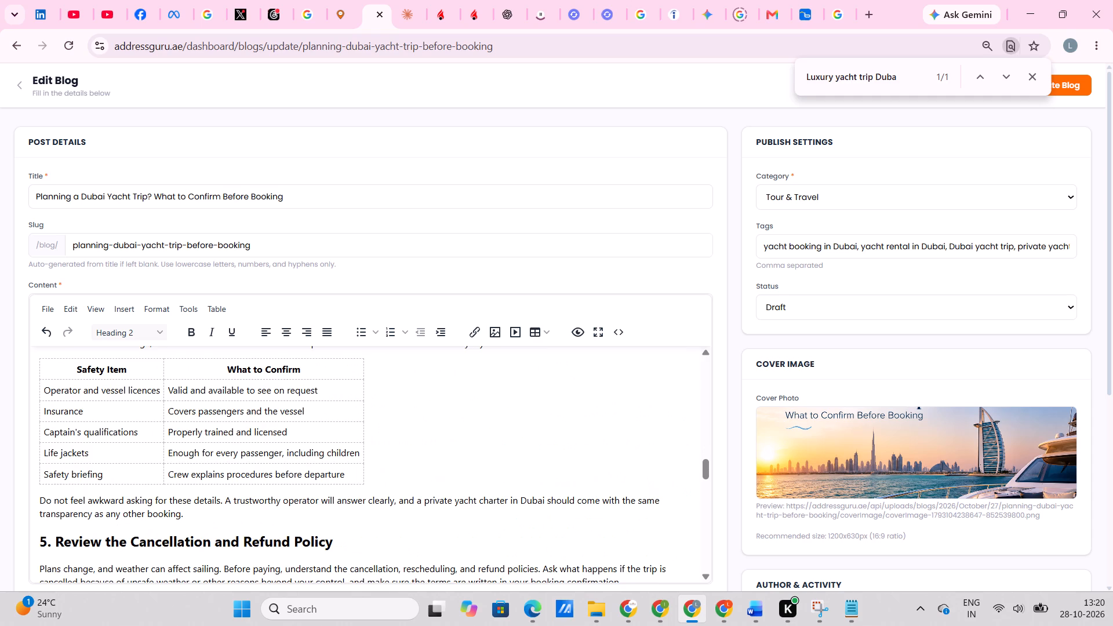
scroll(282, 431, up, 3)
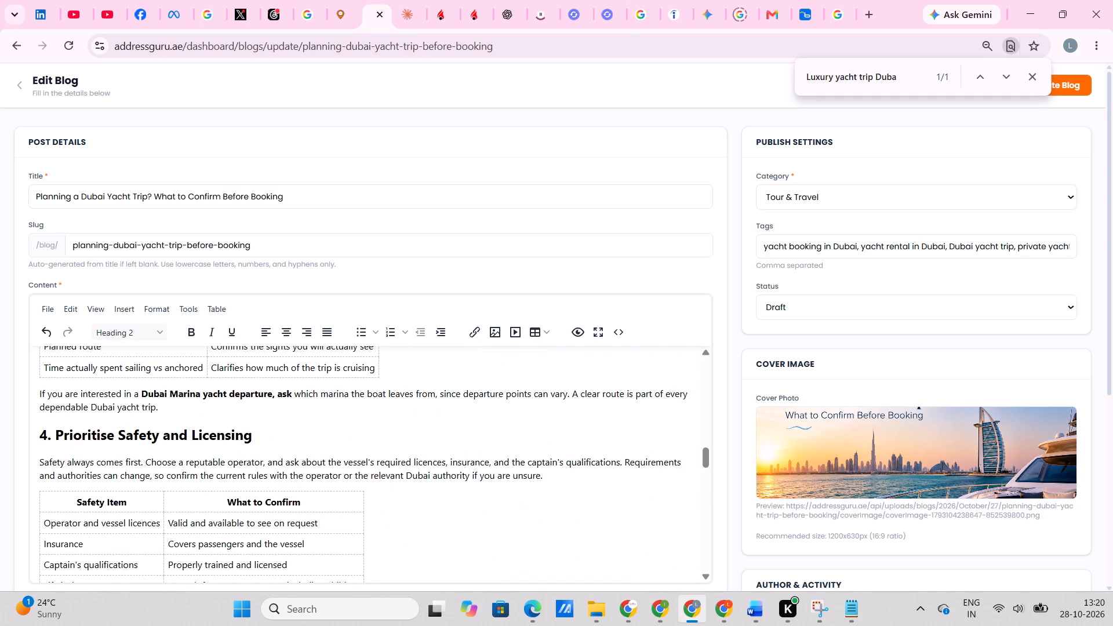
Copy the section 4 heading text "Prioritise Safety and Licensing", switch to Pinterest and search for it.
drag(58, 436, 254, 442)
key(ctrl+c)
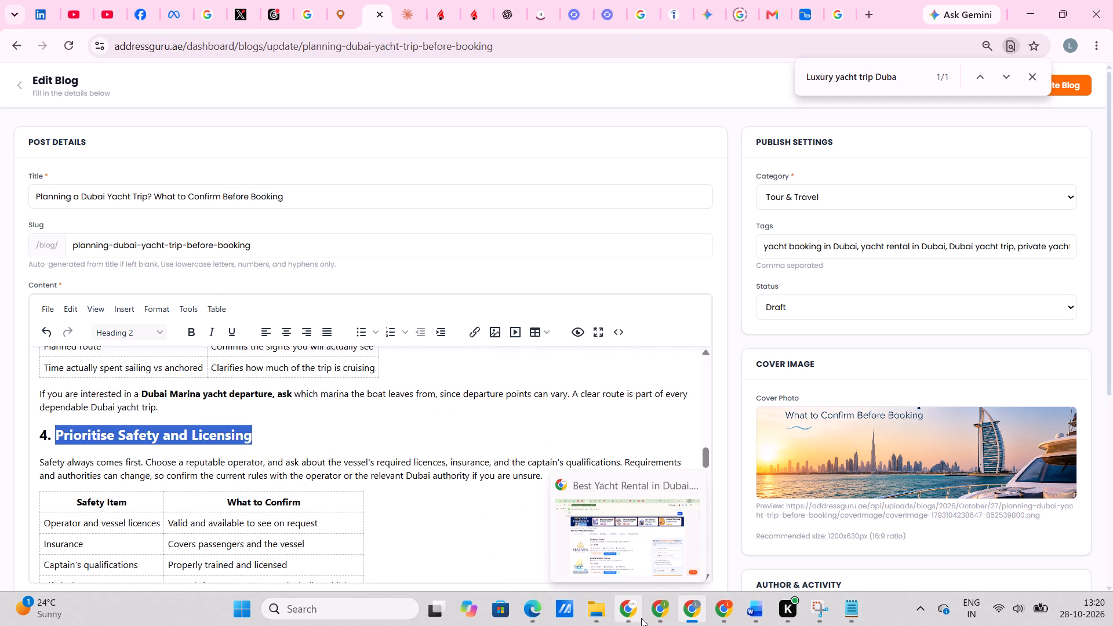
click(657, 617)
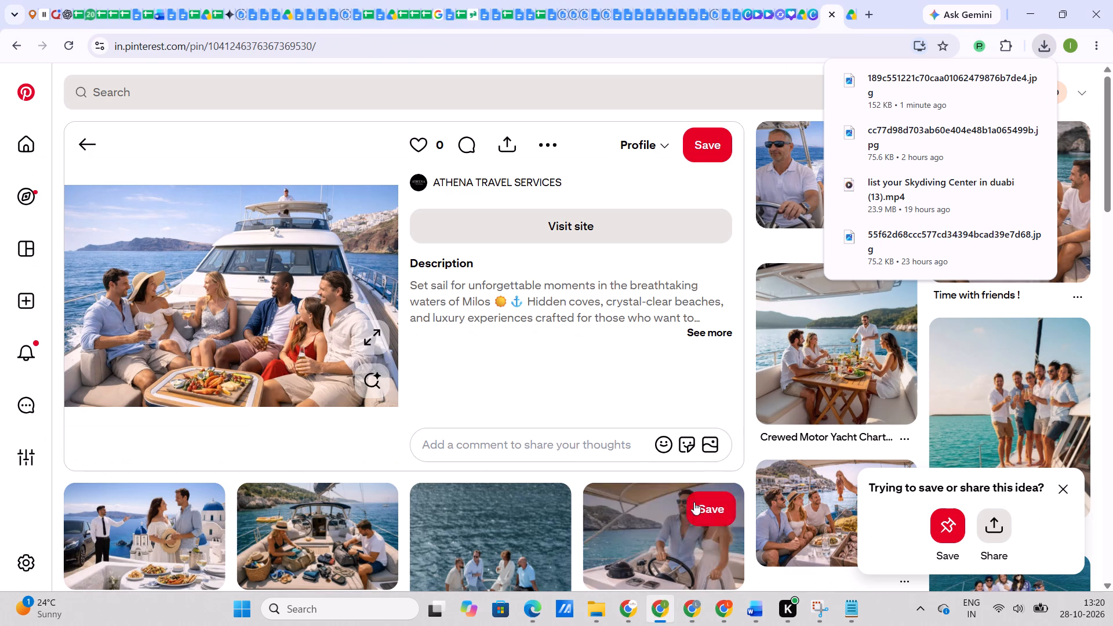
click(202, 75)
key(ctrl+v)
key(Return)
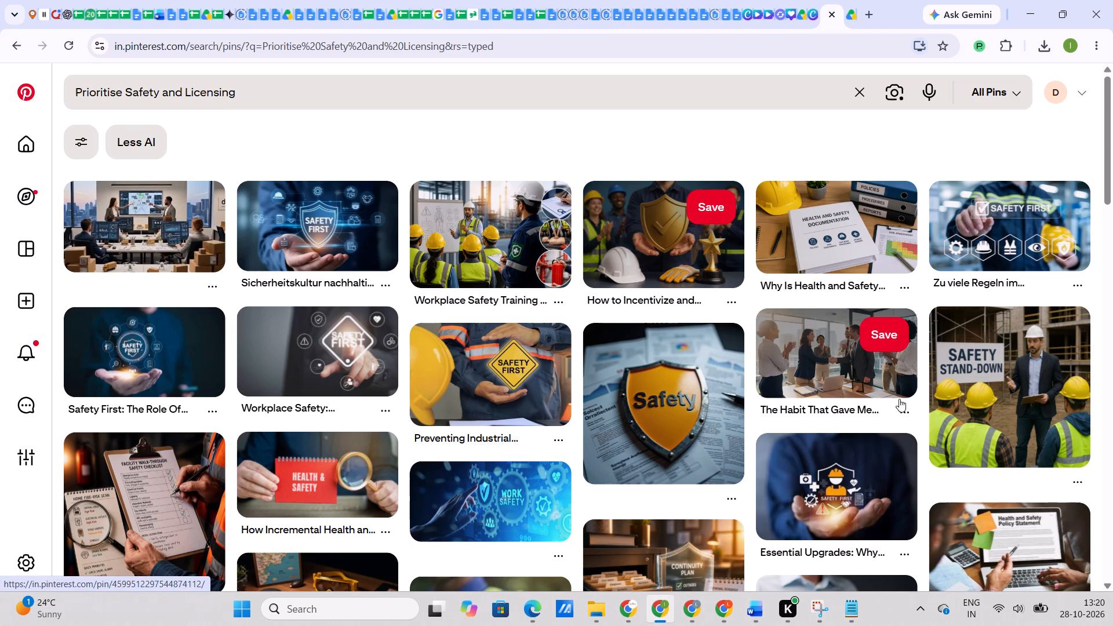
Examine the Pinterest results for a suitable section 4 image, previewing the "Sicherheitskultur nachhaltig stärken" pin and returning to the results.
scroll(1035, 325, down, 4)
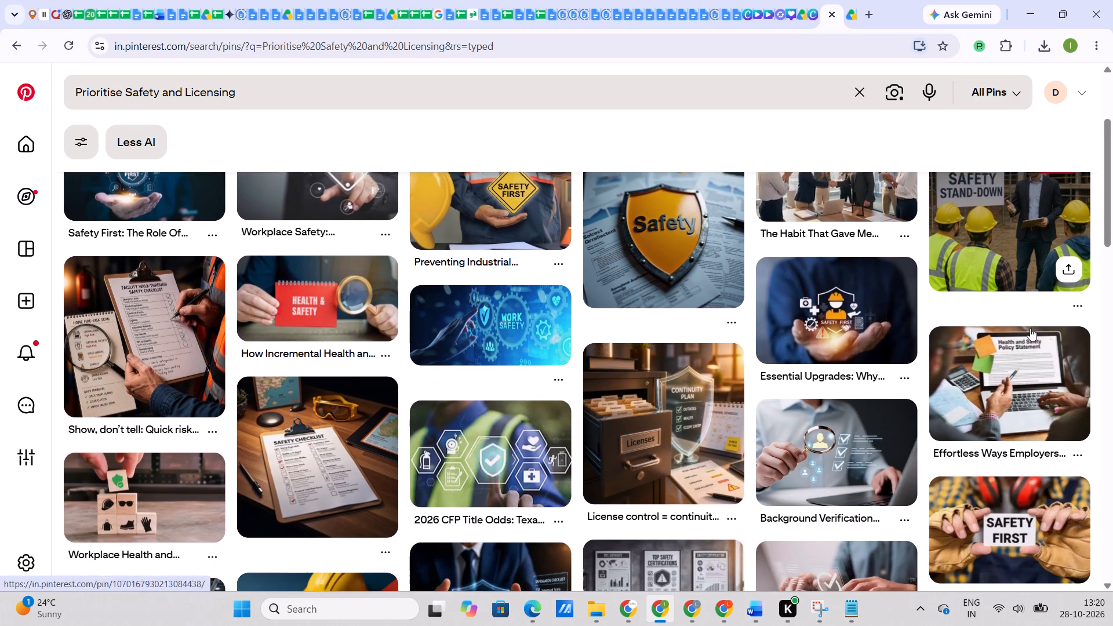
scroll(1030, 328, down, 2)
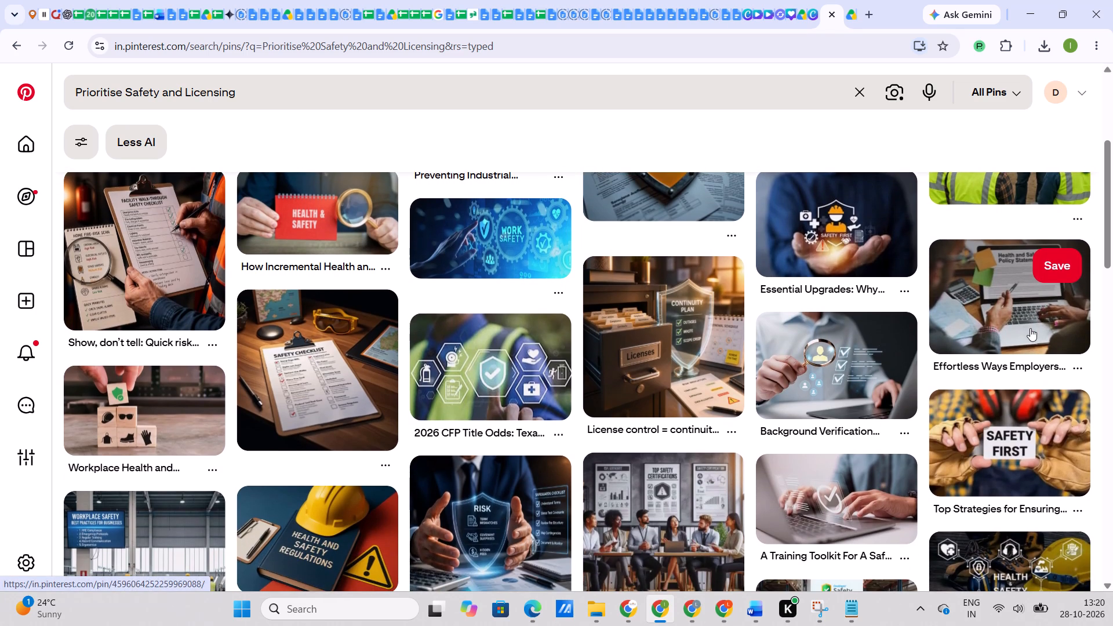
scroll(1030, 328, down, 3)
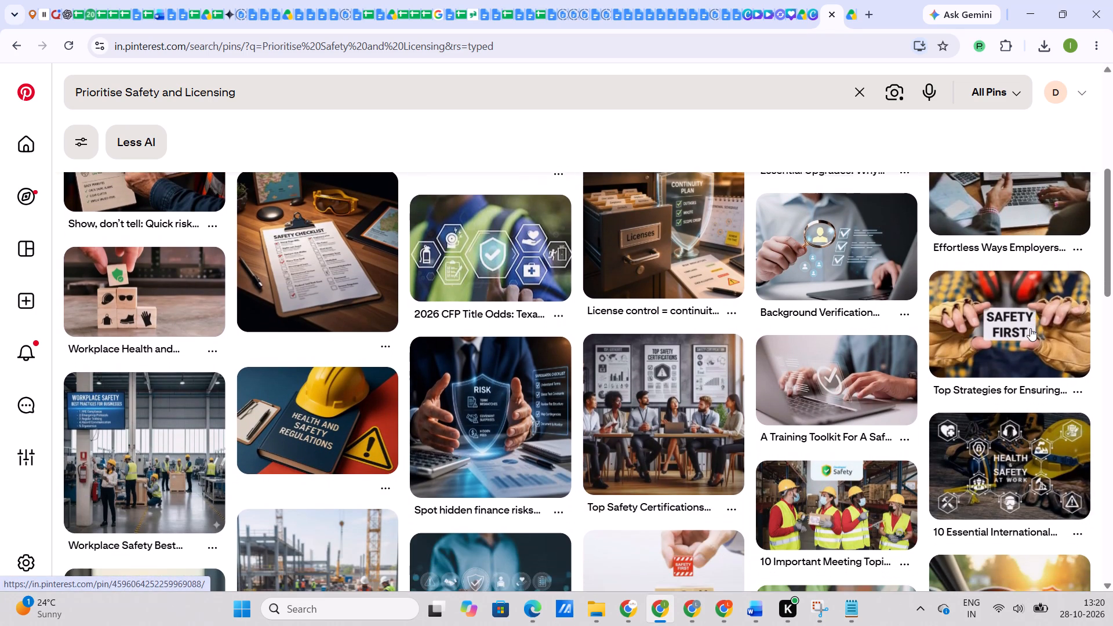
scroll(1030, 328, down, 2)
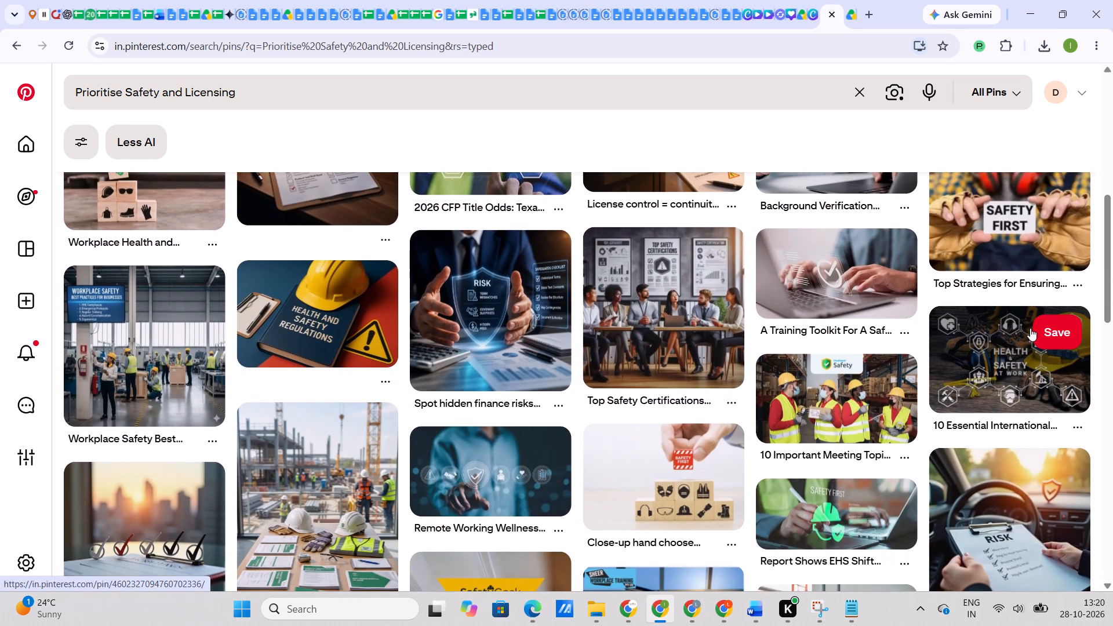
scroll(1030, 328, down, 2)
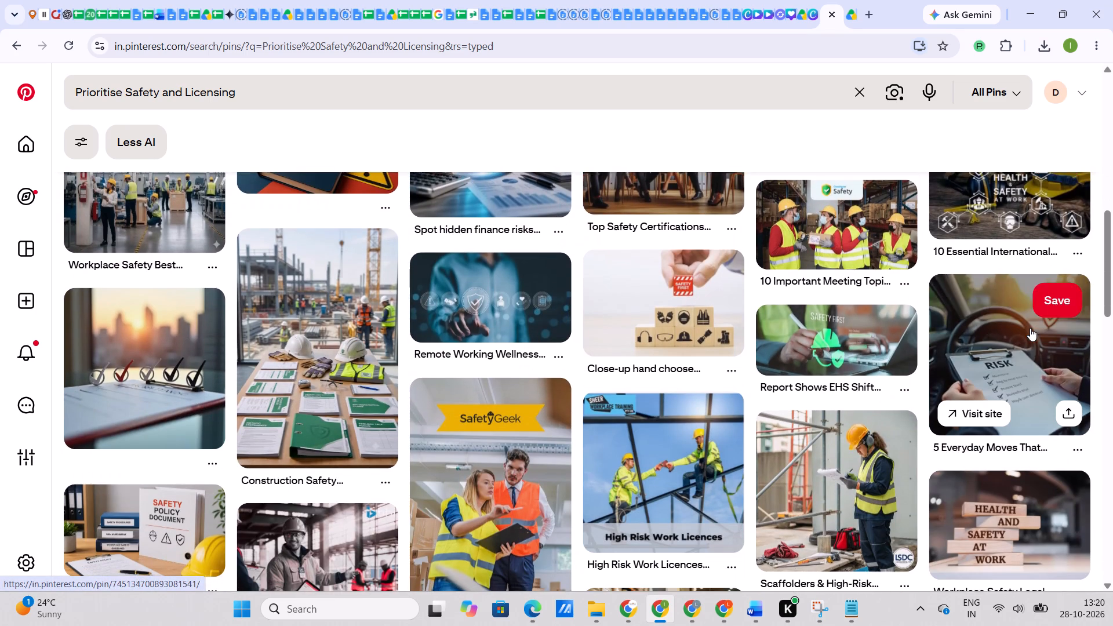
scroll(1030, 328, down, 3)
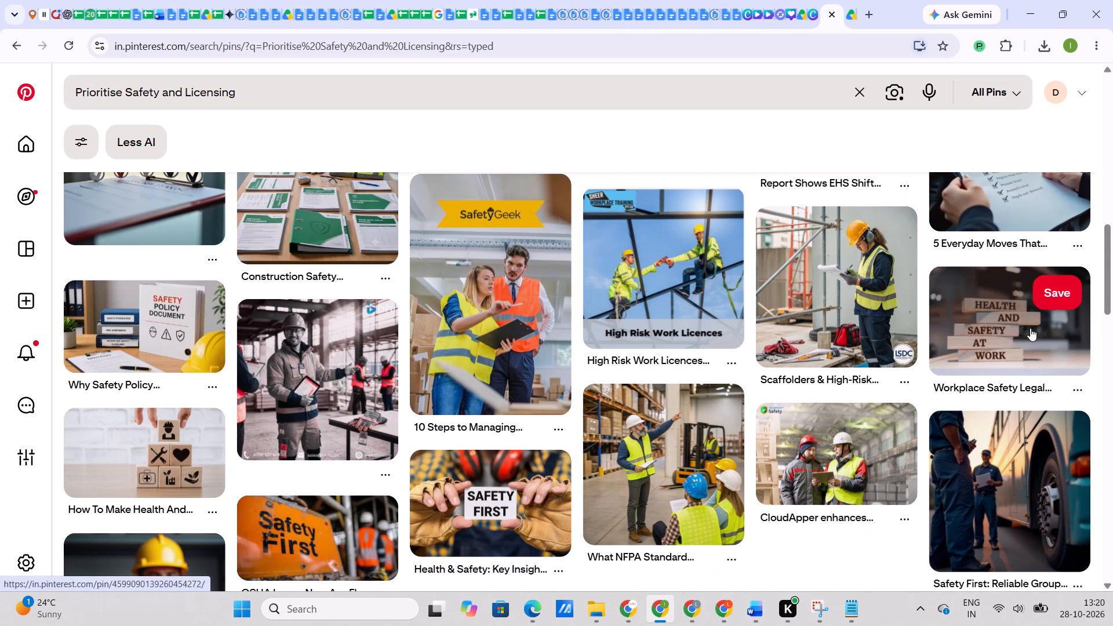
scroll(1030, 328, up, 7)
scroll(1030, 328, down, 3)
scroll(1030, 328, up, 12)
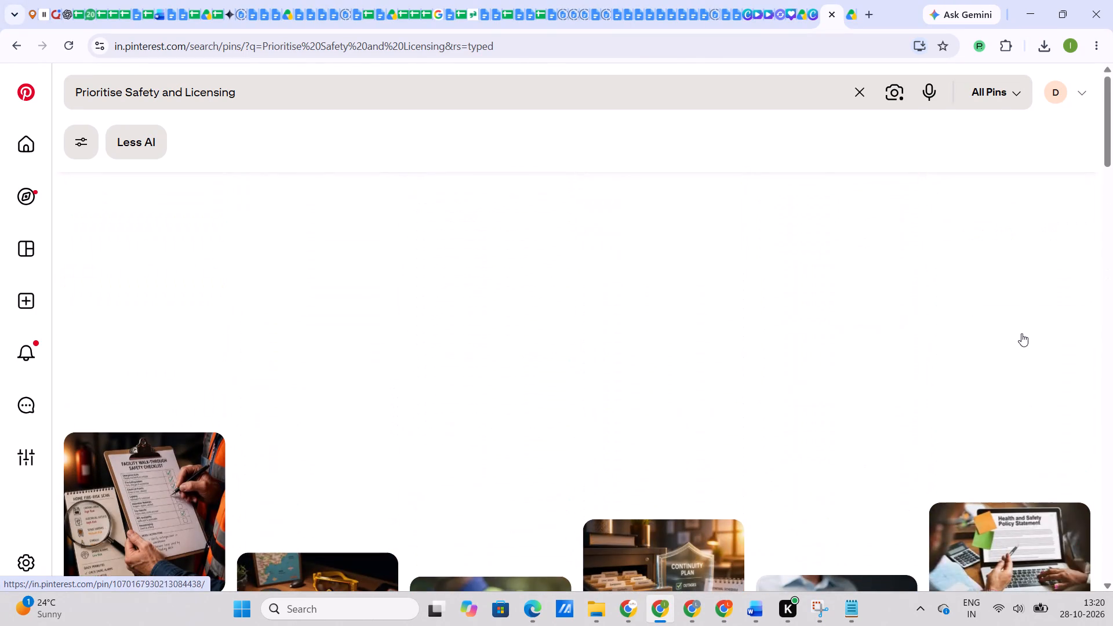
click(299, 235)
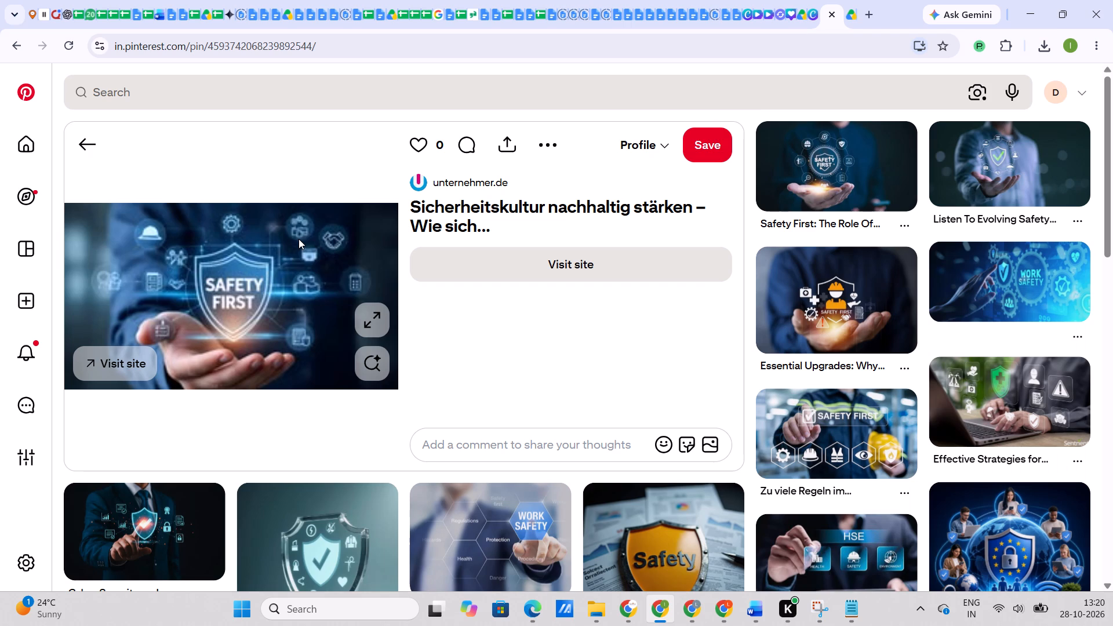
click(85, 141)
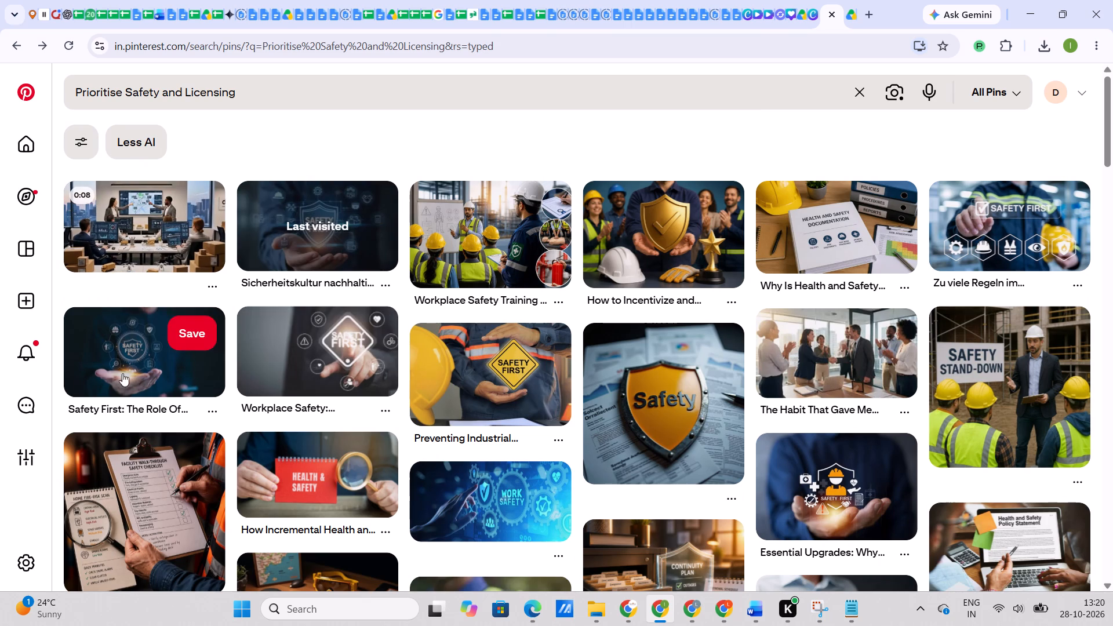
Open the "Safety First: The Role Of Digital Learning" pin, examine its related images for a suitable match, and return to the results.
click(115, 372)
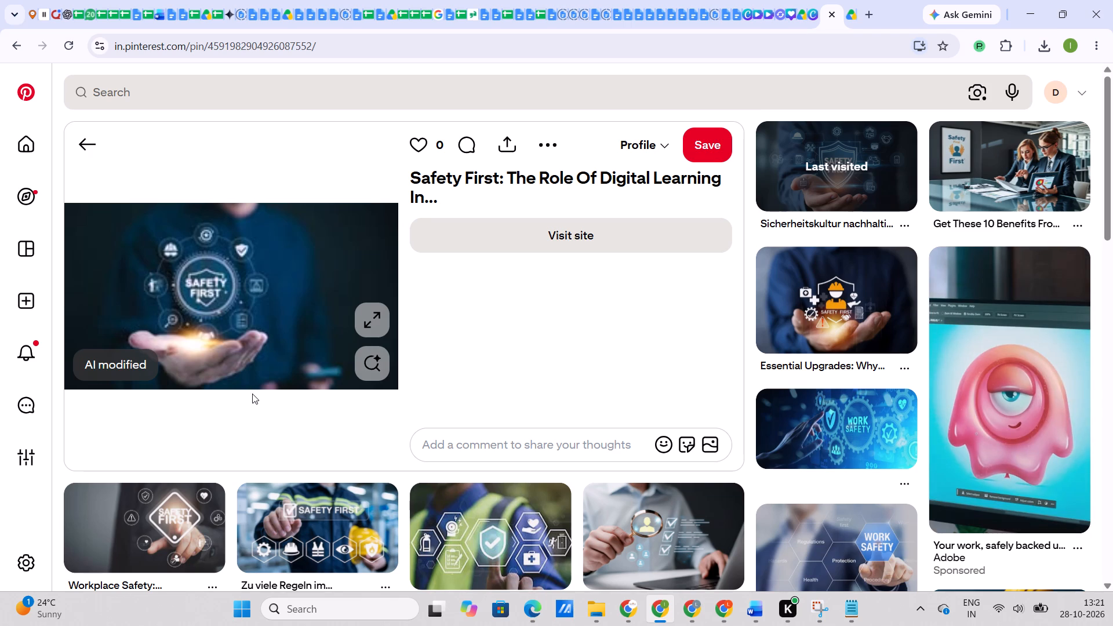
scroll(257, 398, down, 4)
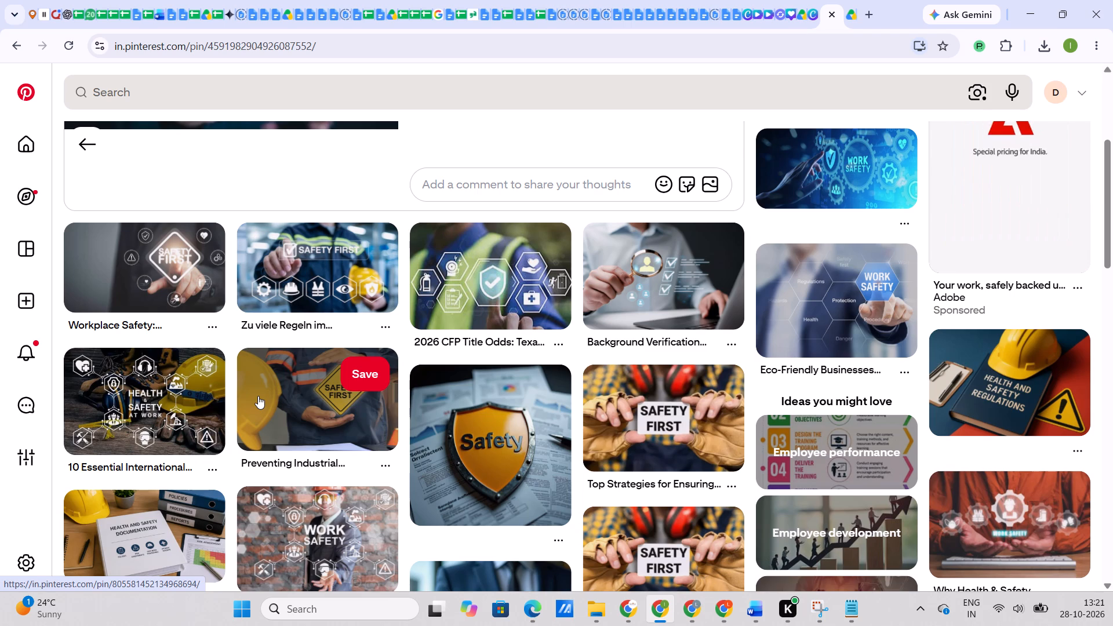
scroll(258, 396, down, 3)
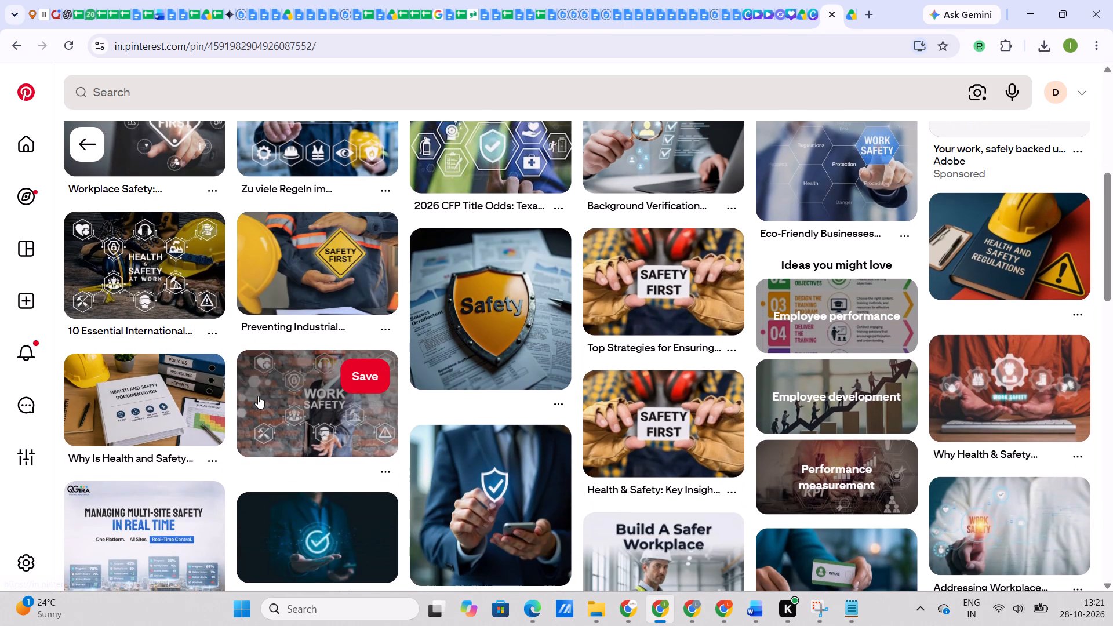
scroll(258, 396, down, 2)
scroll(338, 487, down, 2)
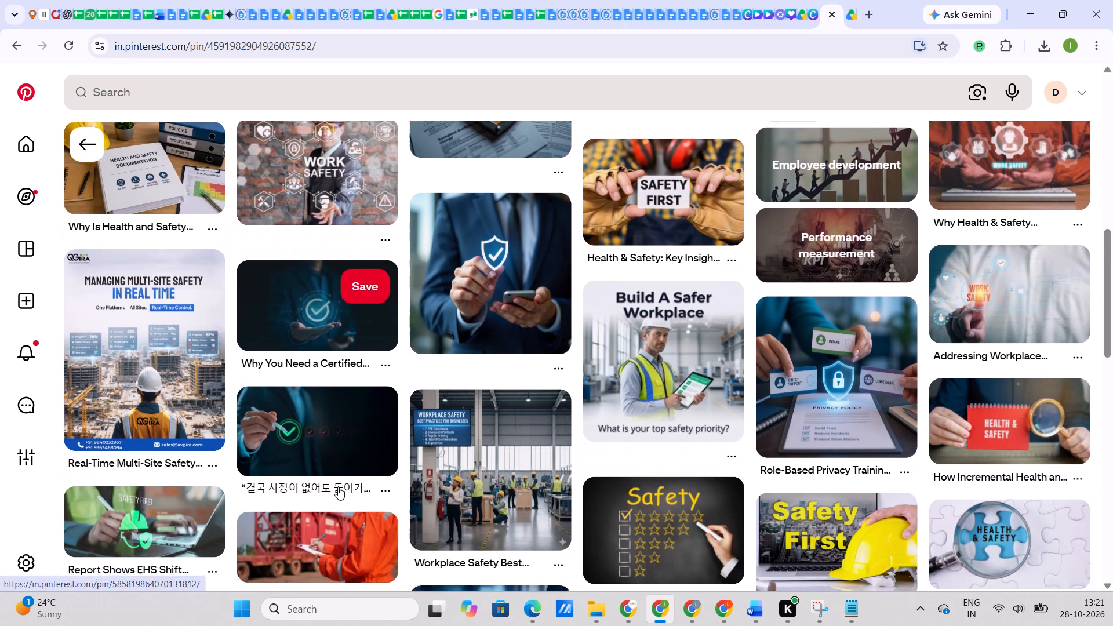
scroll(338, 487, down, 5)
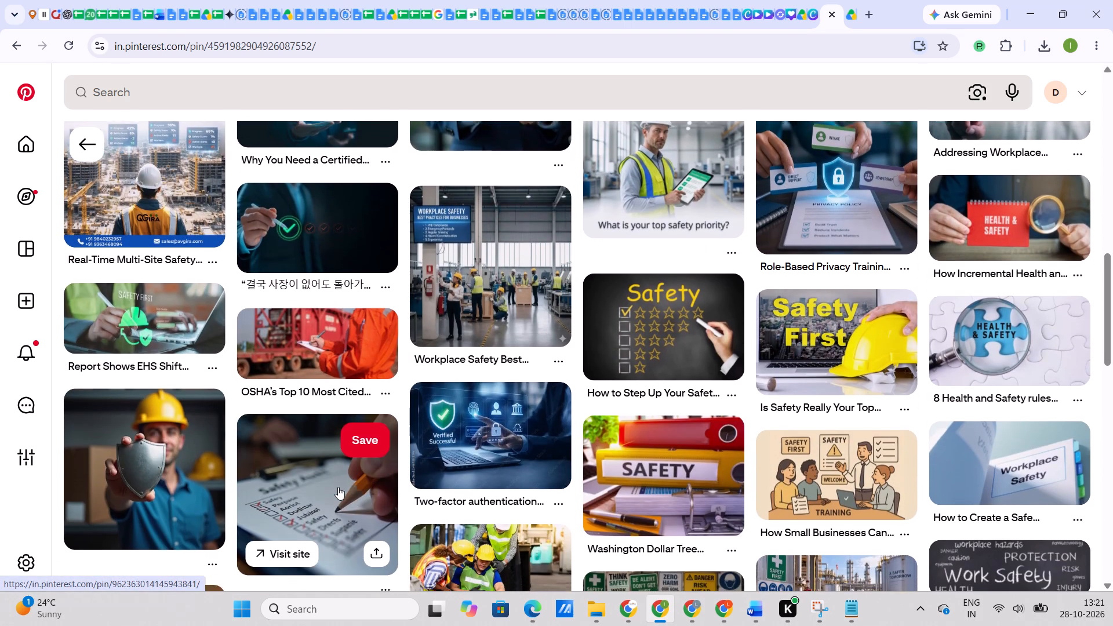
scroll(338, 487, down, 2)
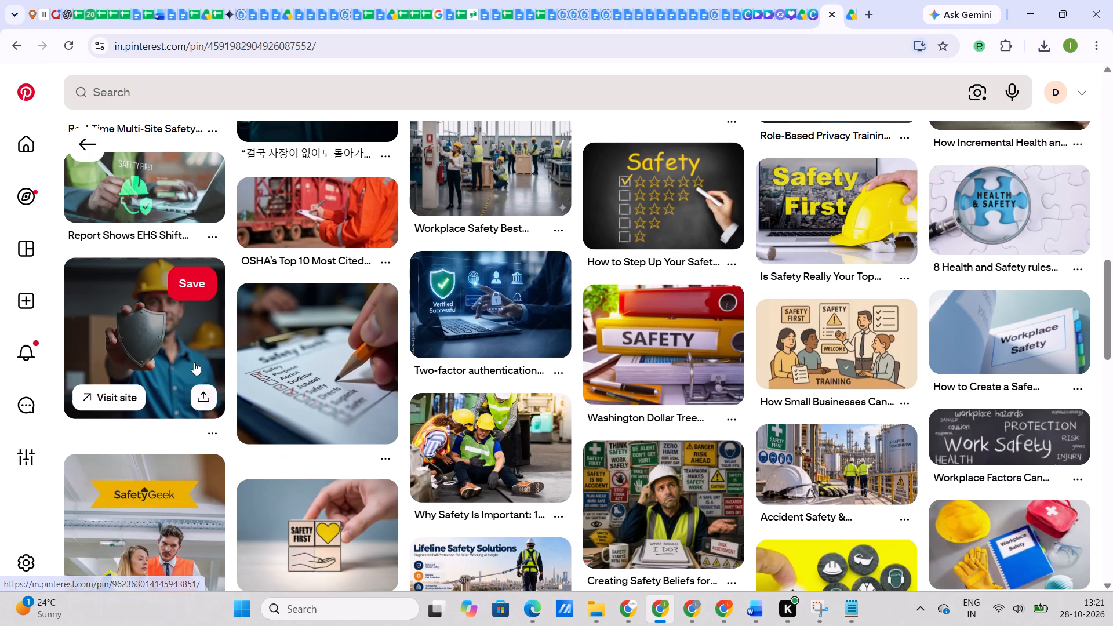
scroll(250, 370, down, 3)
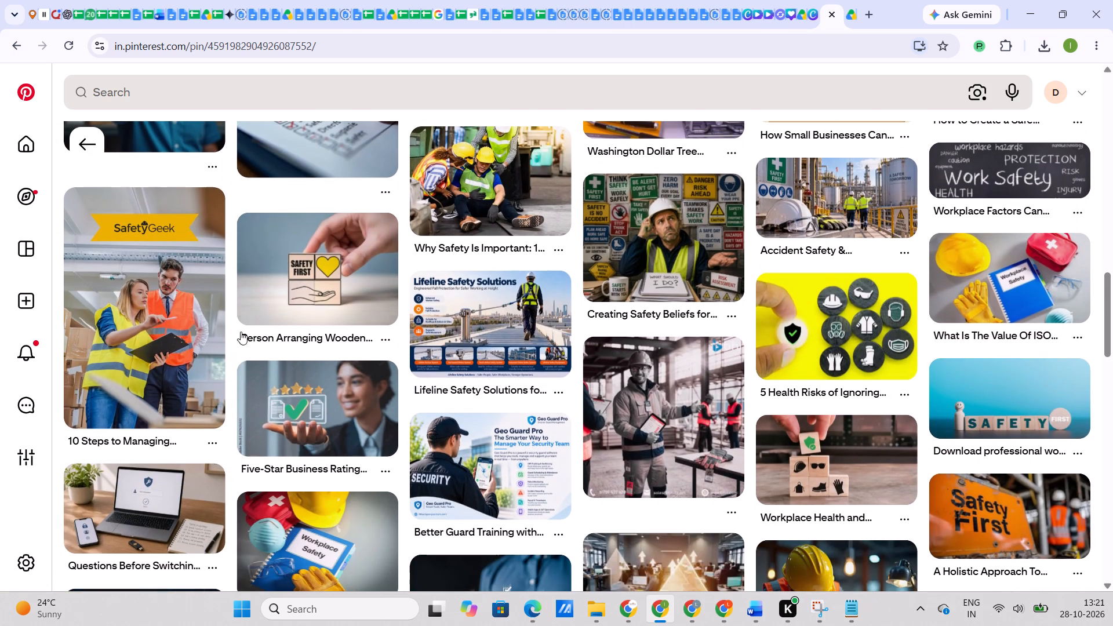
click(90, 134)
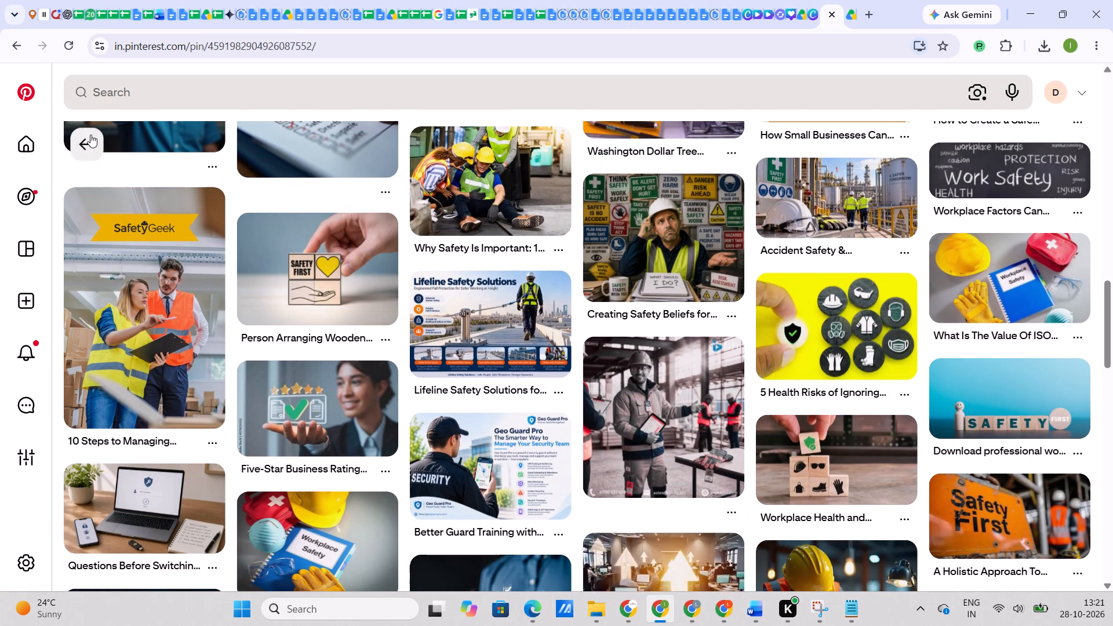
Refine the Pinterest search to "yatch Prioritise Safety and Licensing".
click(81, 88)
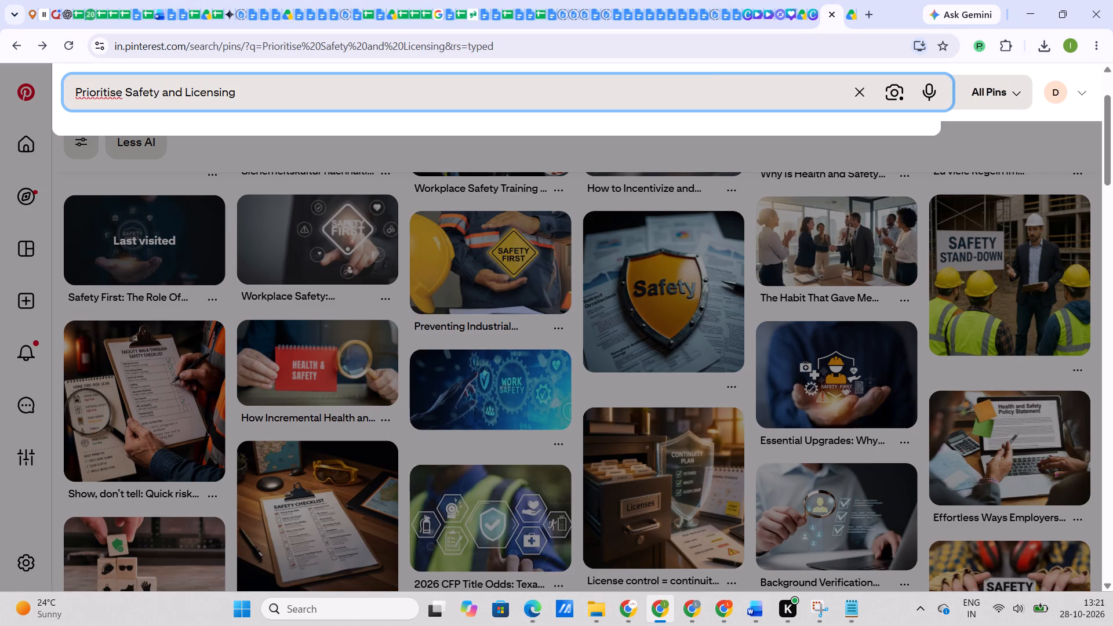
key(Left)
text(yatch)
key(space)
key(Return)
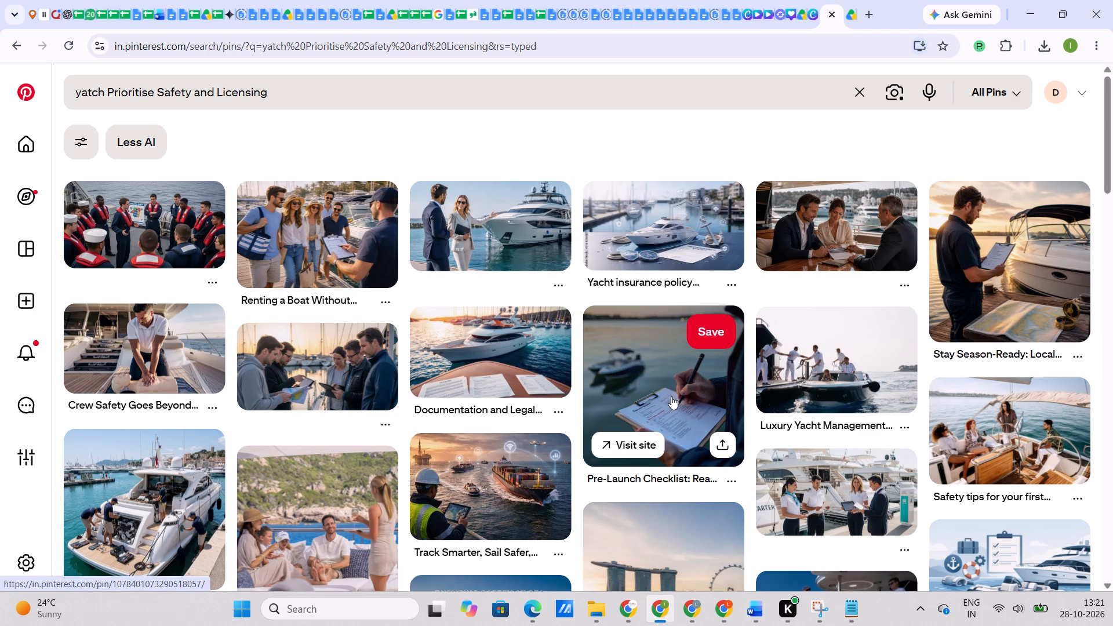
Browse the yacht safety results, open the "Renting a Boat Without Regret" pin and save its image to the computer.
scroll(738, 408, down, 2)
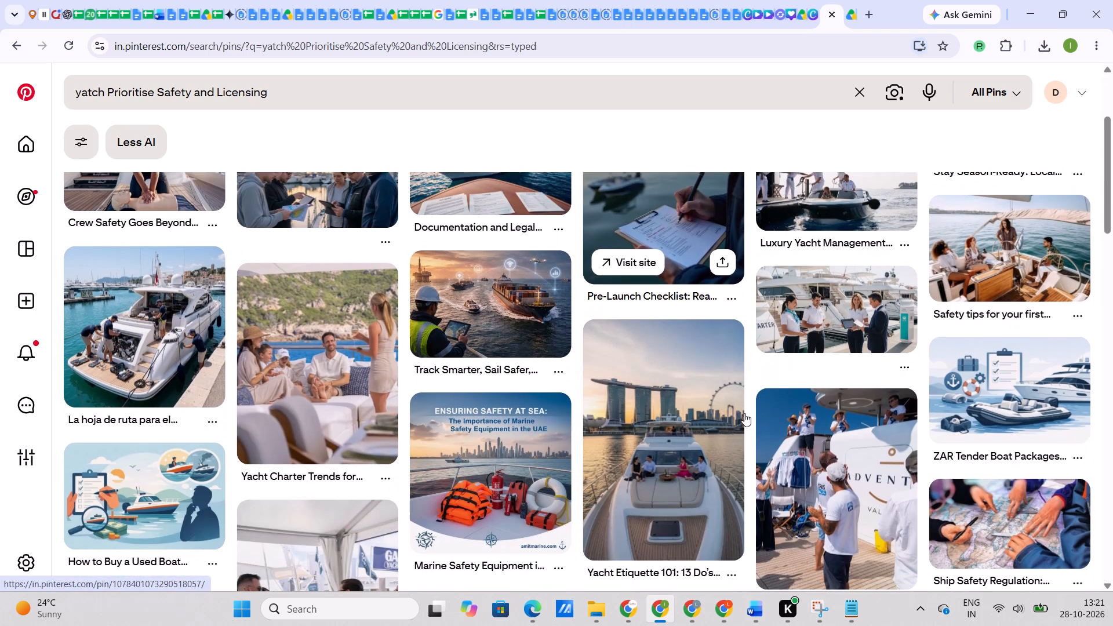
scroll(744, 413, down, 3)
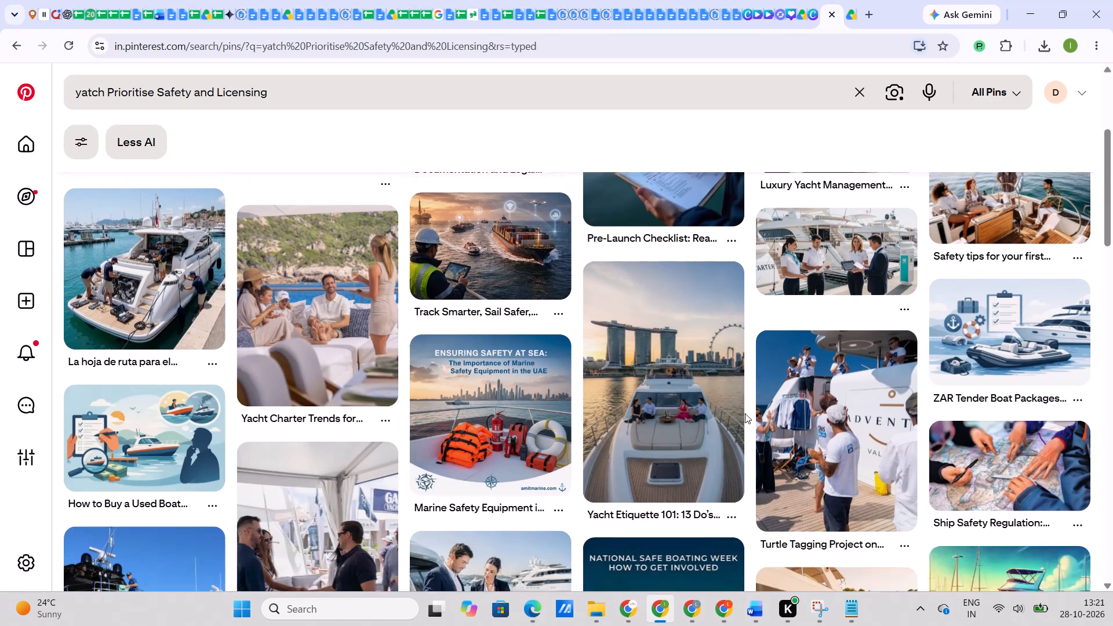
scroll(745, 413, down, 3)
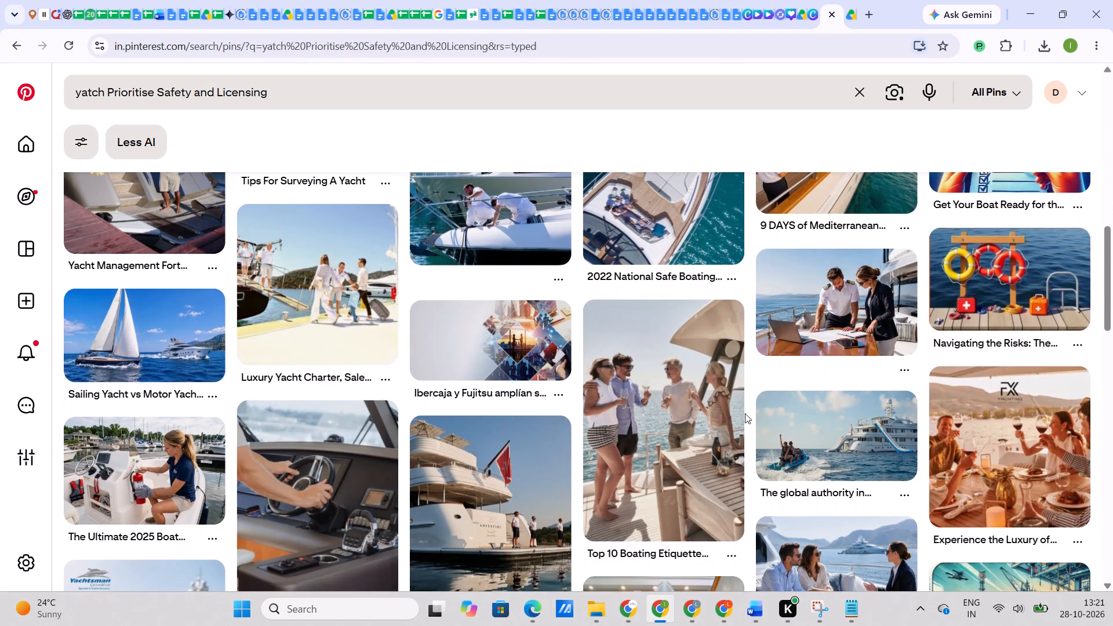
scroll(745, 413, down, 1)
scroll(745, 413, up, 8)
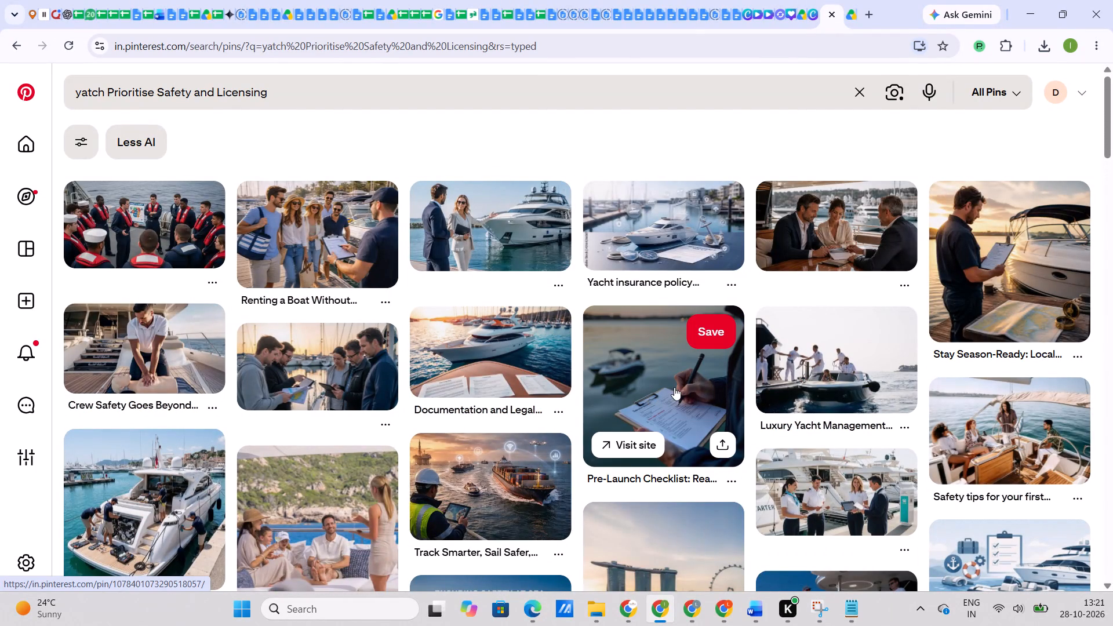
click(296, 265)
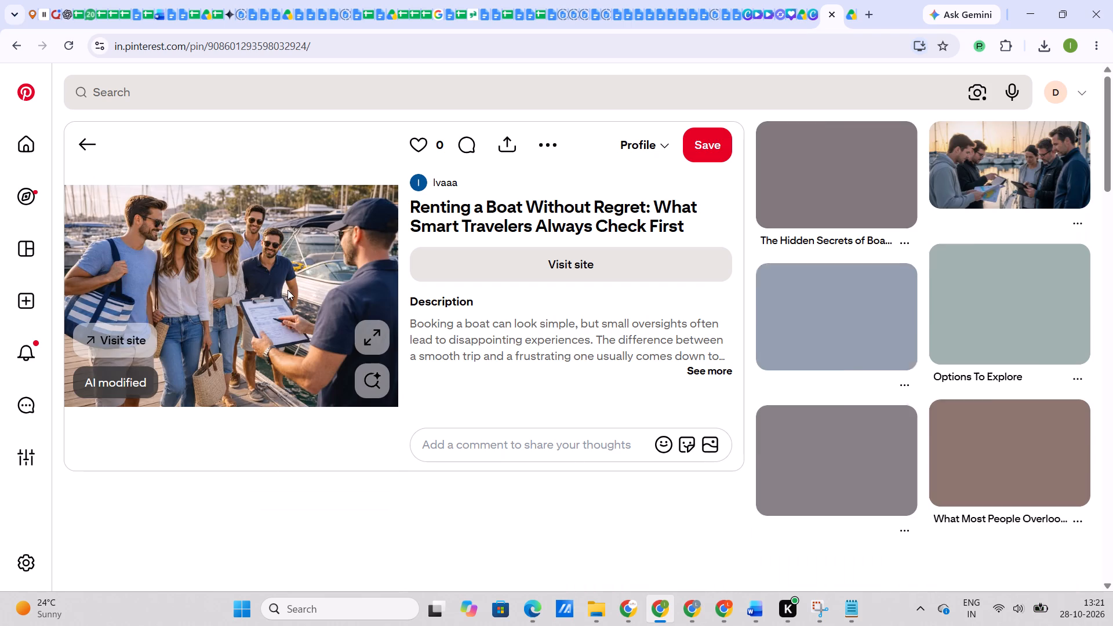
right_click(272, 275)
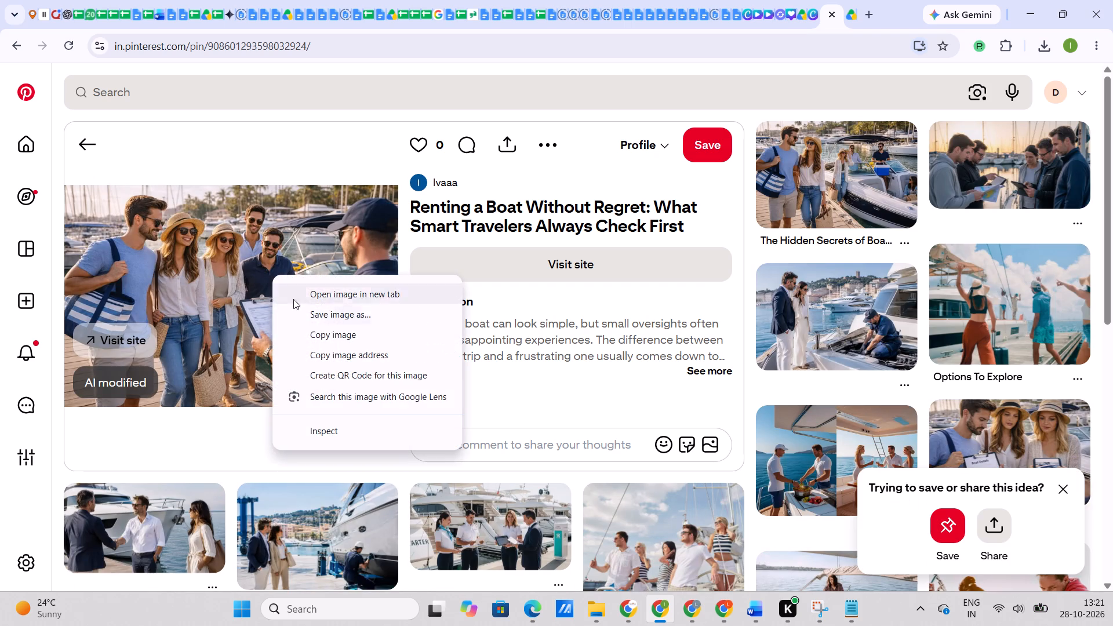
click(344, 318)
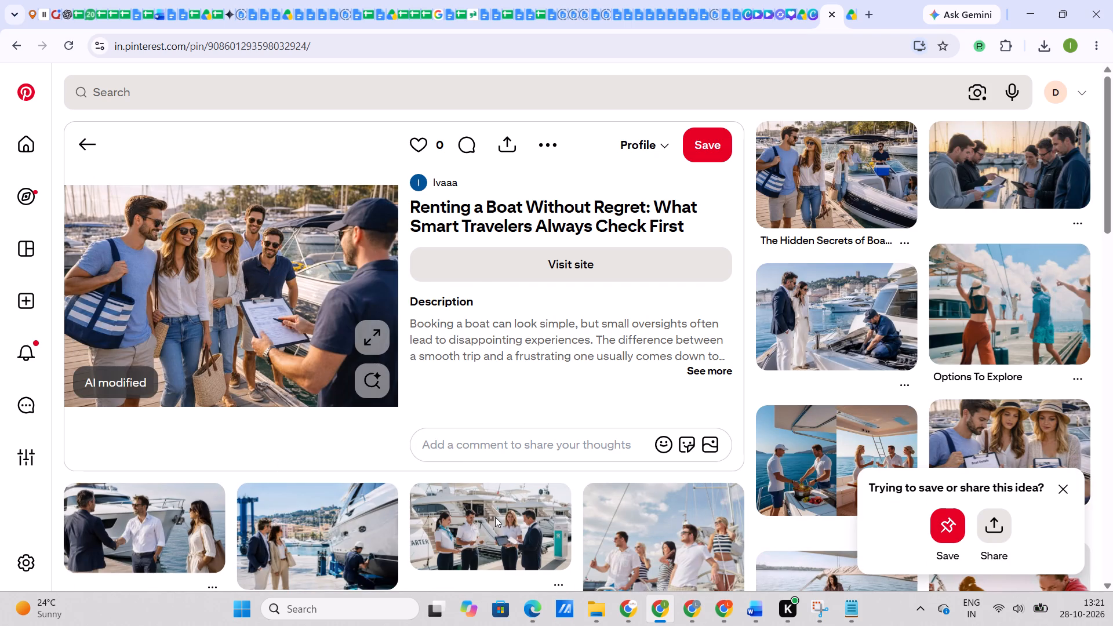
click(559, 453)
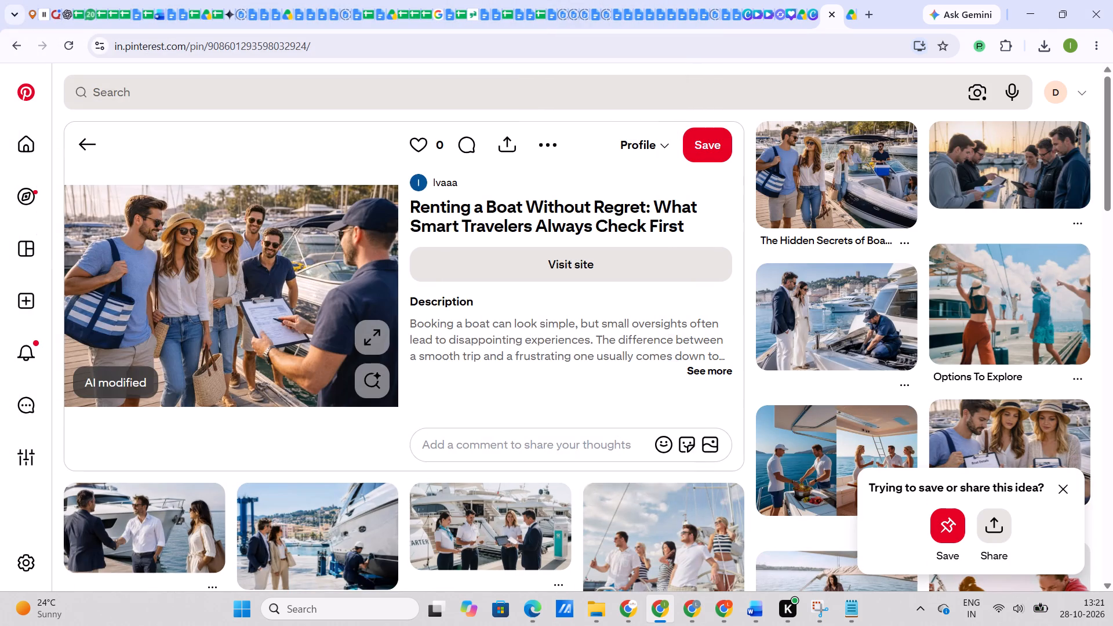
Switch to the blog draft and add a blank line between section 4's introductory paragraph and its safety table.
click(696, 612)
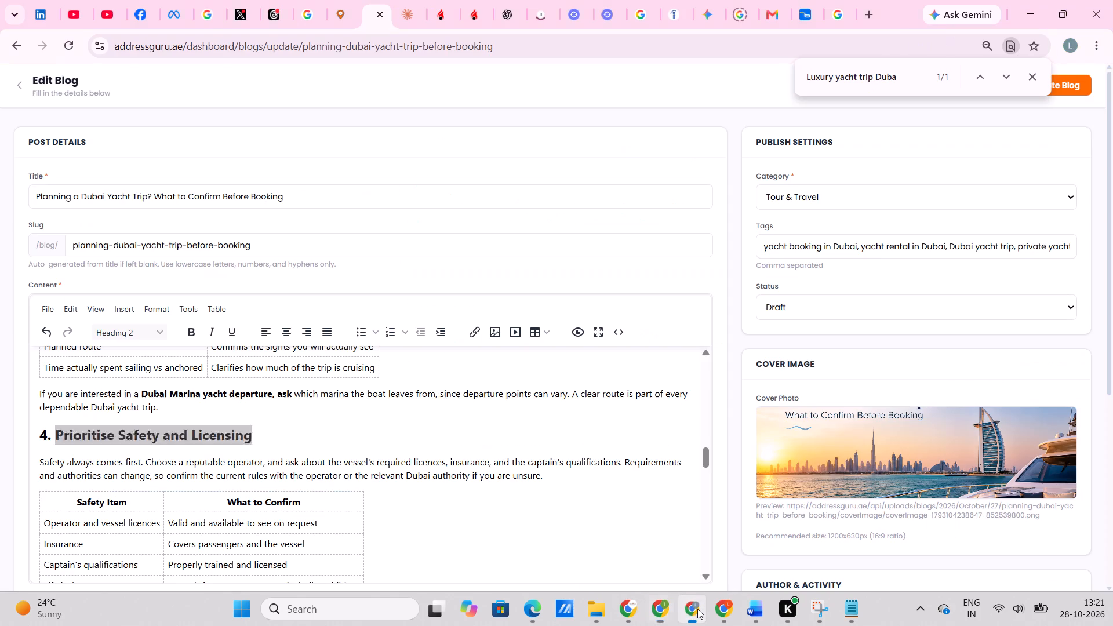
scroll(342, 412, up, 1)
scroll(452, 438, up, 1)
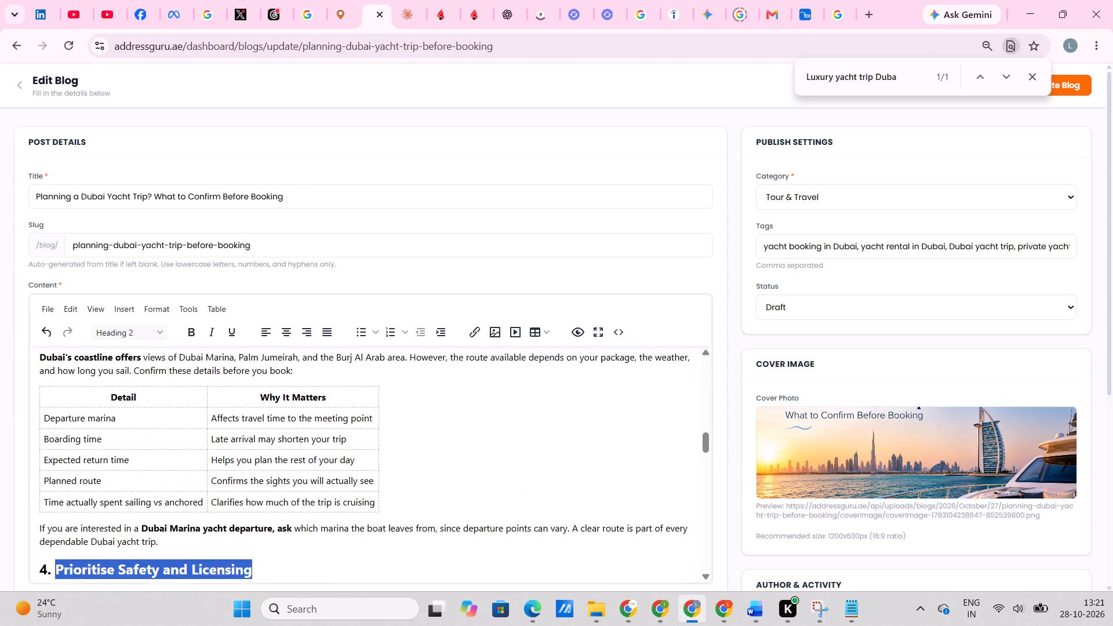
scroll(452, 438, up, 1)
scroll(452, 438, down, 2)
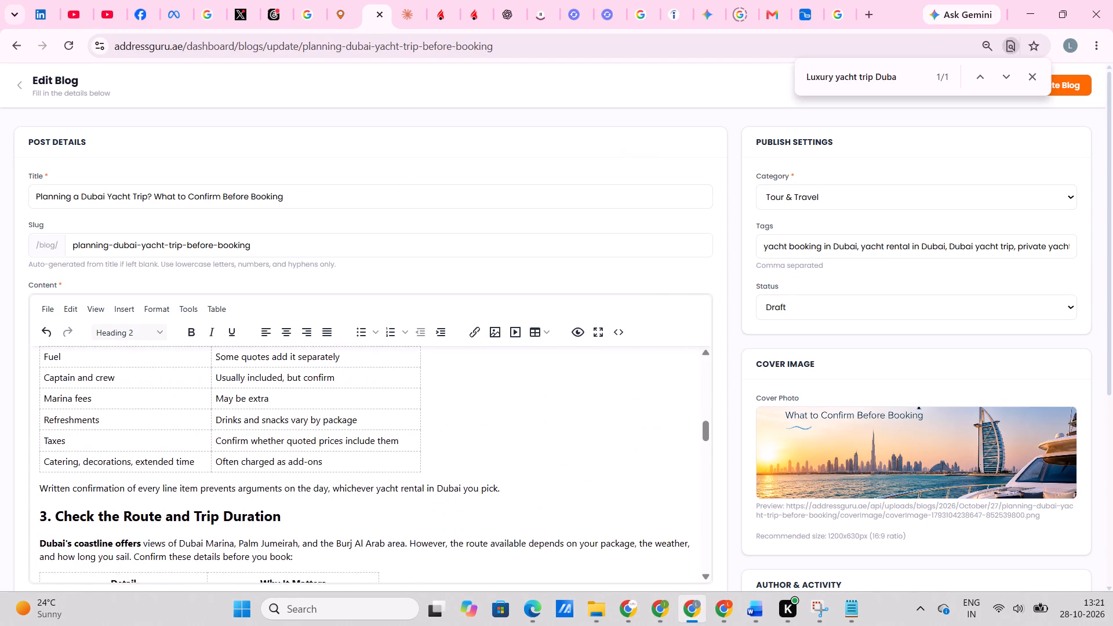
scroll(452, 438, down, 1)
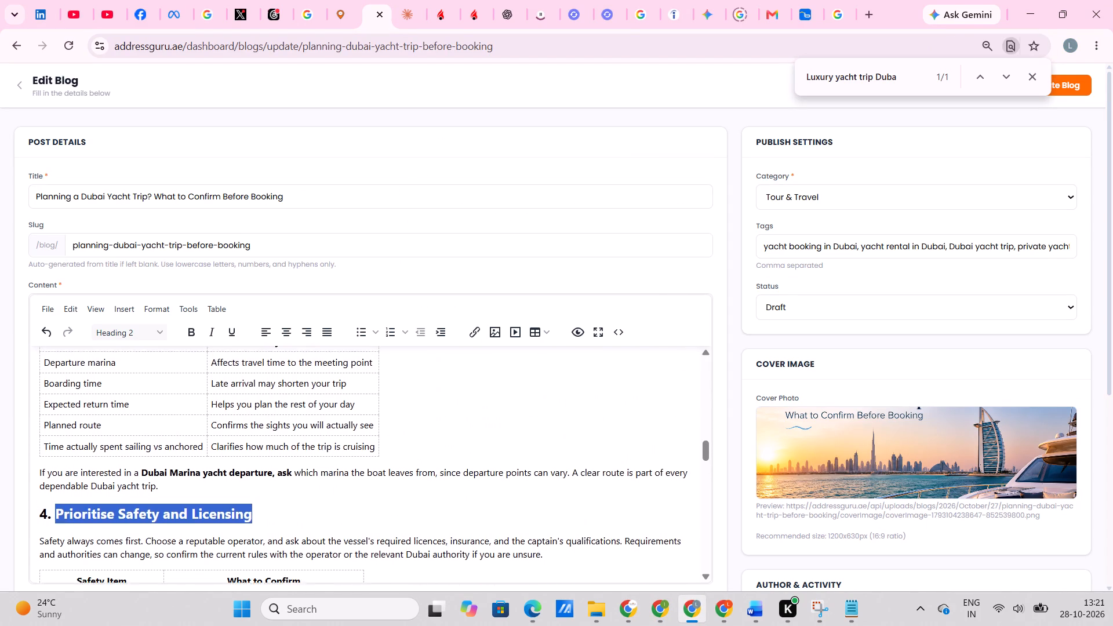
scroll(452, 438, up, 2)
scroll(452, 438, left, 1)
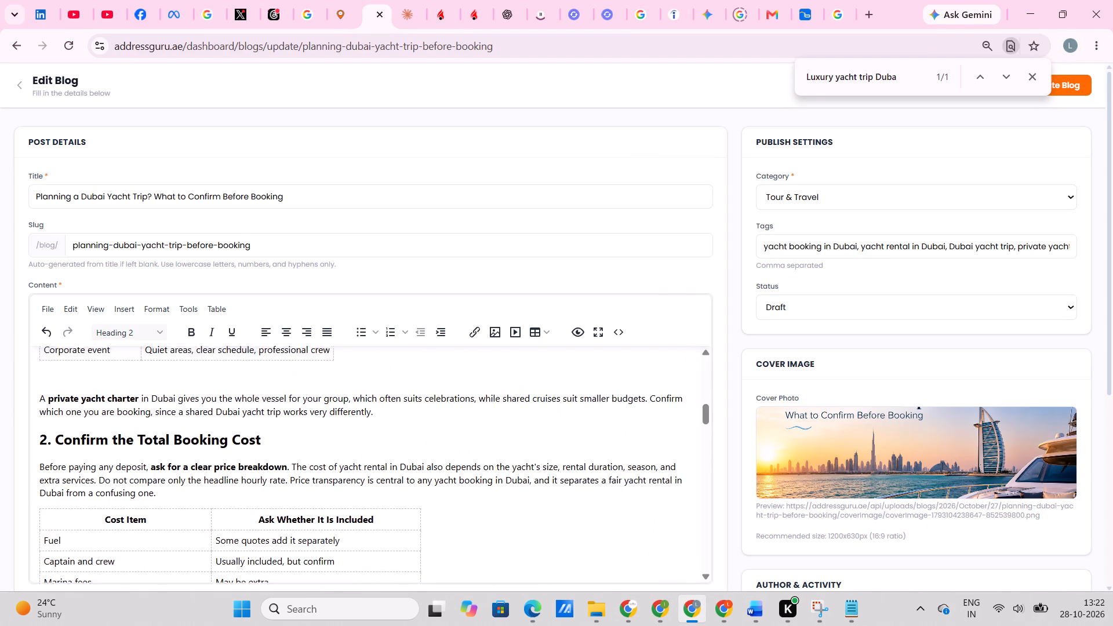
scroll(452, 438, left, 1)
scroll(452, 438, down, 3)
scroll(452, 438, left, 1)
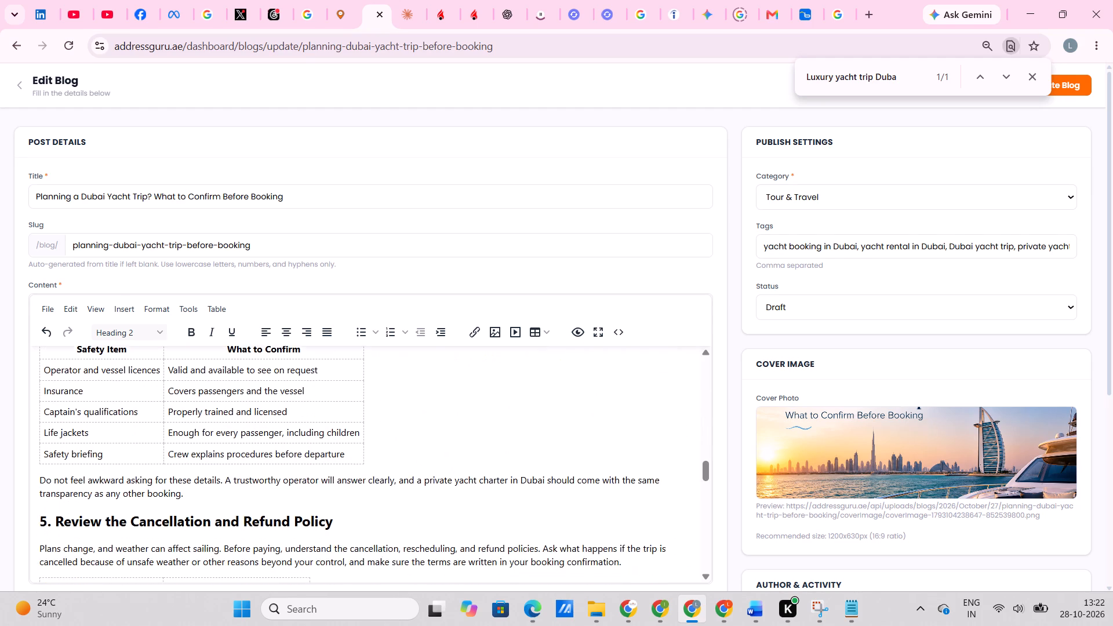
scroll(452, 438, left, 1)
click(551, 432)
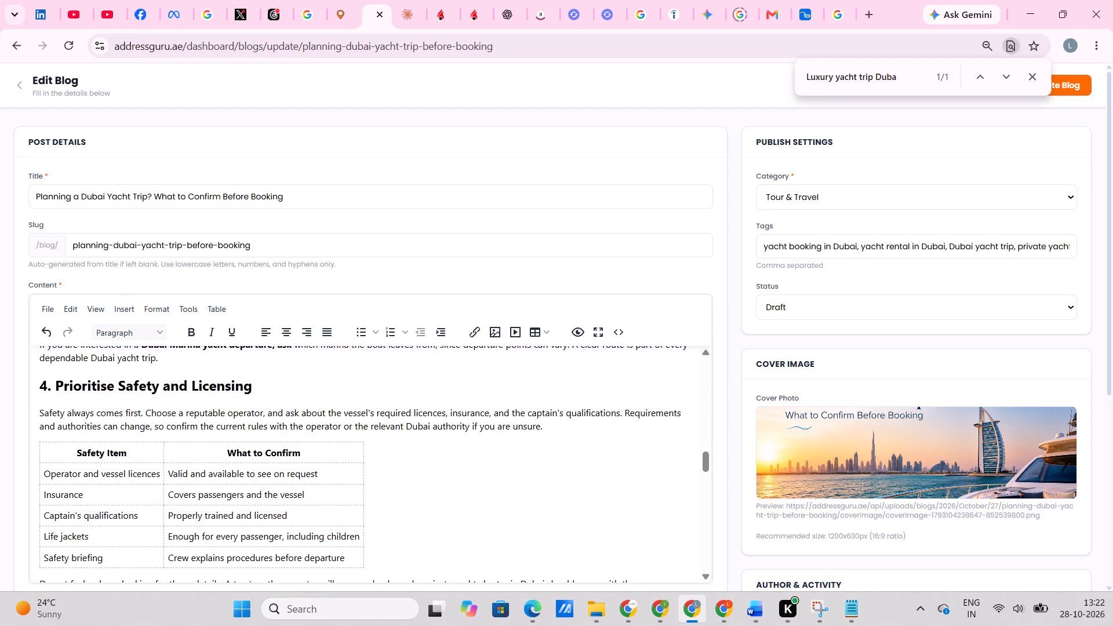
key(Return)
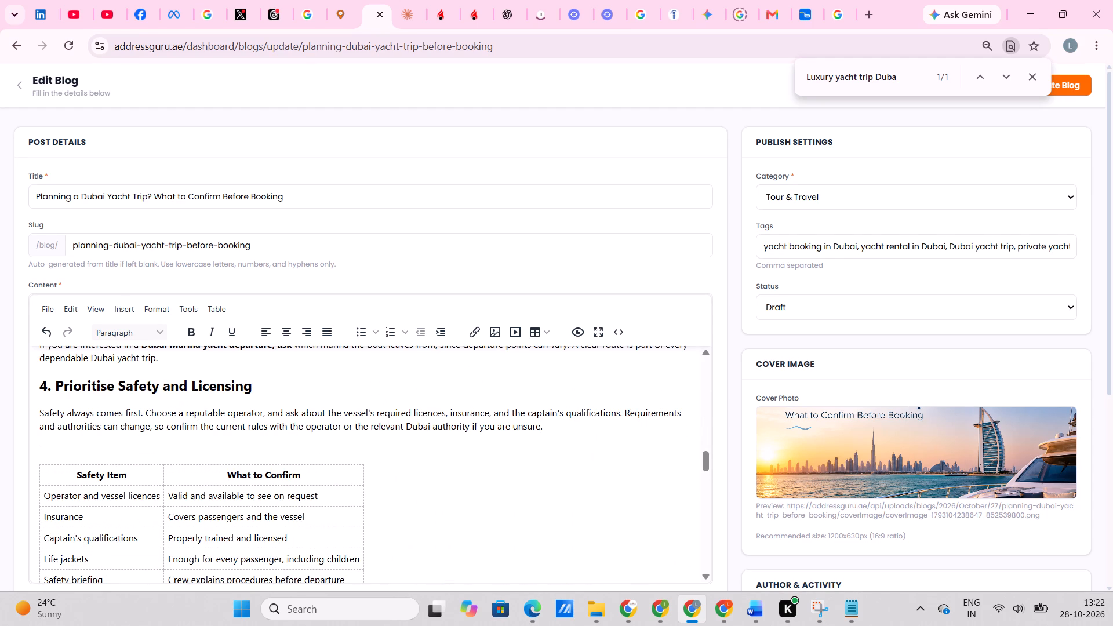
Bold the sentence "Safety always comes first." at the start of section 4.
drag(146, 414, 39, 413)
key(ctrl+b)
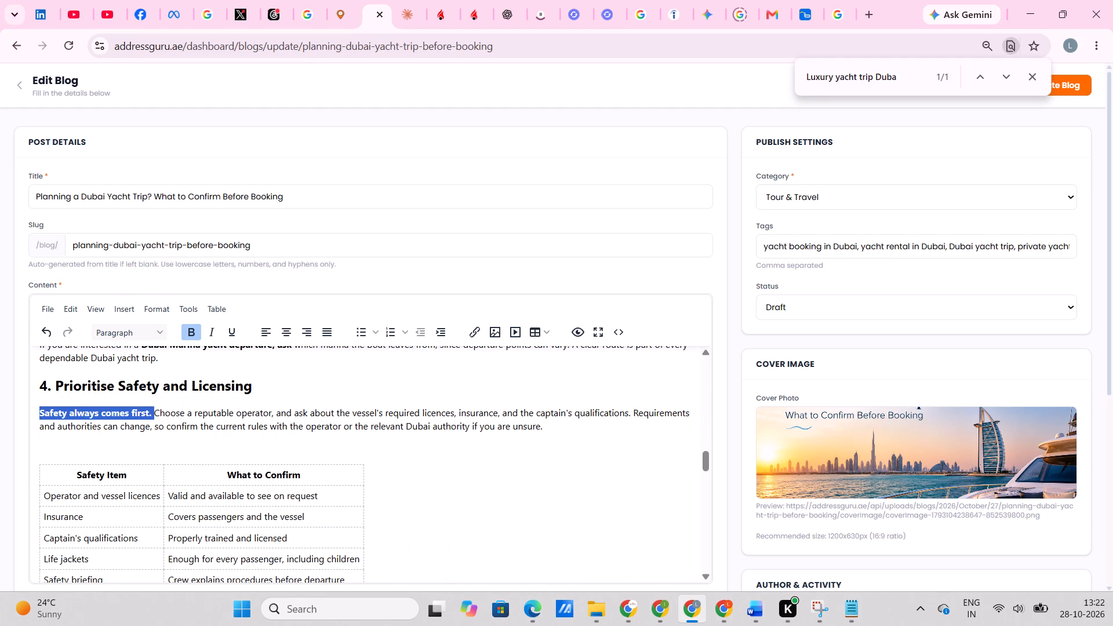
click(220, 420)
Bold the phrase "Before paying, understand the cancellation" in section 5's introductory paragraph.
scroll(295, 426, down, 1)
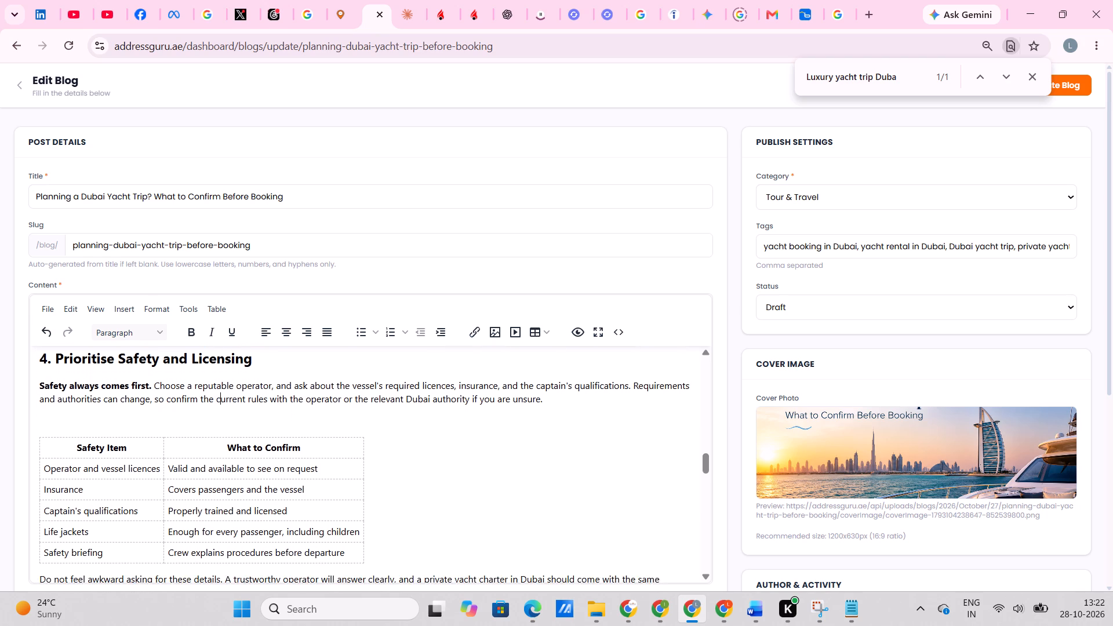
scroll(286, 427, down, 3)
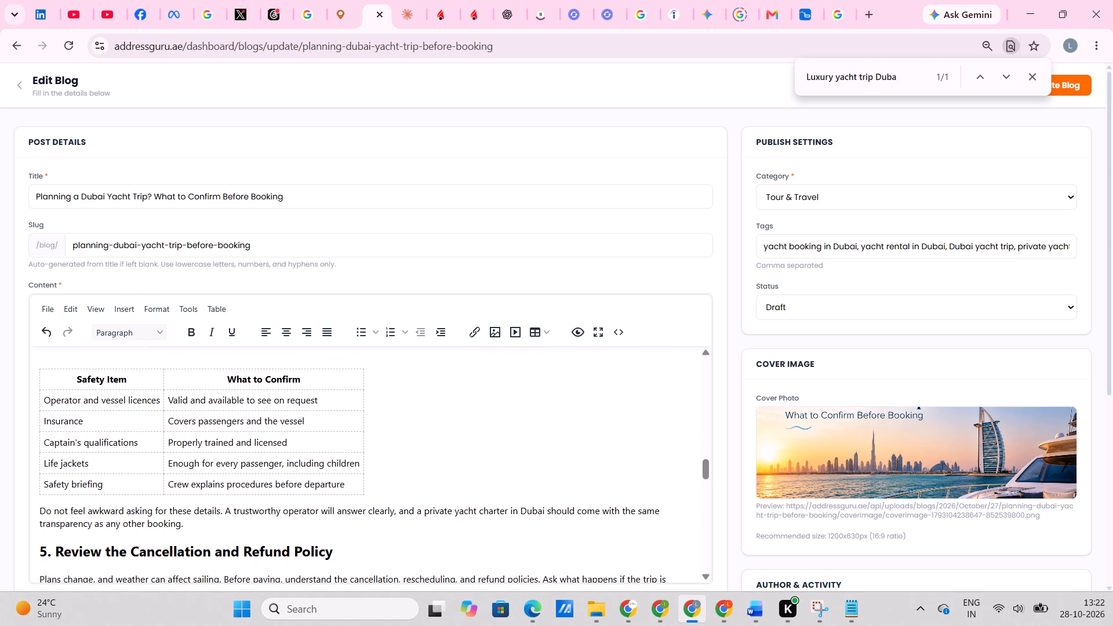
scroll(286, 427, down, 2)
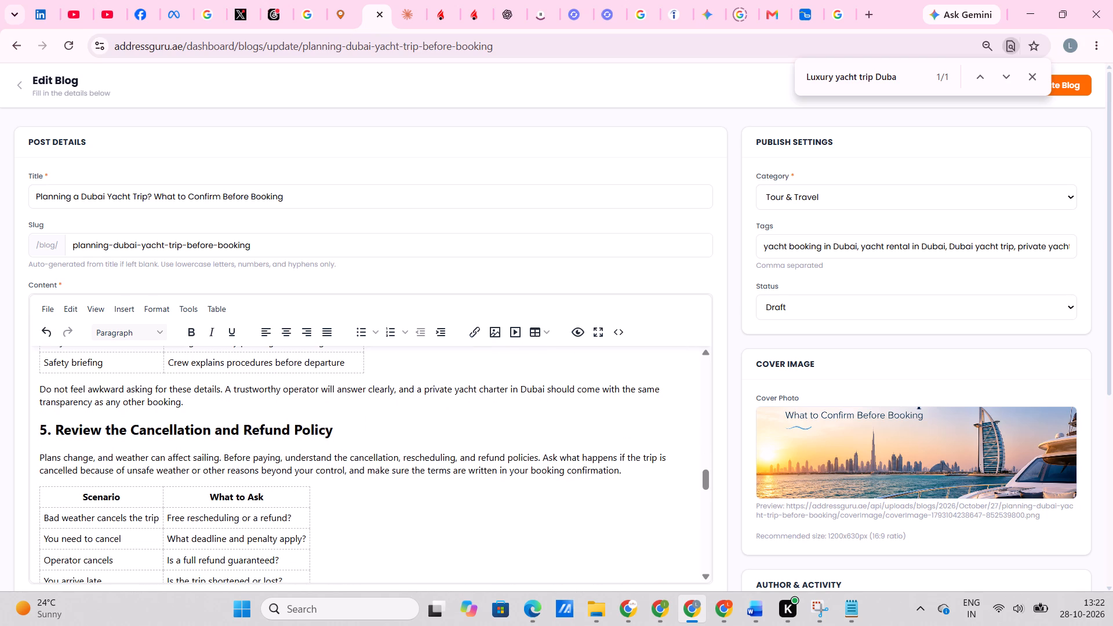
scroll(236, 460, down, 1)
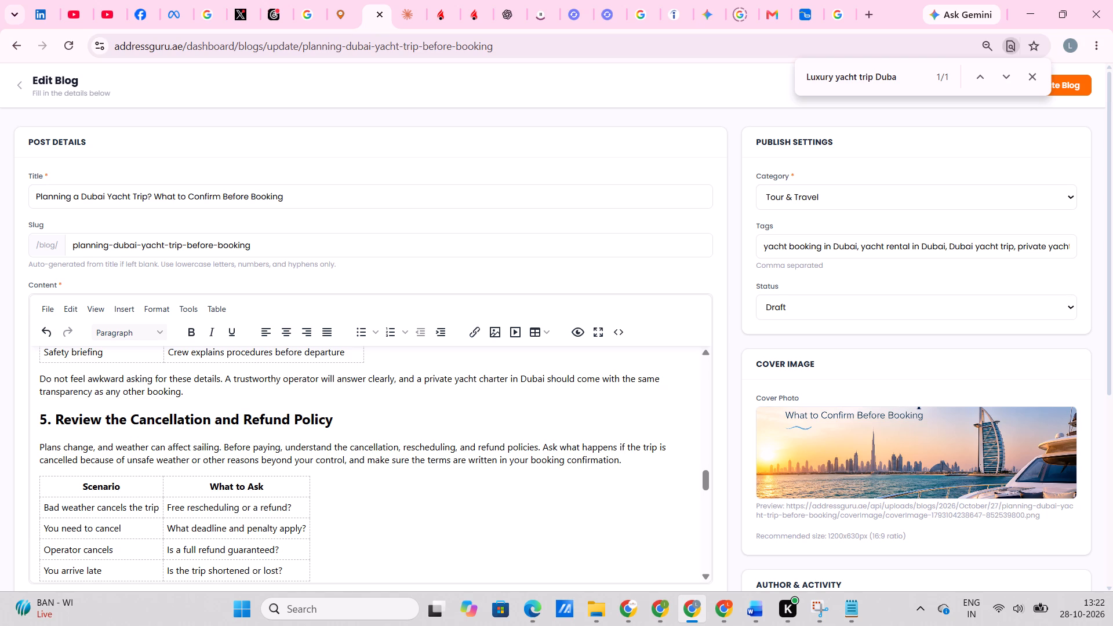
drag(398, 445, 230, 447)
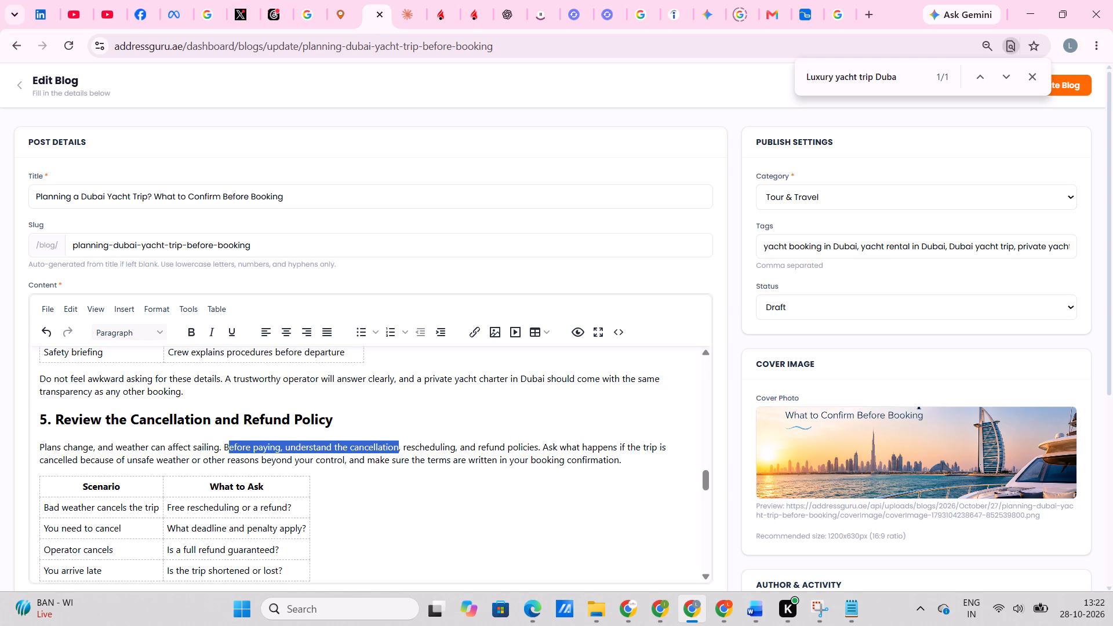
drag(230, 447, 227, 449)
key(ctrl+b)
click(228, 449)
click(299, 442)
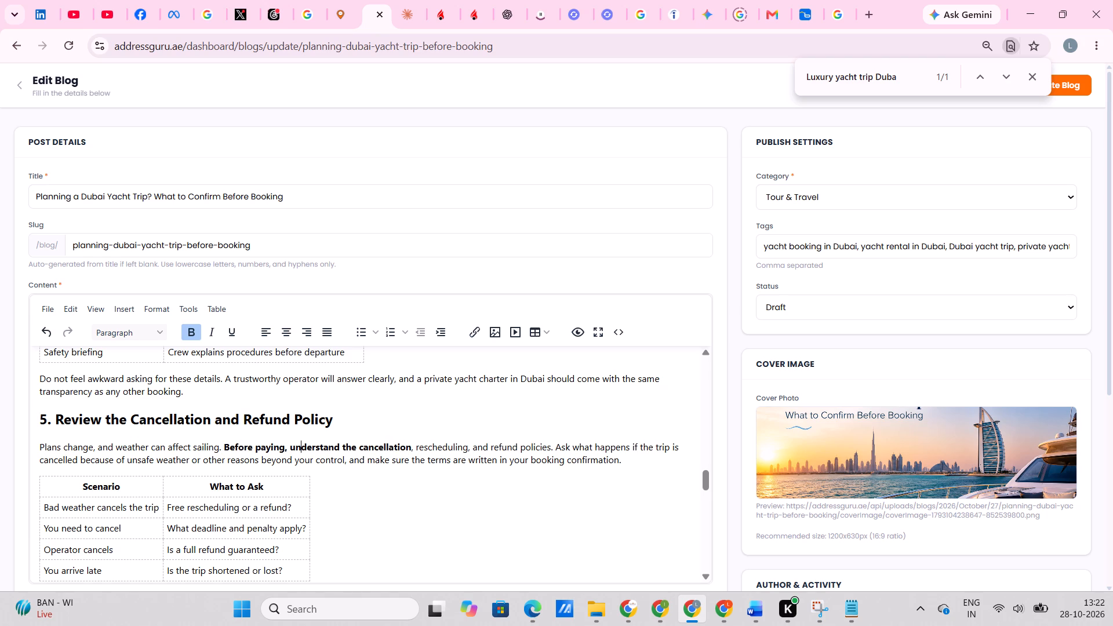
Remove the bold from "the cancellation" in section 5's introductory paragraph.
scroll(319, 441, down, 1)
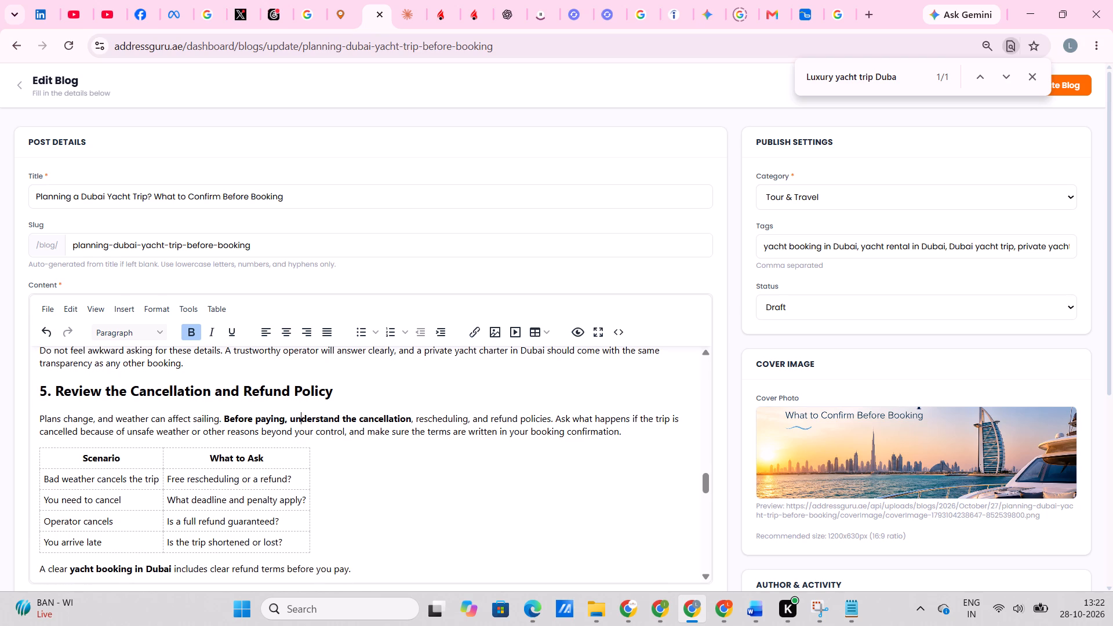
drag(339, 418, 410, 418)
key(ctrl+b)
click(410, 418)
Widen section 5's Scenario and What to Ask table slightly by extending its outer edge.
scroll(410, 418, down, 1)
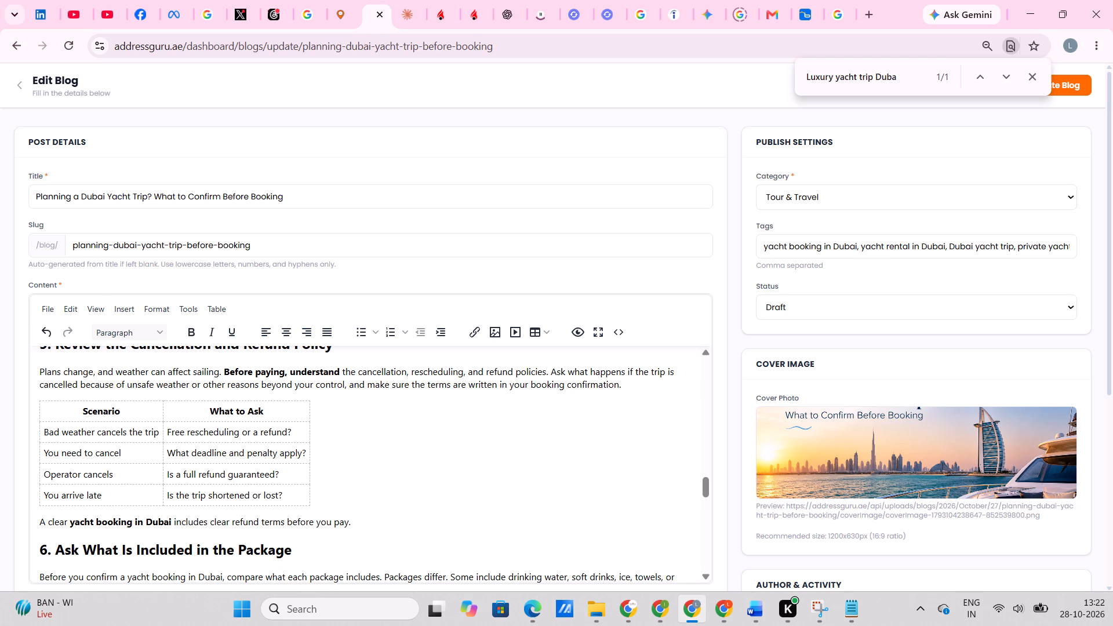
scroll(379, 427, down, 1)
click(308, 426)
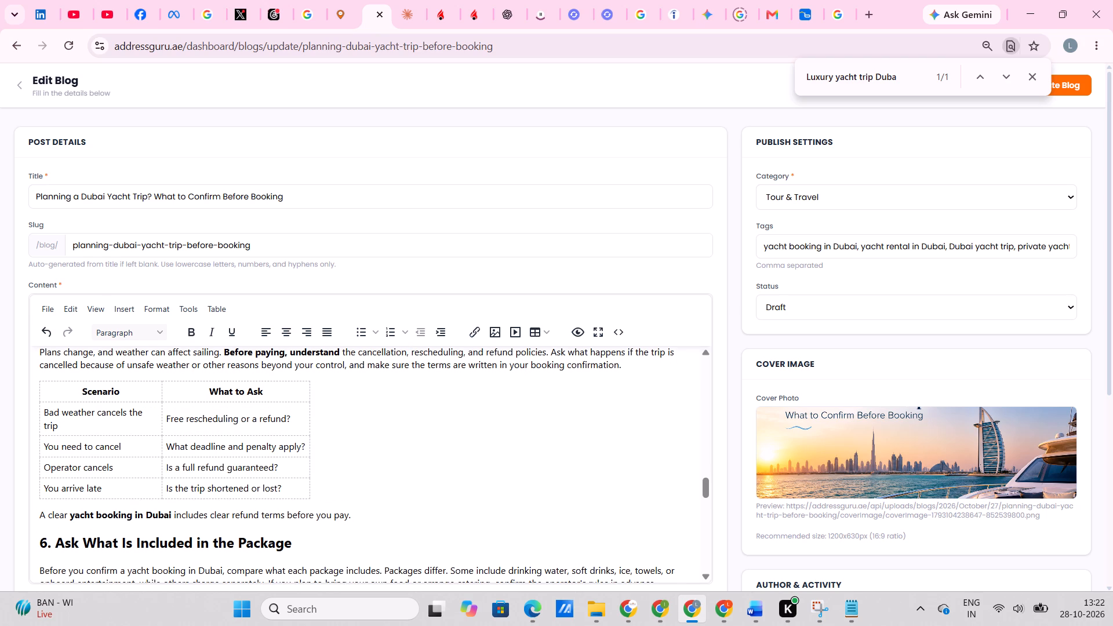
drag(308, 426, 336, 427)
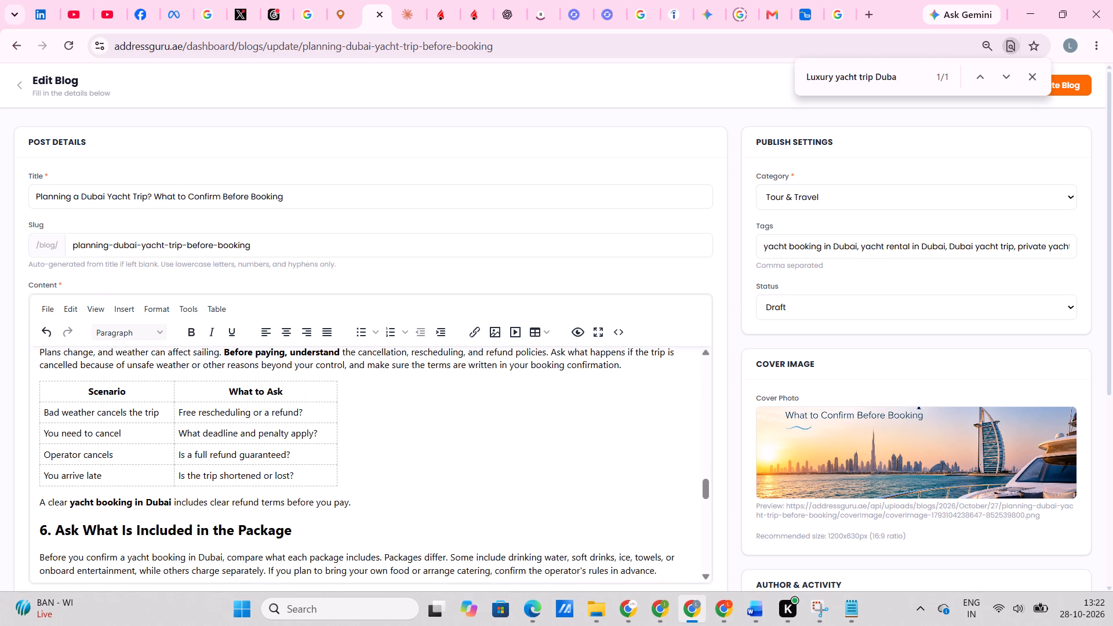
Remove the bold from "yacht booking in Dubai" in the sentence below section 5's table.
scroll(337, 428, down, 2)
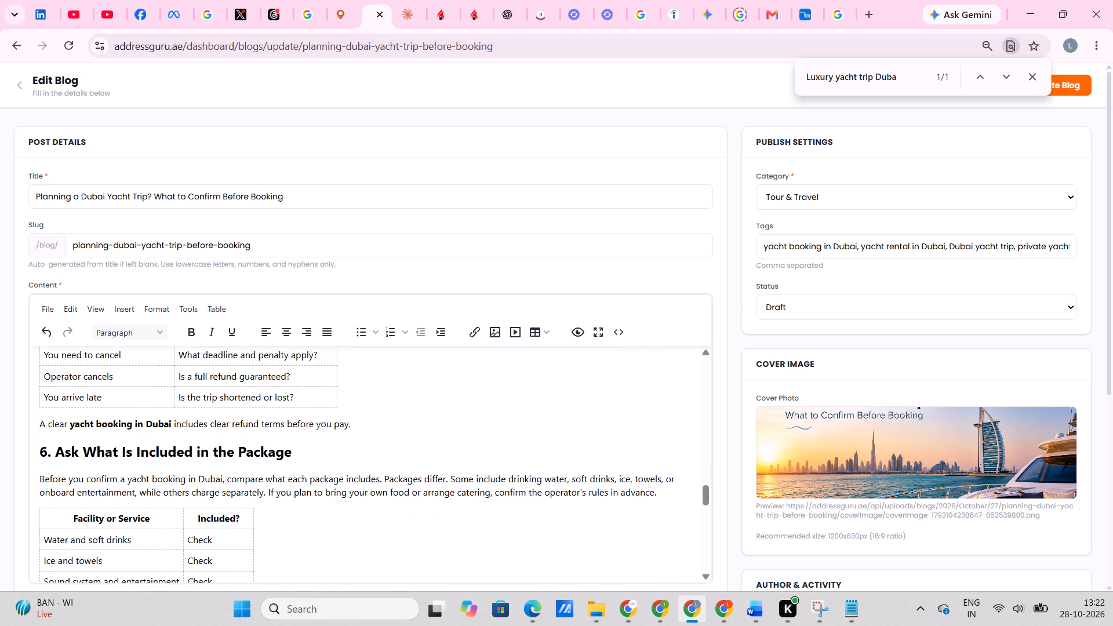
drag(64, 427, 181, 428)
key(ctrl+b)
key(ctrl+b)
click(181, 428)
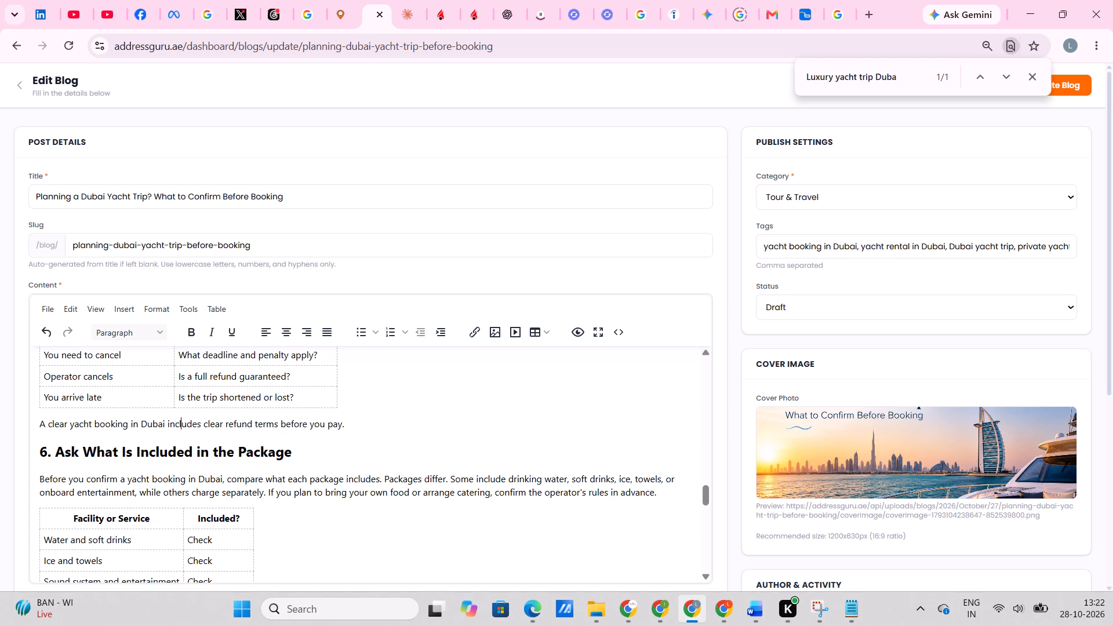
Review the draft from section 4 through section 7 for text formatting that still needs attention.
scroll(181, 431, down, 1)
scroll(190, 438, up, 4)
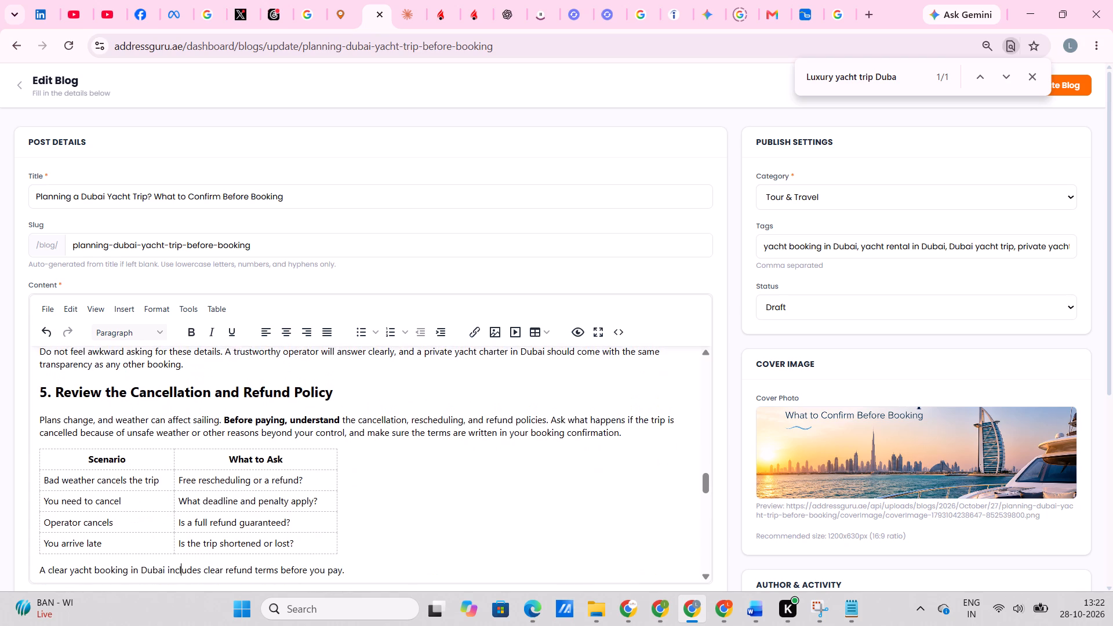
scroll(190, 438, up, 6)
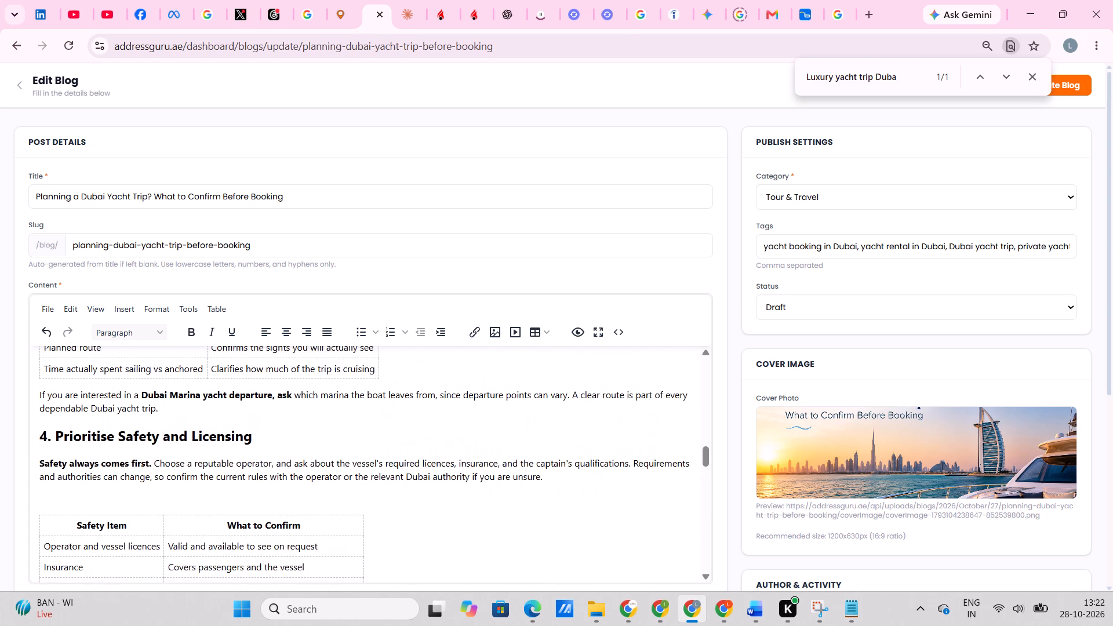
scroll(190, 438, down, 7)
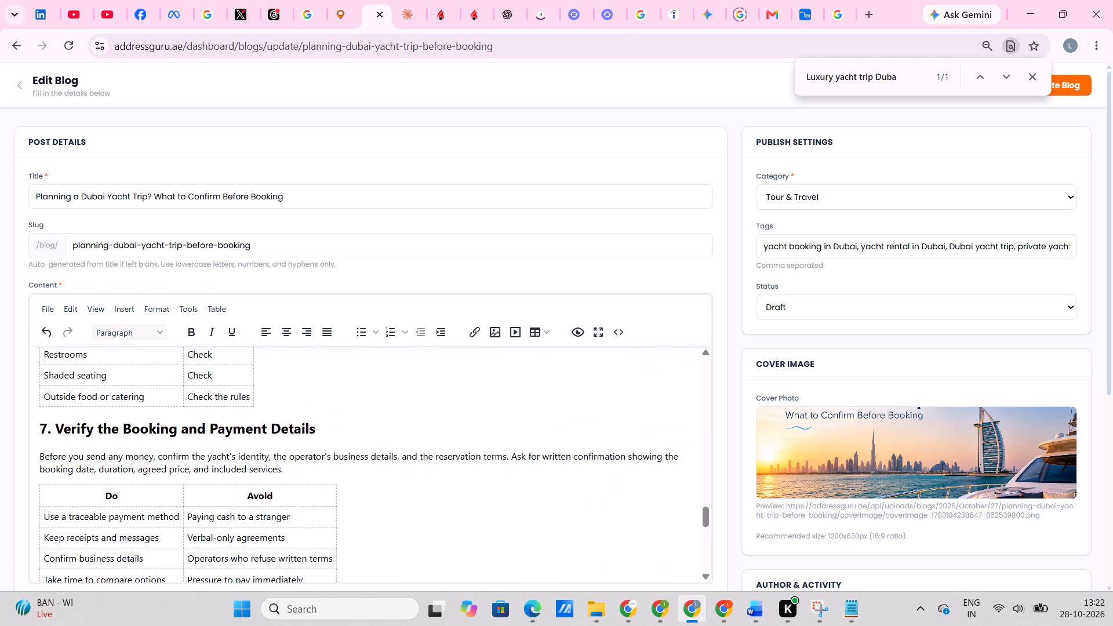
scroll(192, 440, down, 1)
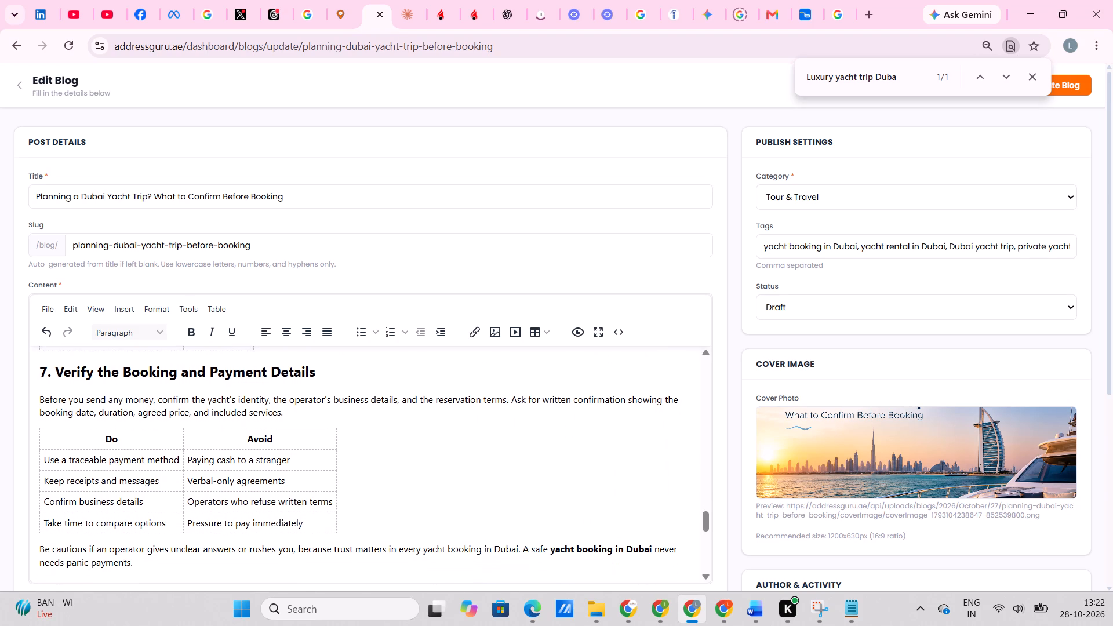
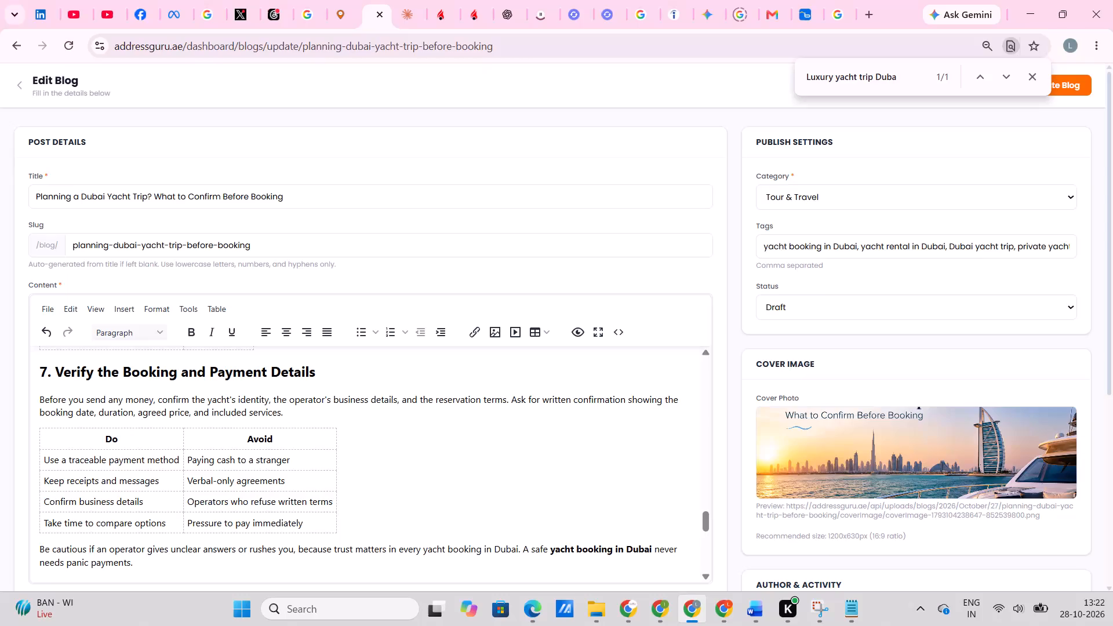
Bold the word "confirm" in section 7's introductory paragraph about verifying booking and payment details.
triple_click(160, 401)
double_click(160, 401)
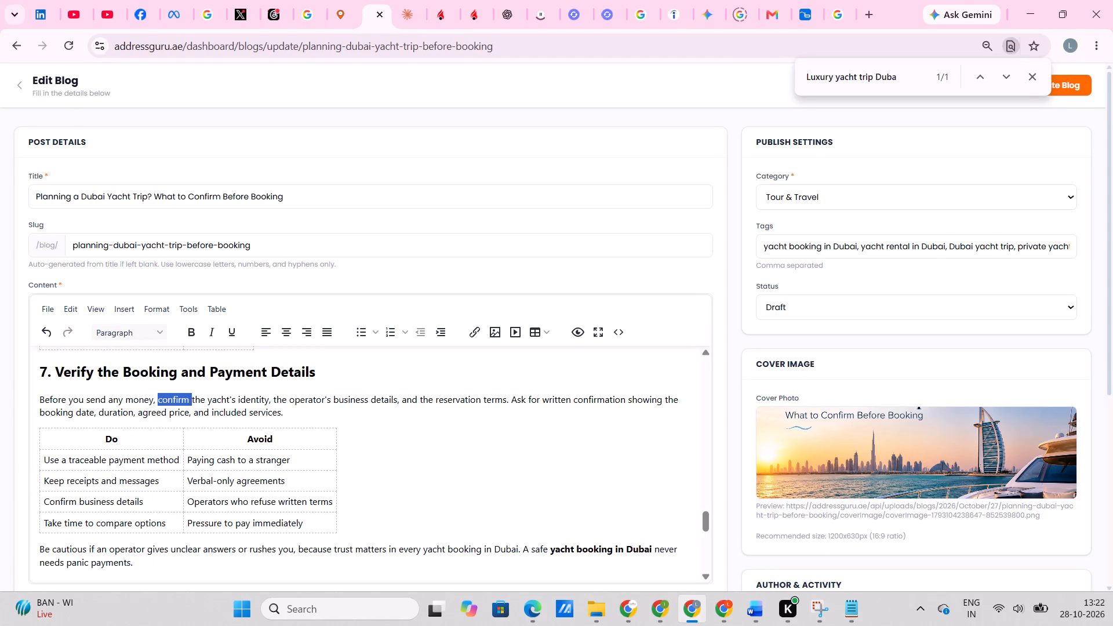
key(ctrl+b)
click(343, 414)
Remove the bold from "yacht booking in Dubai" in the paragraph below section 7's Do and Avoid table.
scroll(343, 414, down, 1)
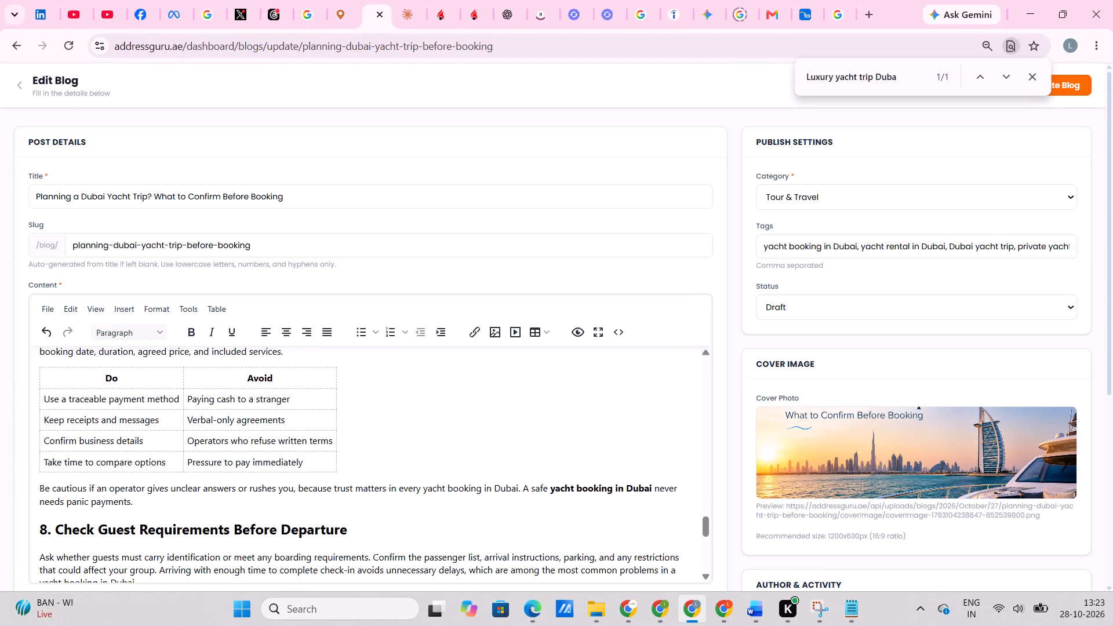
scroll(343, 419, down, 1)
drag(543, 473, 631, 475)
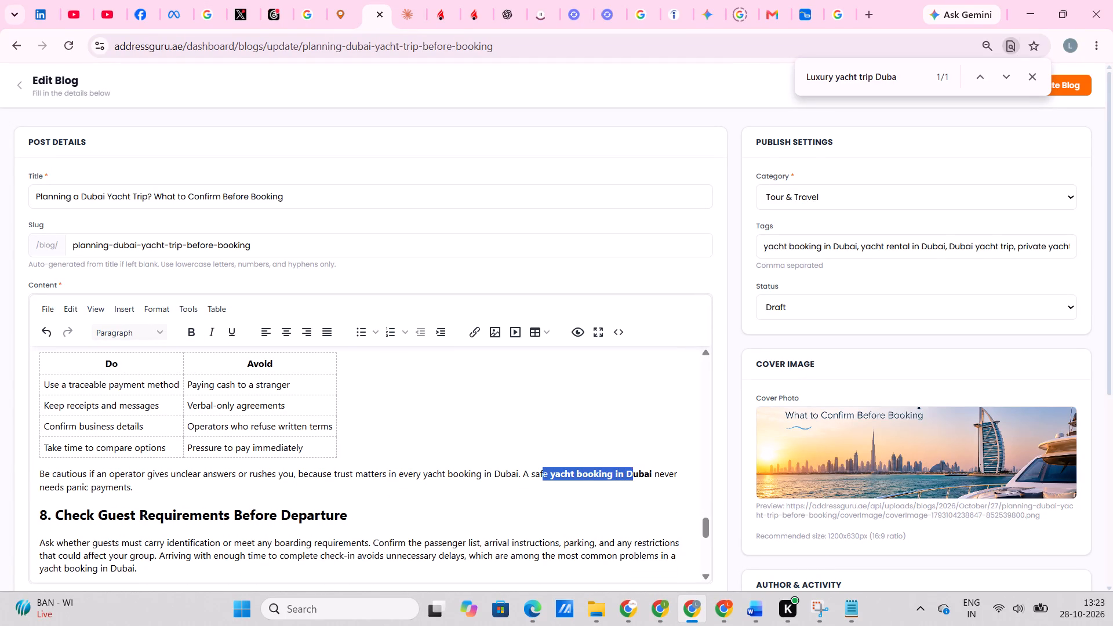
drag(631, 475, 652, 476)
key(ctrl+b)
key(ctrl+b)
click(652, 476)
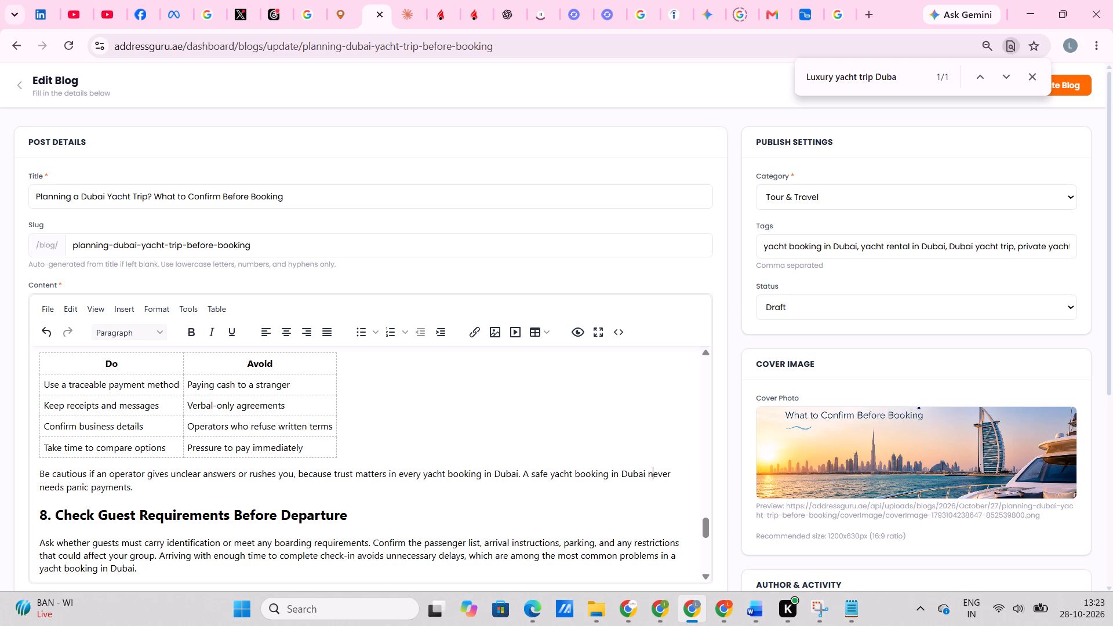
scroll(463, 496, down, 1)
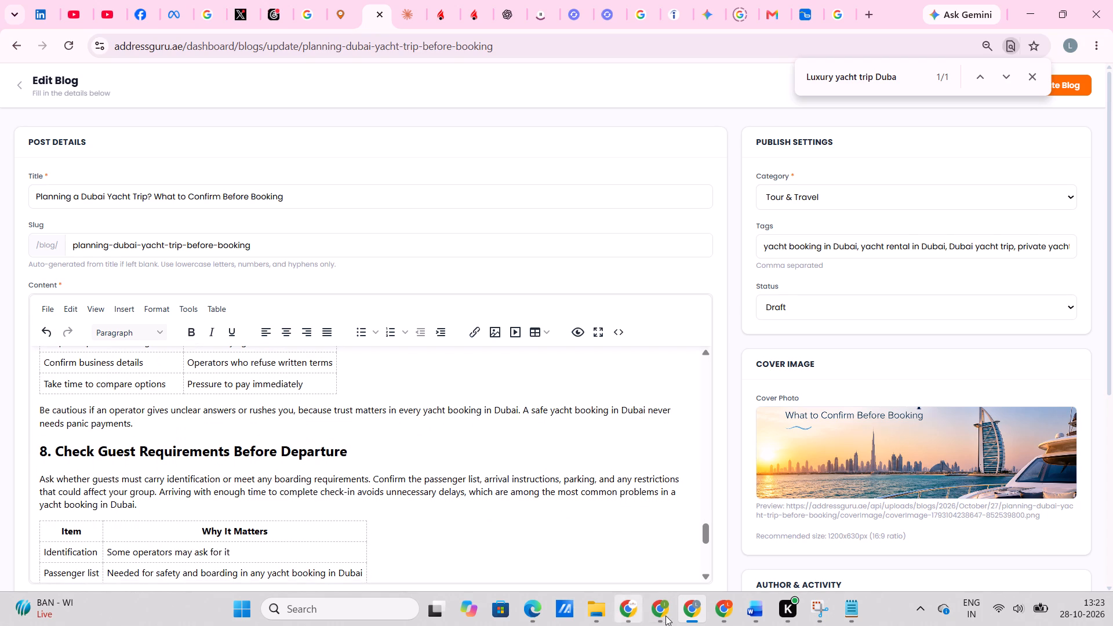
Switch to the public addressguru.ae blog listing in the other browser window and filter it by the Trending category.
click(637, 614)
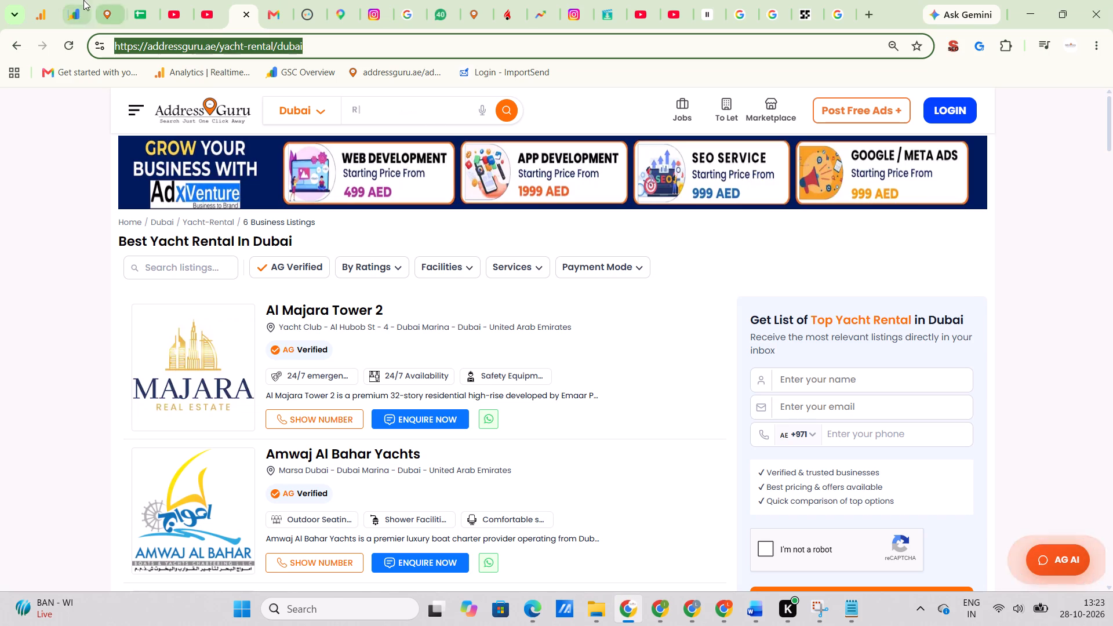
click(98, 0)
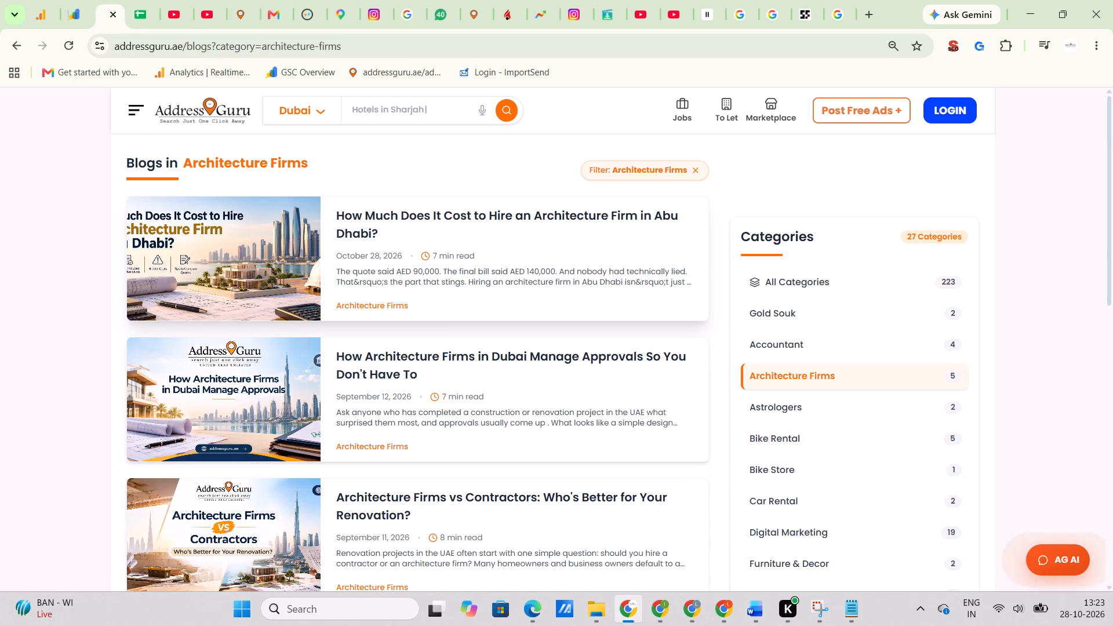
scroll(370, 268, up, 2)
scroll(859, 354, down, 3)
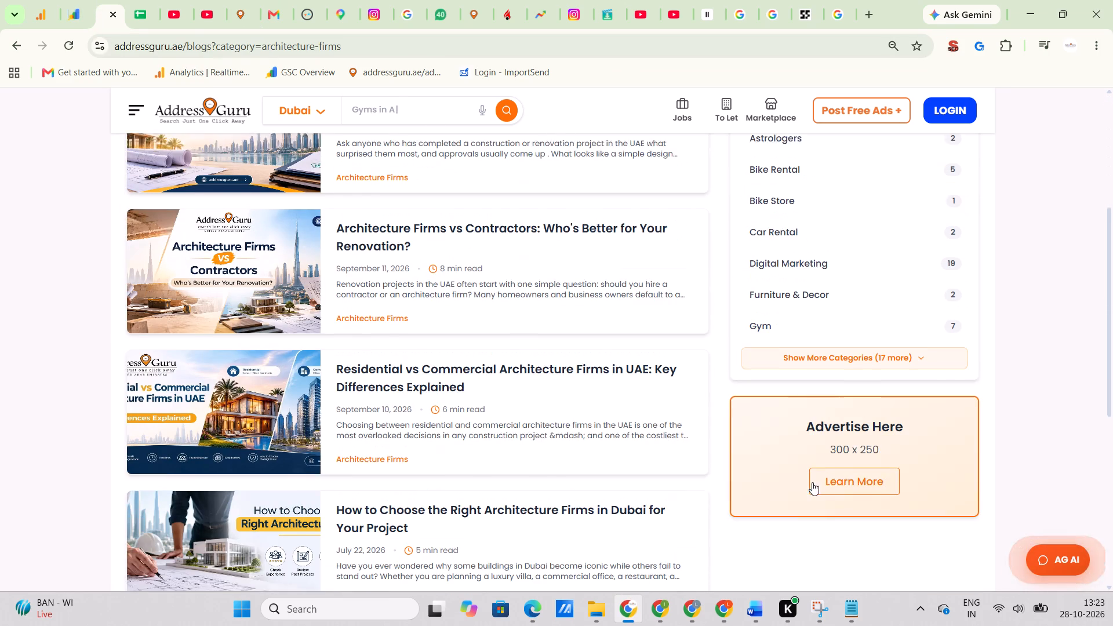
scroll(812, 482, down, 1)
click(846, 340)
scroll(810, 483, down, 2)
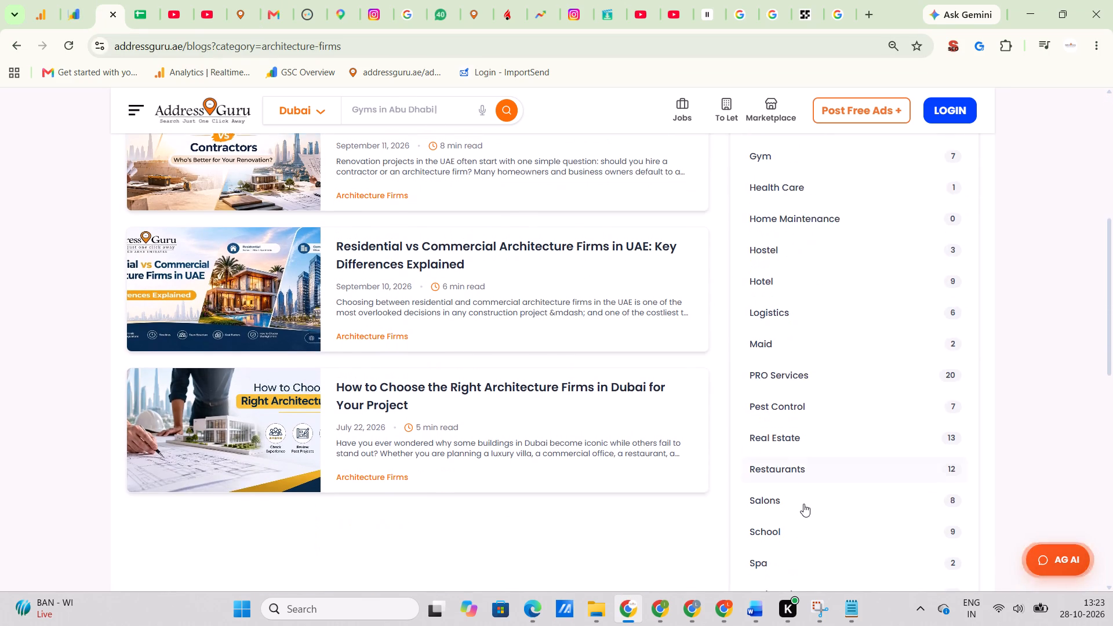
scroll(803, 504, down, 4)
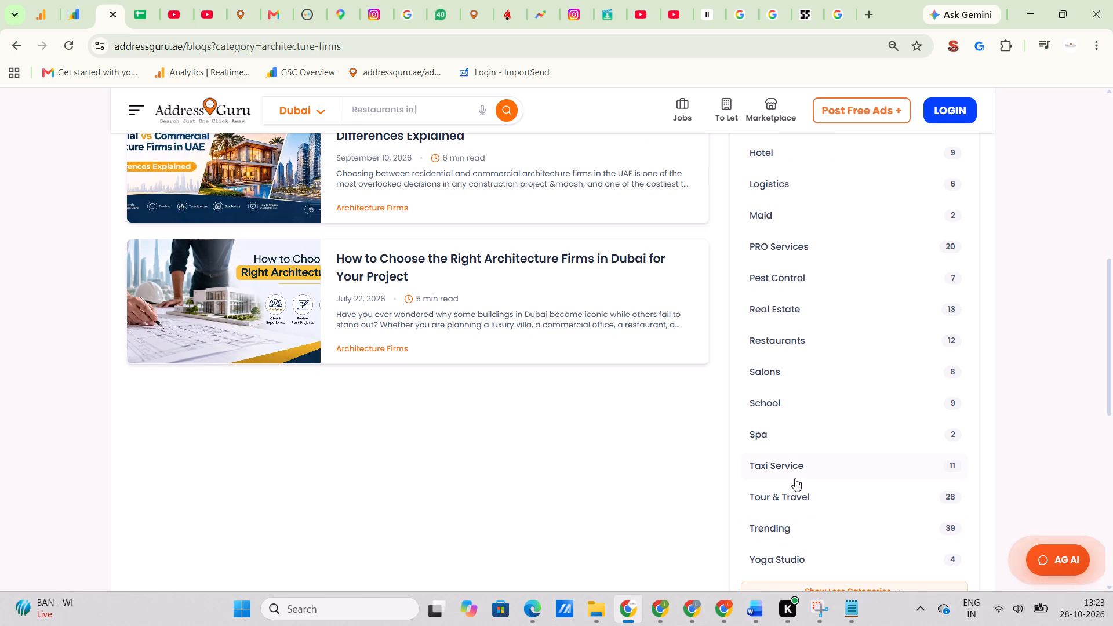
click(799, 527)
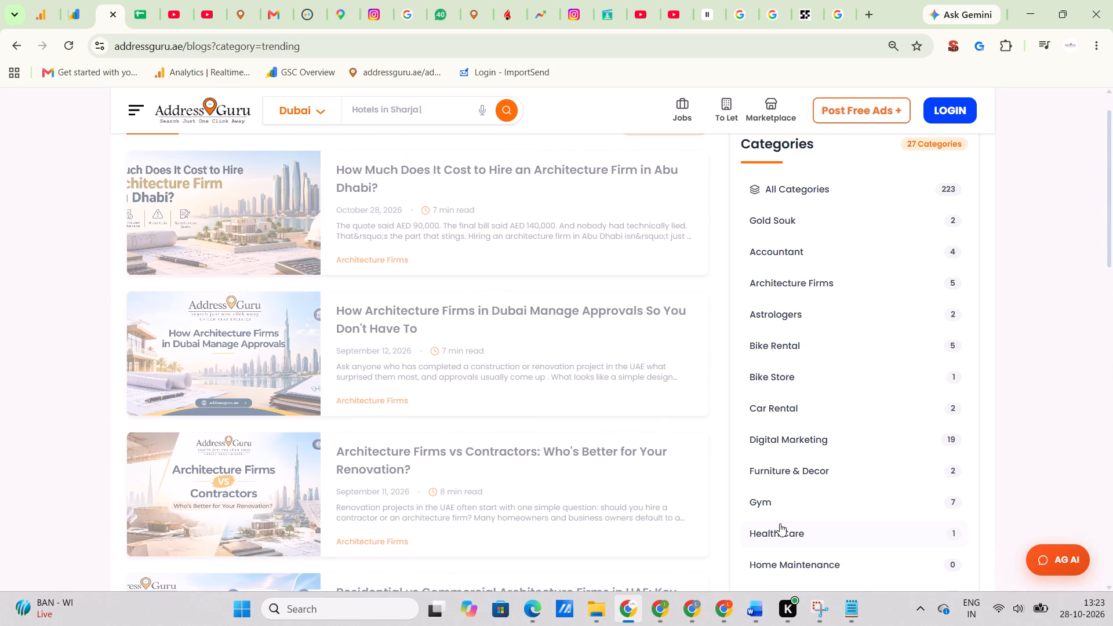
Look through the Trending blog posts on pages 1 and 2 of the listing, examining their titles and topics.
scroll(334, 136, up, 6)
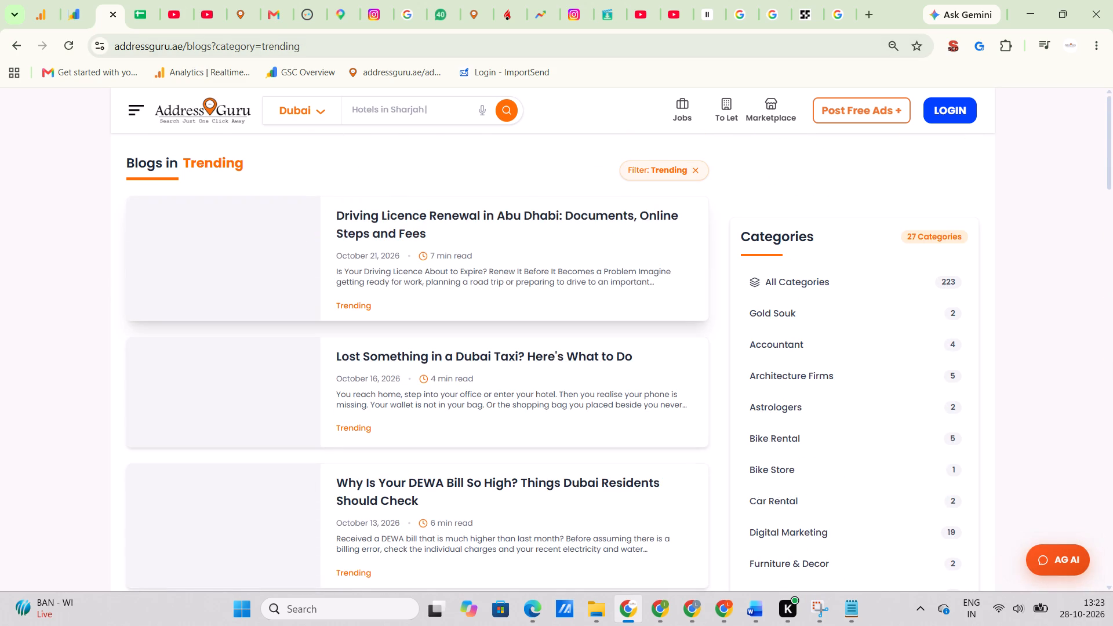
scroll(459, 283, down, 6)
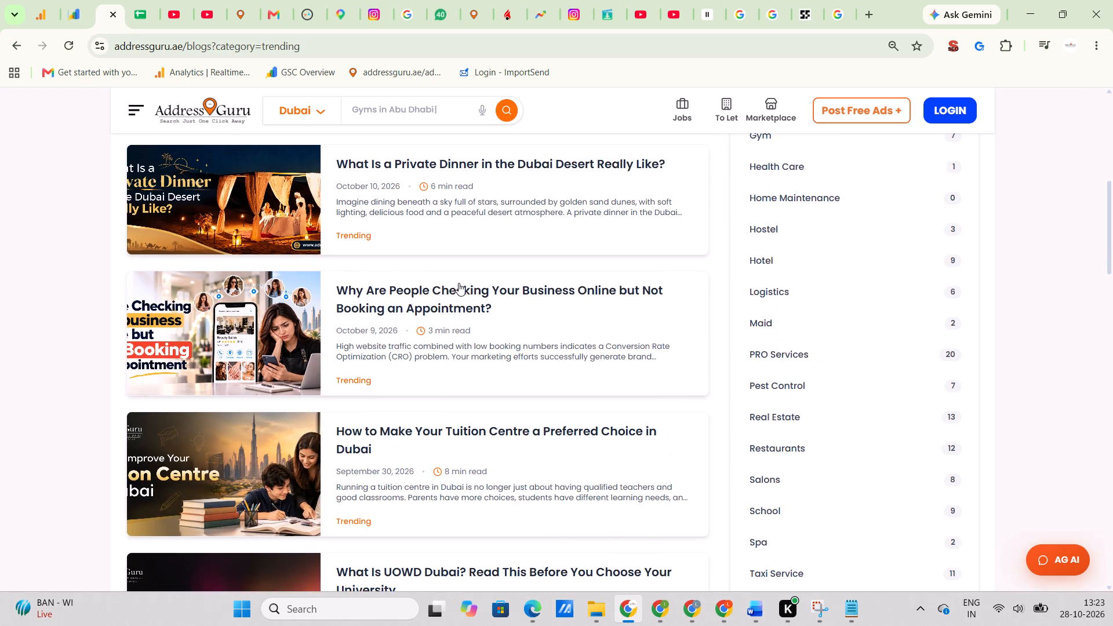
scroll(459, 283, down, 10)
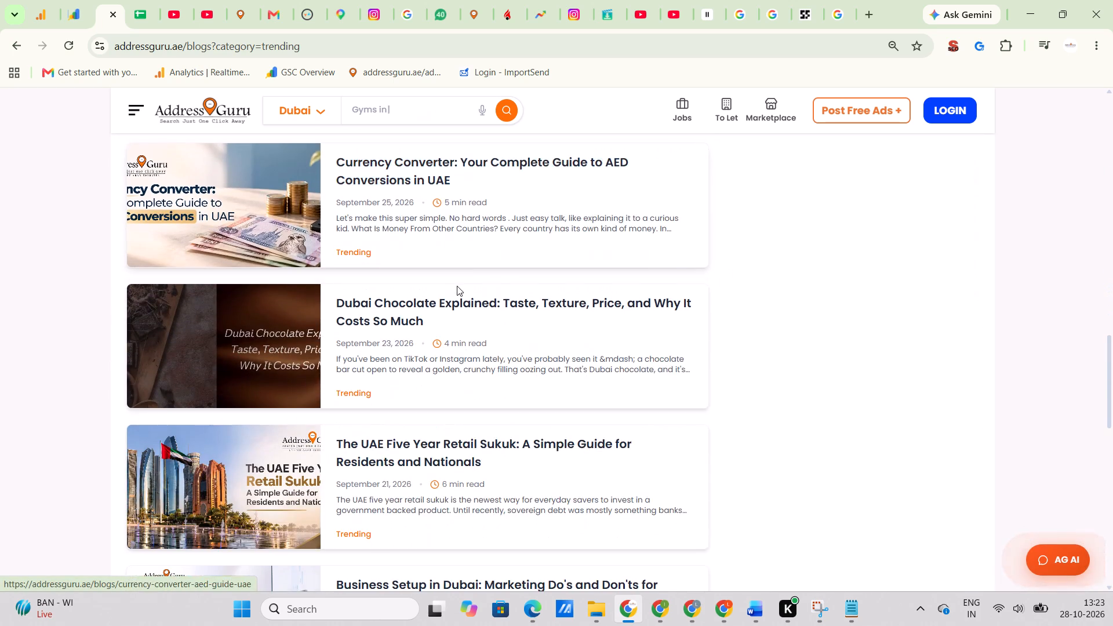
scroll(457, 286, down, 8)
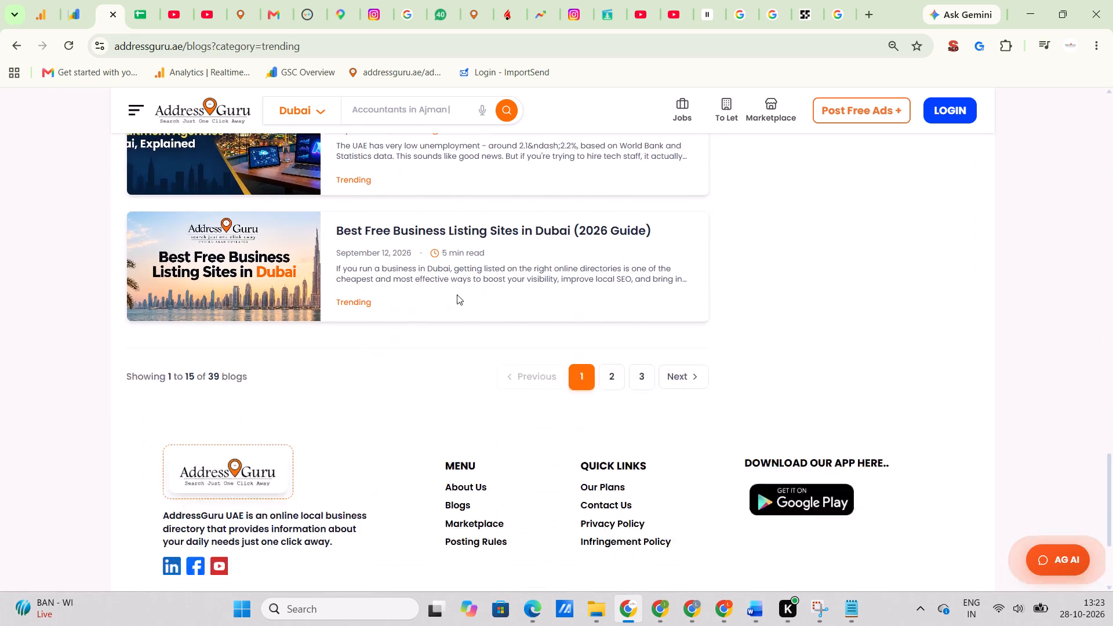
scroll(457, 294, down, 2)
click(609, 273)
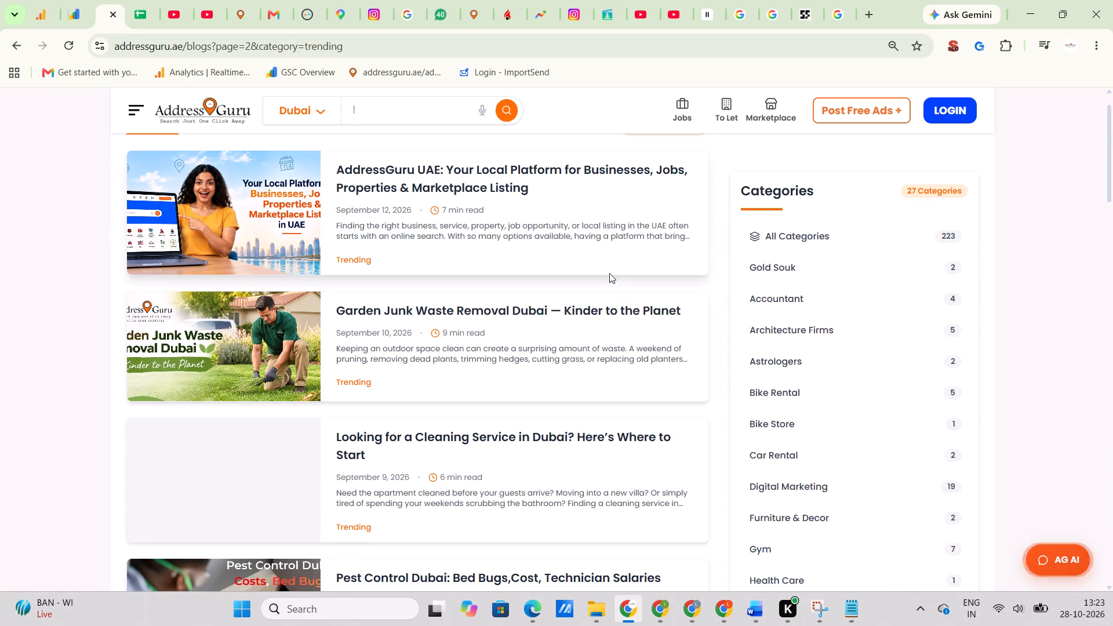
scroll(609, 273, down, 2)
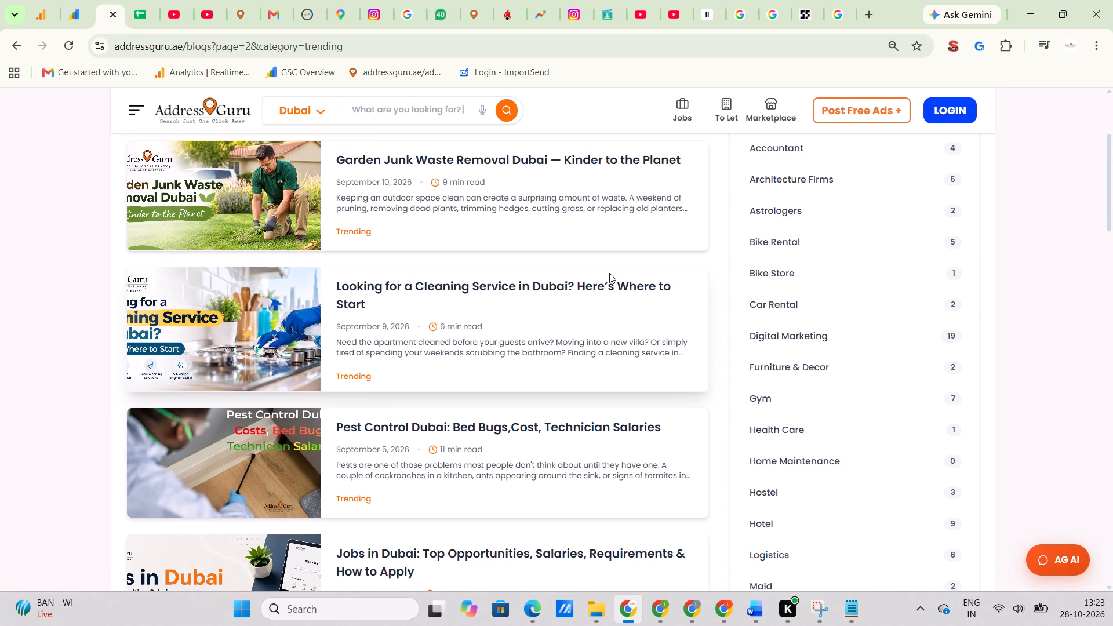
scroll(609, 273, down, 2)
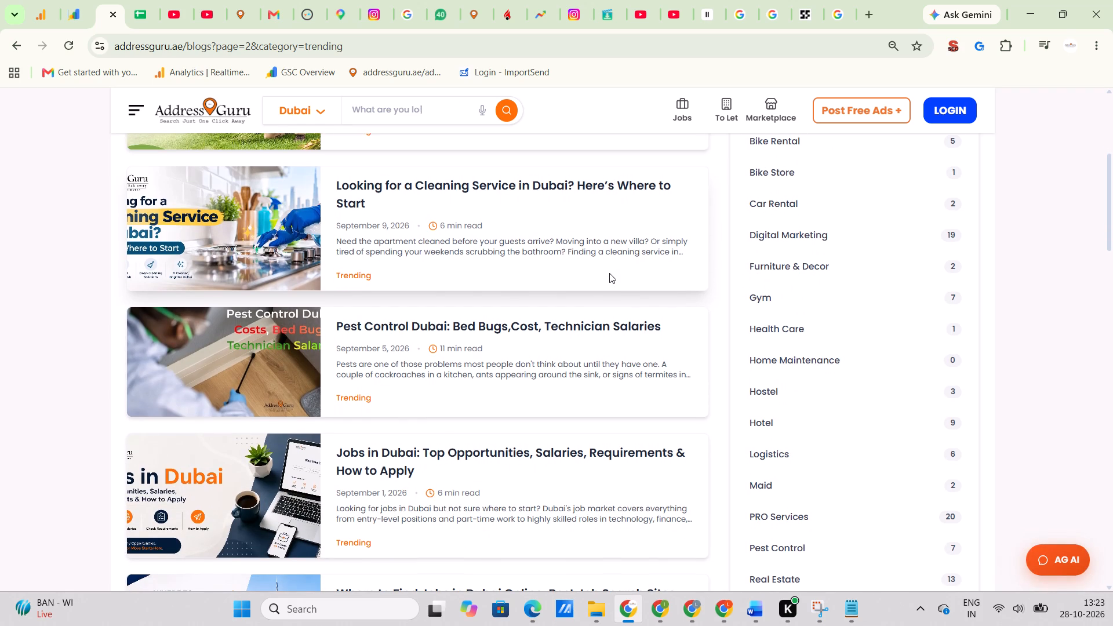
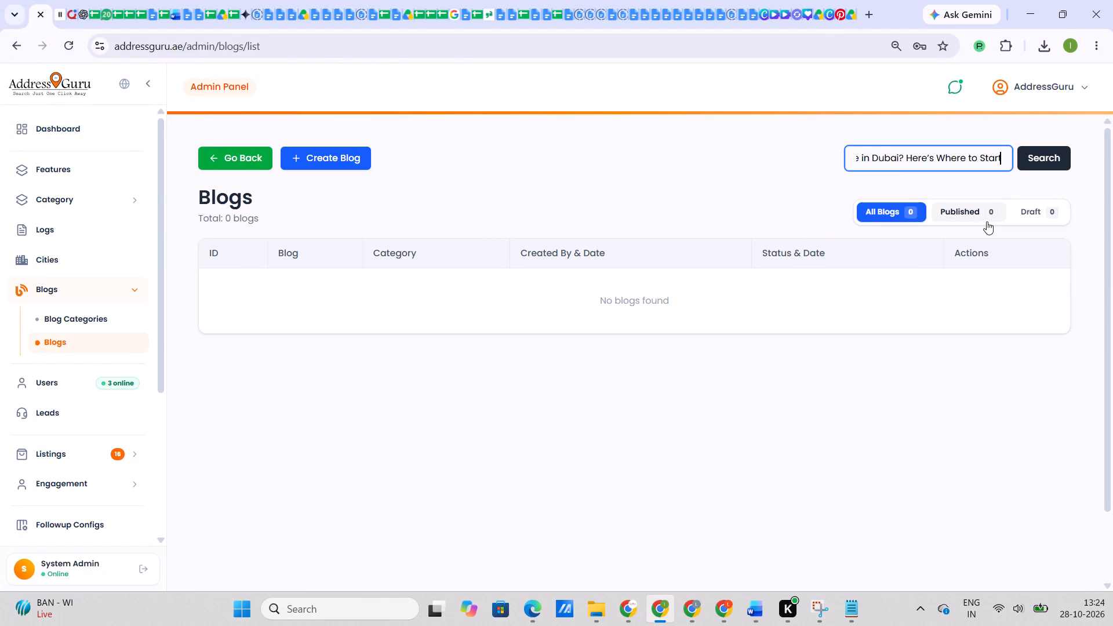
Shorten the admin blog search to "Looking for a Cleaning Service in Dubai?" and open the matching blog for editing.
key(ctrl+a)
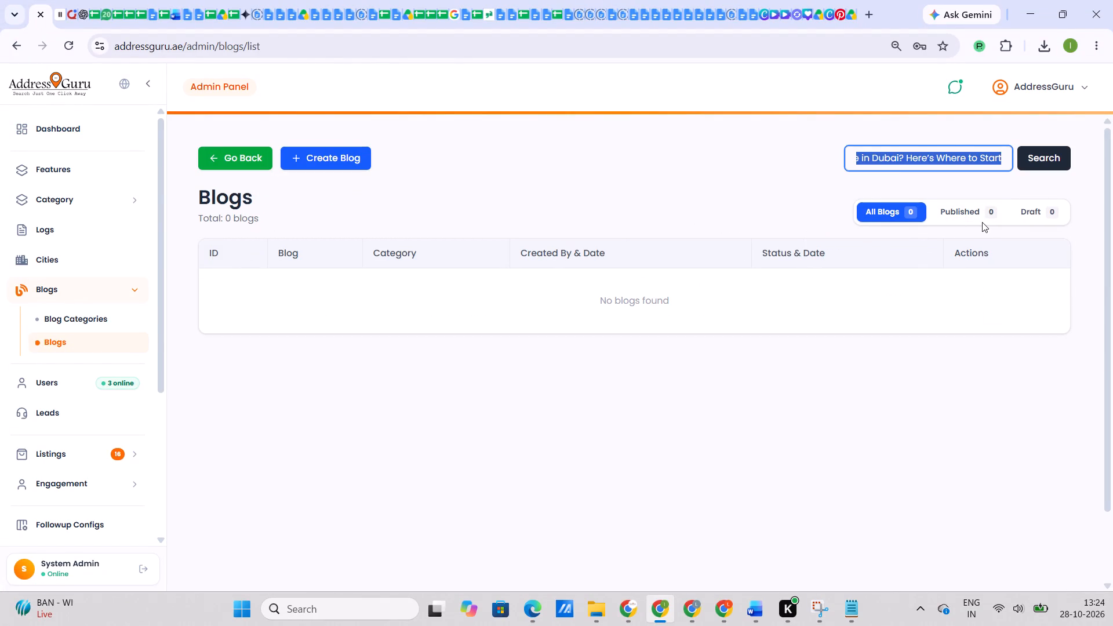
key(Left)
key(BackSpace)
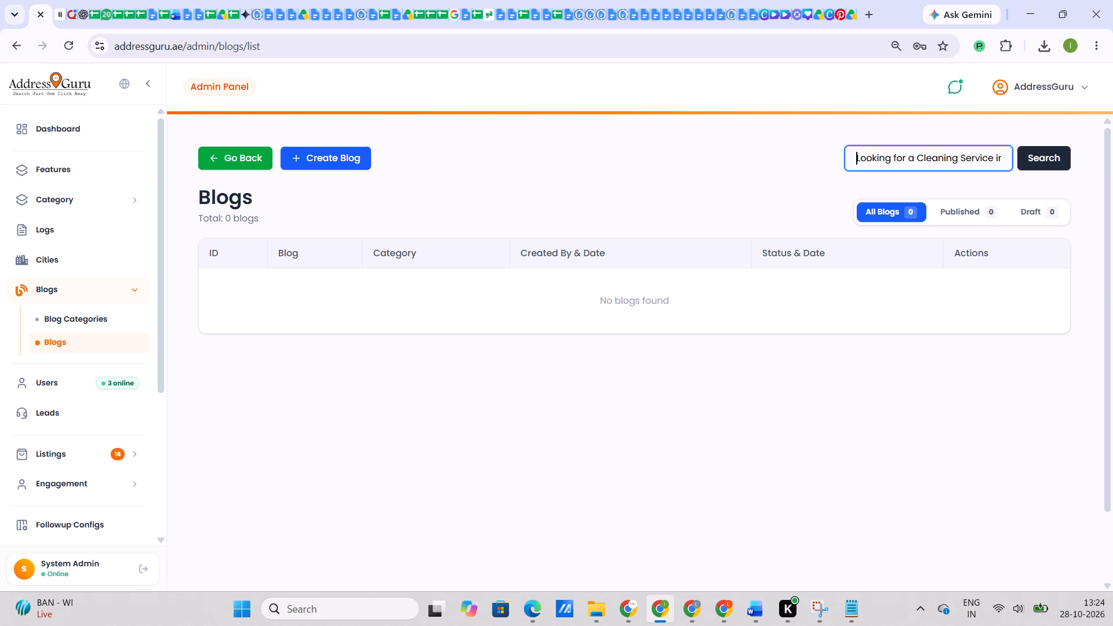
key(Right)
key(Right)
key(Right)
key(Right)
key(Right)
key(Right)
key(Right)
key(Right)
key(Right)
key(Right)
key(Right)
key(Right)
key(Right)
key(Right)
key(Right)
key(Right)
key(Right)
key(Right)
key(Right)
key(Right)
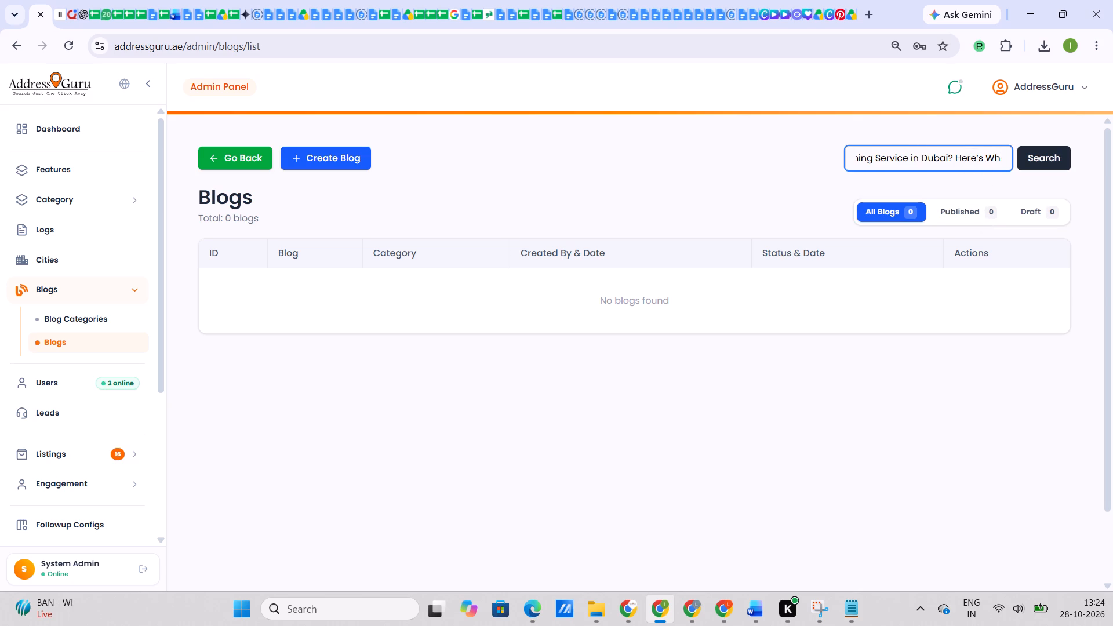
drag(952, 156, 1020, 159)
key(Right)
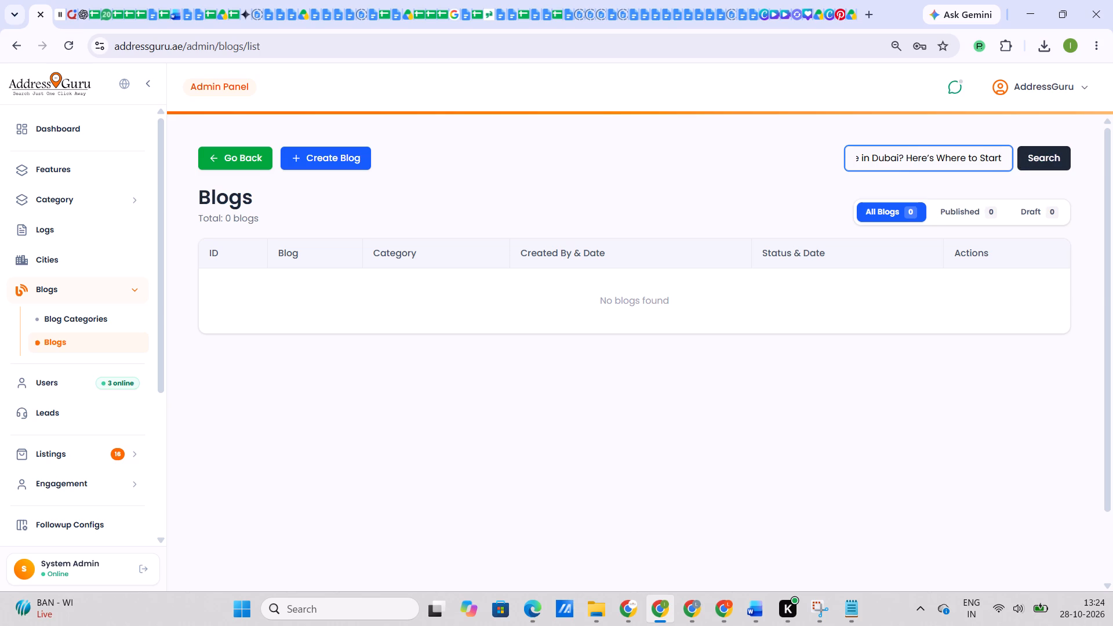
drag(904, 158, 1005, 159)
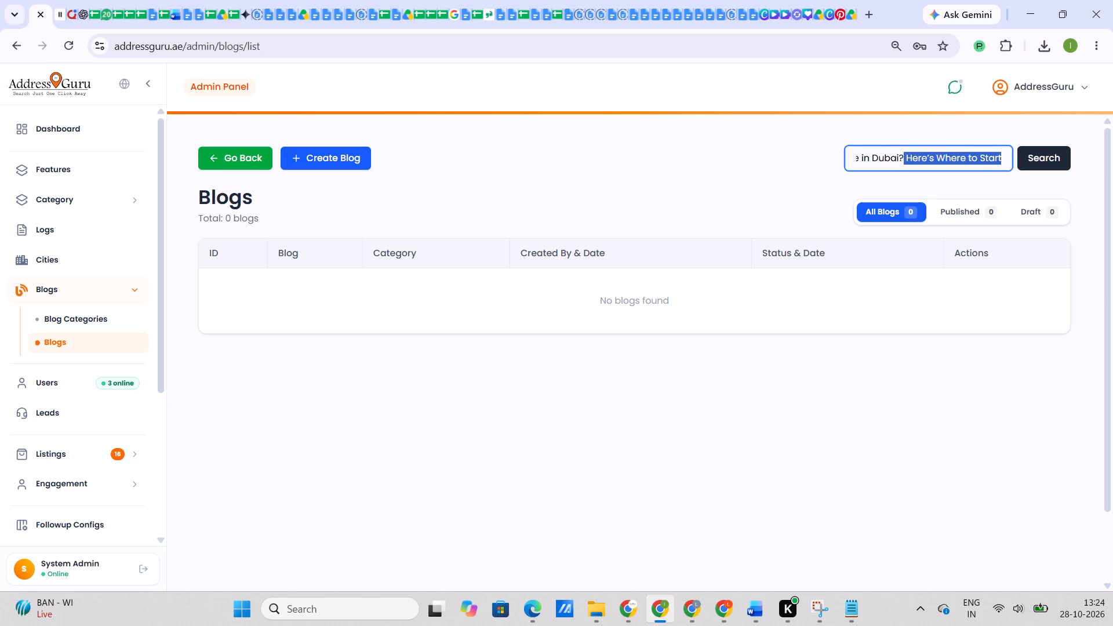
key(BackSpace)
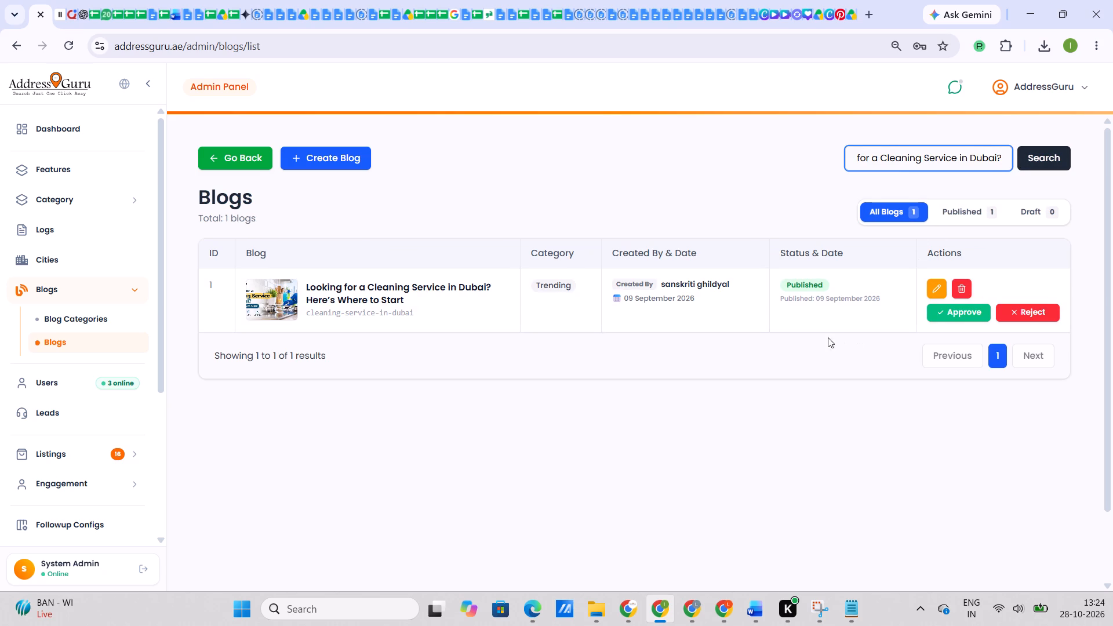
click(448, 294)
Set the cleaning service blog's category to Home Maintenance and update the published post.
click(893, 283)
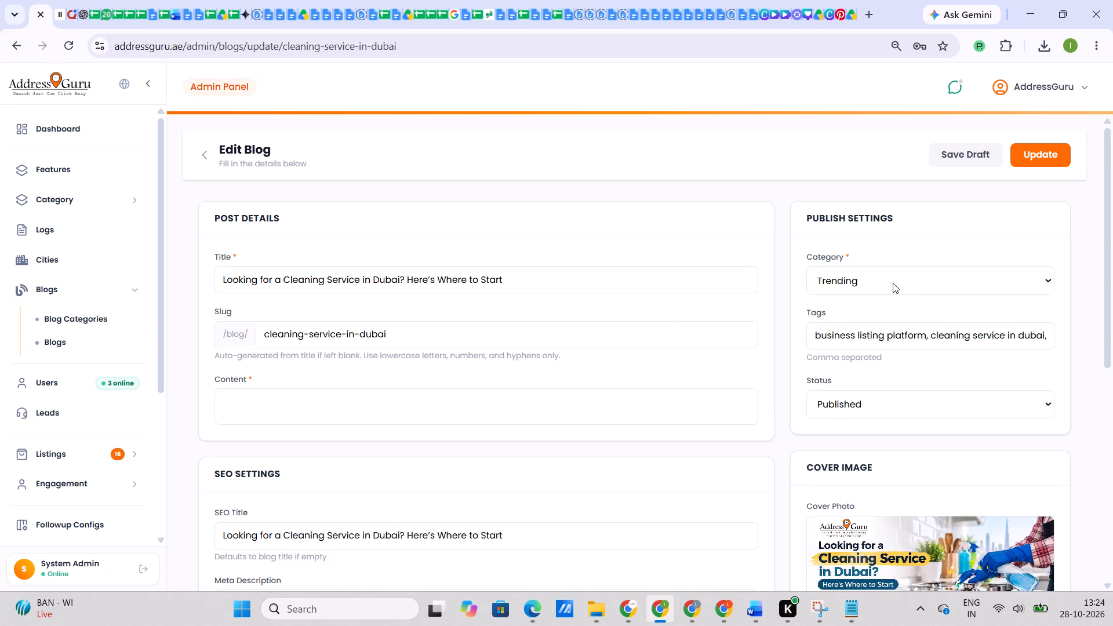
scroll(885, 395, down, 8)
scroll(882, 549, down, 7)
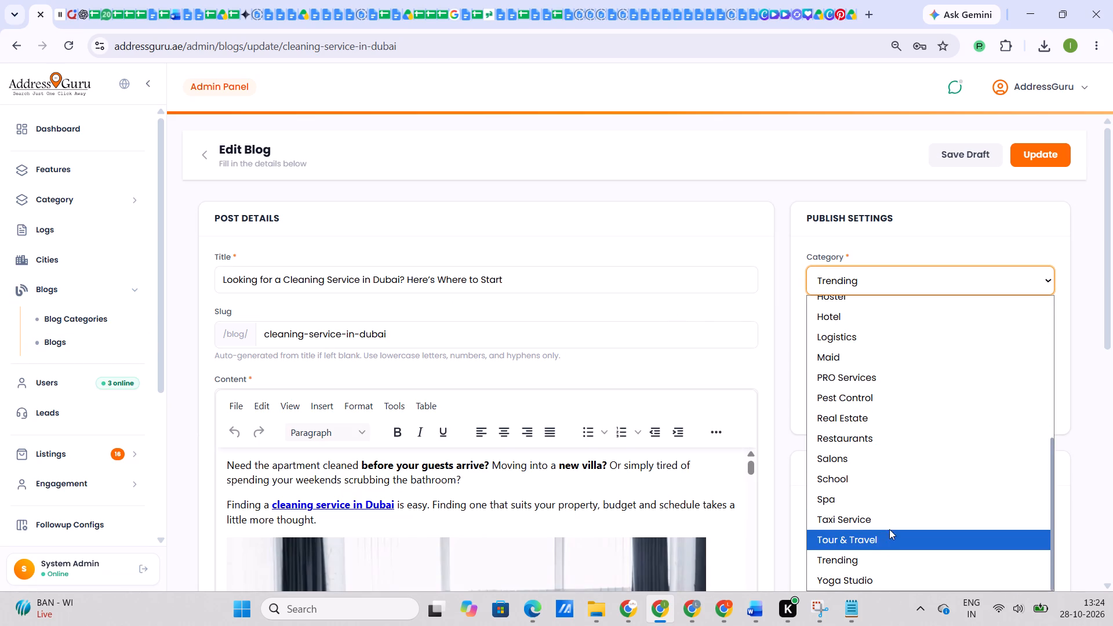
scroll(881, 434, down, 4)
scroll(1112, 409, down, 3)
scroll(942, 268, up, 2)
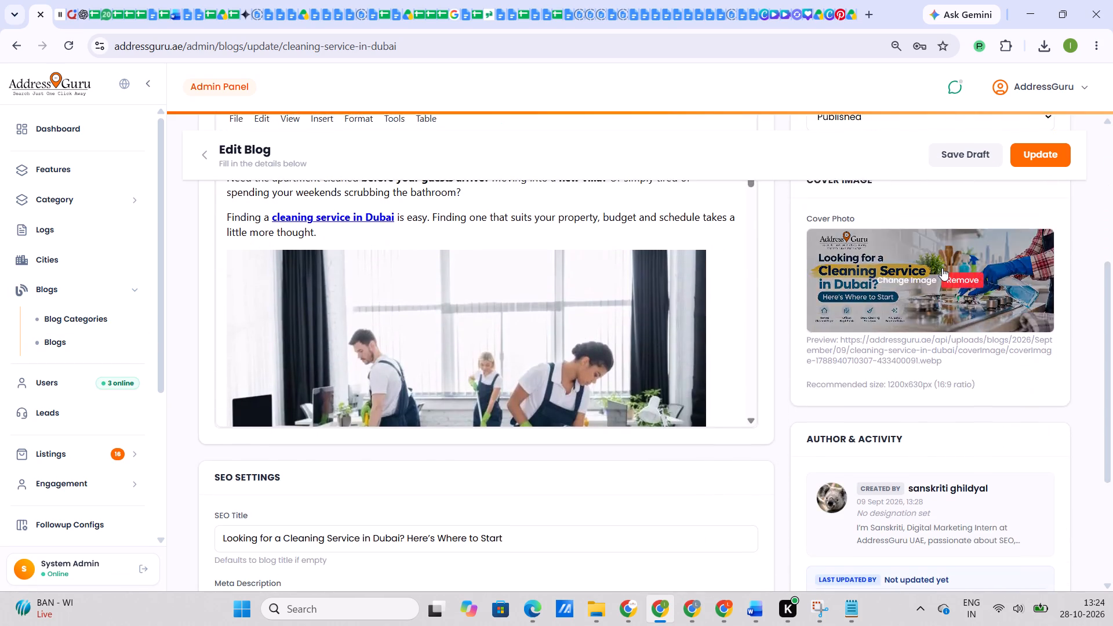
scroll(942, 268, up, 2)
click(922, 273)
scroll(908, 456, down, 4)
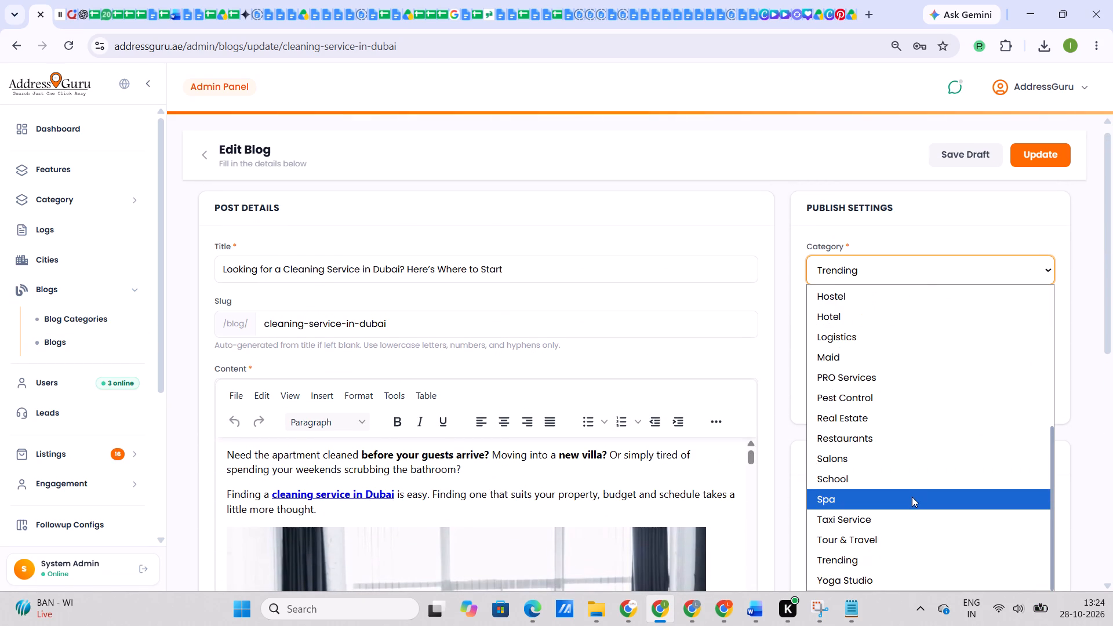
scroll(912, 497, up, 2)
click(903, 377)
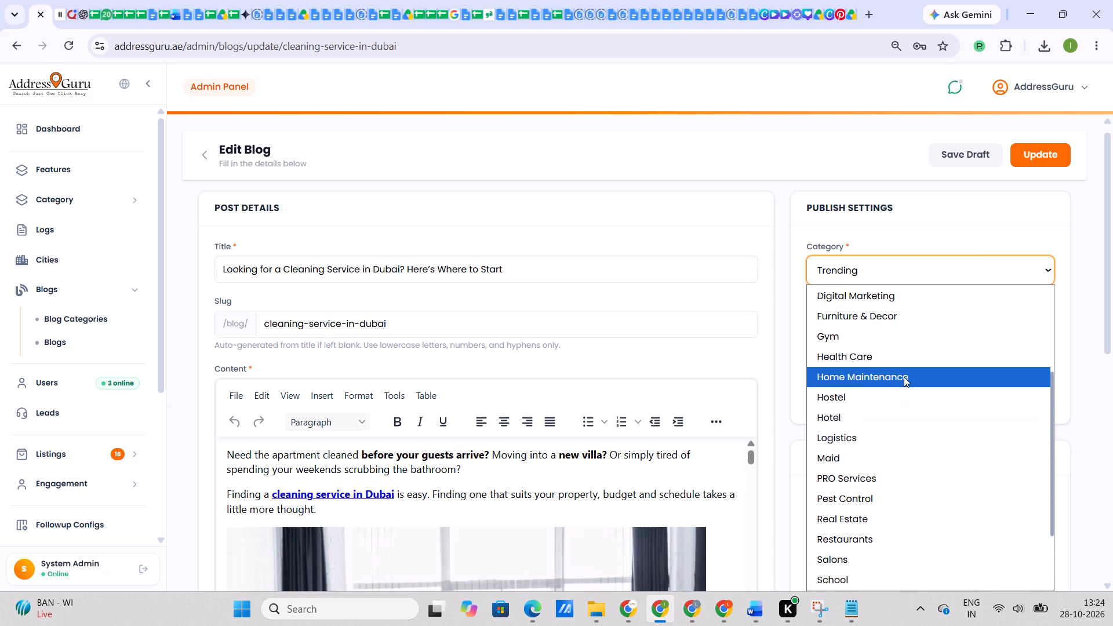
double_click(1042, 154)
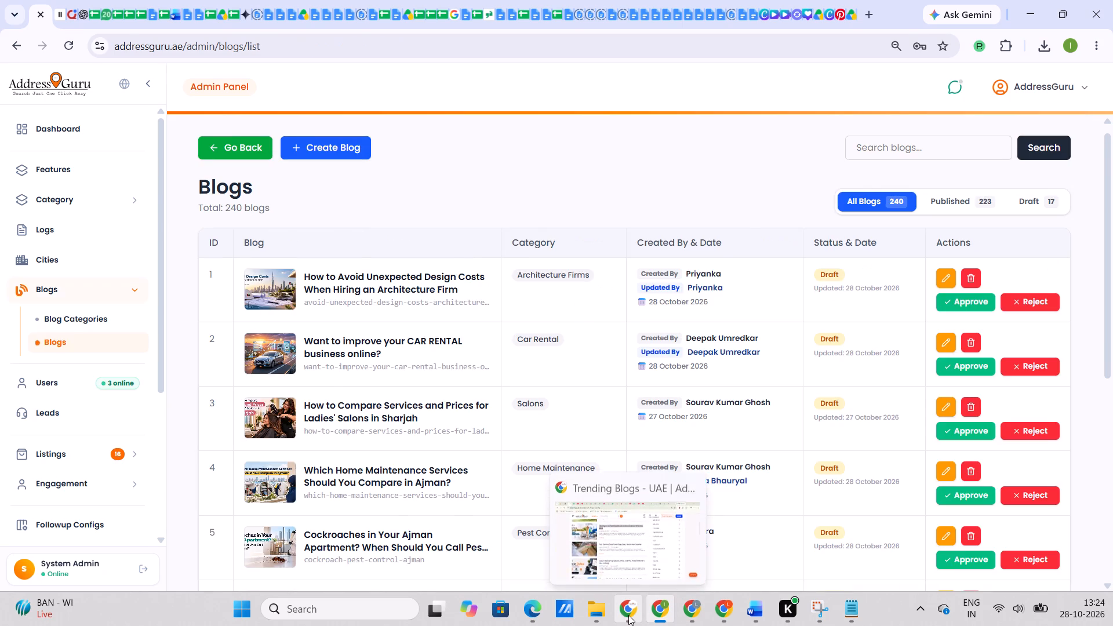
Copy the title "Pest Control Dubai: Bed Bugs,Cost, Technician Salaries" from the public Trending listing in the other browser window.
click(628, 615)
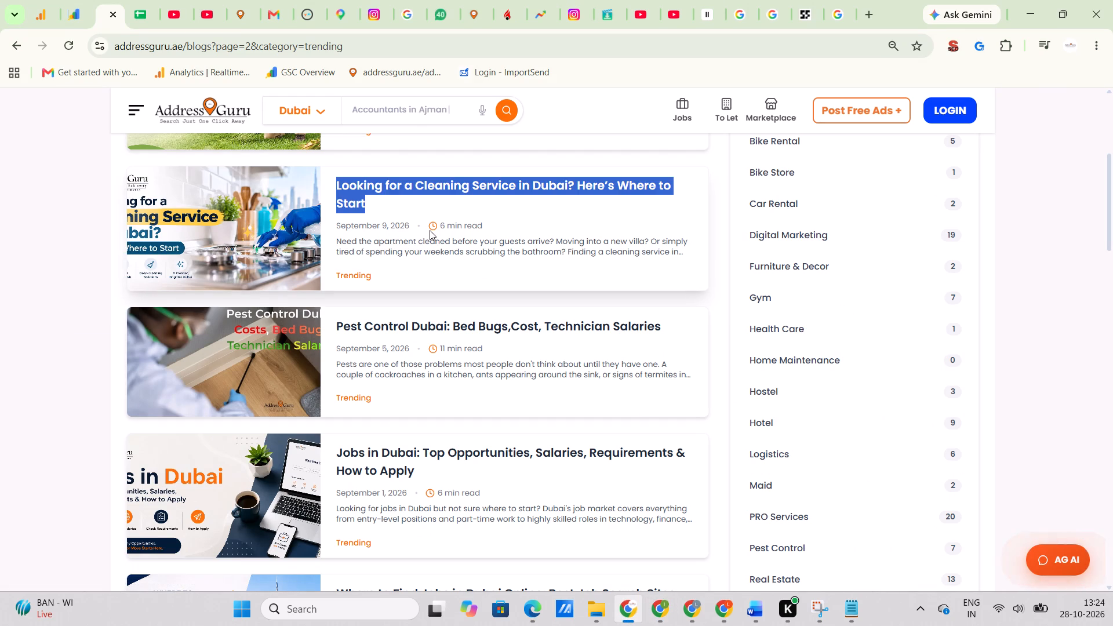
scroll(821, 359, down, 1)
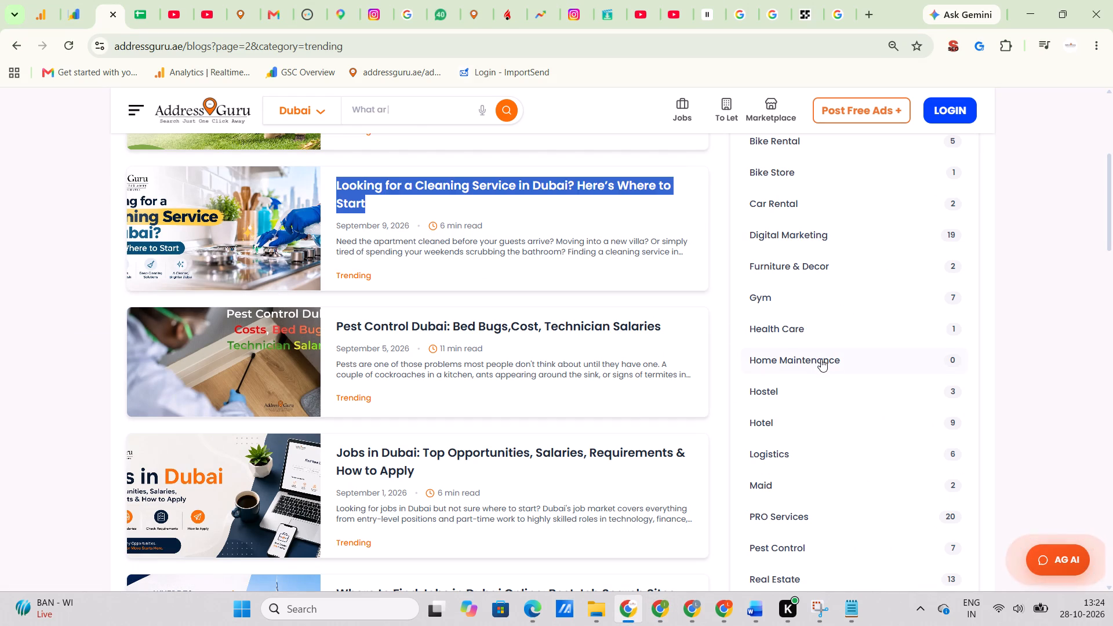
scroll(821, 359, down, 1)
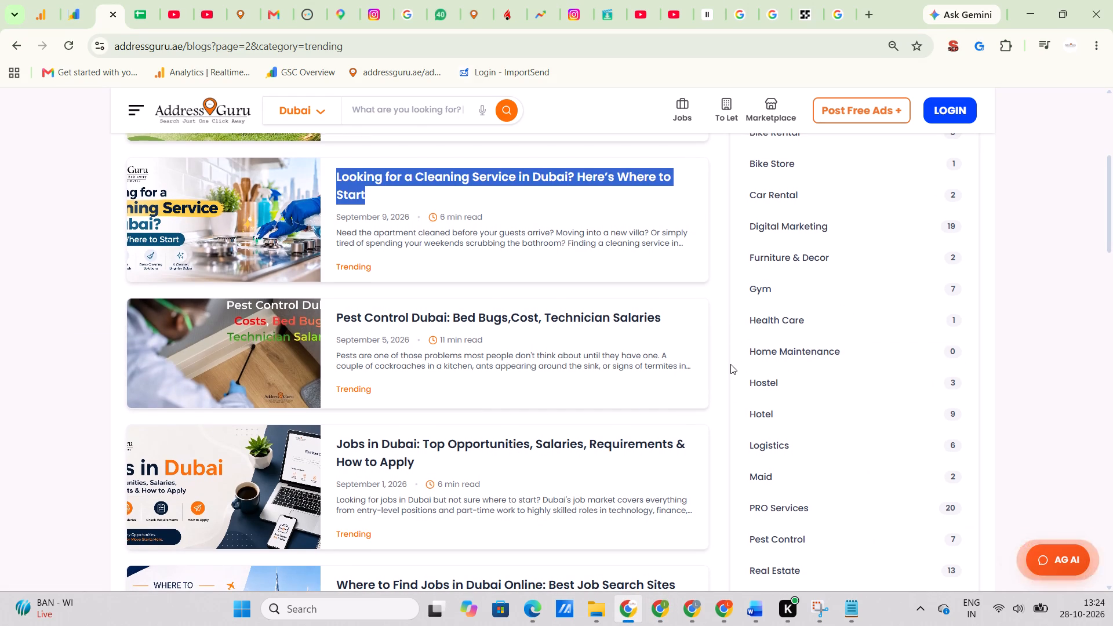
scroll(730, 364, down, 1)
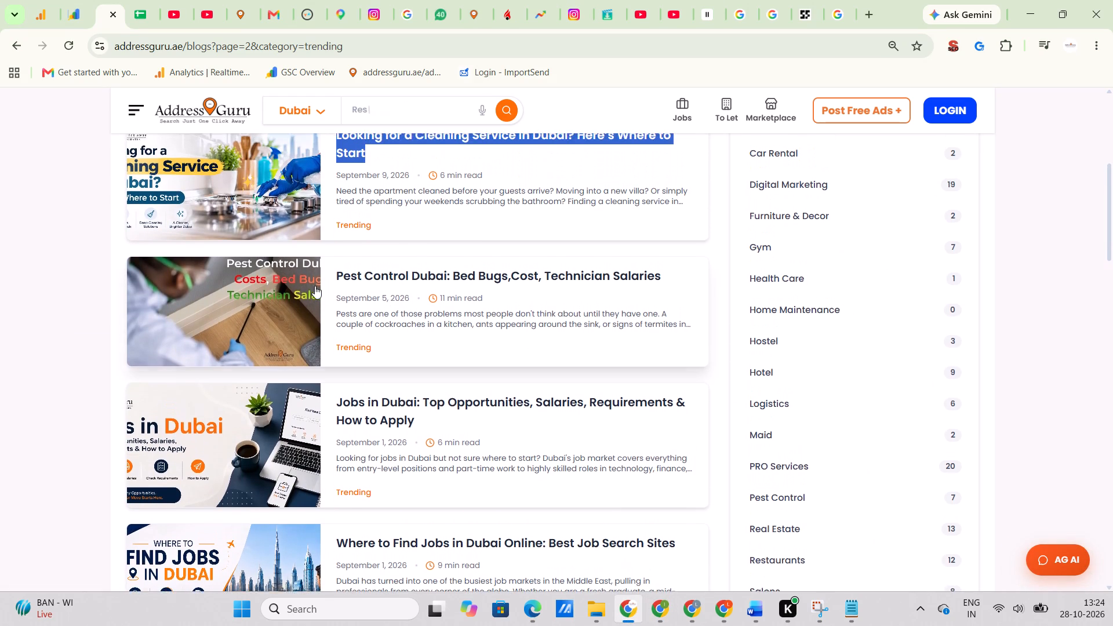
scroll(315, 286, down, 1)
drag(328, 267, 645, 282)
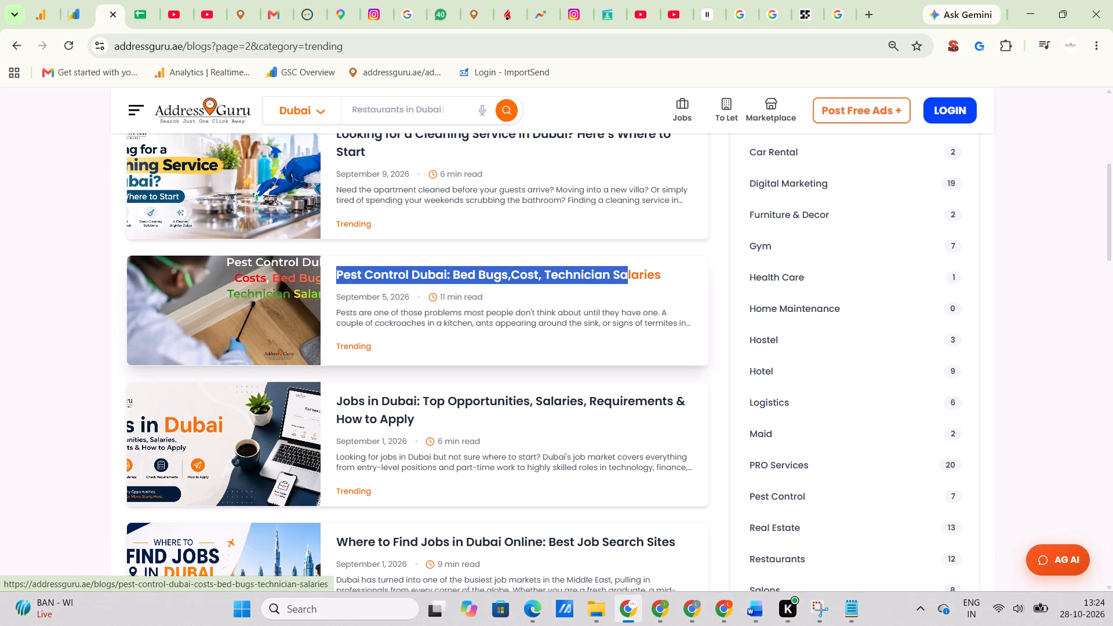
drag(645, 282, 672, 282)
key(ctrl+c)
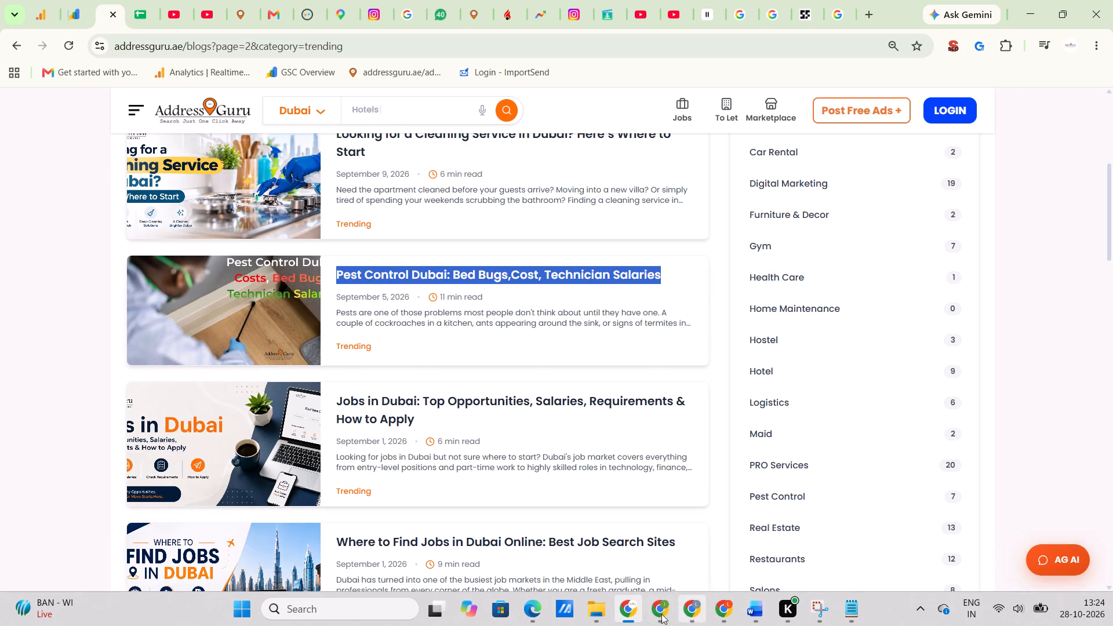
Search the admin blog list for the copied pest control title and open that blog for editing.
click(661, 613)
click(910, 144)
key(ctrl+v)
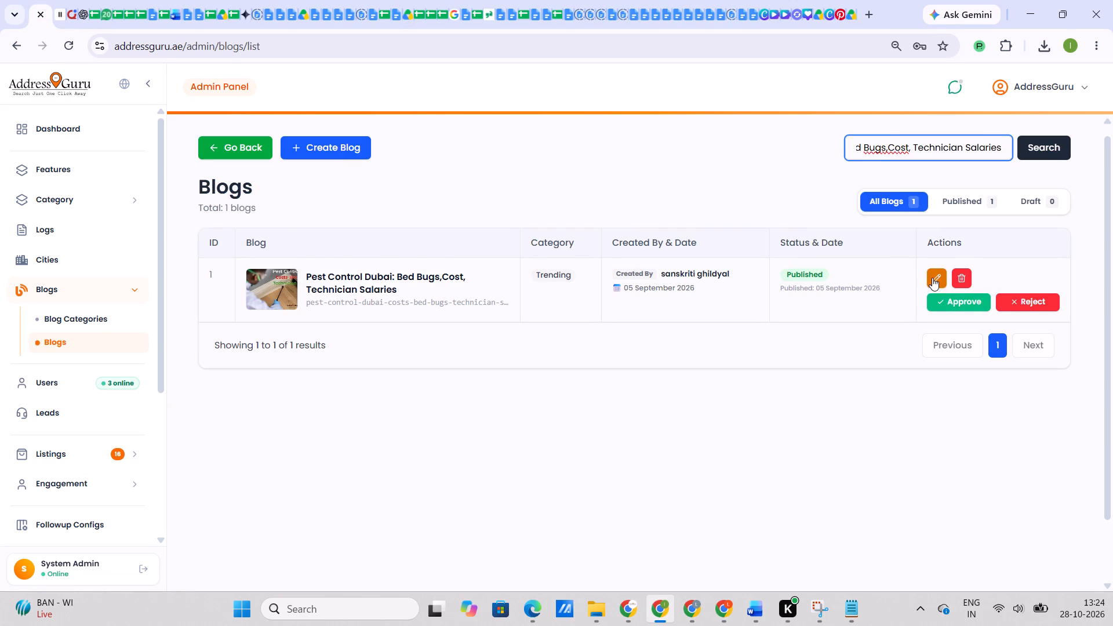
click(932, 278)
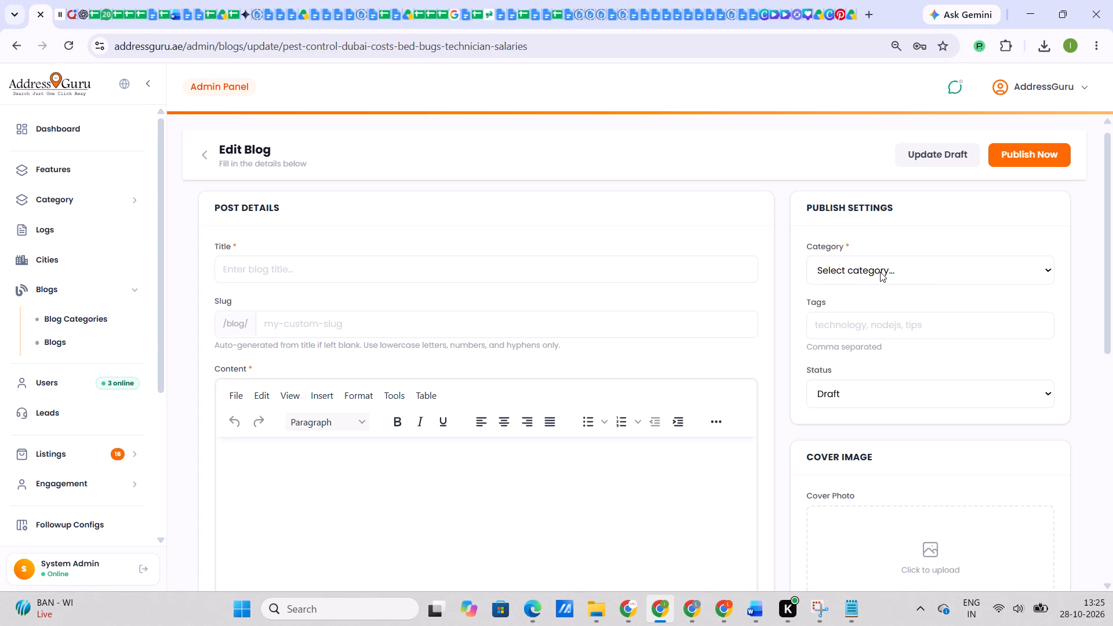
Set the Pest Control Dubai blog's category to Pest Control and update the published post.
click(848, 274)
click(848, 274)
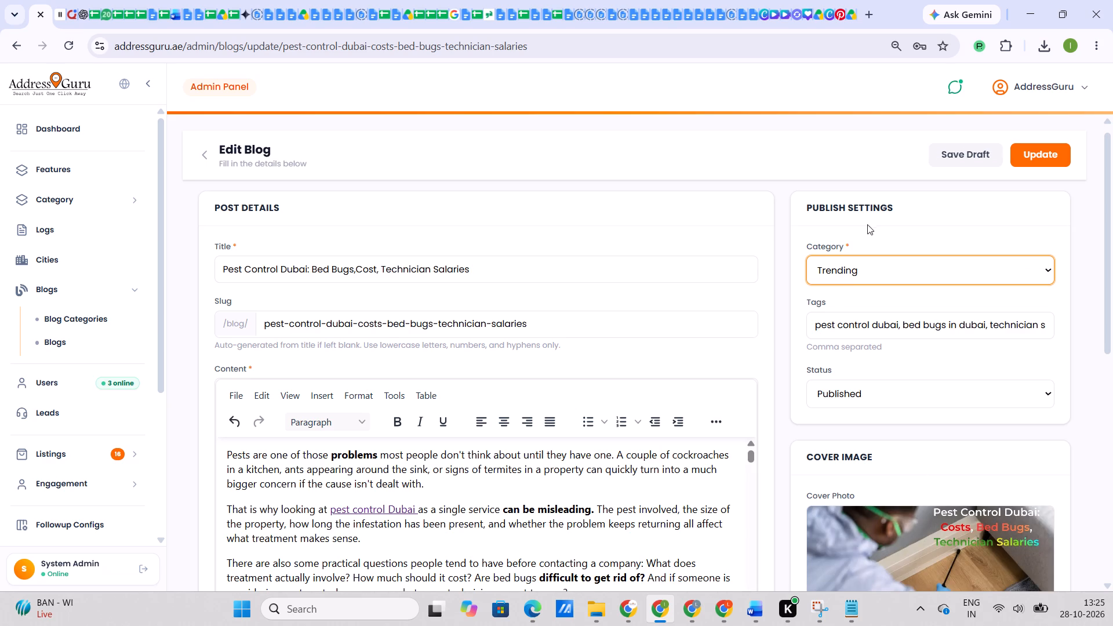
click(878, 274)
scroll(870, 442, down, 7)
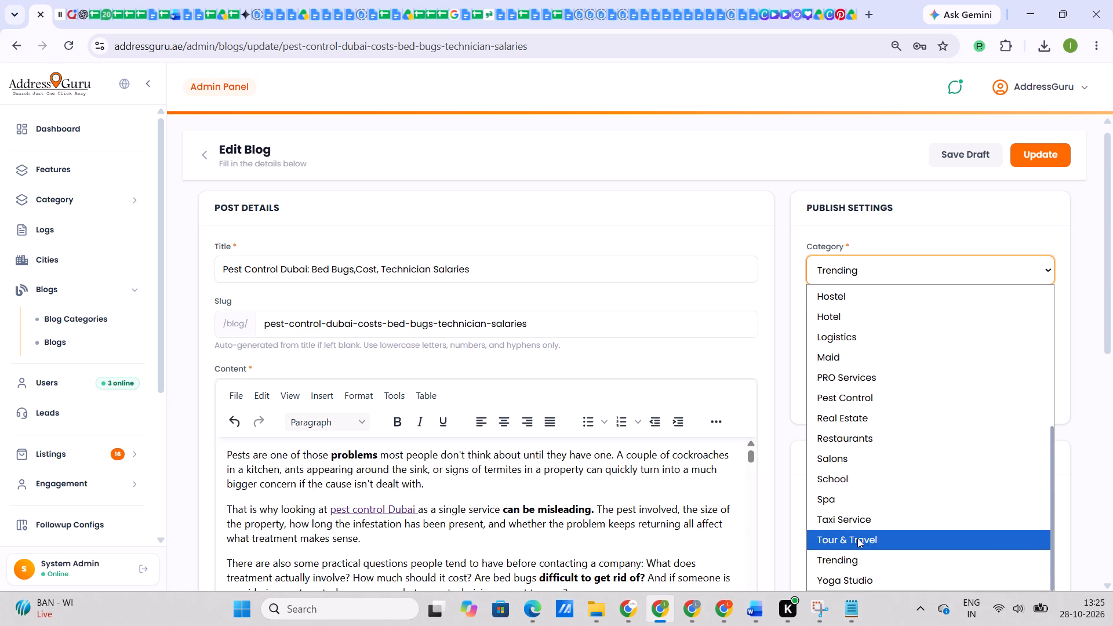
click(857, 394)
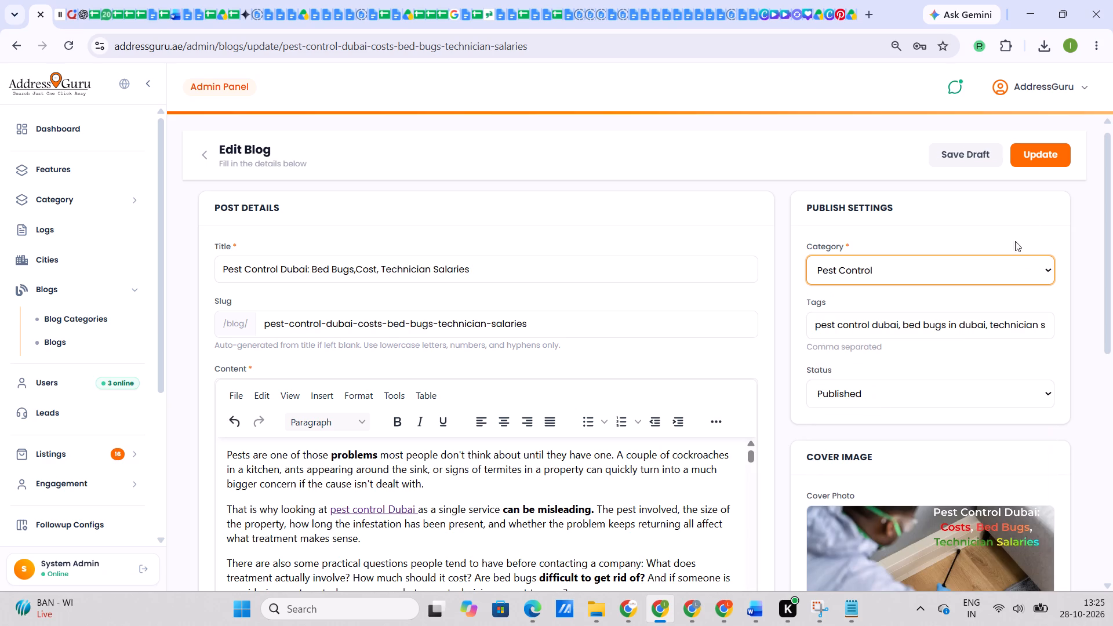
click(1039, 151)
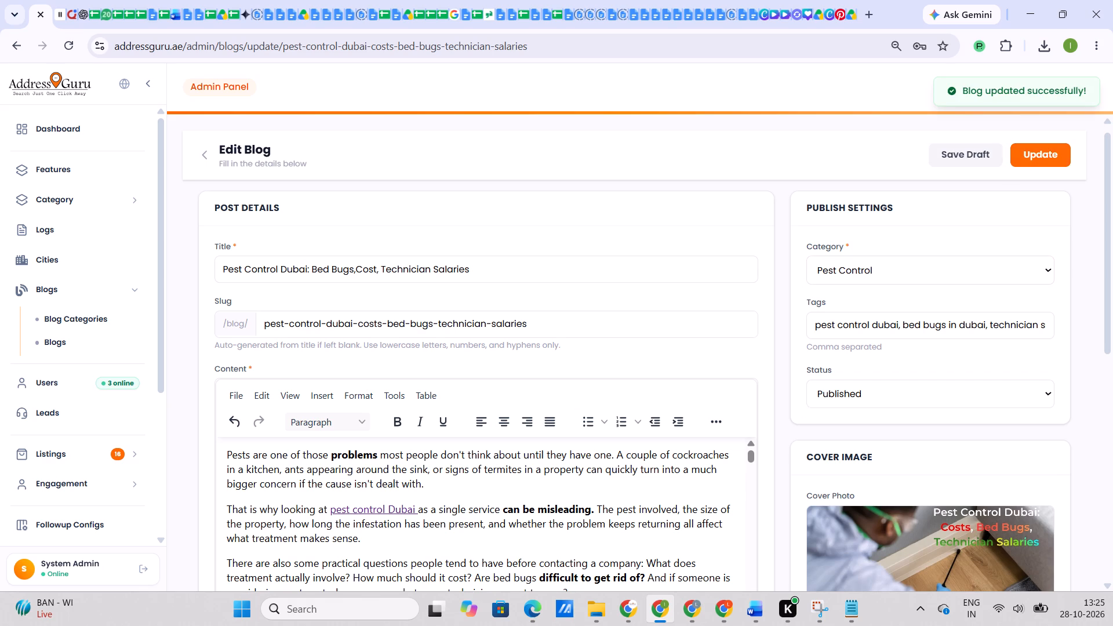
Return to page 2 of the public Trending listing and examine the posts below the pest control one for their topics.
click(624, 617)
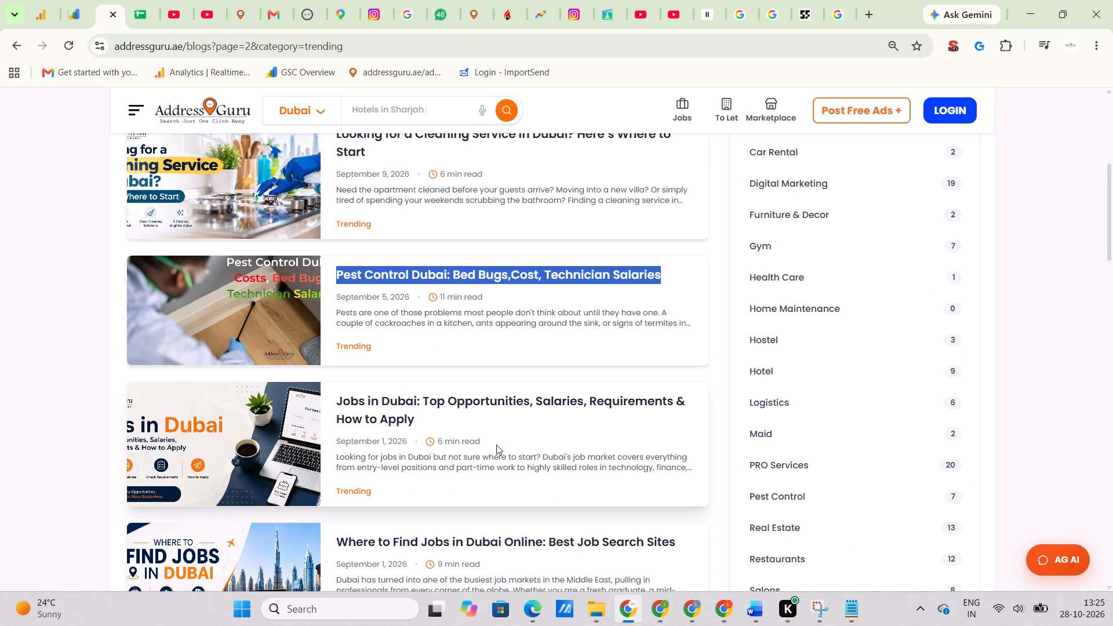
scroll(496, 445, down, 6)
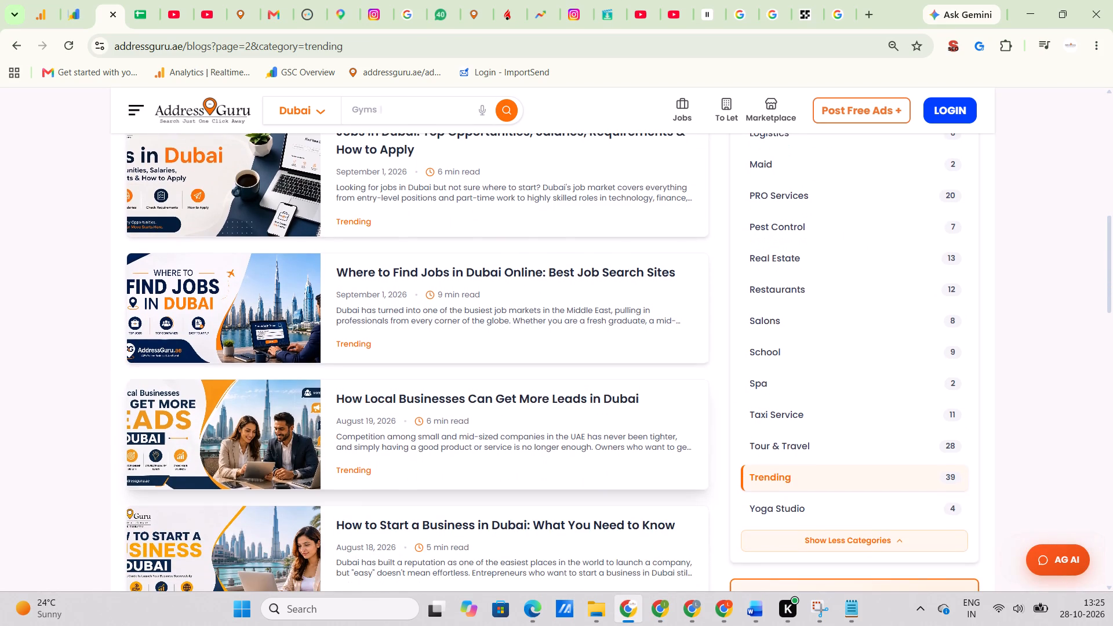
scroll(496, 445, down, 4)
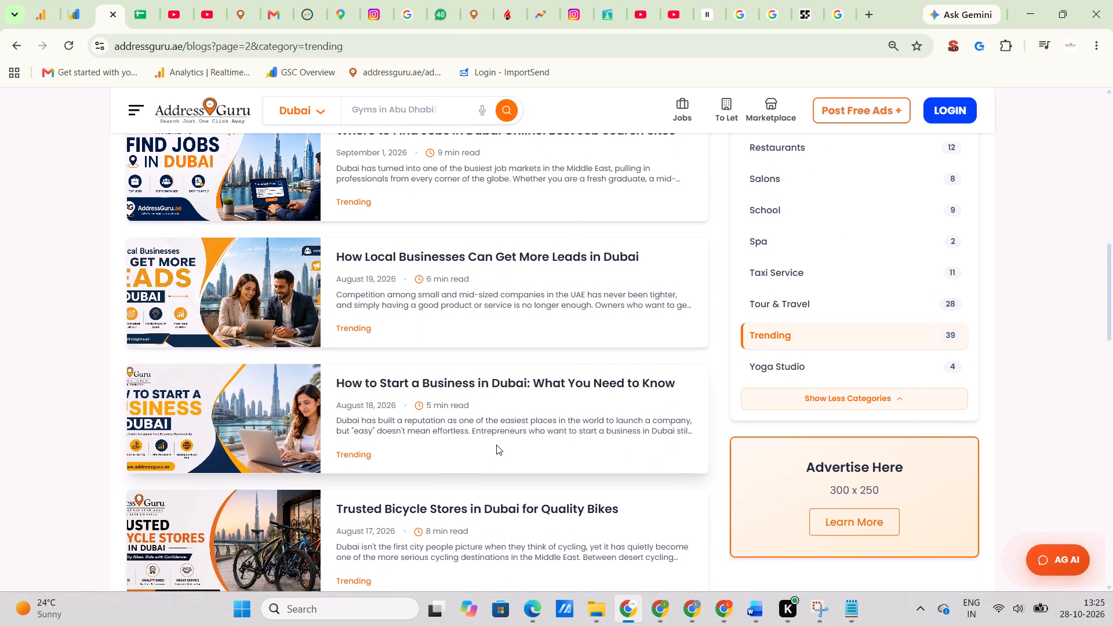
scroll(496, 445, down, 3)
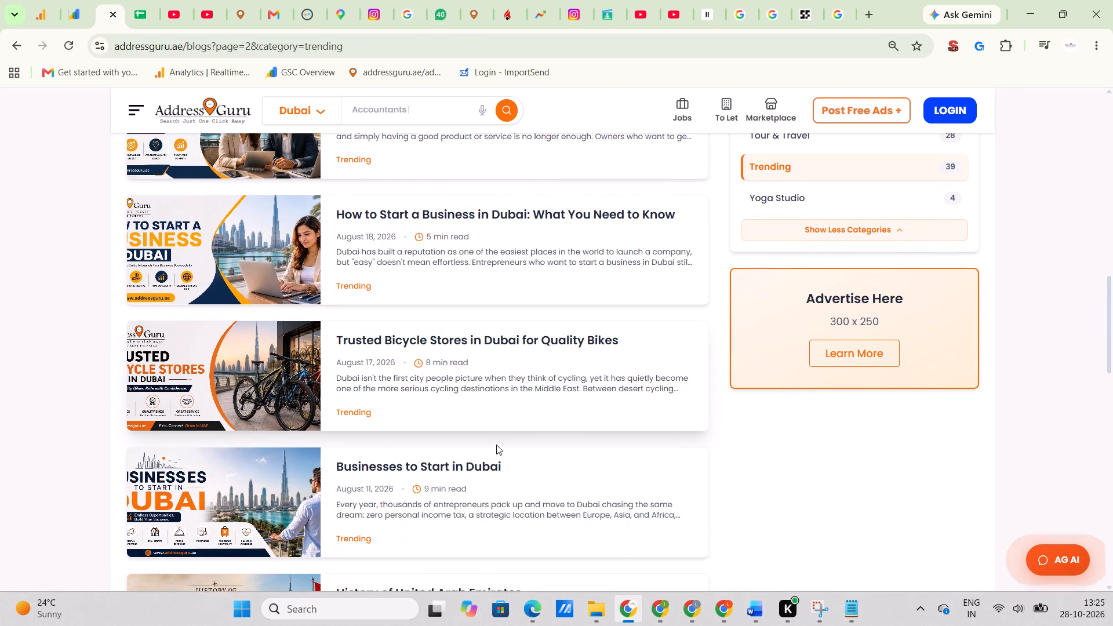
scroll(496, 445, down, 2)
Review the blog category list alongside the page 2 Trending posts to compare available categories with the post topics.
scroll(557, 443, up, 2)
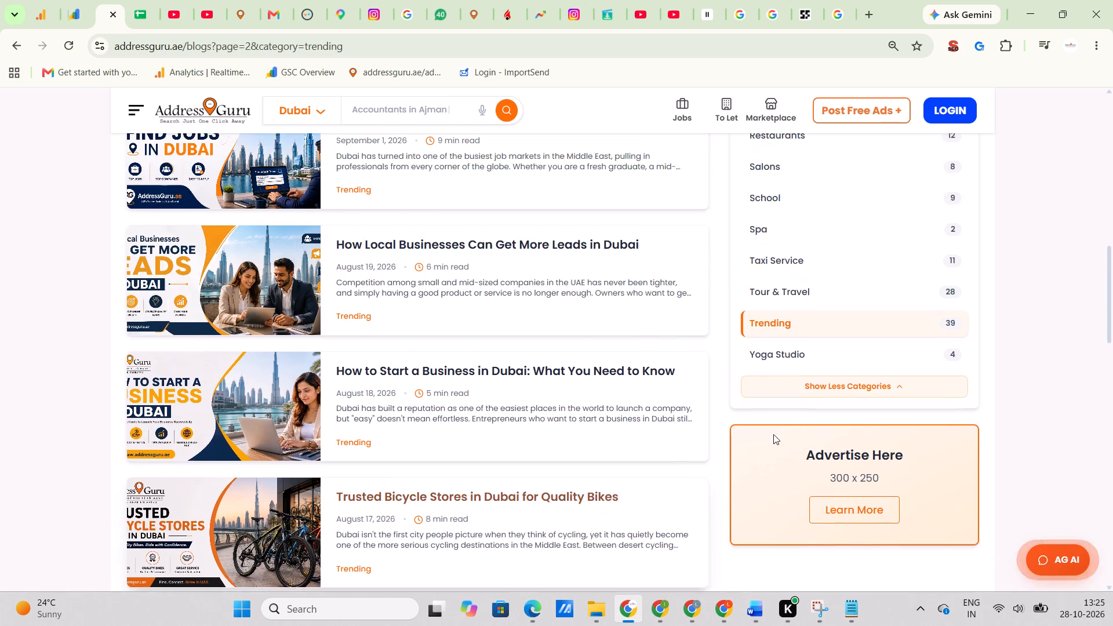
scroll(773, 434, up, 1)
scroll(856, 276, up, 6)
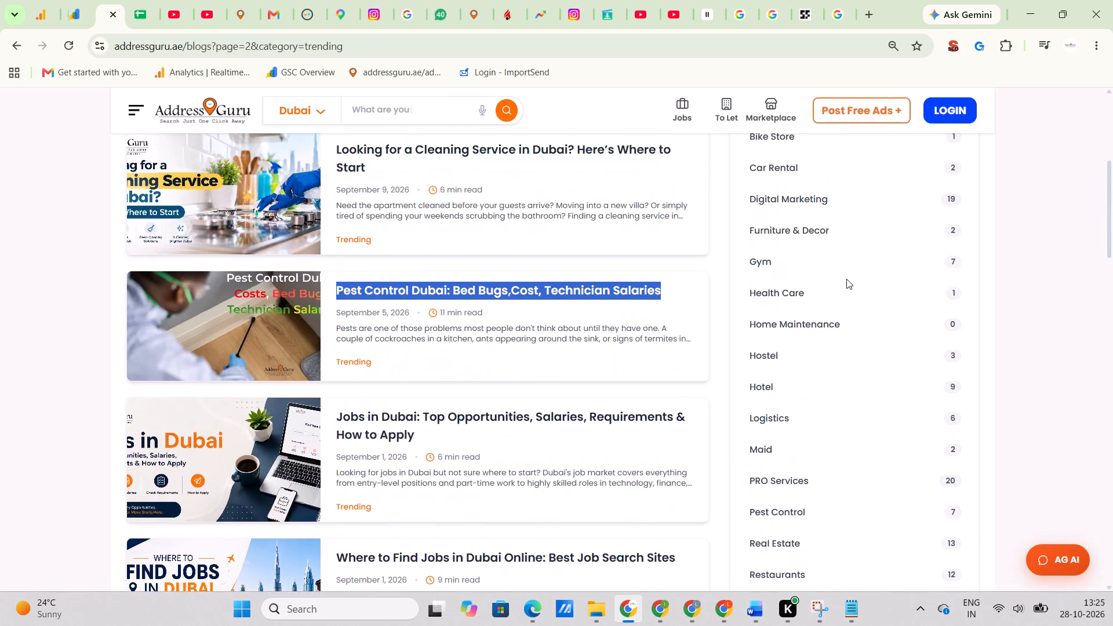
scroll(846, 279, up, 3)
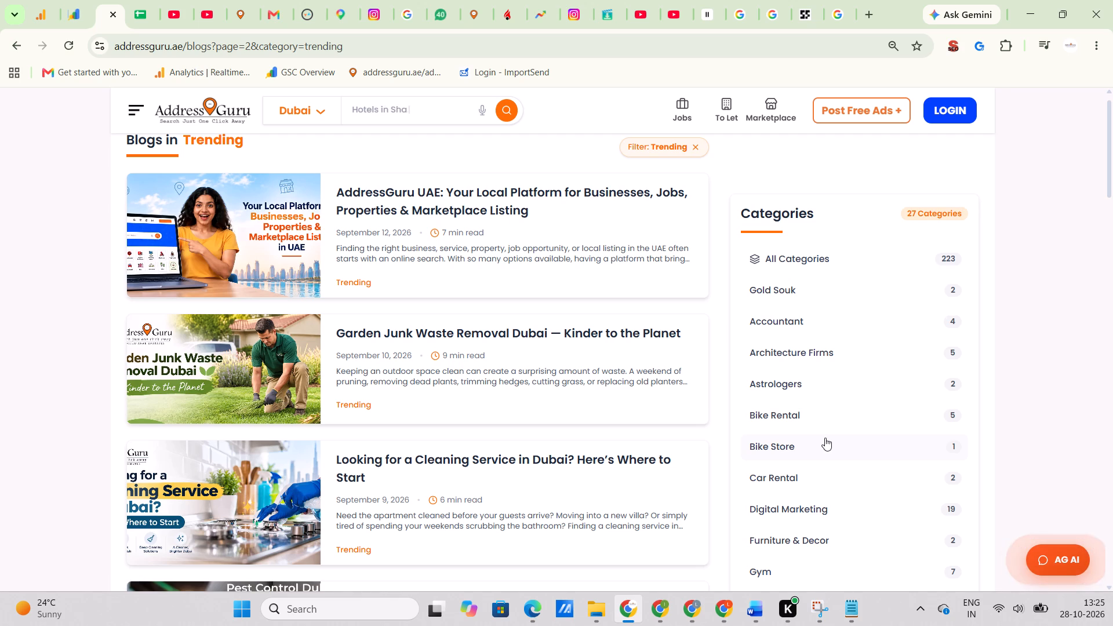
scroll(825, 438, down, 1)
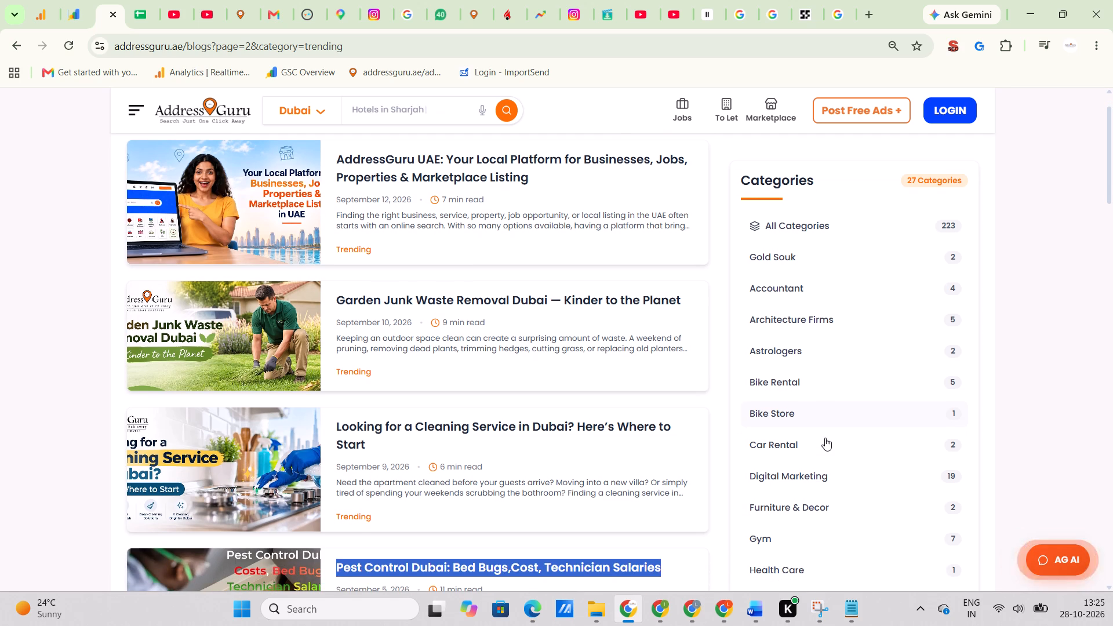
scroll(825, 438, down, 3)
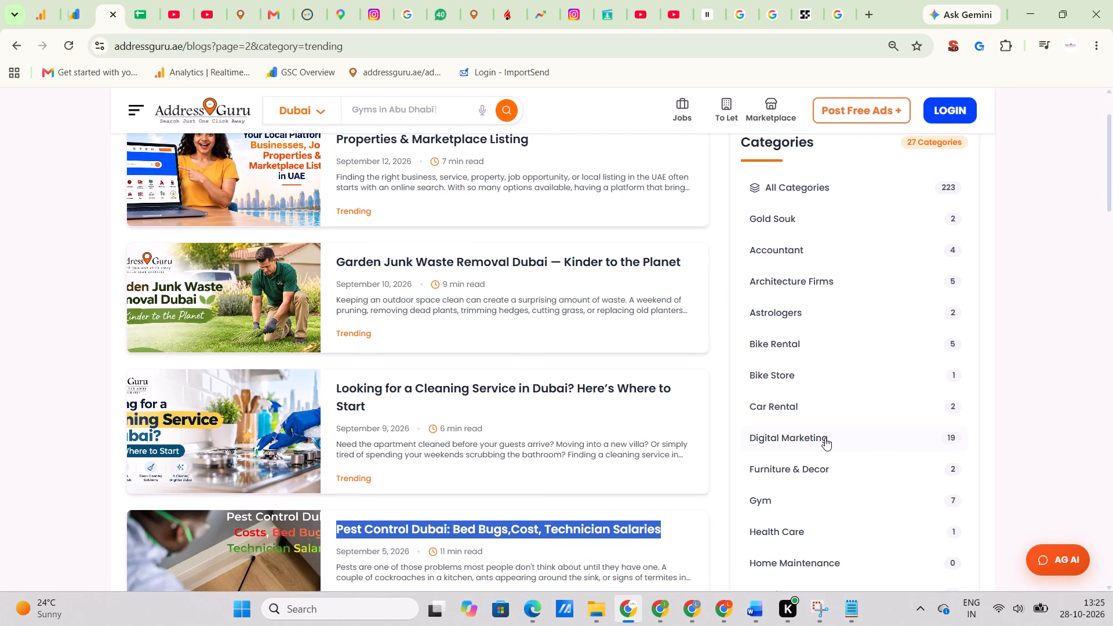
scroll(825, 438, down, 2)
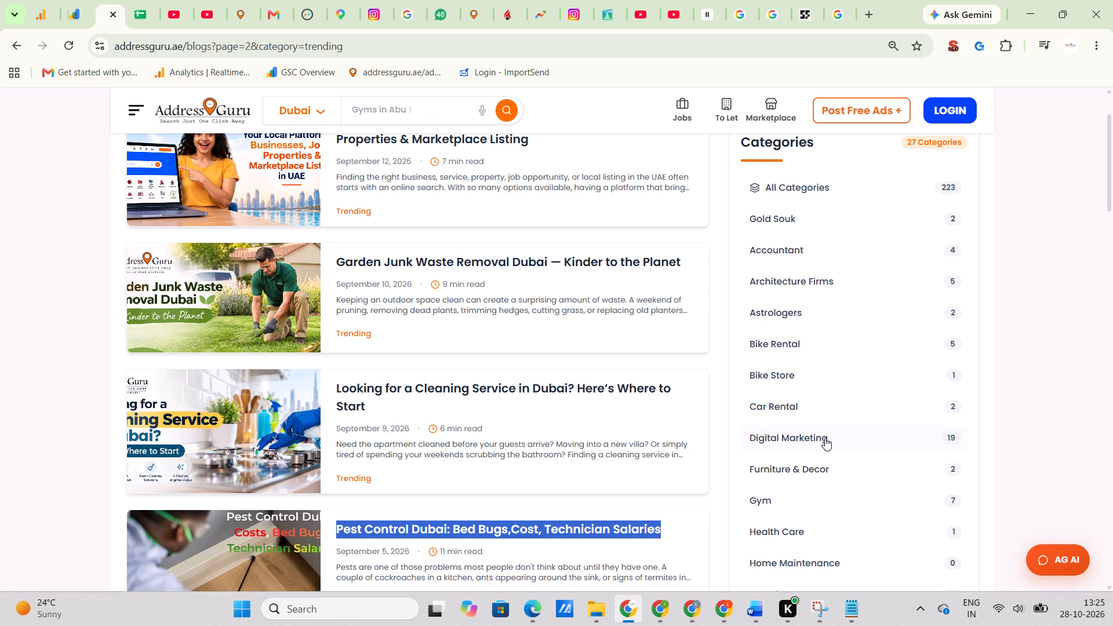
scroll(825, 438, down, 2)
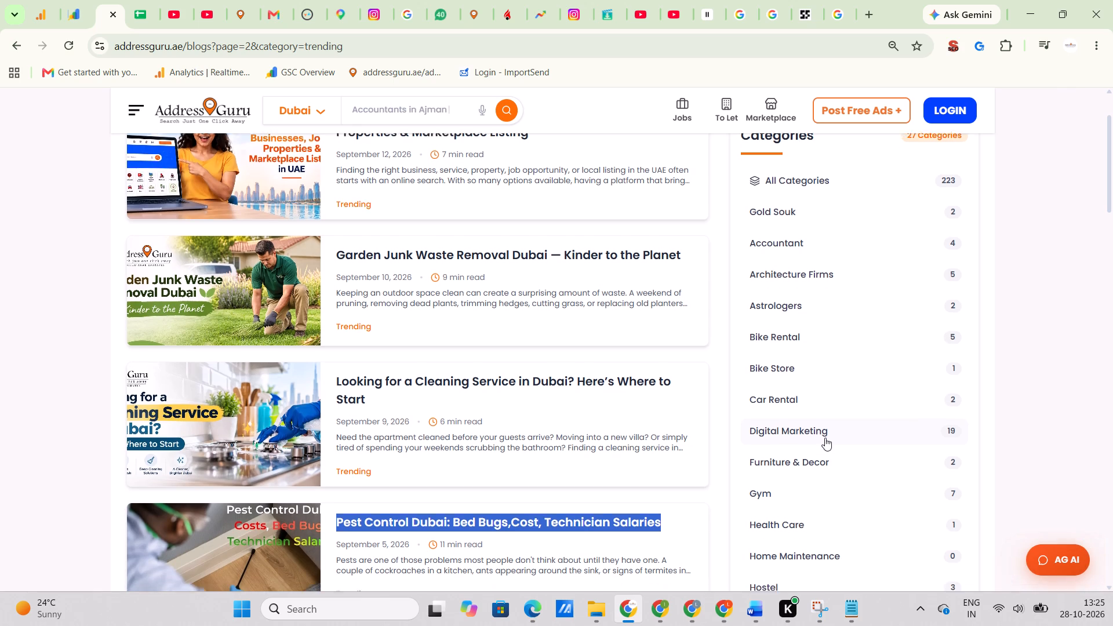
Compare the full blog category list, down to Yoga Studio, with the topics of the page 2 Trending posts.
scroll(825, 438, down, 7)
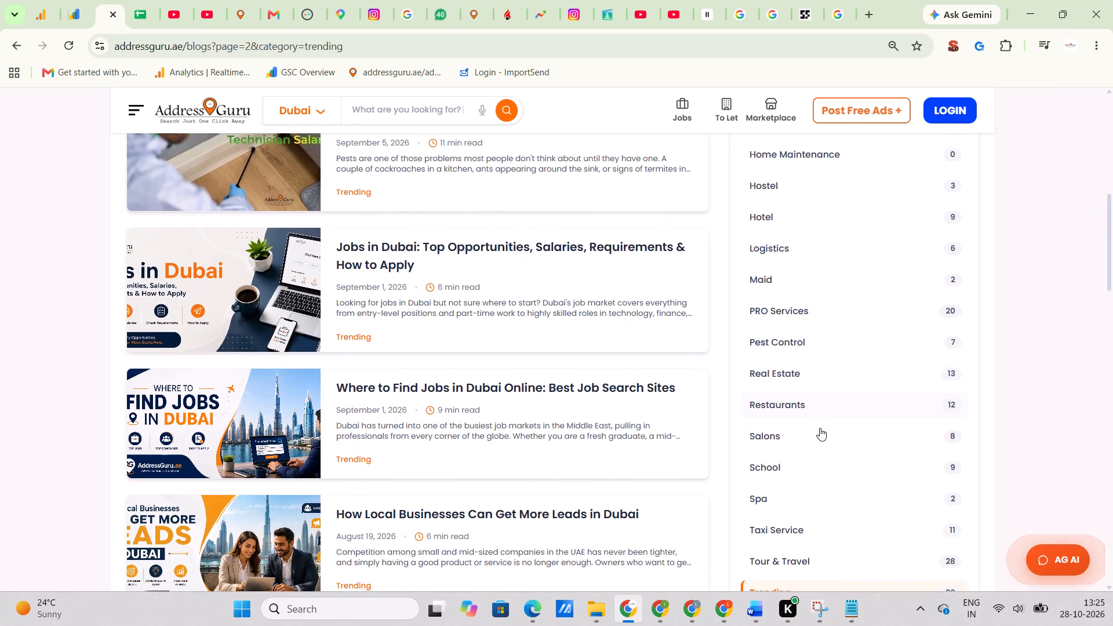
scroll(820, 428, down, 1)
scroll(820, 428, up, 2)
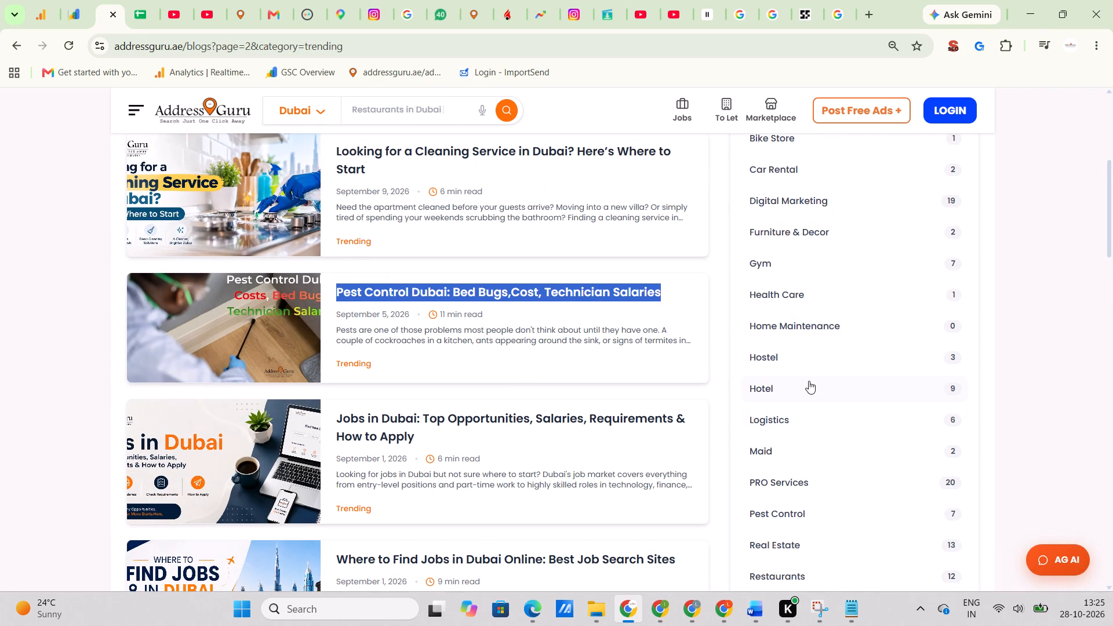
scroll(806, 381, down, 4)
scroll(572, 432, down, 3)
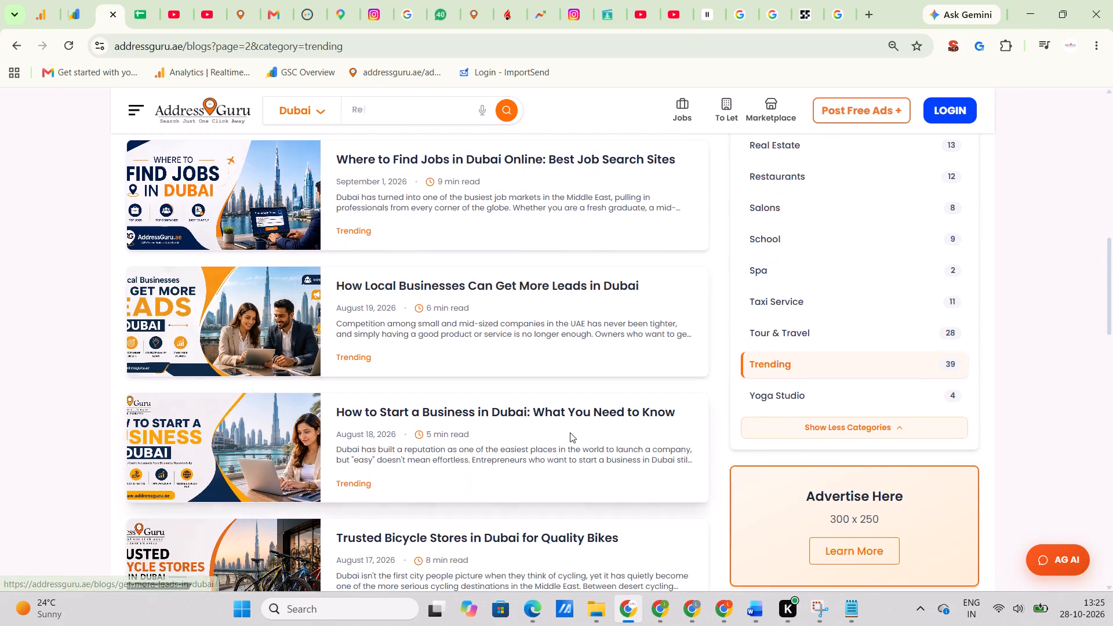
Examine the page 2 Trending posts from the business leads article through Makeup Courses in Dubai, and check their topics against the category list.
scroll(570, 432, down, 2)
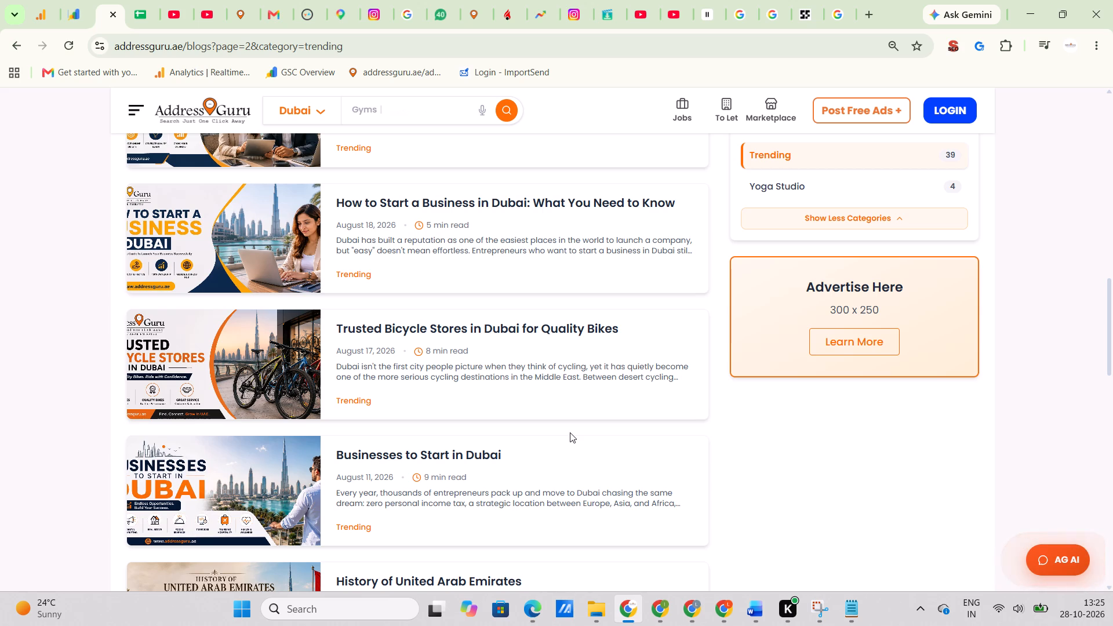
scroll(570, 432, down, 1)
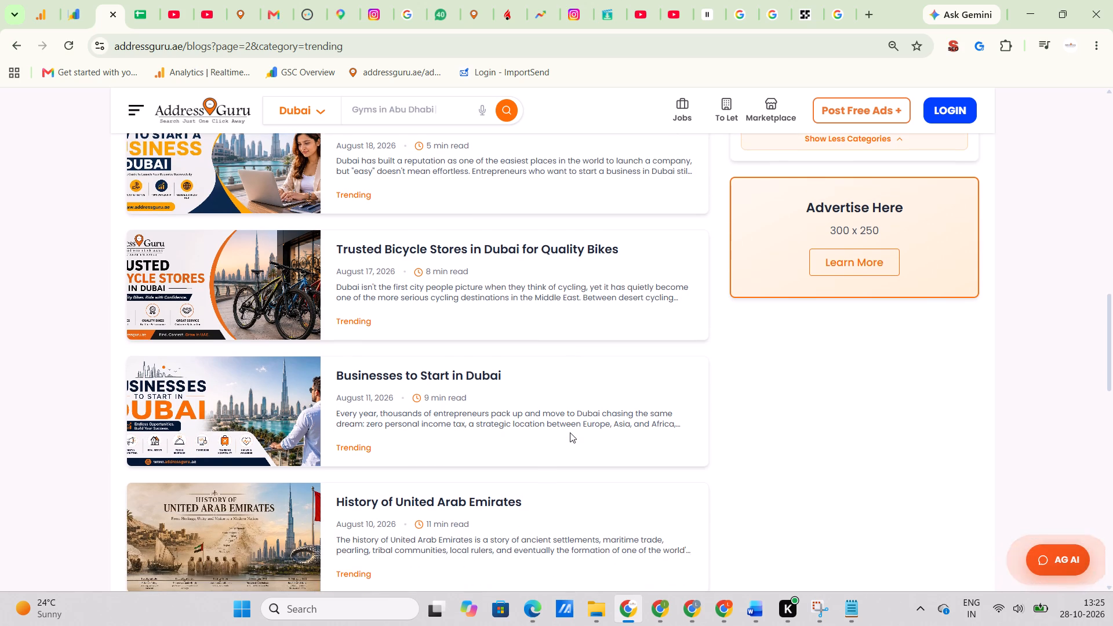
scroll(570, 432, down, 4)
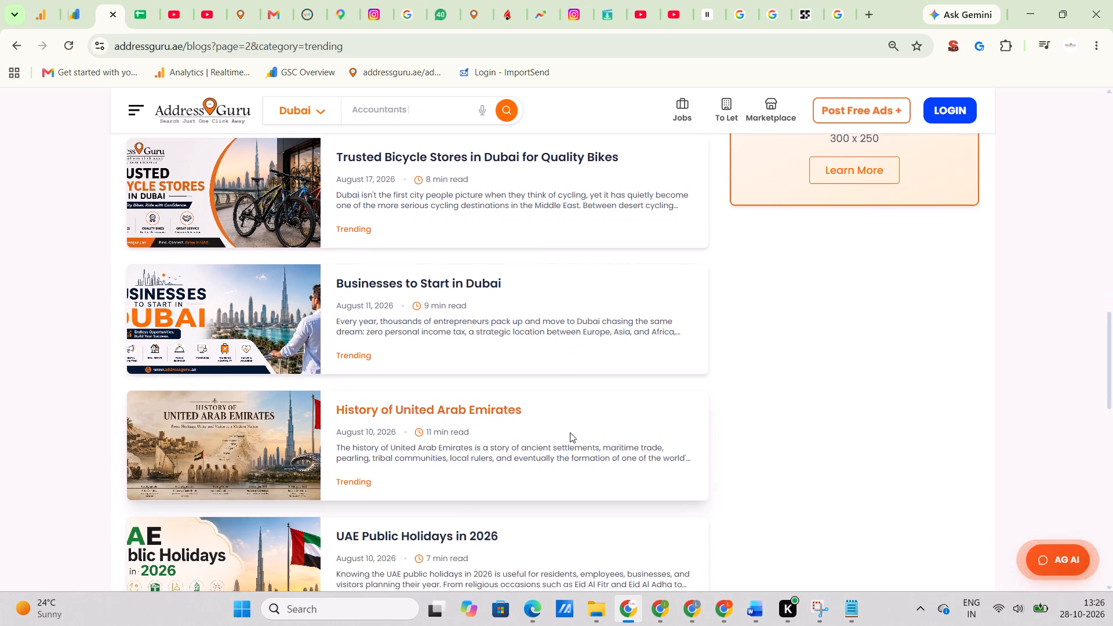
scroll(570, 432, down, 7)
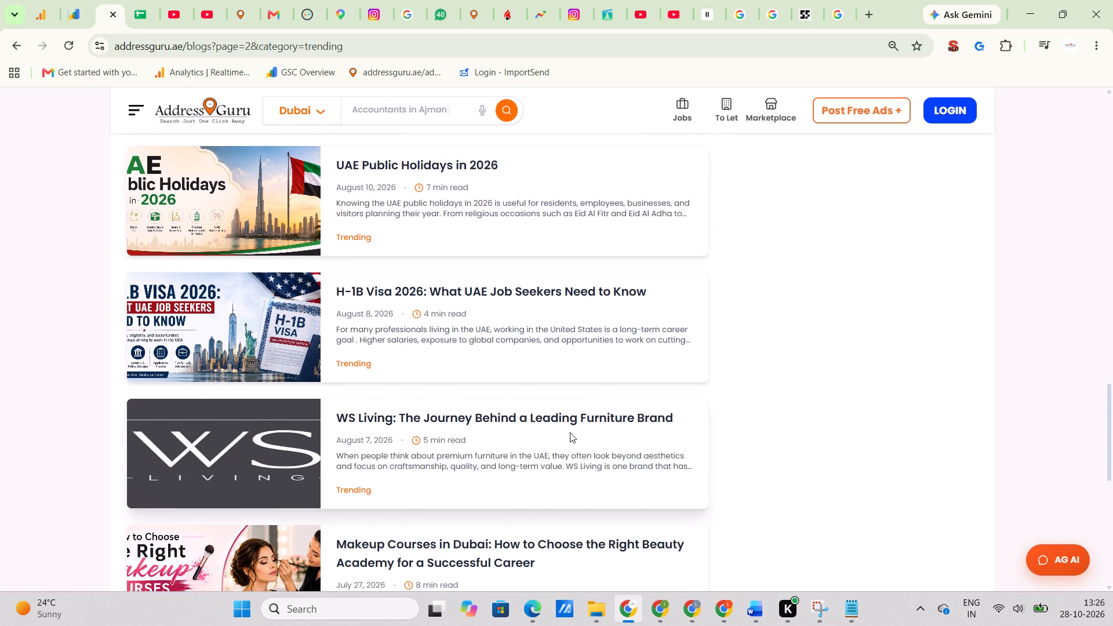
scroll(570, 432, down, 1)
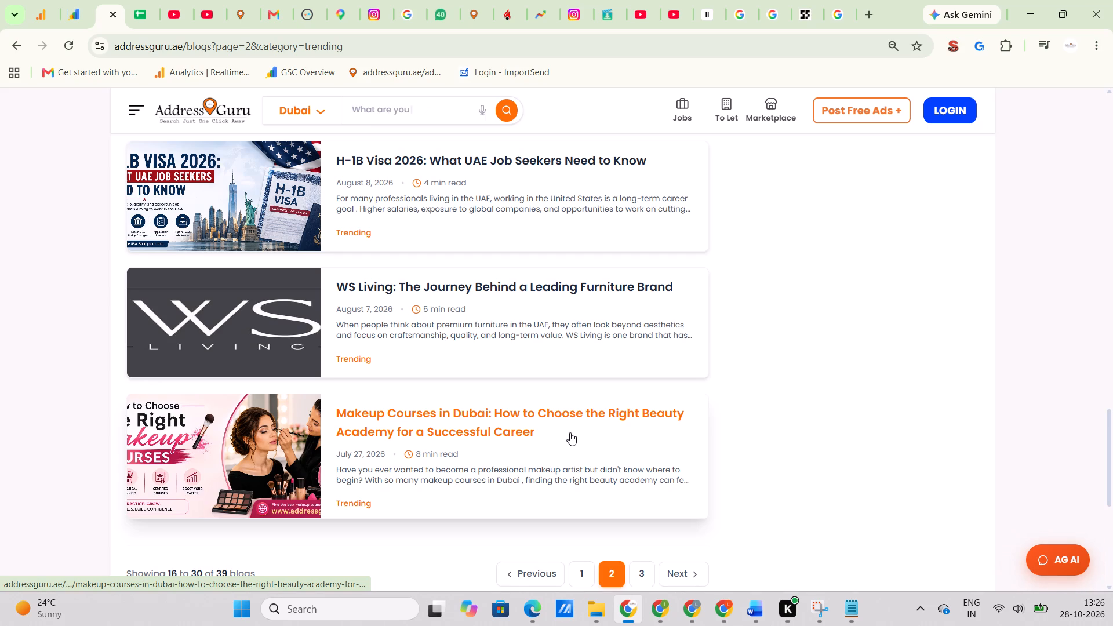
scroll(584, 443, down, 1)
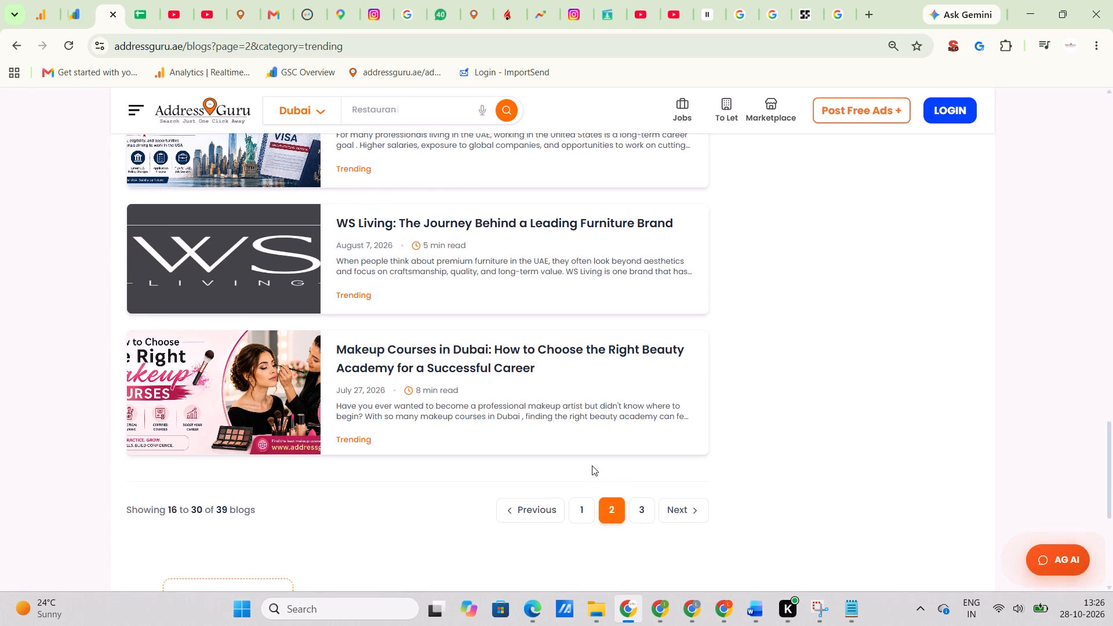
scroll(796, 399, up, 12)
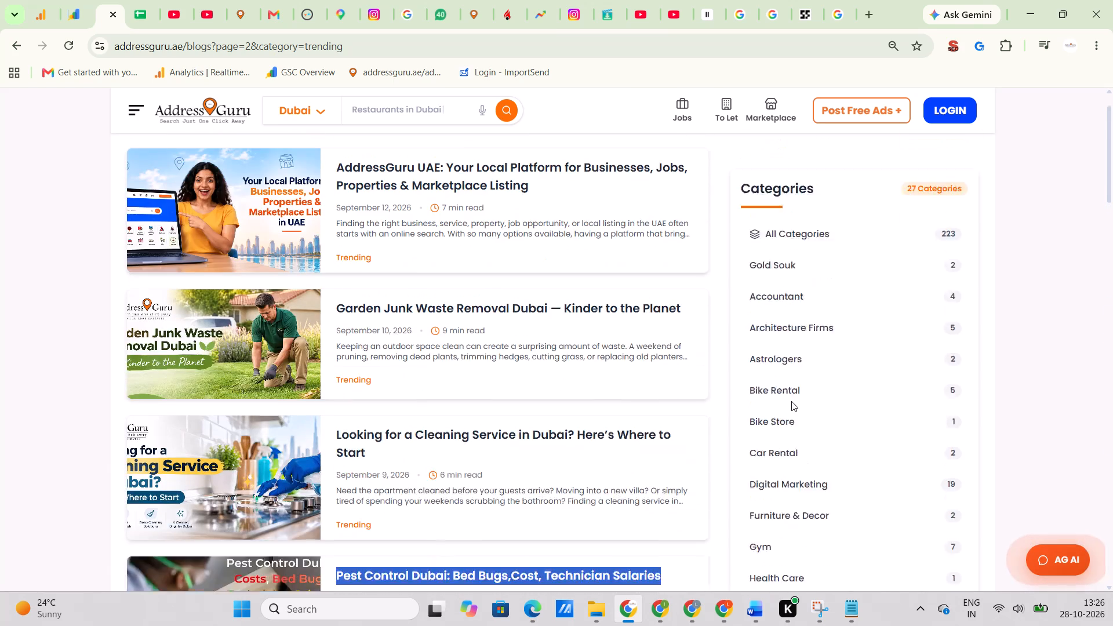
scroll(789, 403, down, 1)
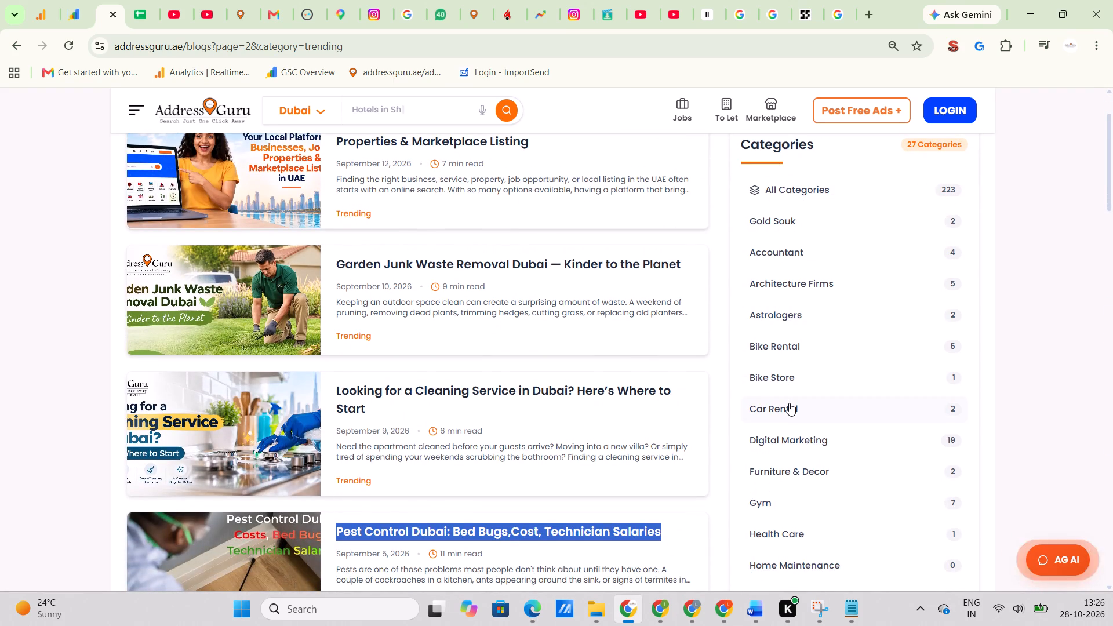
scroll(789, 403, down, 3)
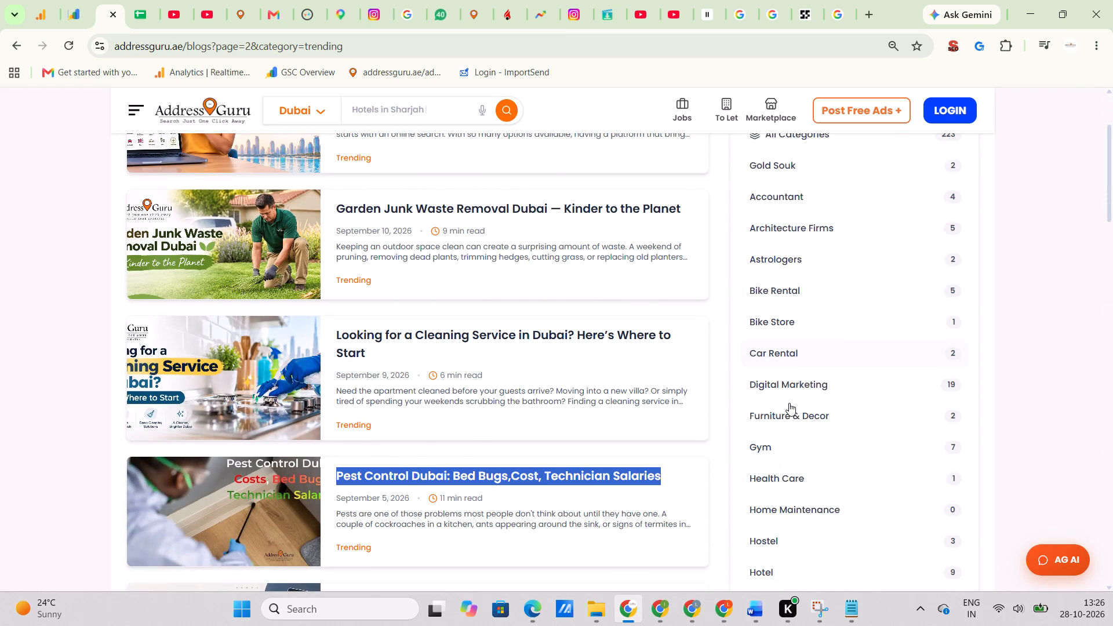
Open page 3 of the public Trending listing and examine all its posts for their topics.
scroll(789, 403, down, 12)
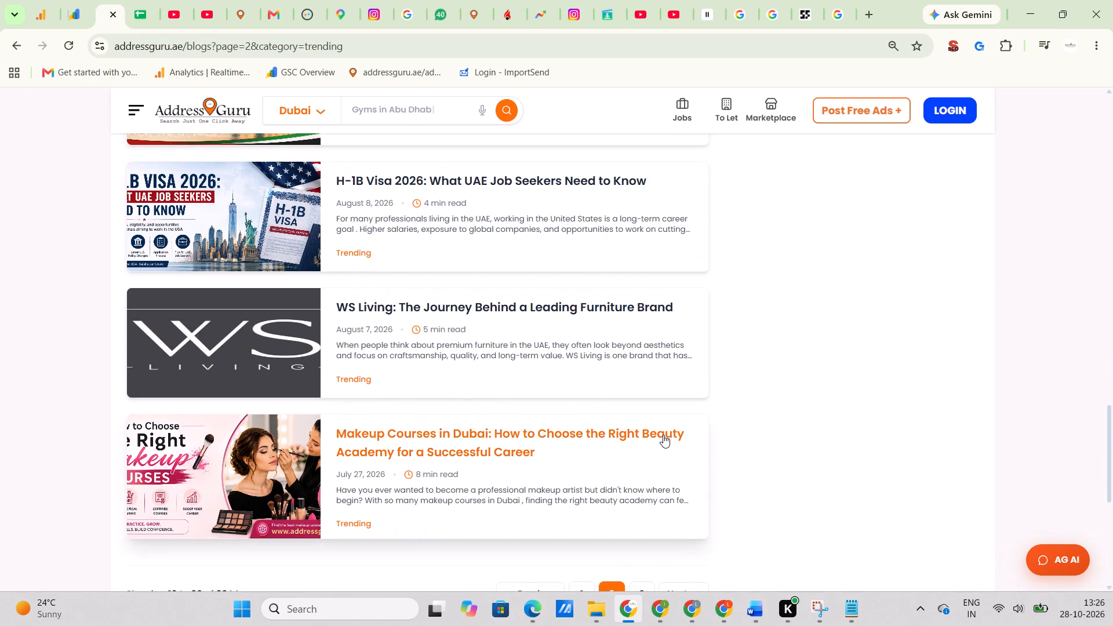
scroll(664, 457, down, 3)
click(645, 382)
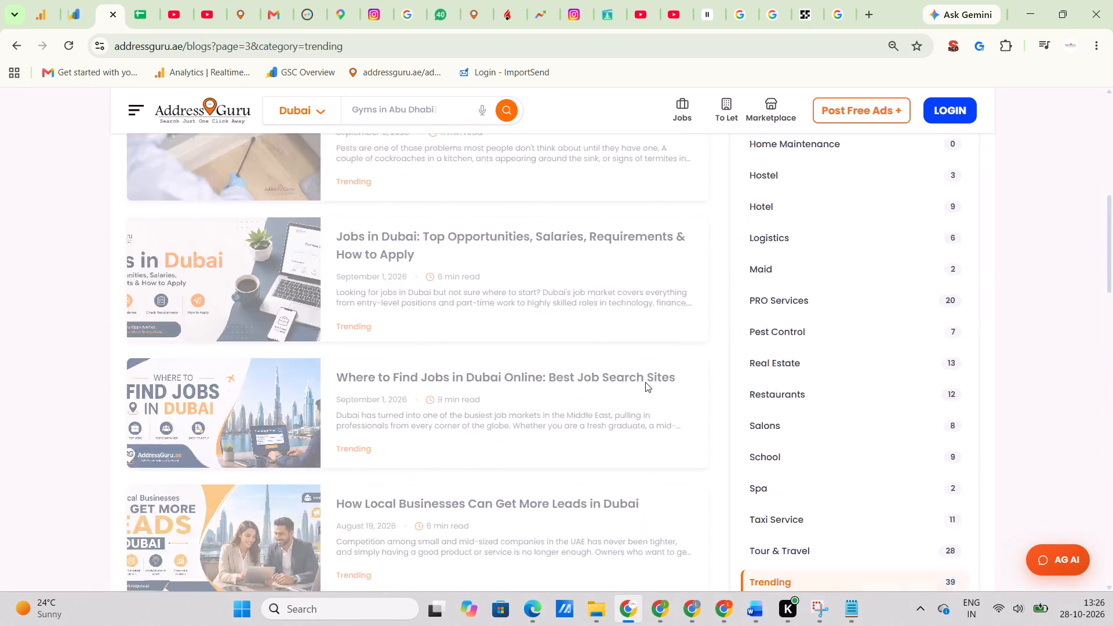
scroll(645, 382, down, 1)
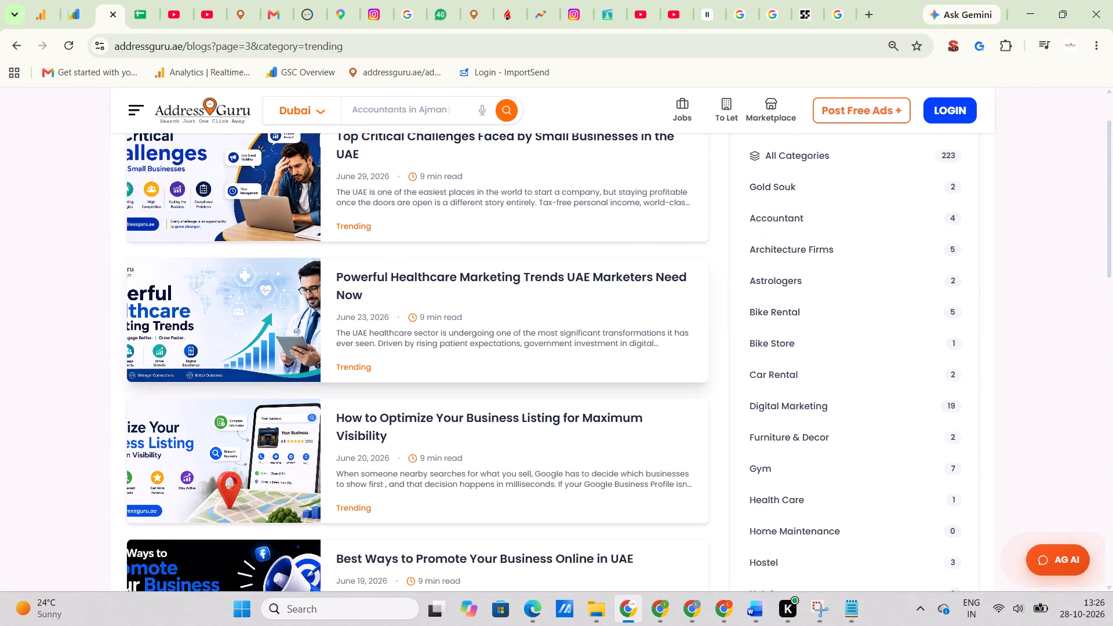
scroll(645, 382, down, 4)
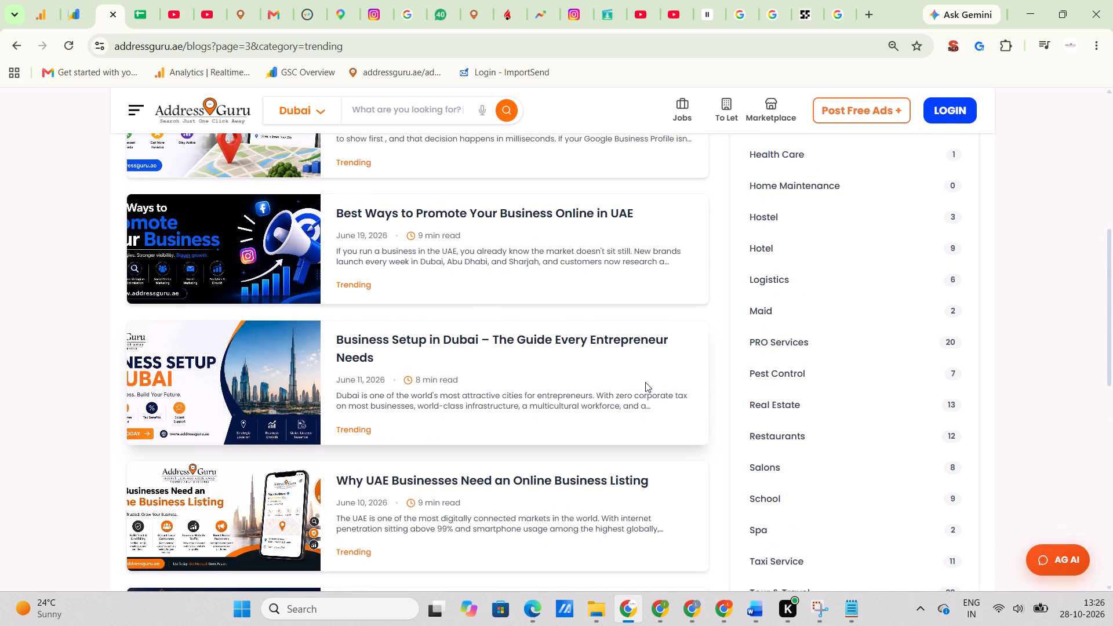
scroll(492, 314, down, 6)
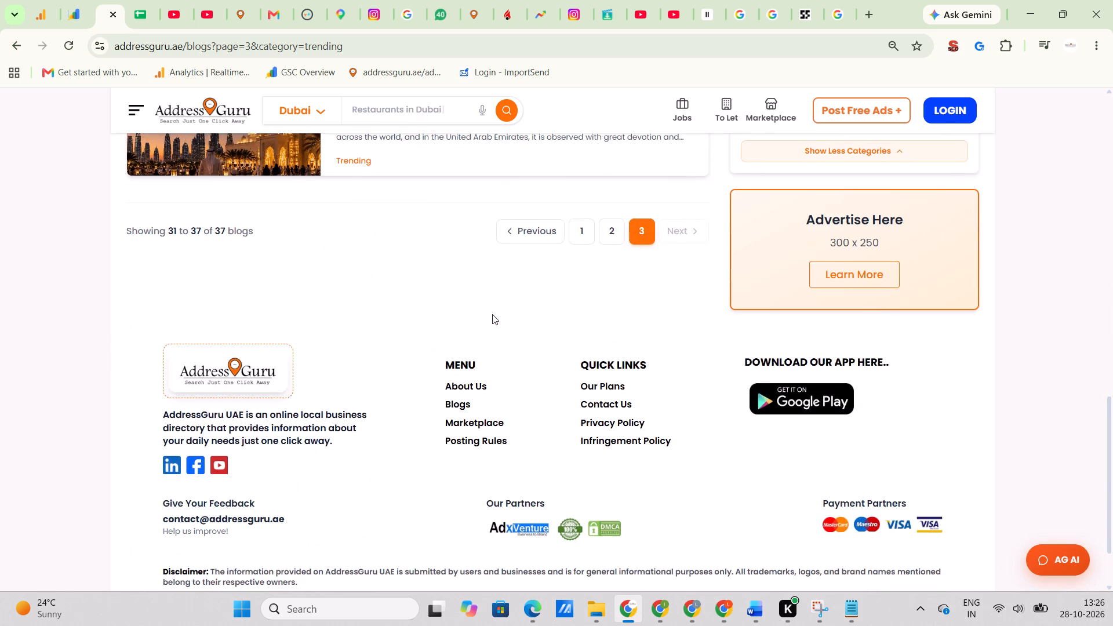
scroll(492, 314, up, 3)
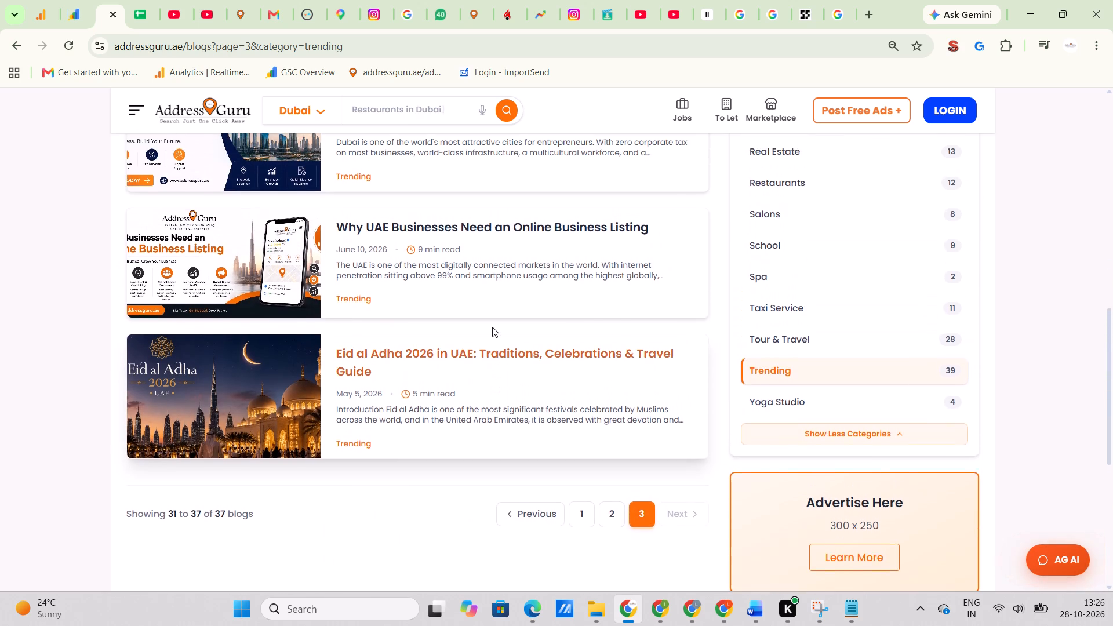
scroll(492, 327, up, 3)
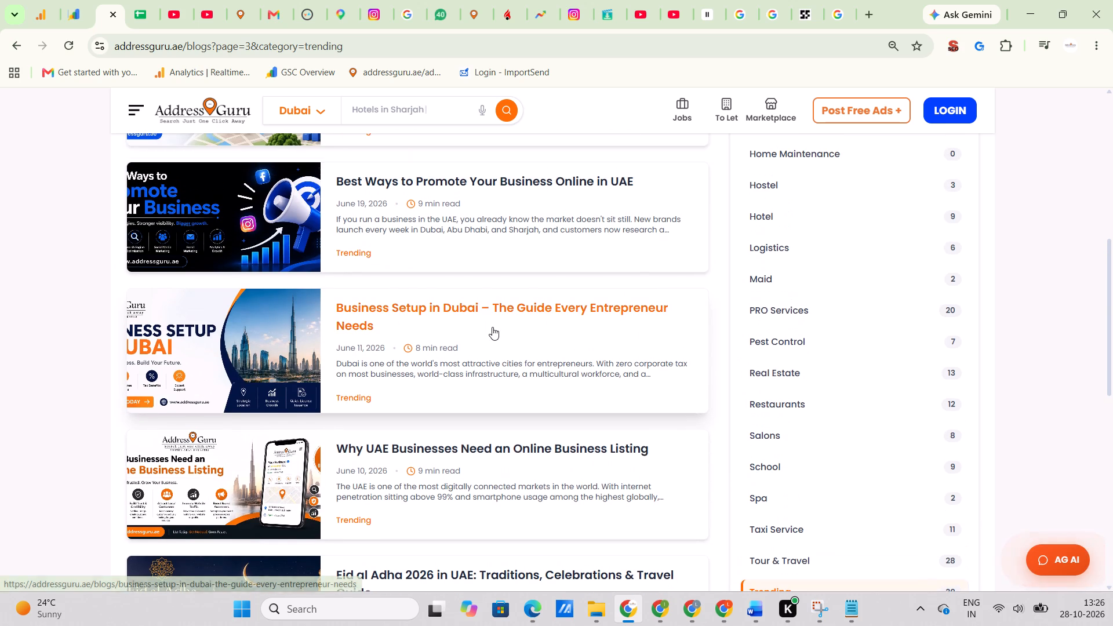
scroll(492, 327, up, 1)
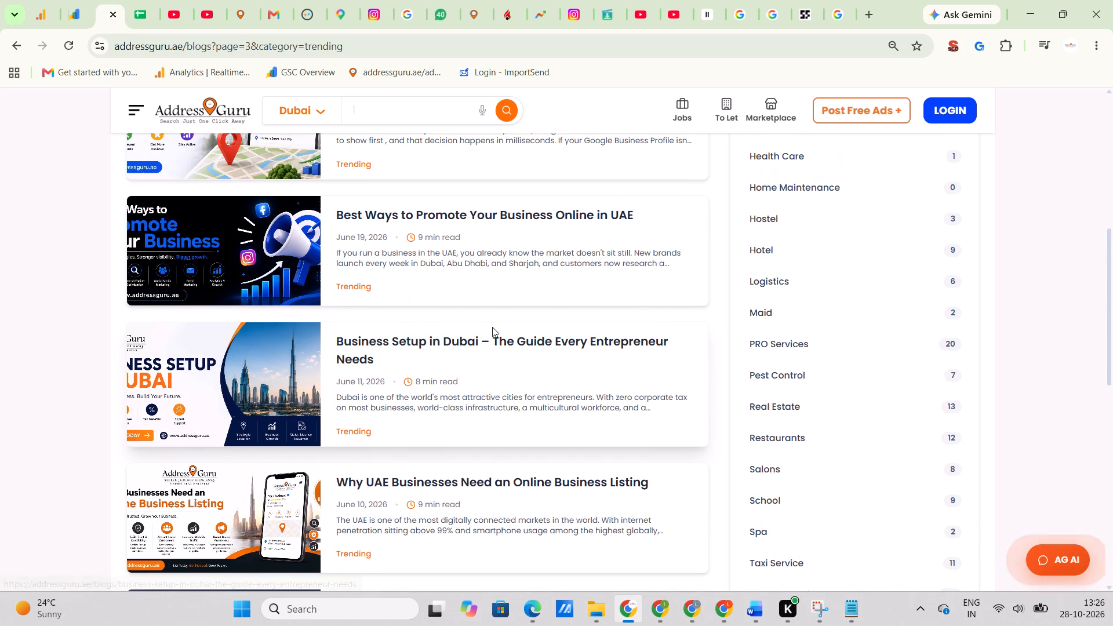
scroll(492, 327, up, 7)
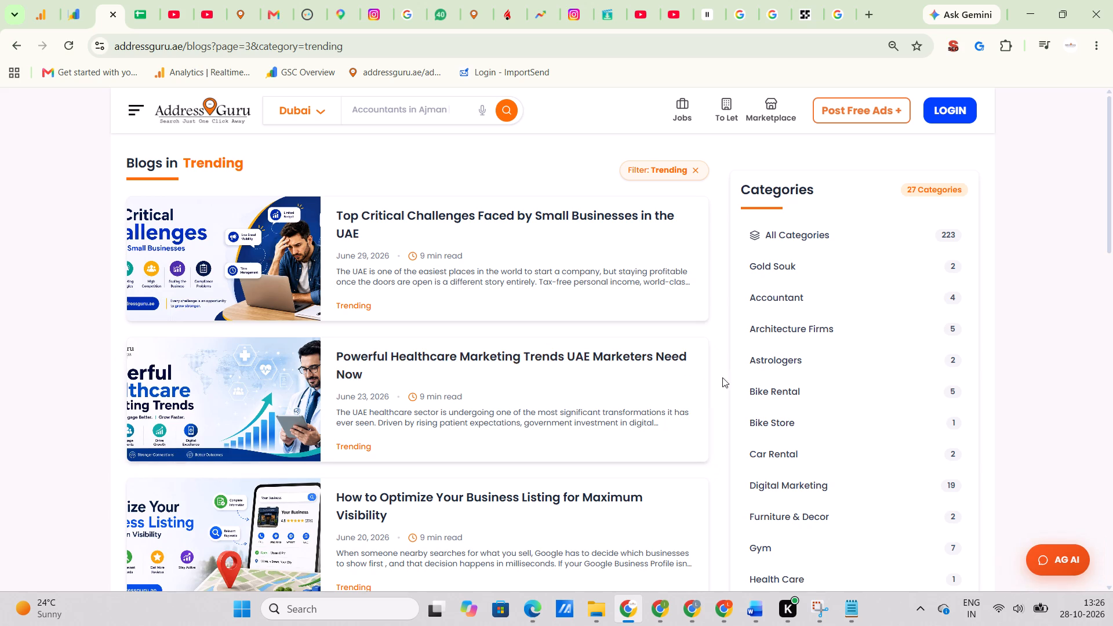
Check the category list against the page 3 posts and clear the Trending filter to show all blogs.
scroll(819, 385, down, 1)
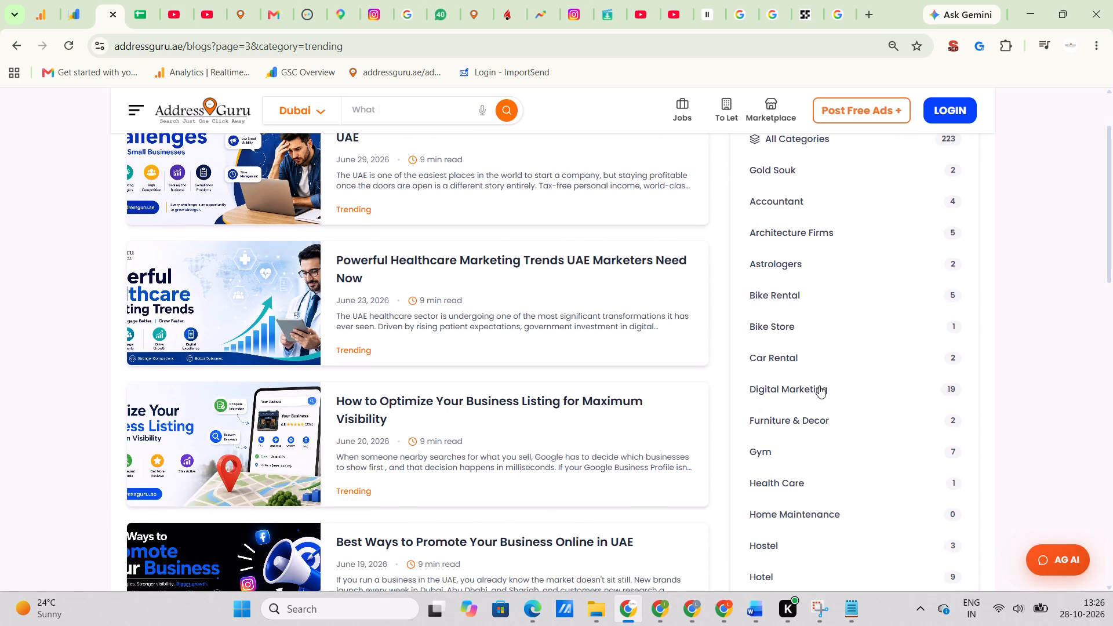
scroll(819, 385, down, 1)
scroll(744, 370, down, 1)
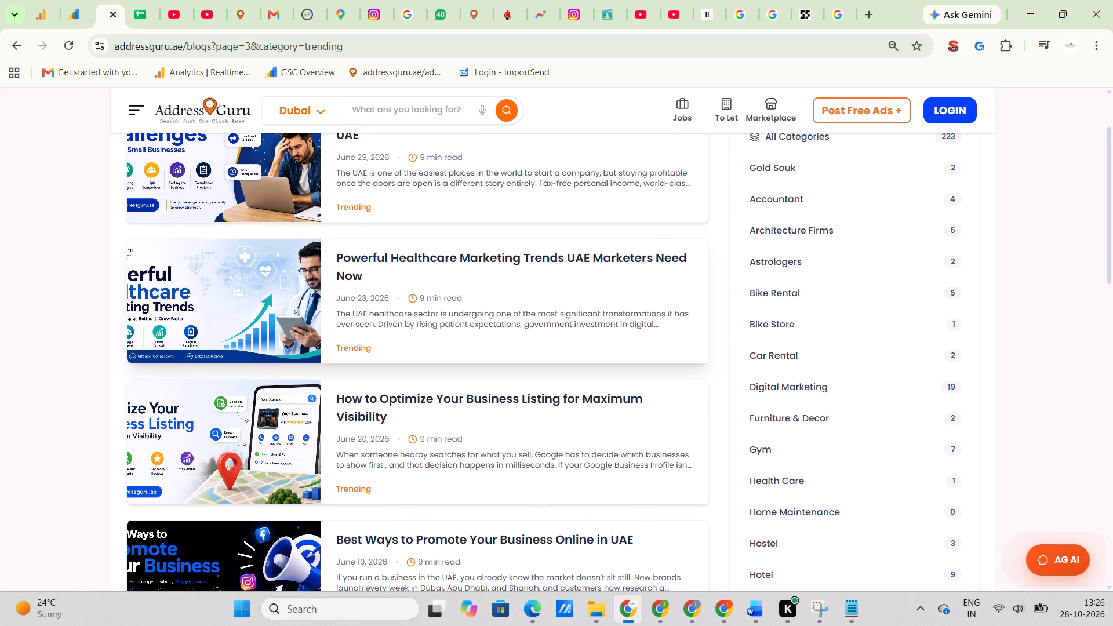
scroll(499, 324, up, 6)
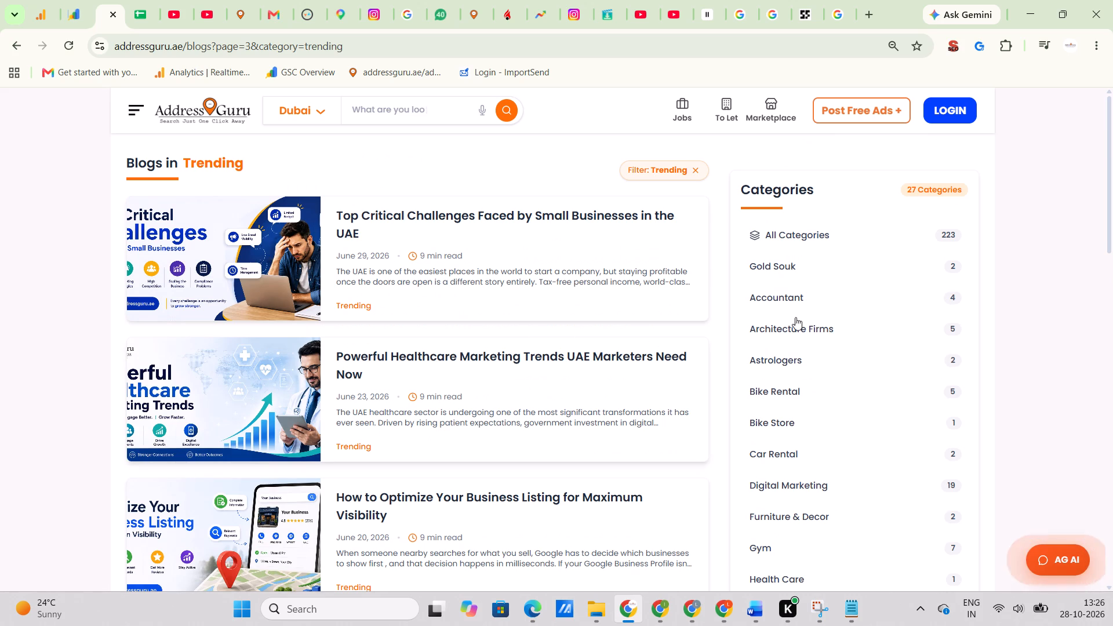
click(701, 168)
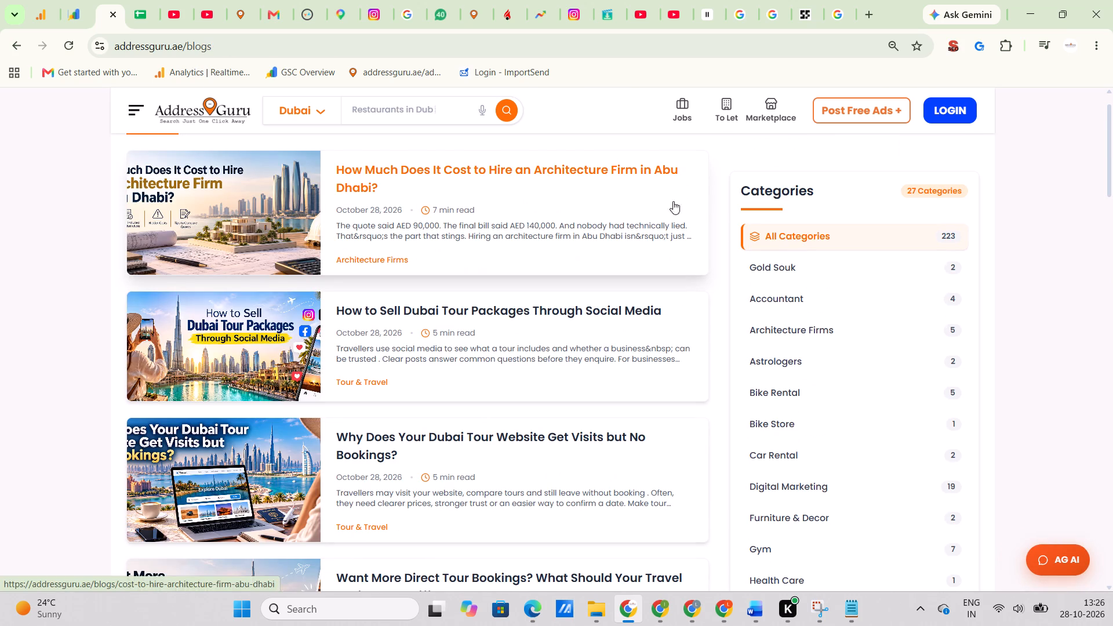
Copy the word "yacht" from the yacht trip draft, search the admin blog list for it, and clear the search.
click(693, 606)
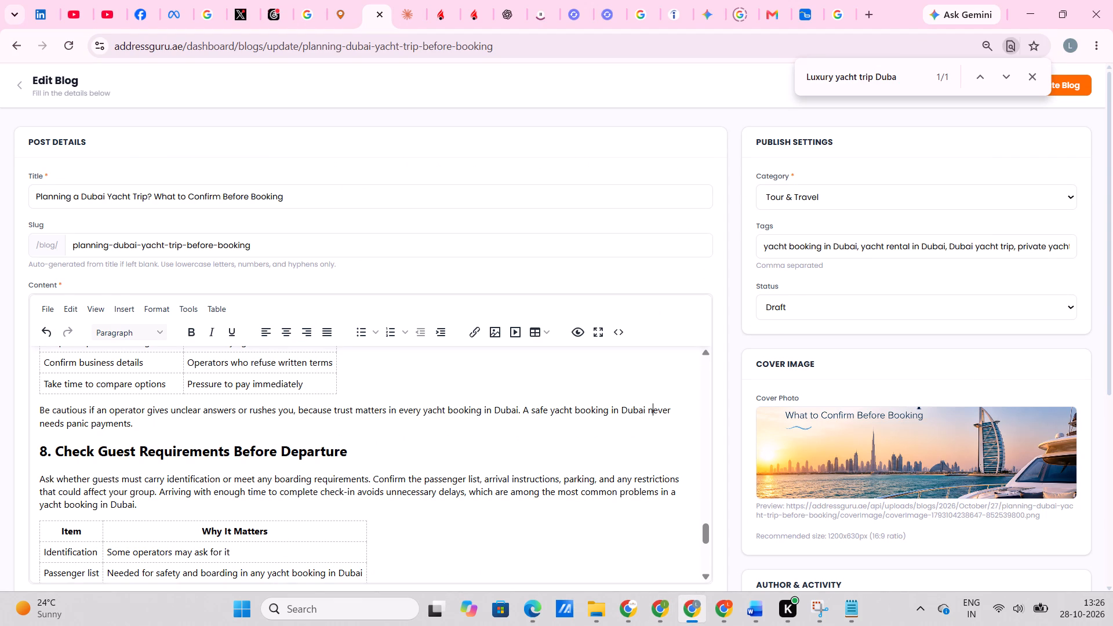
double_click(559, 410)
key(ctrl+c)
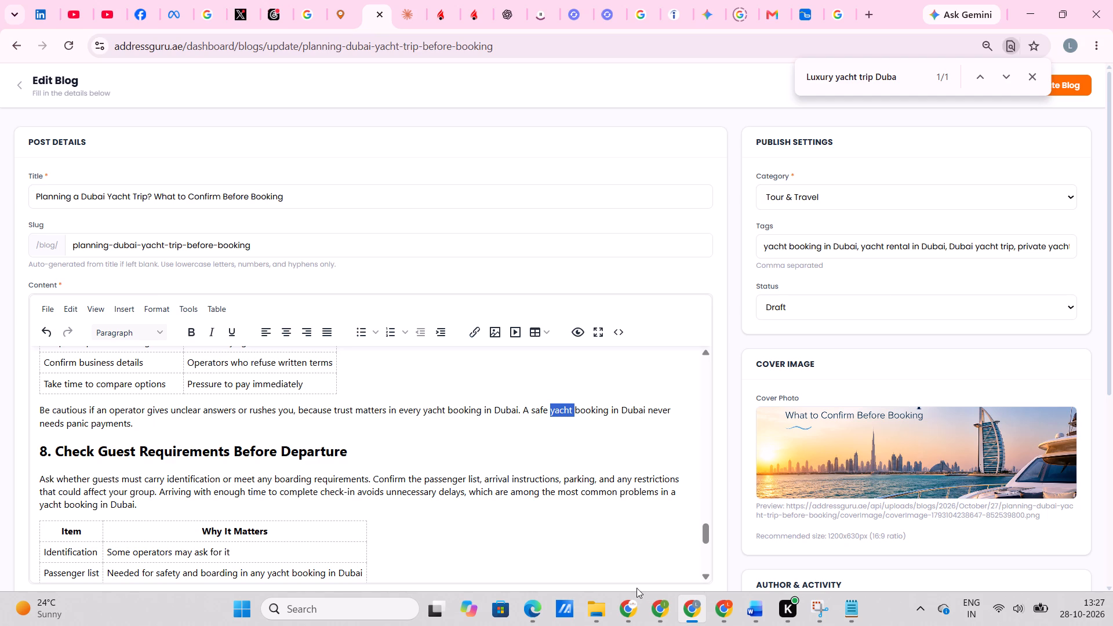
click(664, 606)
click(935, 132)
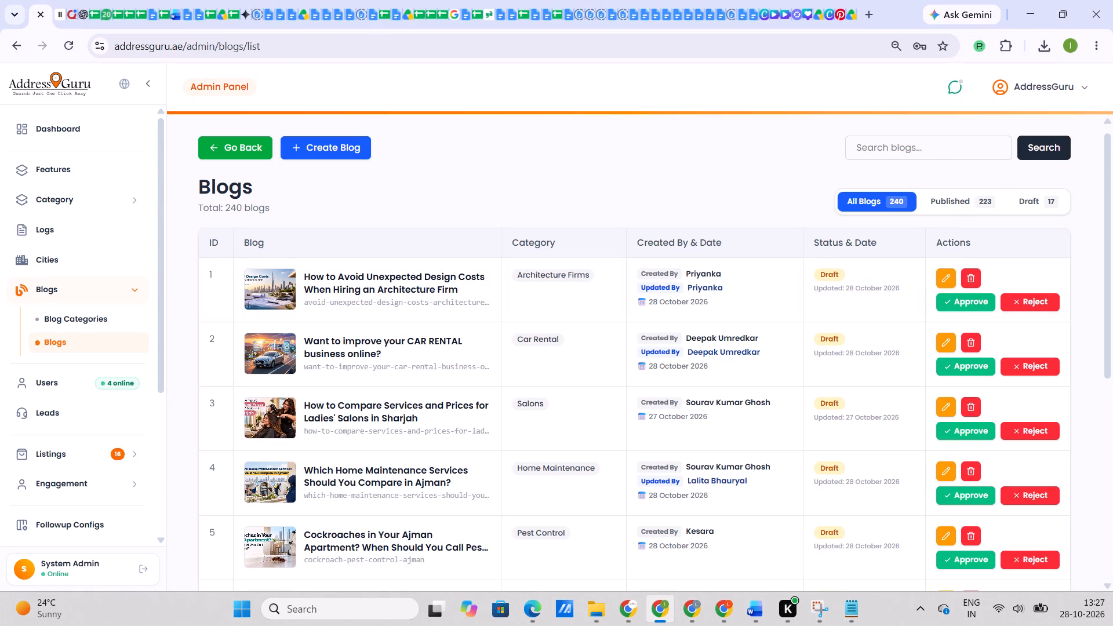
ctrl+click(929, 143)
key(ctrl+v)
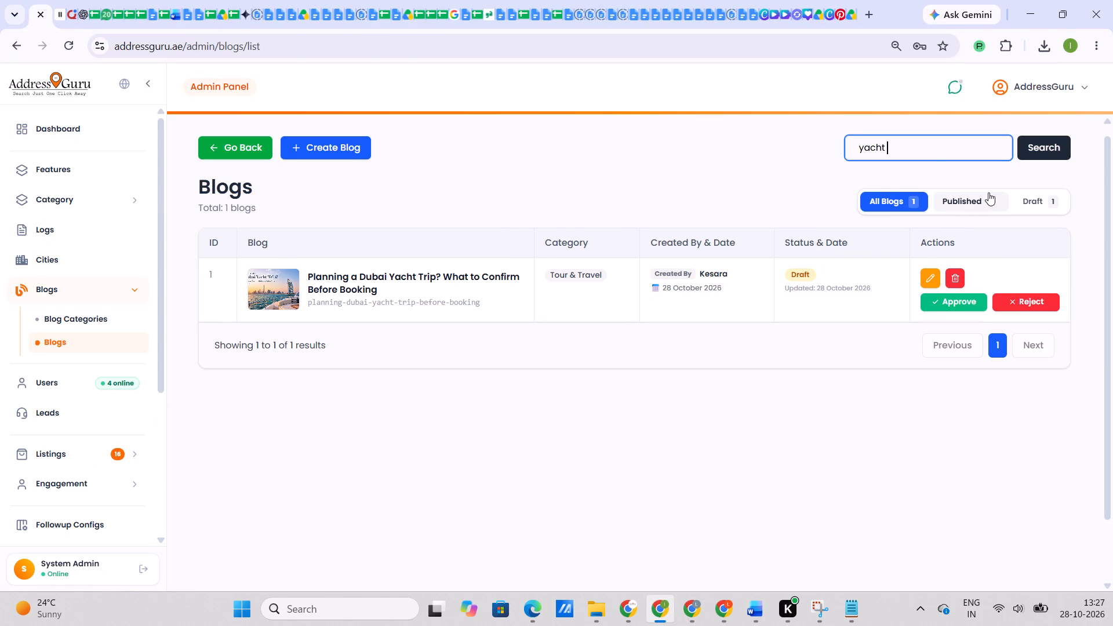
key(ctrl+a)
key(BackSpace)
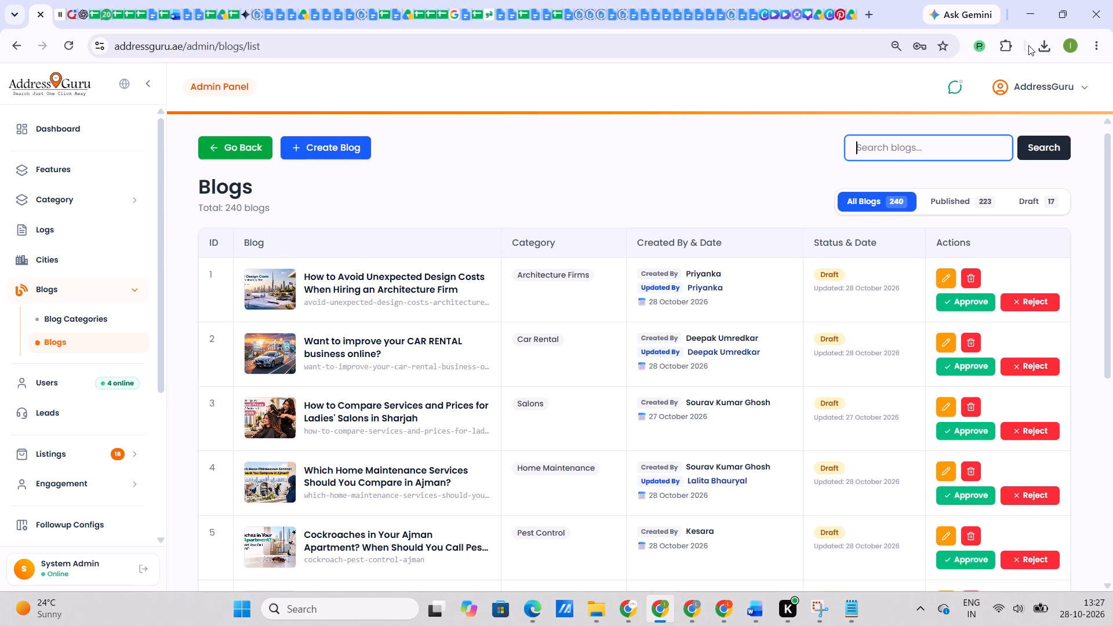
Return to the yacht trip draft, review its category options and choose Tour & Travel.
click(1025, 1)
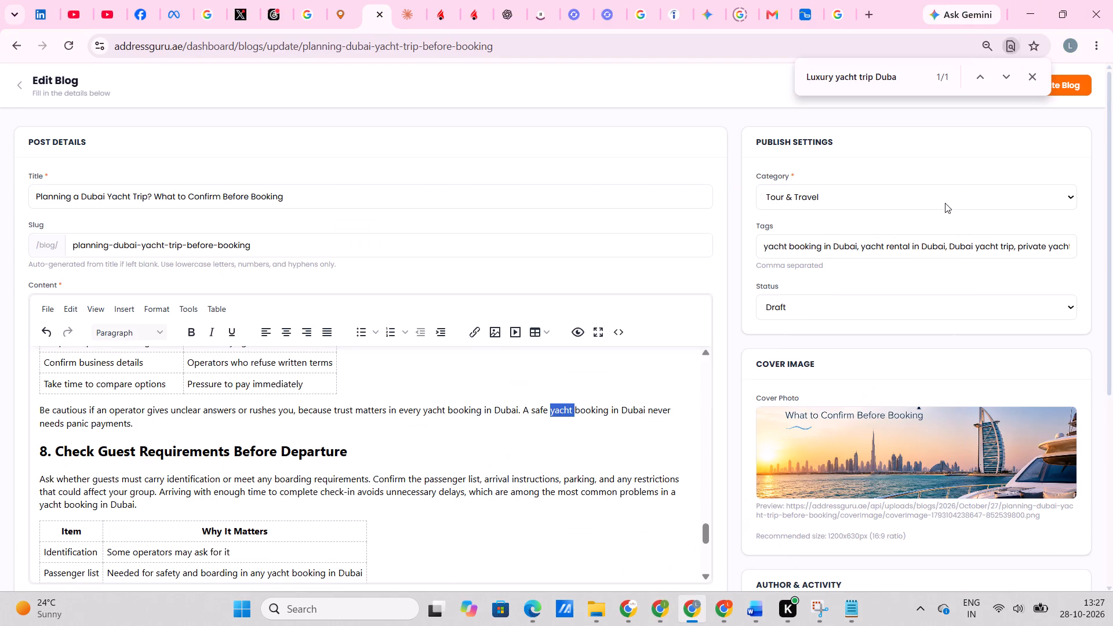
click(922, 199)
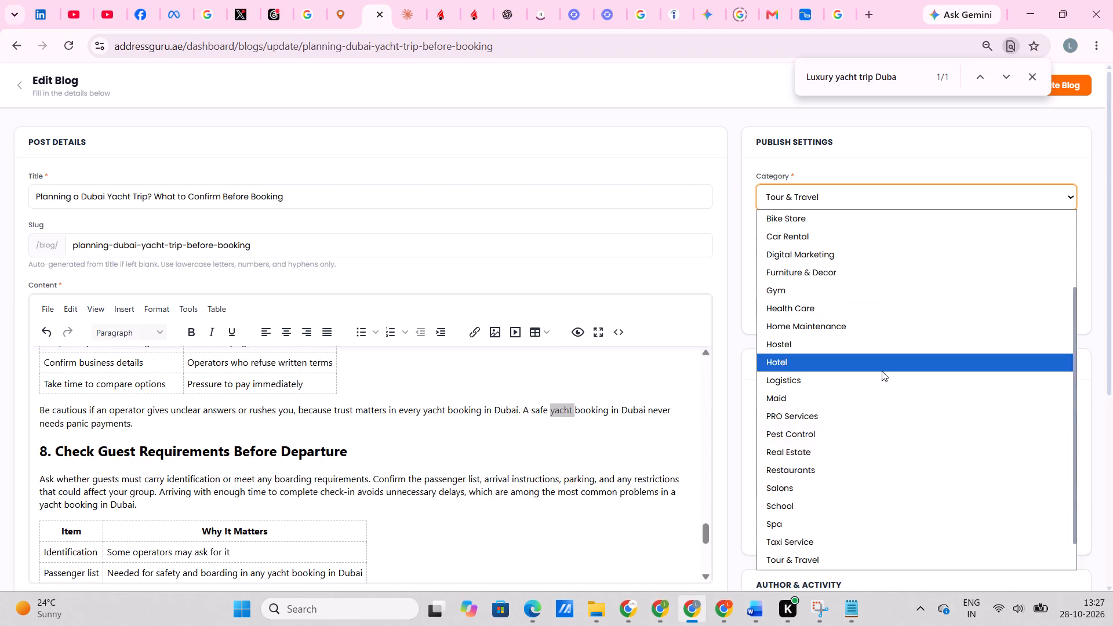
scroll(878, 433, down, 2)
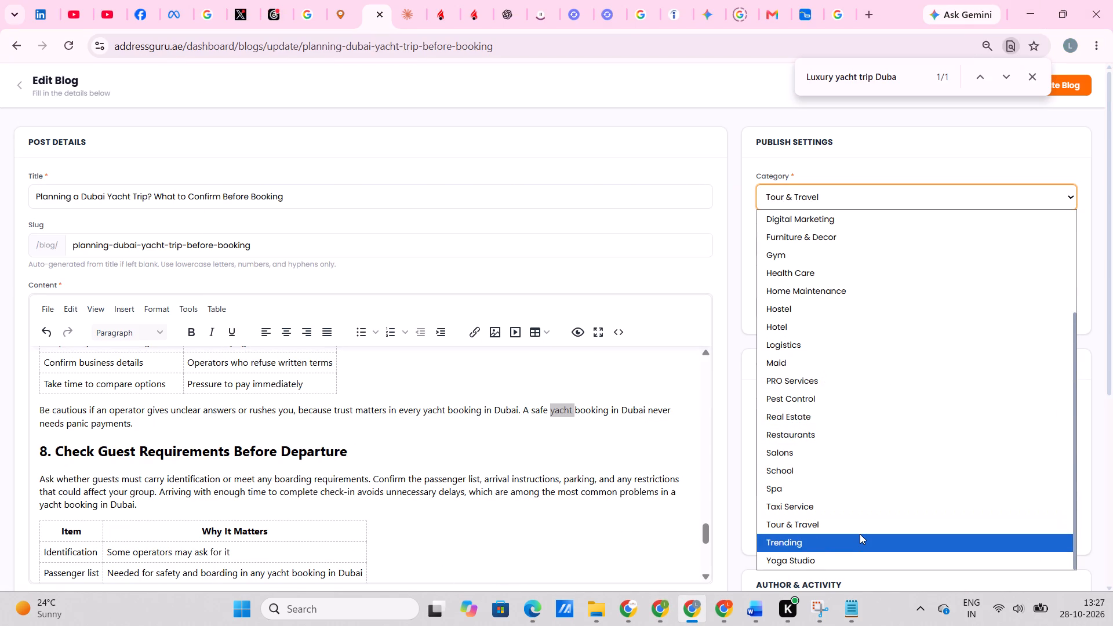
scroll(859, 530, down, 1)
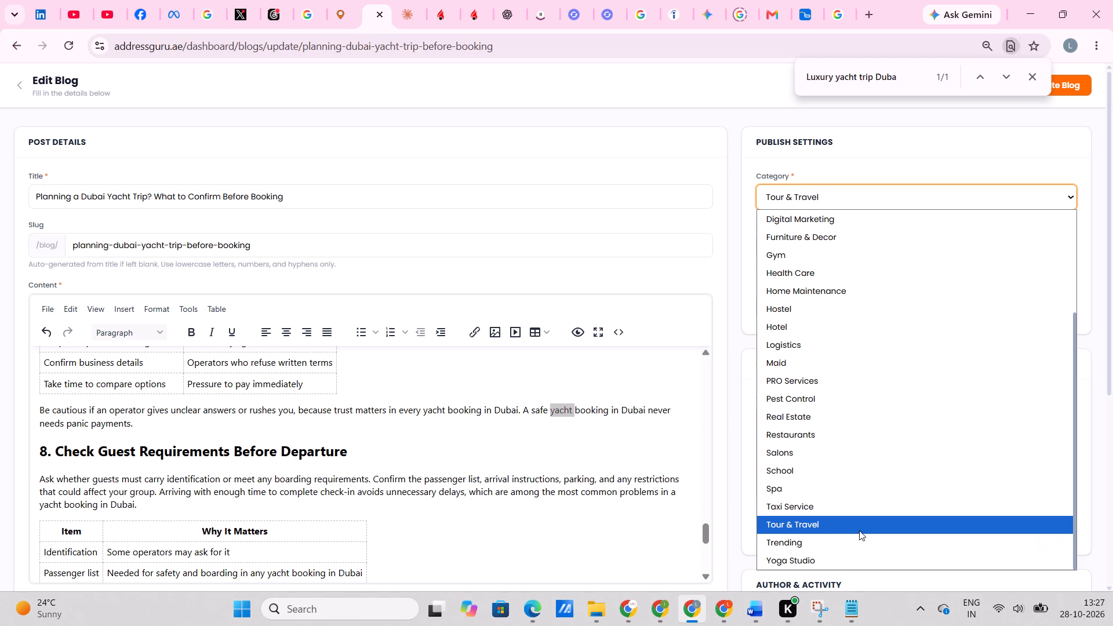
click(859, 530)
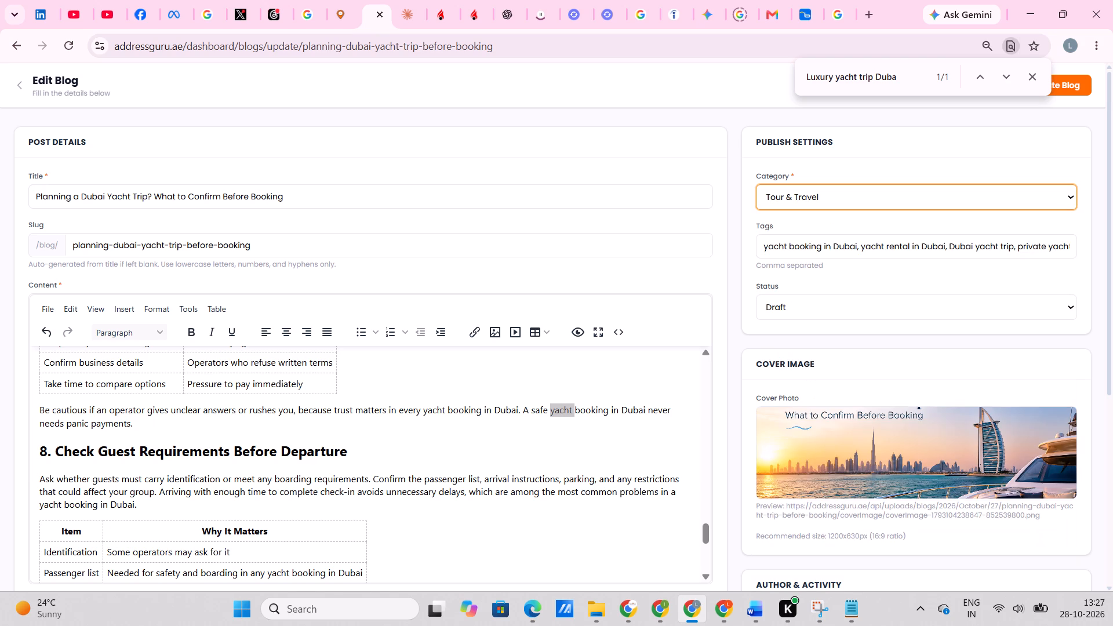
Review sections 3 to 8 of the yacht trip draft, including their tables and the blank lines left for images.
scroll(636, 405, down, 1)
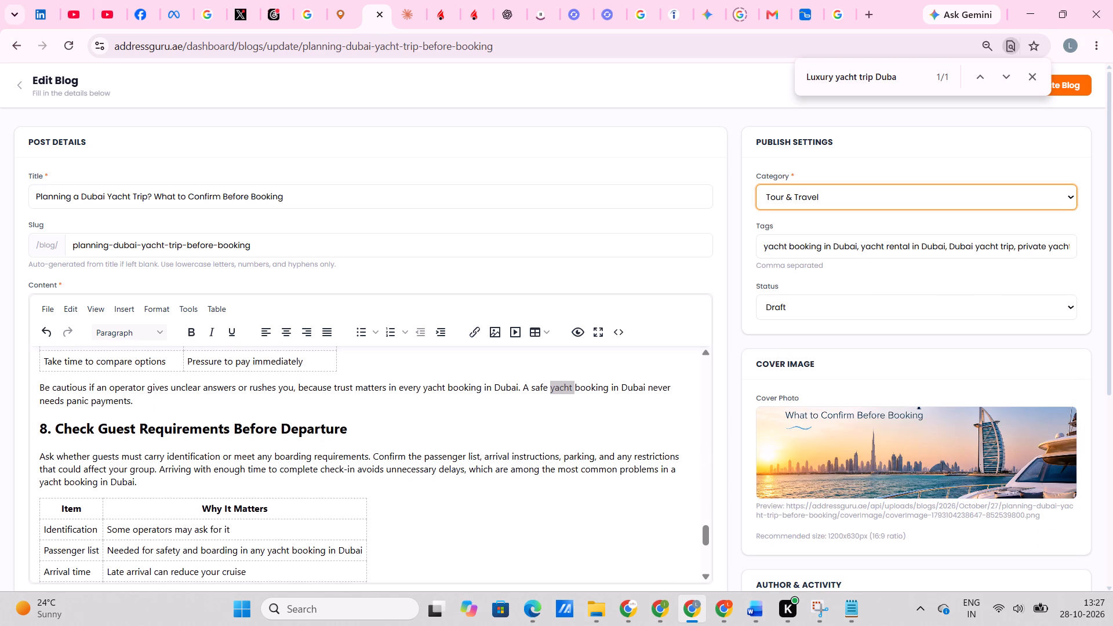
scroll(626, 402, down, 1)
scroll(603, 305, down, 1)
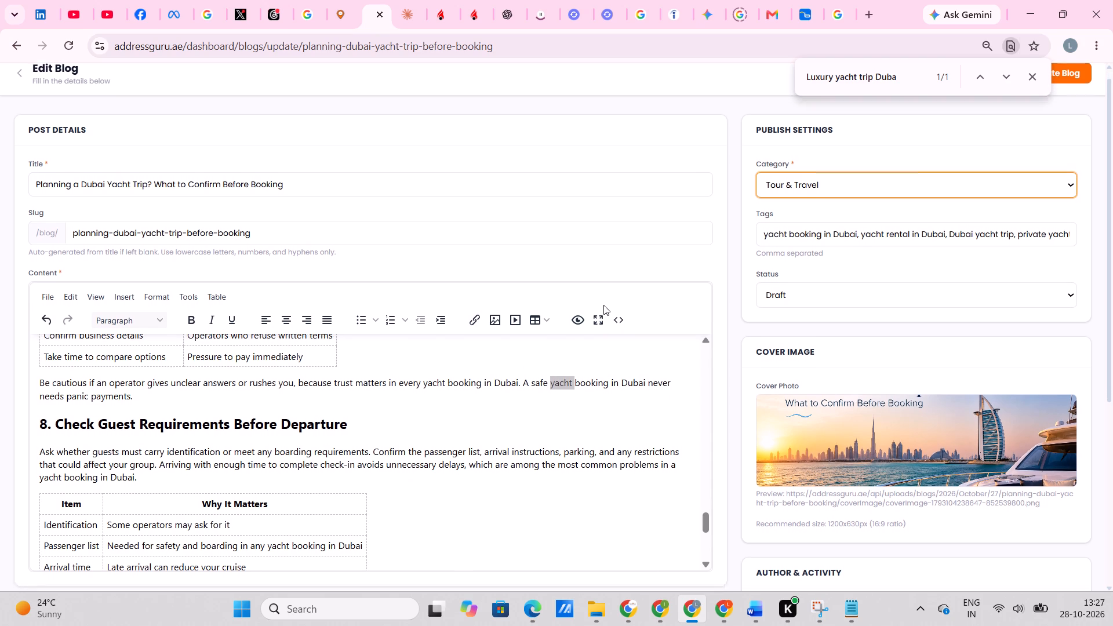
scroll(603, 305, down, 1)
scroll(471, 387, down, 1)
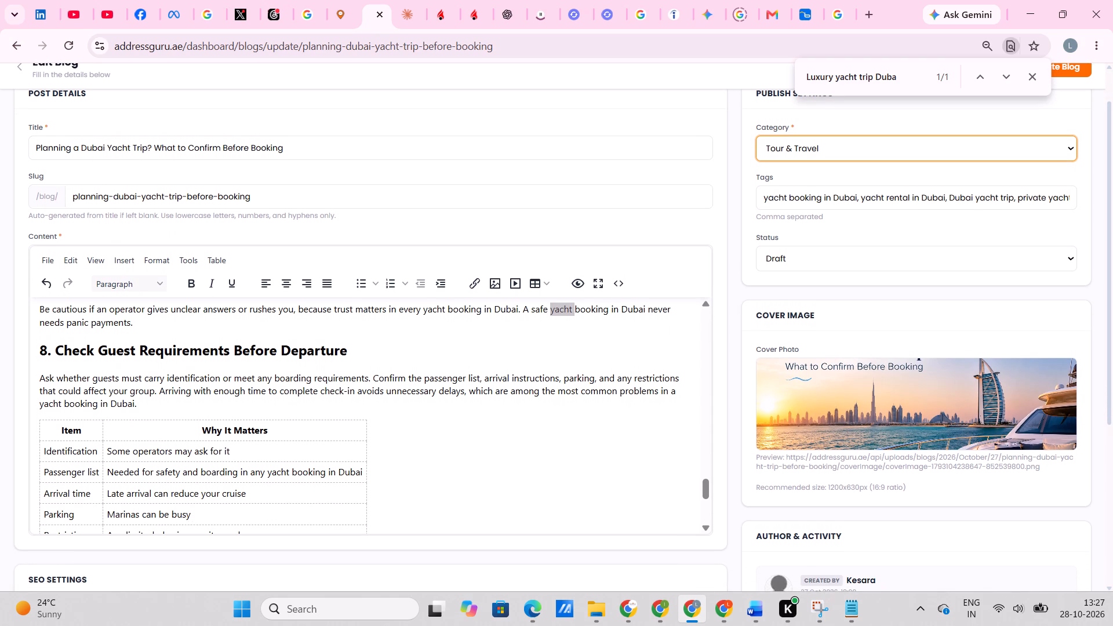
scroll(474, 387, down, 1)
click(474, 387)
scroll(474, 387, down, 2)
scroll(474, 385, up, 3)
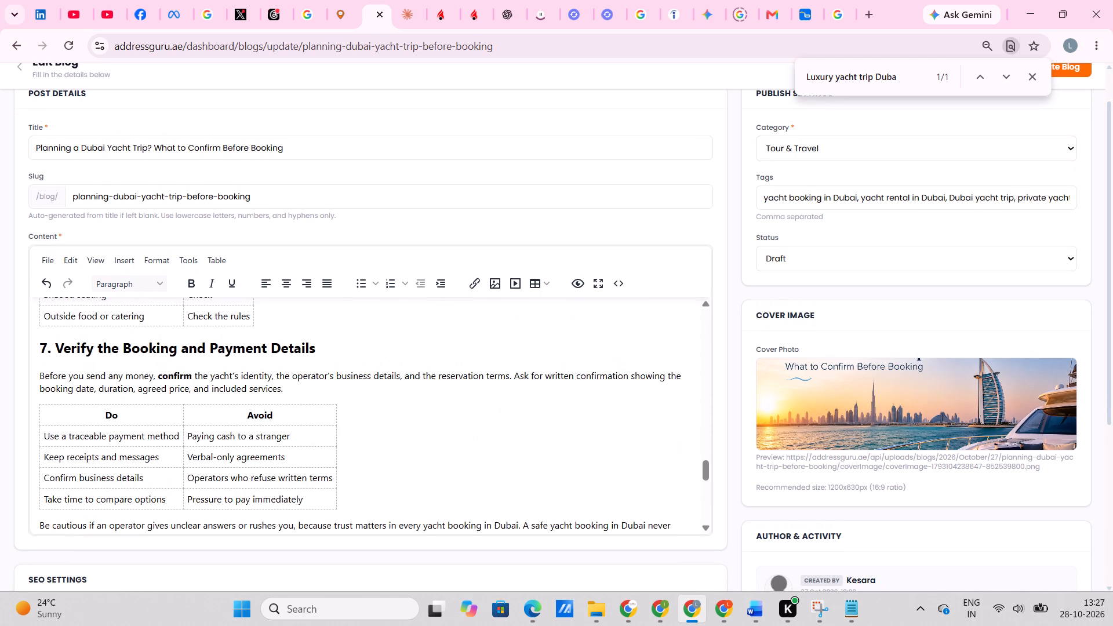
scroll(474, 385, up, 3)
scroll(474, 385, down, 1)
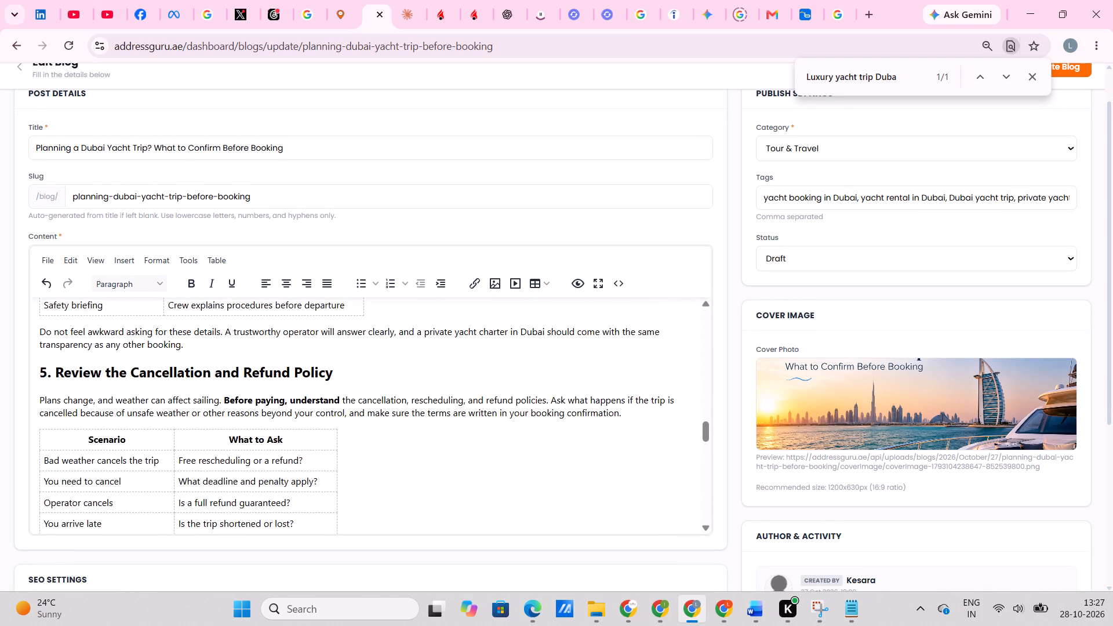
scroll(474, 385, down, 4)
scroll(474, 385, up, 2)
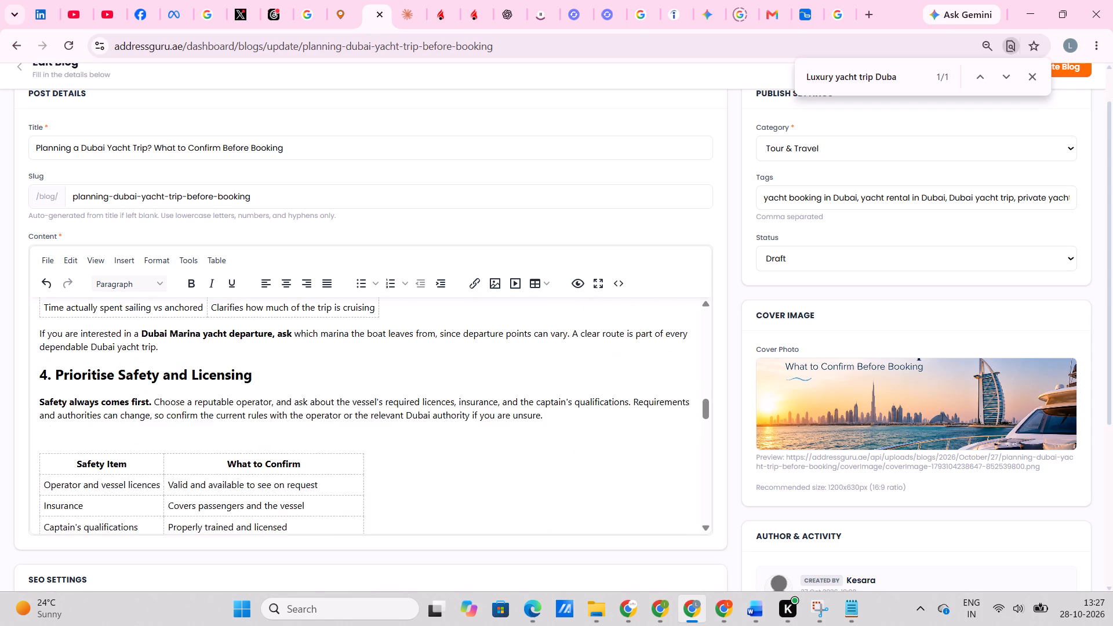
scroll(474, 385, up, 4)
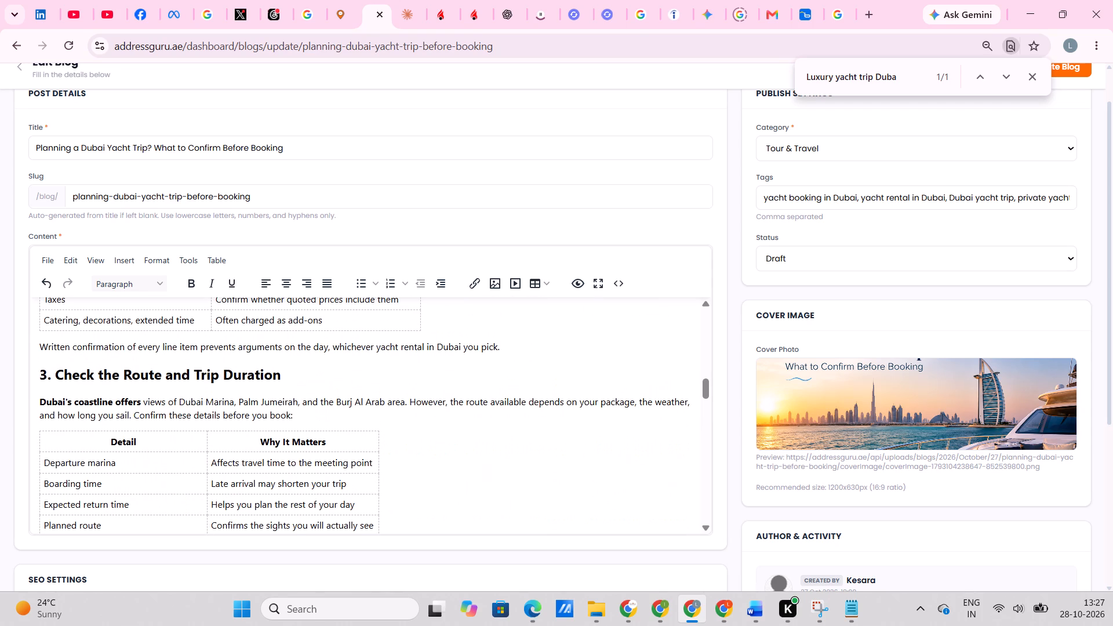
scroll(484, 385, down, 5)
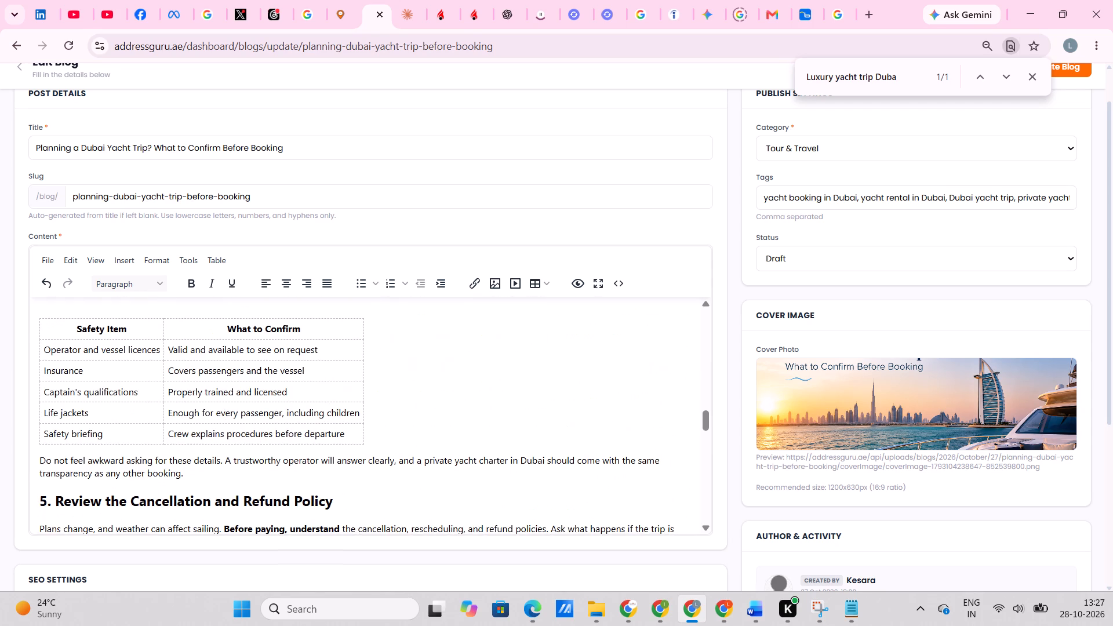
scroll(484, 385, down, 4)
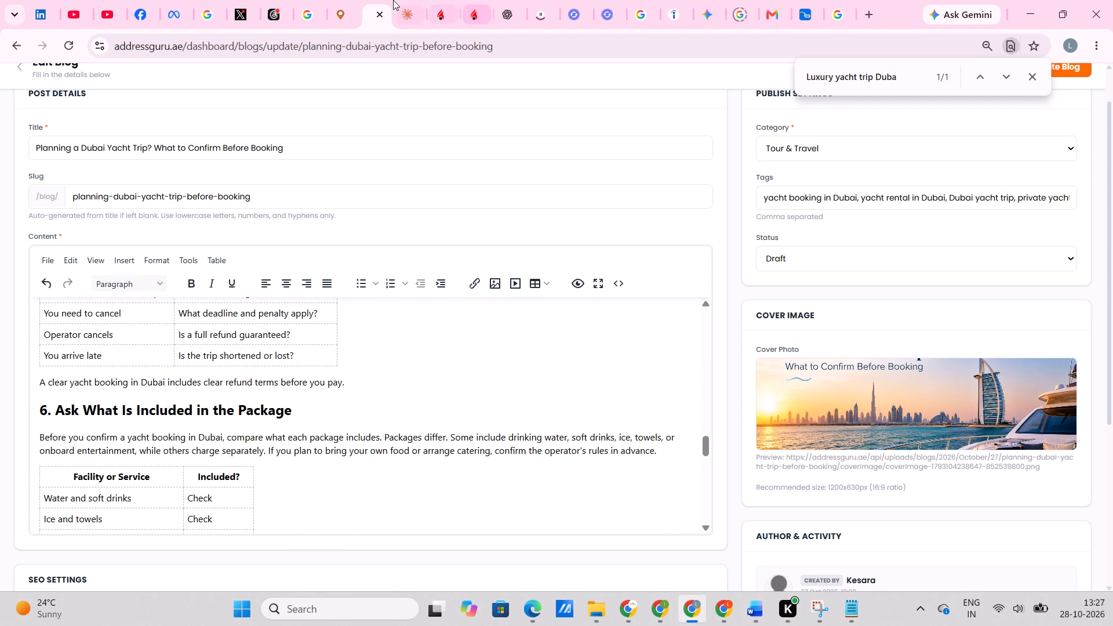
Load today's two yacht photos from Downloads into FreeConvert's WebP Converter and convert them to WebP.
click(566, 0)
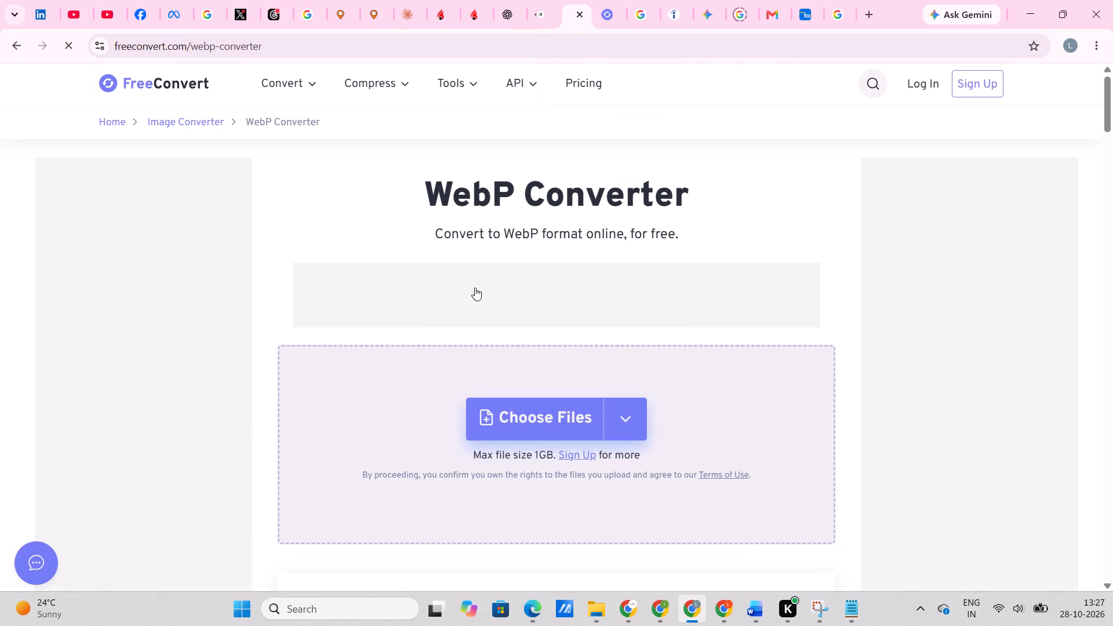
click(526, 409)
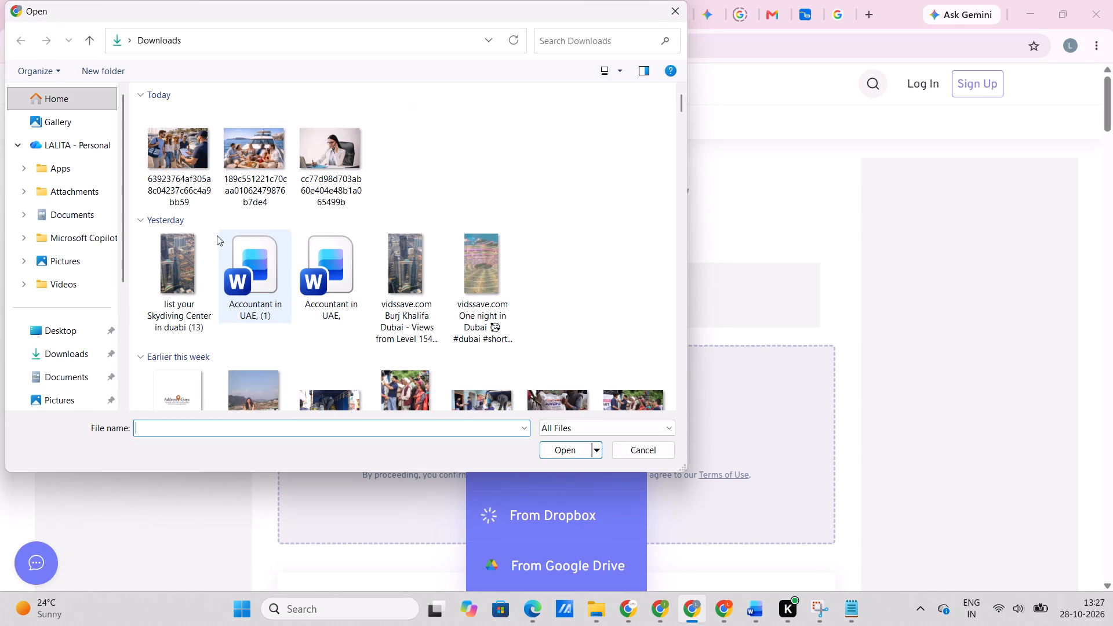
click(191, 172)
ctrl+click(247, 180)
click(583, 446)
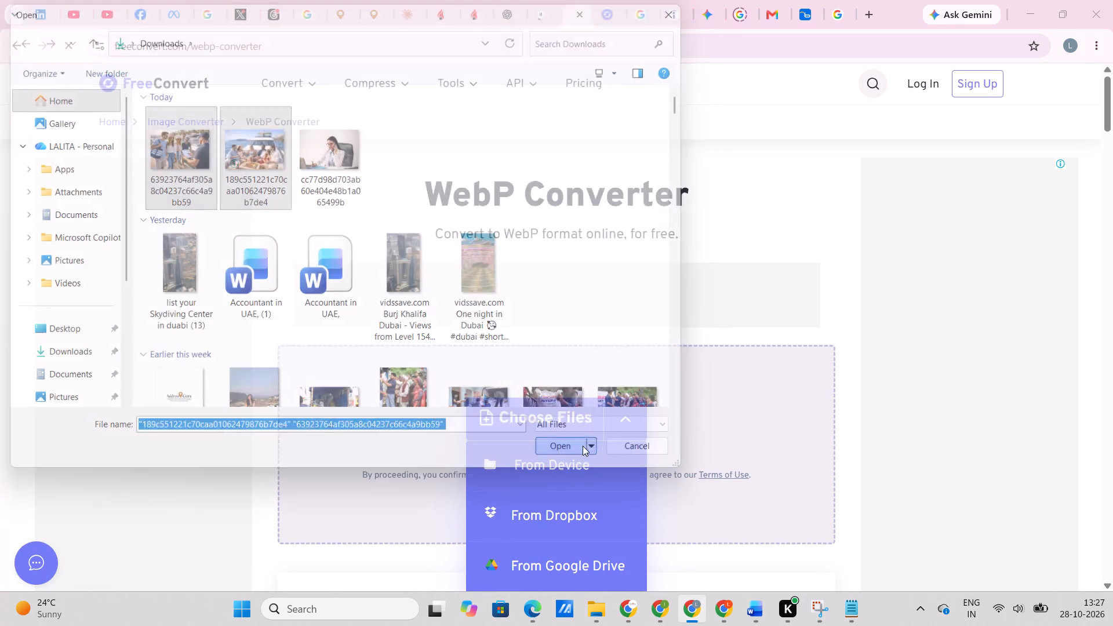
click(757, 522)
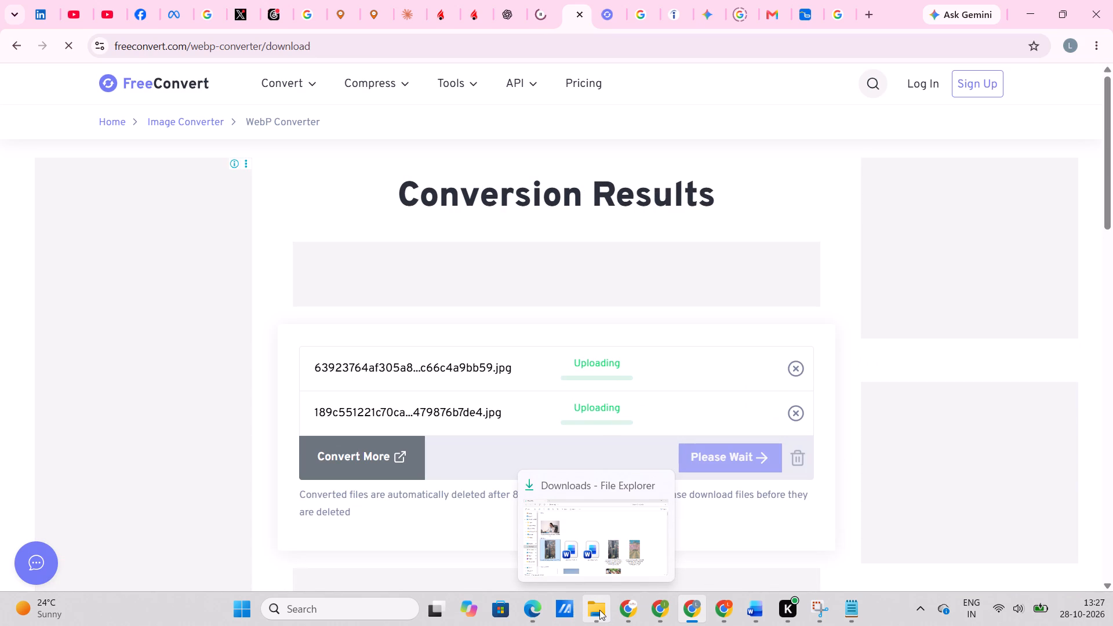
Delete today's three original images from the Downloads folder in File Explorer: the office woman photo and the two yacht photos.
click(599, 610)
double_click(599, 610)
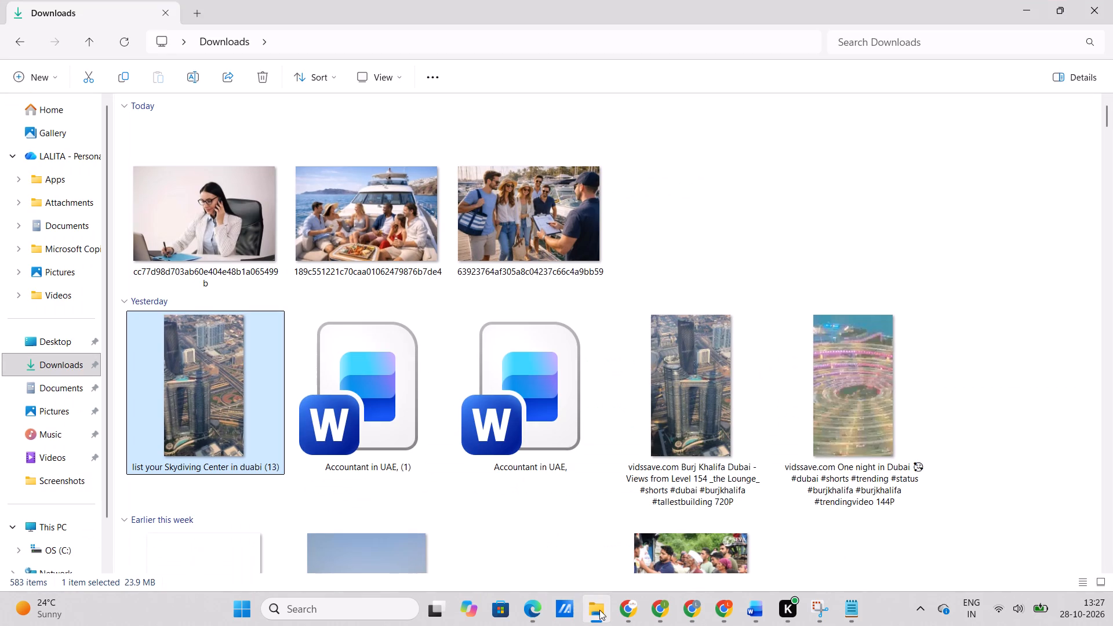
click(599, 610)
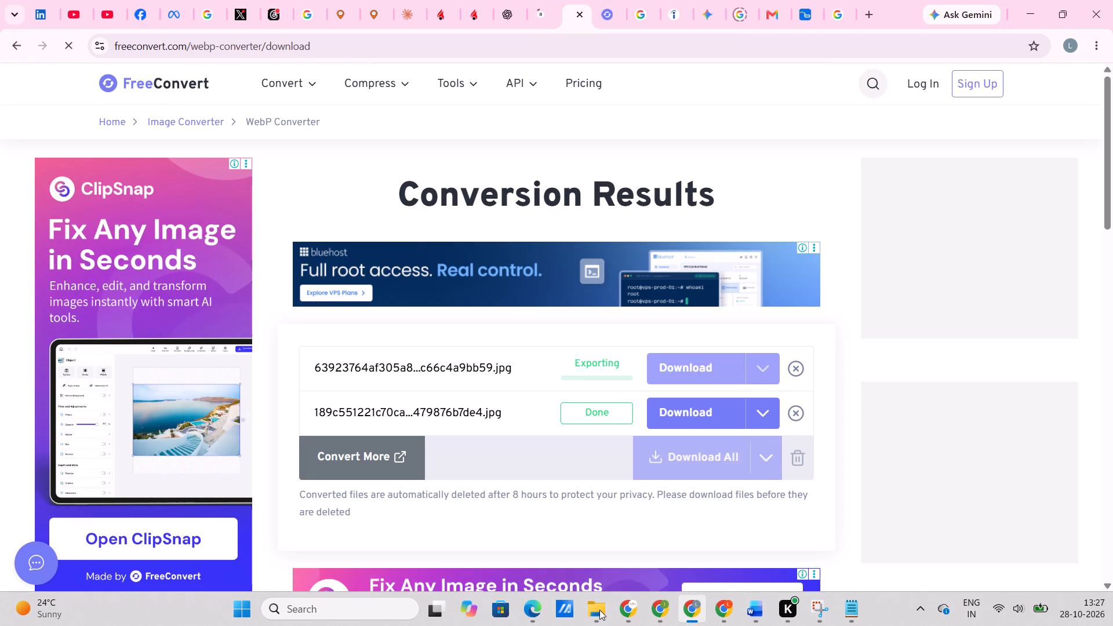
double_click(599, 610)
click(233, 214)
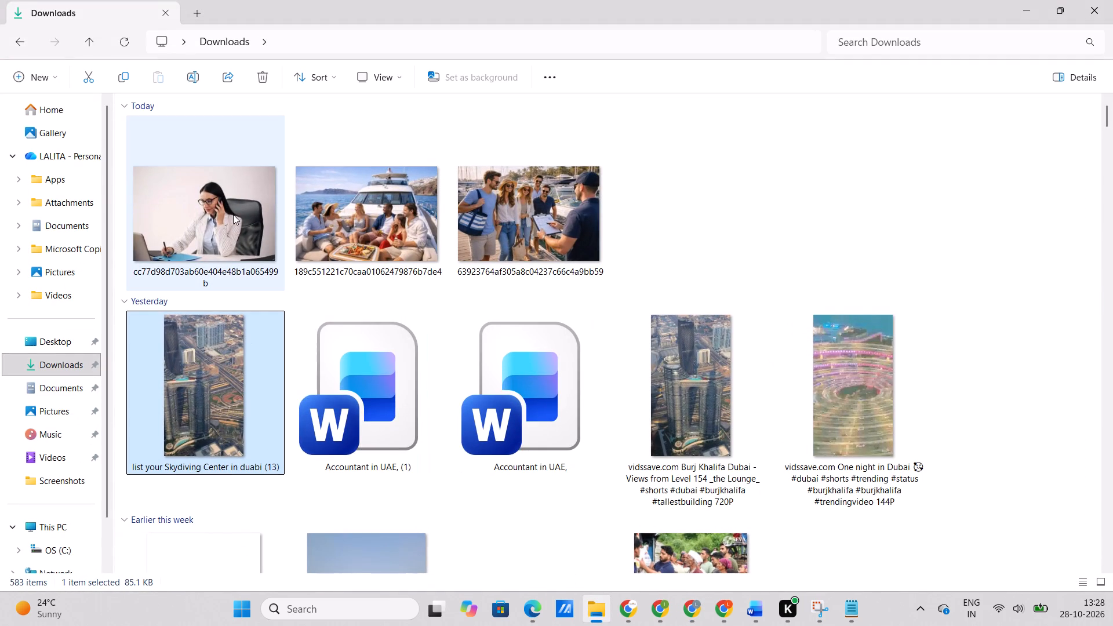
ctrl+click(342, 237)
ctrl+click(493, 251)
click(264, 78)
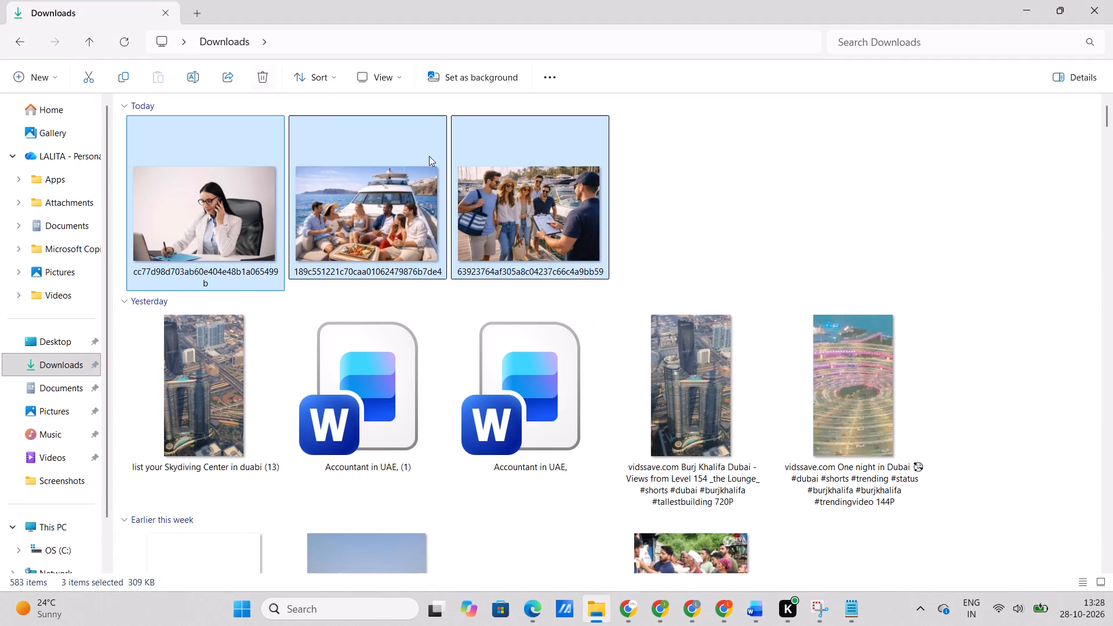
click(1028, 0)
Download both converted WebP yacht photos from FreeConvert.
click(691, 373)
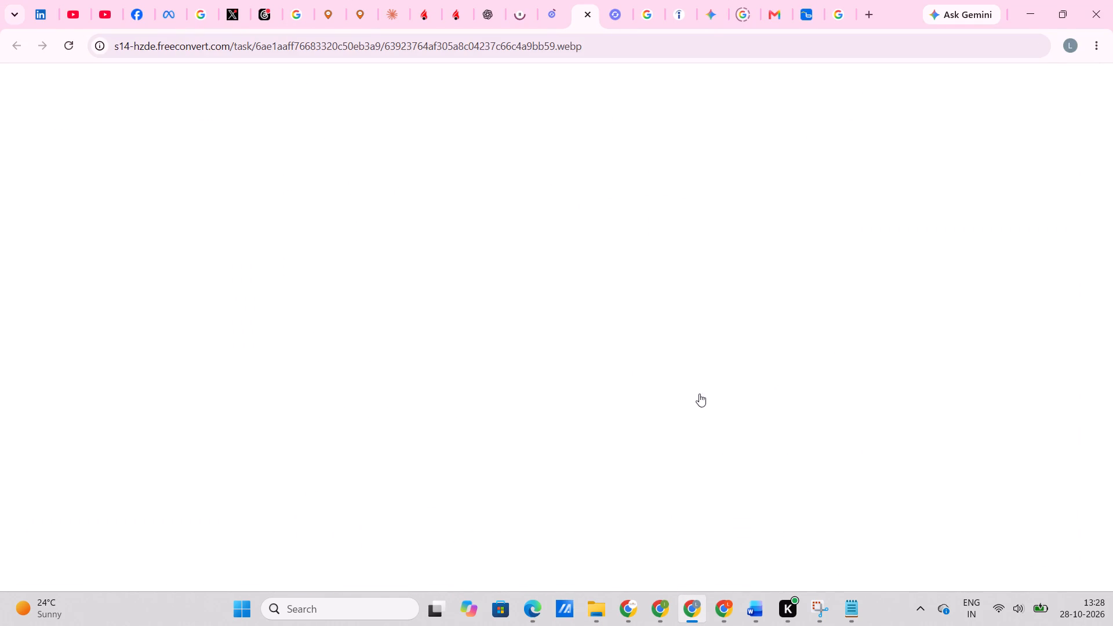
click(699, 409)
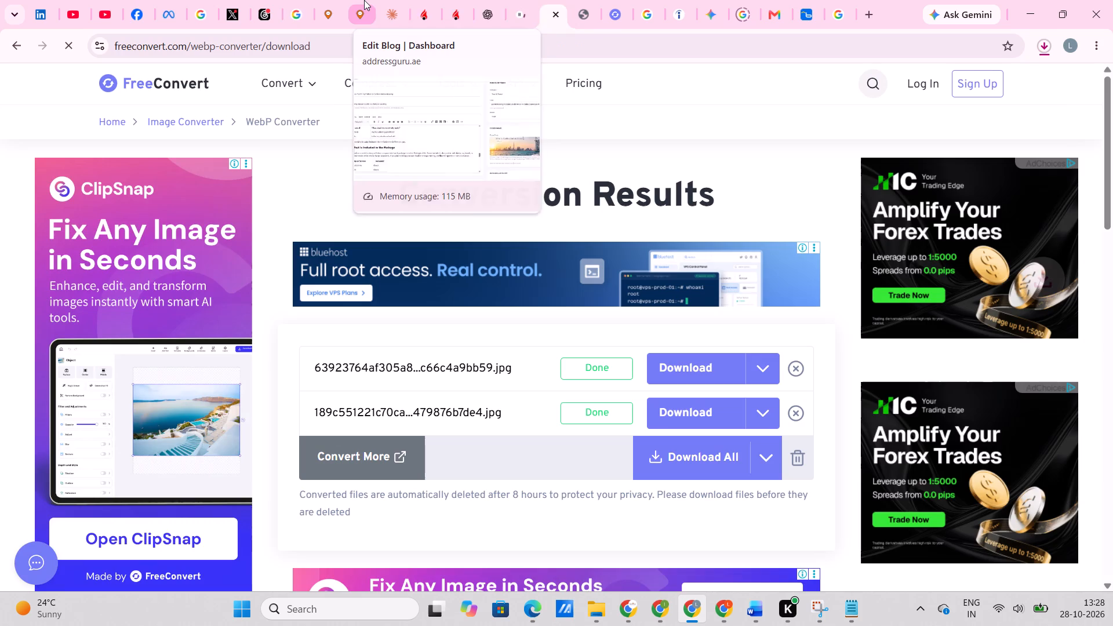
Return to the yacht trip draft, find the blank line below the Group Type table and copy the tag "yacht booking in Dubai".
click(364, 0)
scroll(334, 346, up, 6)
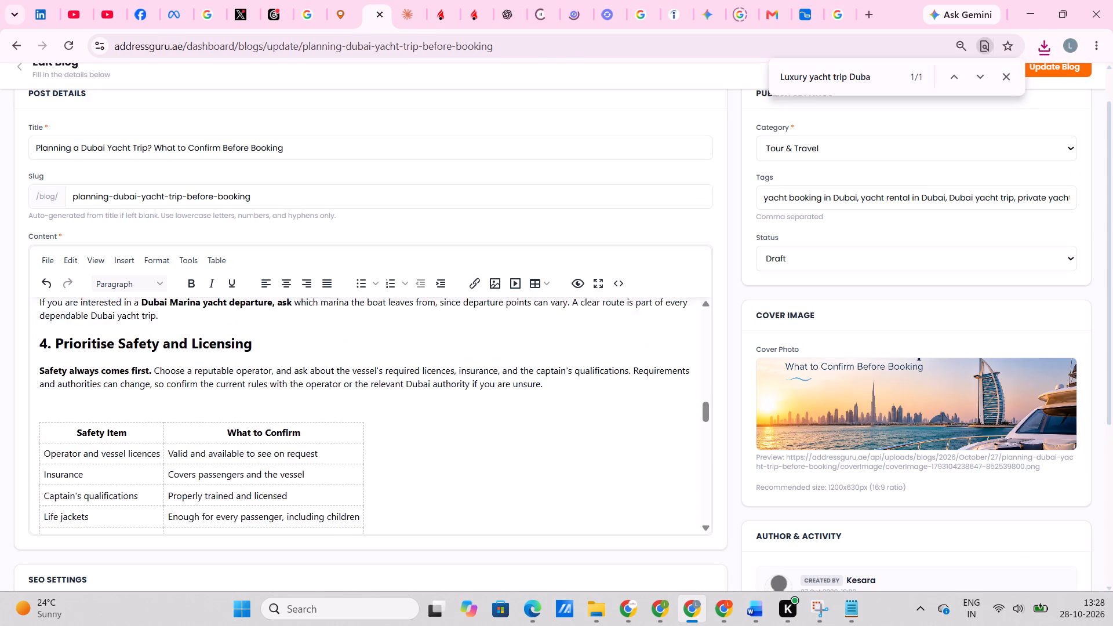
scroll(334, 356, up, 7)
scroll(328, 363, down, 4)
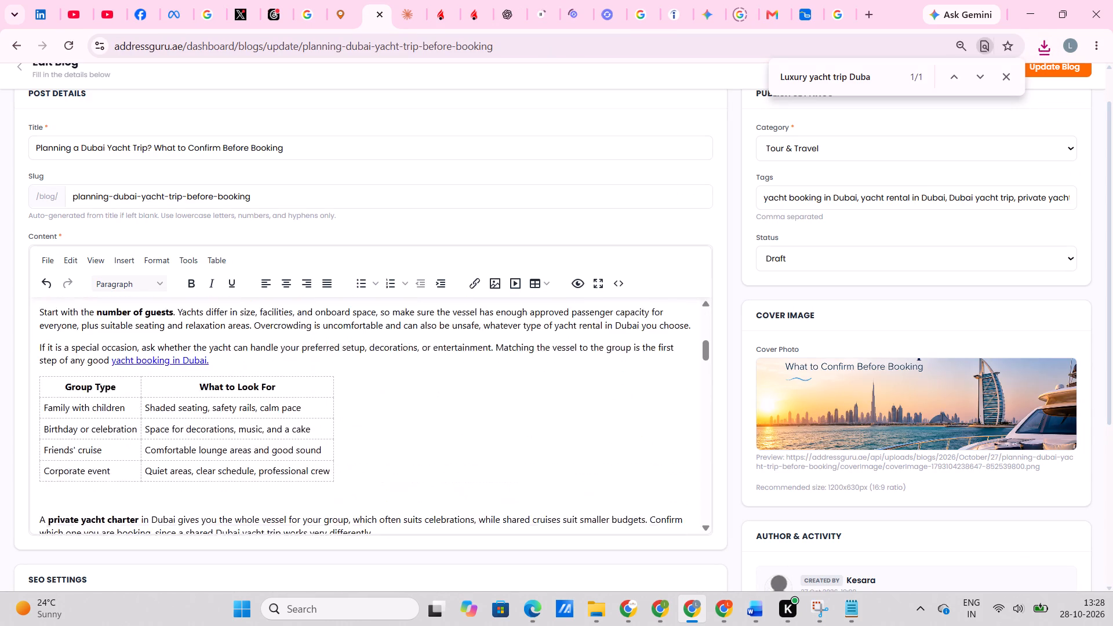
scroll(328, 363, down, 2)
right_drag(239, 407, 212, 406)
click(181, 397)
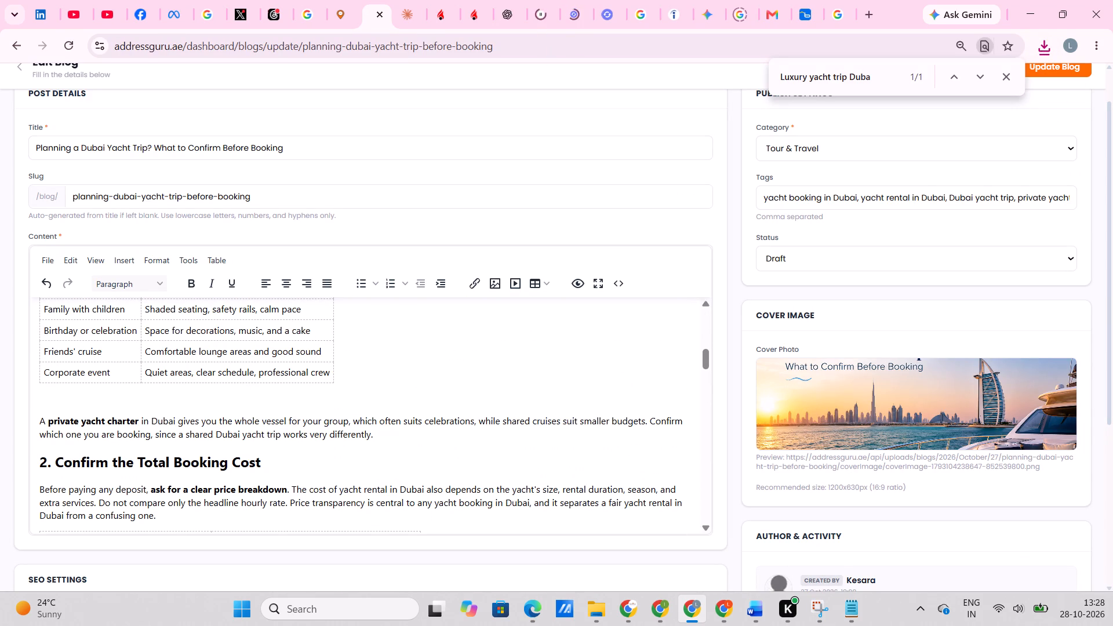
drag(857, 197, 757, 200)
key(ctrl+c)
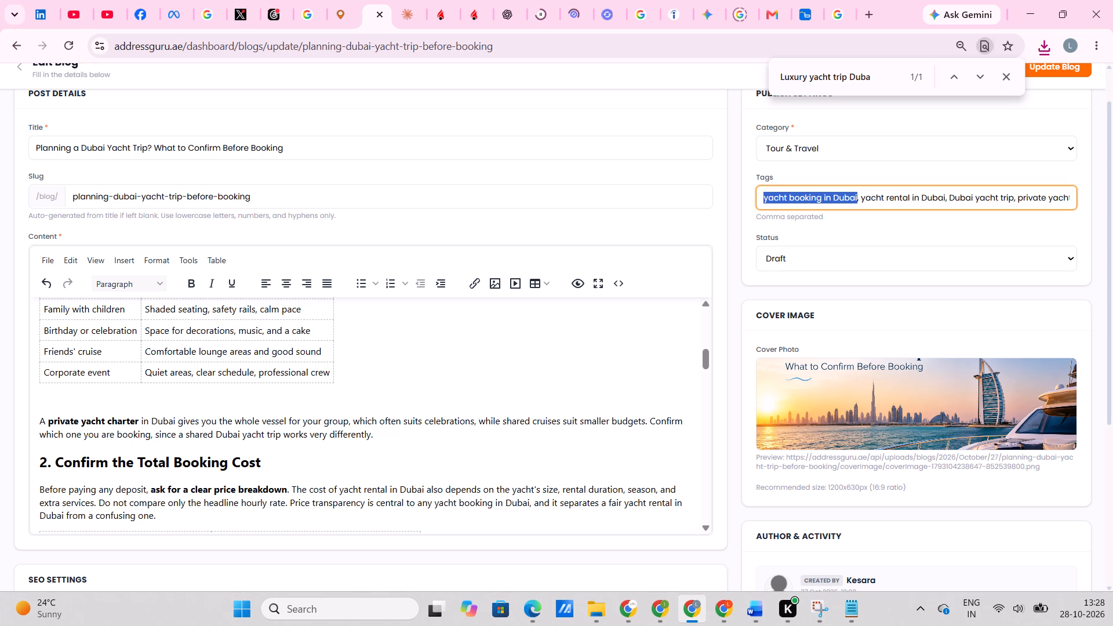
Insert the WebP photo of friends dining aboard below the Group Type table, with alternative description "yacht booking in Dubai" and width 800.
click(115, 394)
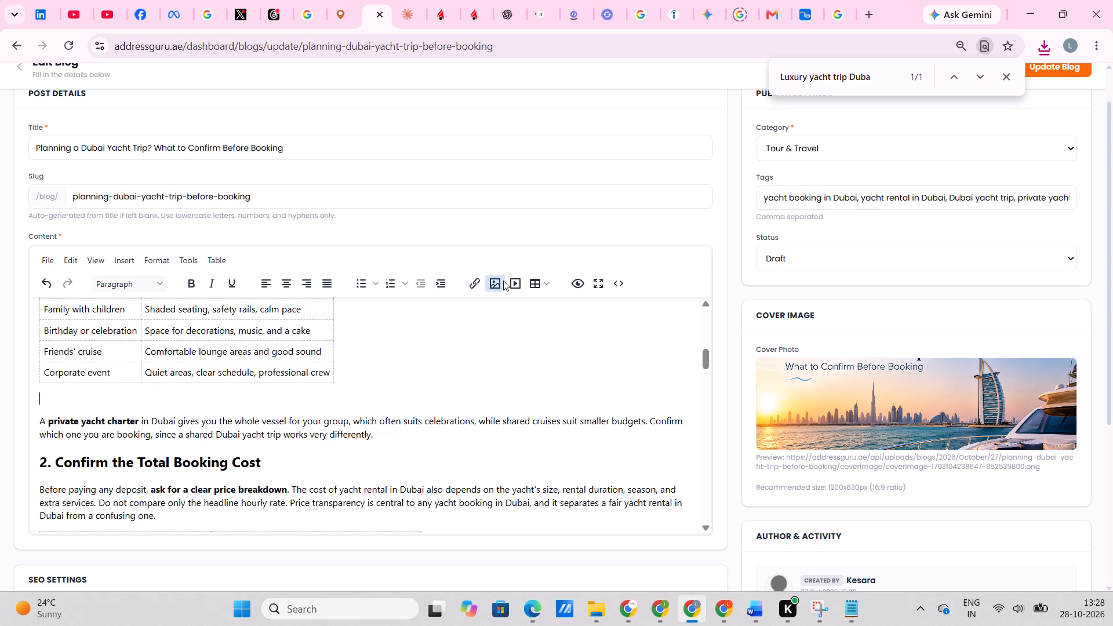
click(503, 281)
click(677, 296)
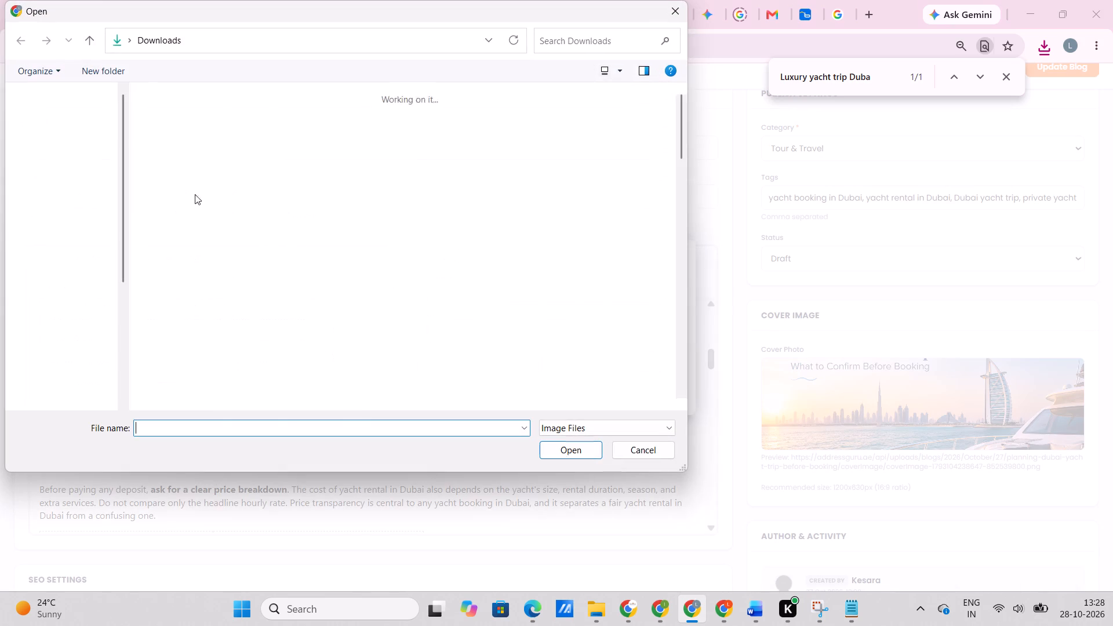
right_click(180, 165)
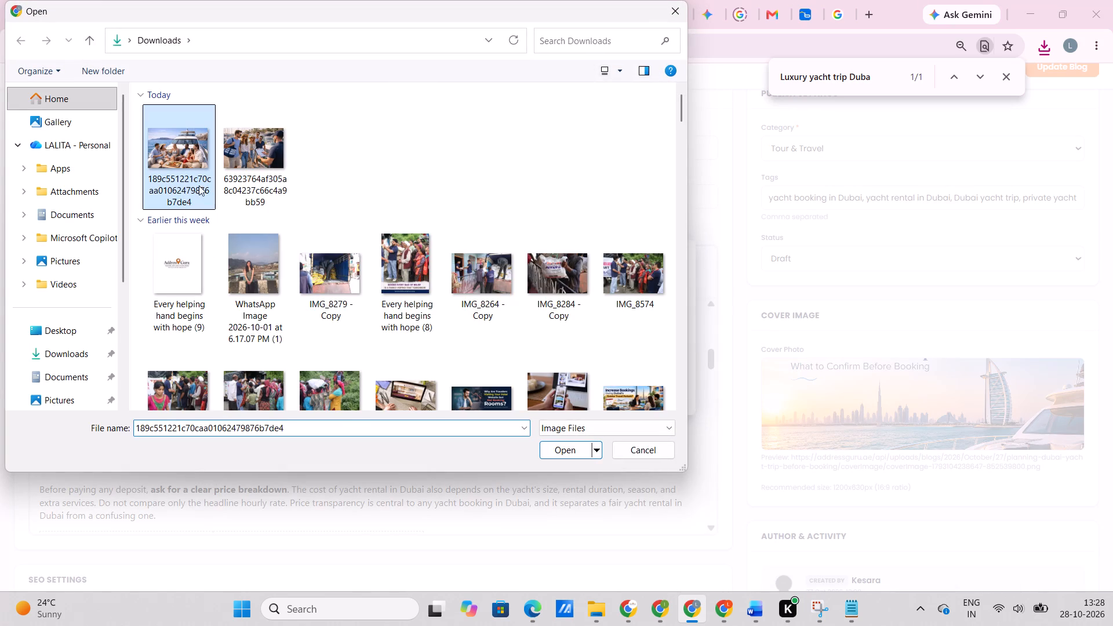
click(189, 161)
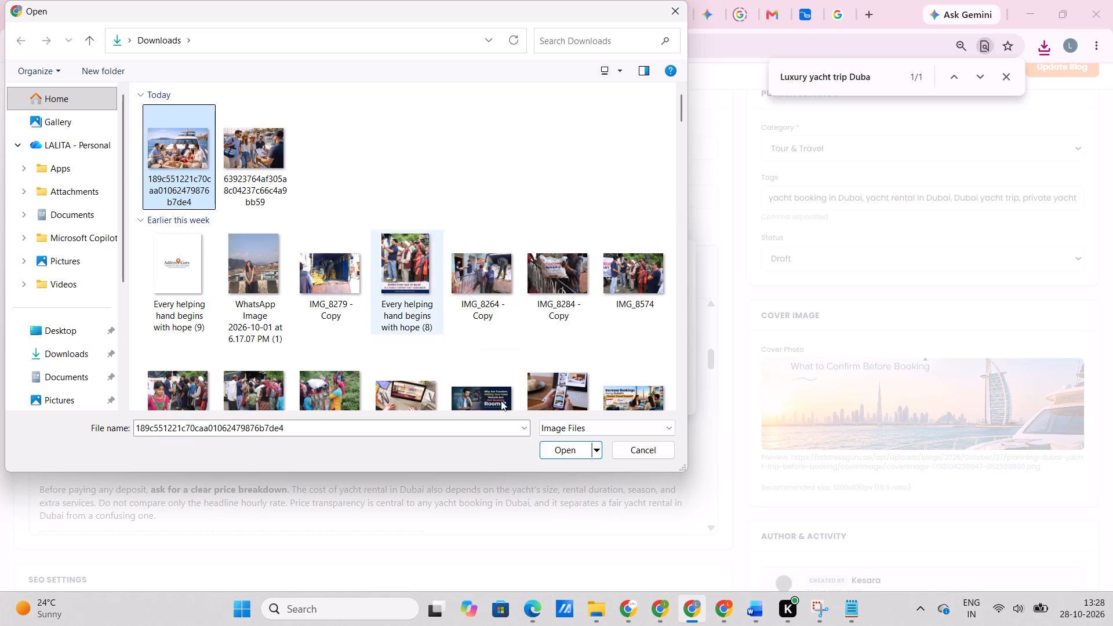
click(567, 446)
click(507, 330)
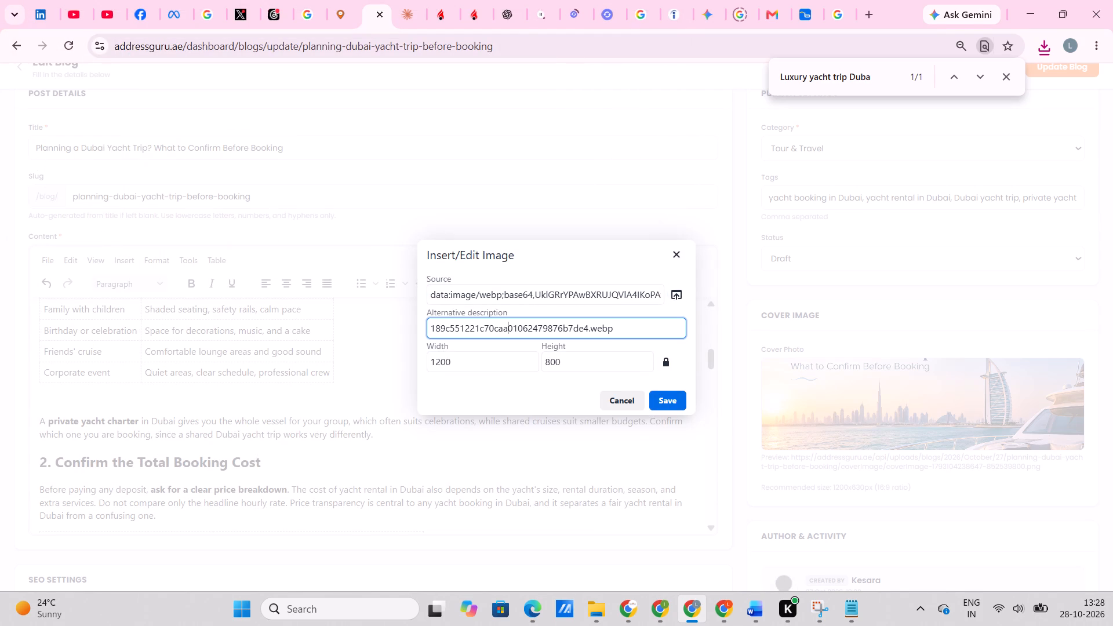
key(ctrl+a)
key(ctrl+v)
drag(465, 357, 402, 357)
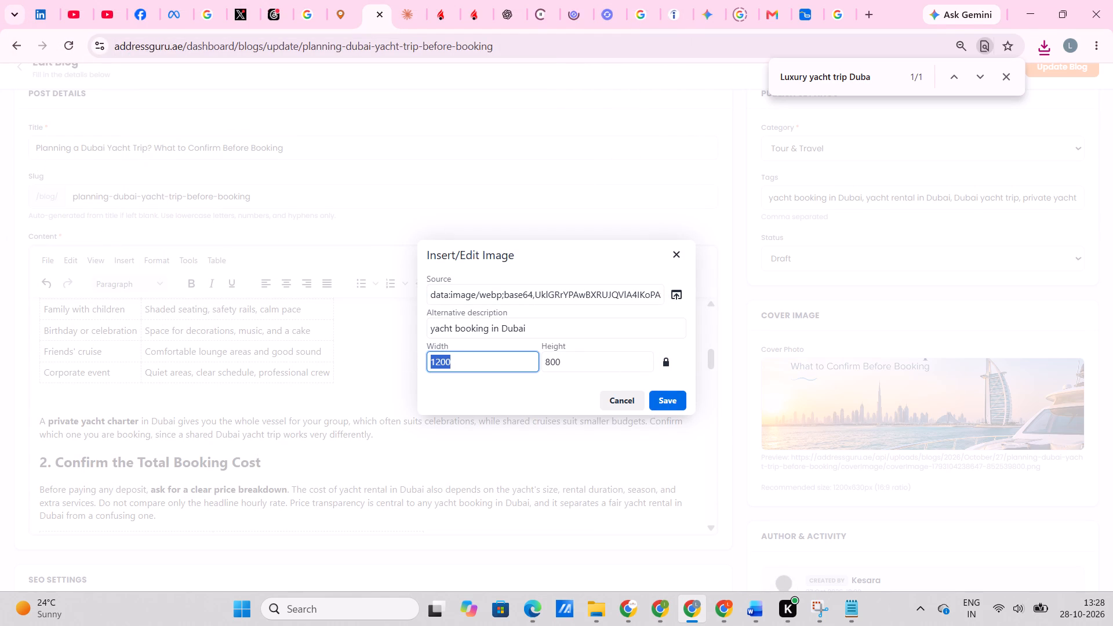
text(80)
key(0)
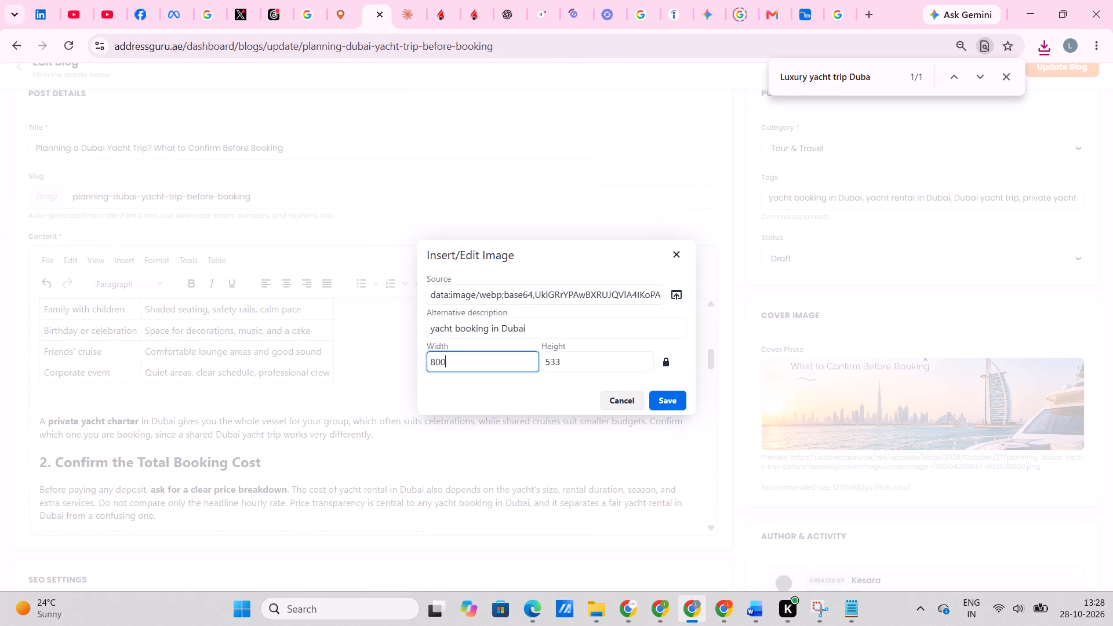
click(663, 399)
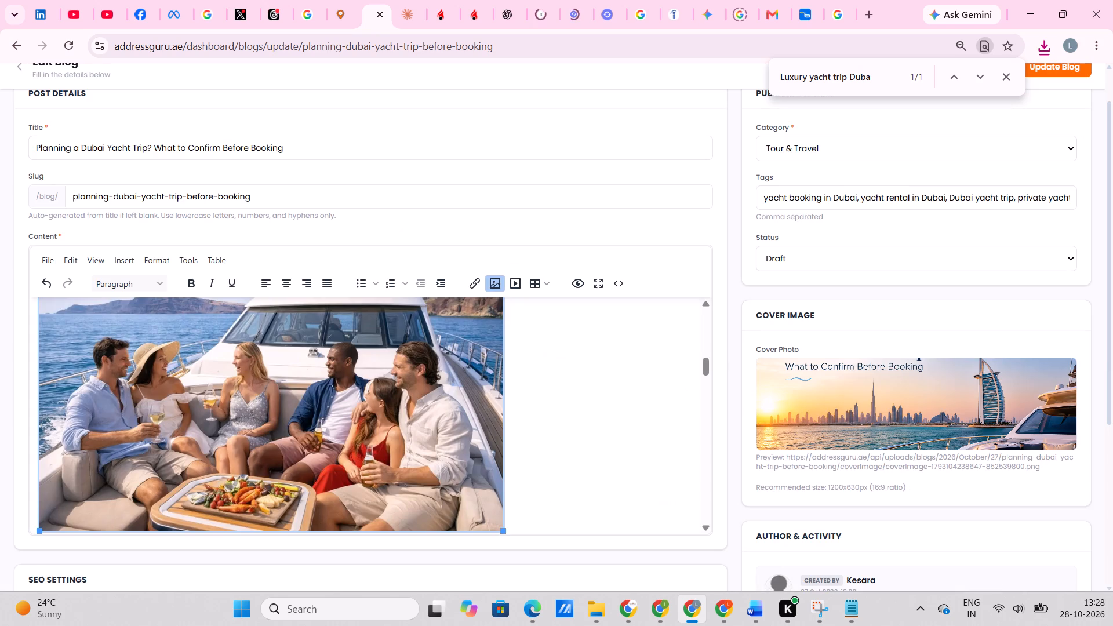
Find the blank line above the Safety Item table in section 4 and copy the tag "yacht rental in Dubai".
scroll(584, 405, up, 1)
scroll(534, 409, down, 3)
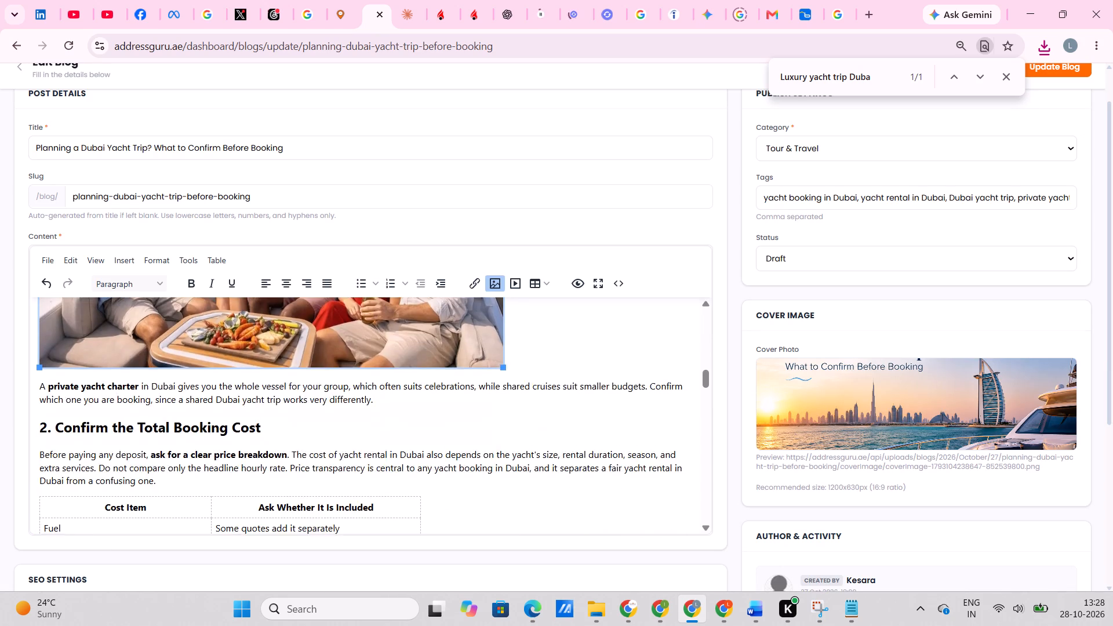
scroll(534, 409, down, 7)
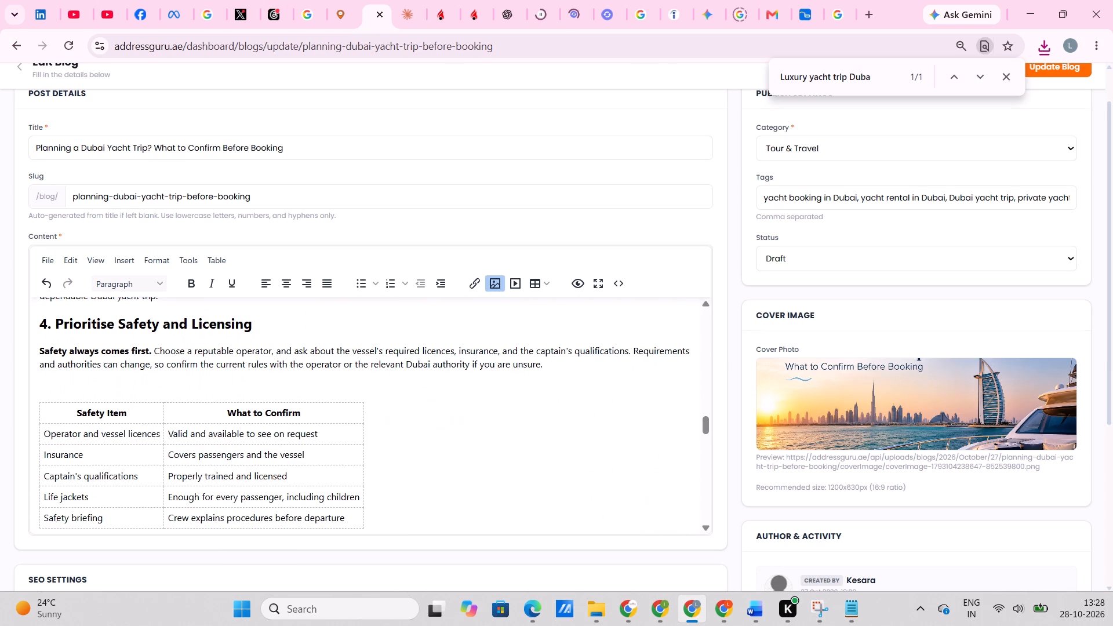
click(113, 373)
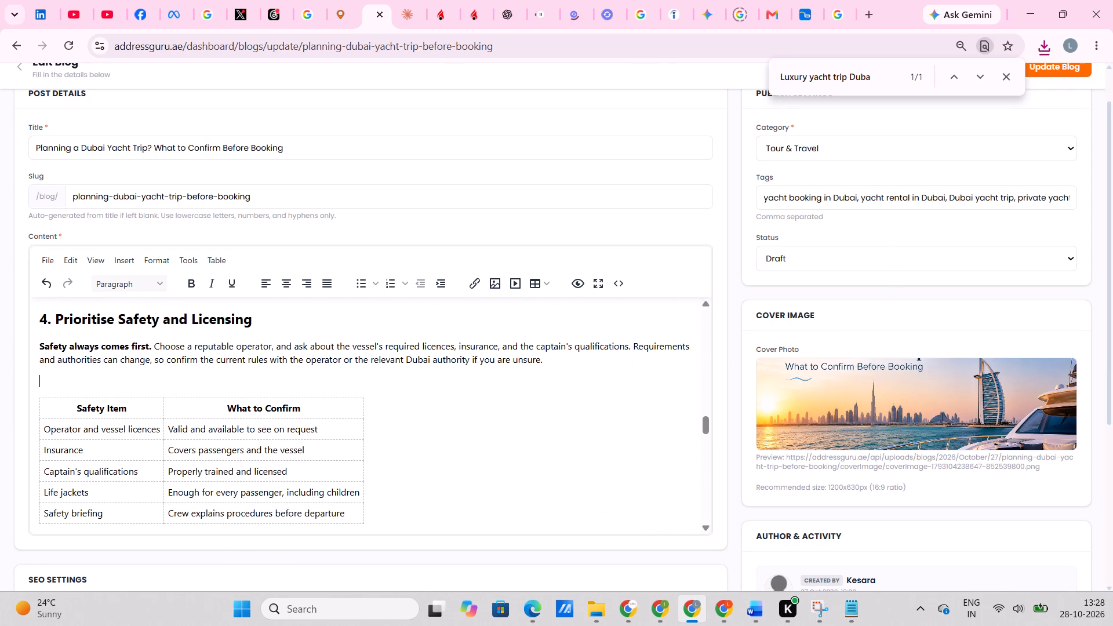
drag(861, 201, 948, 193)
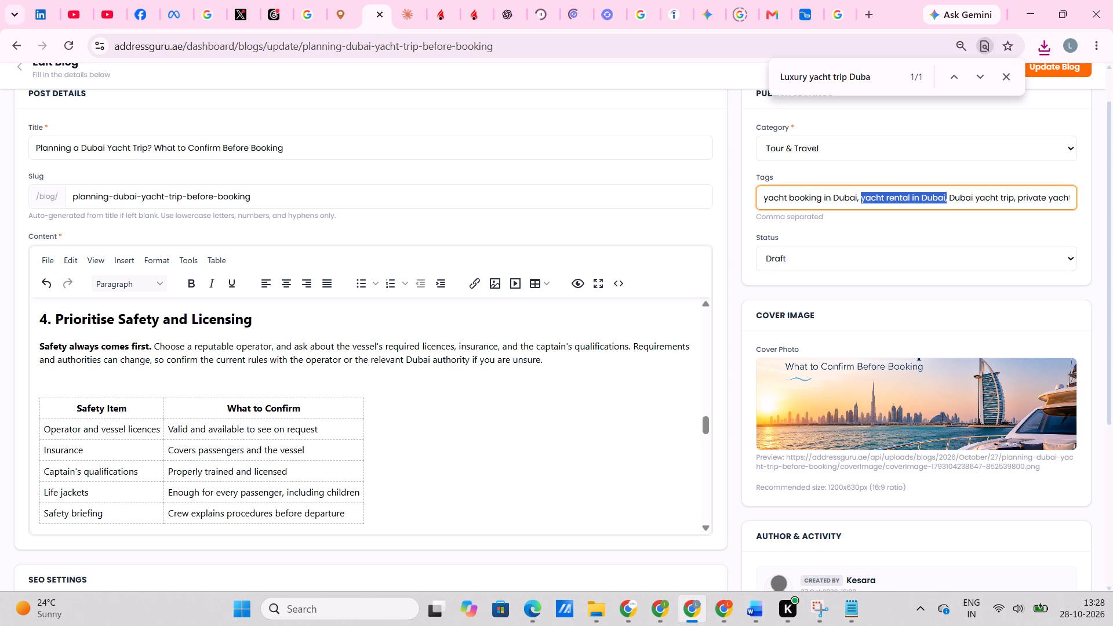
drag(948, 193, 947, 192)
drag(947, 192, 945, 192)
key(ctrl+c)
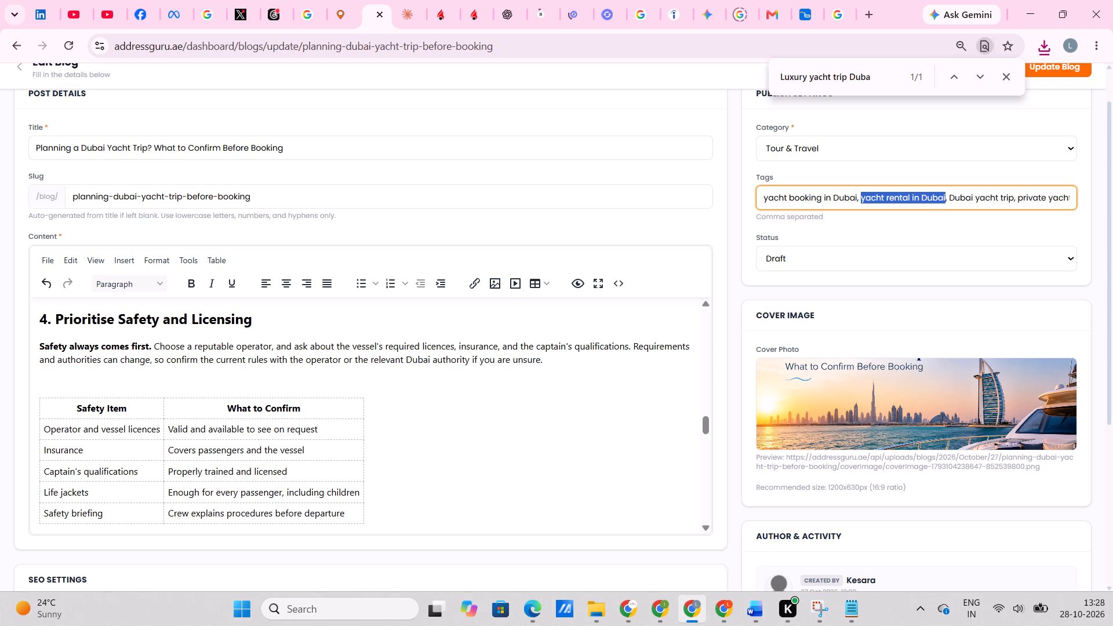
Insert the WebP photo of the marina group with a clipboard above the Safety Item table, with alternative description "yacht rental in Dubai".
click(197, 383)
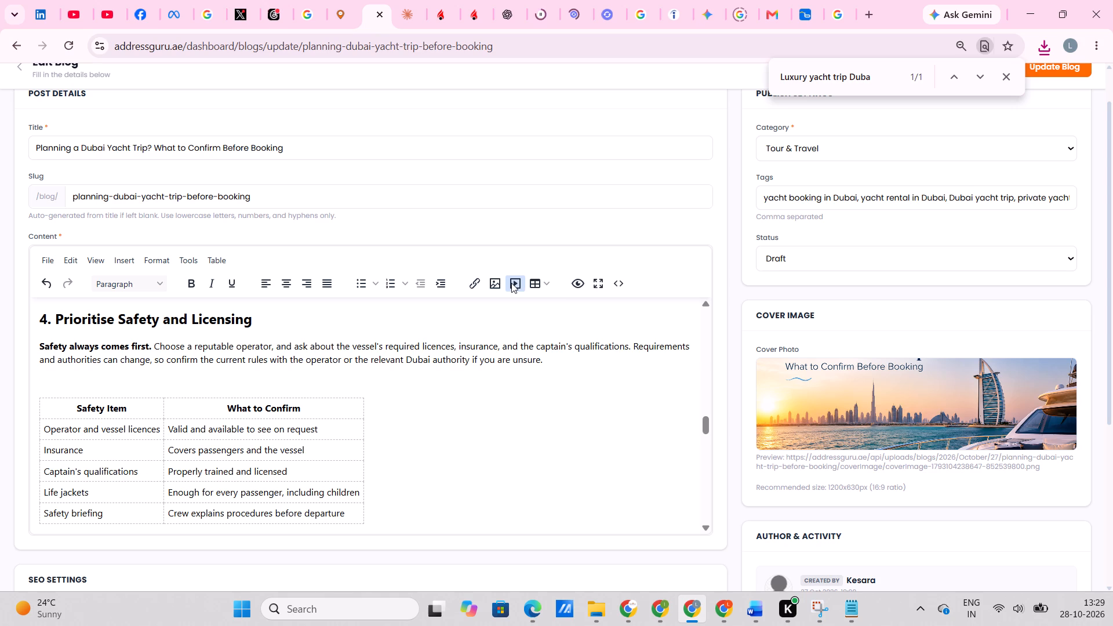
click(499, 283)
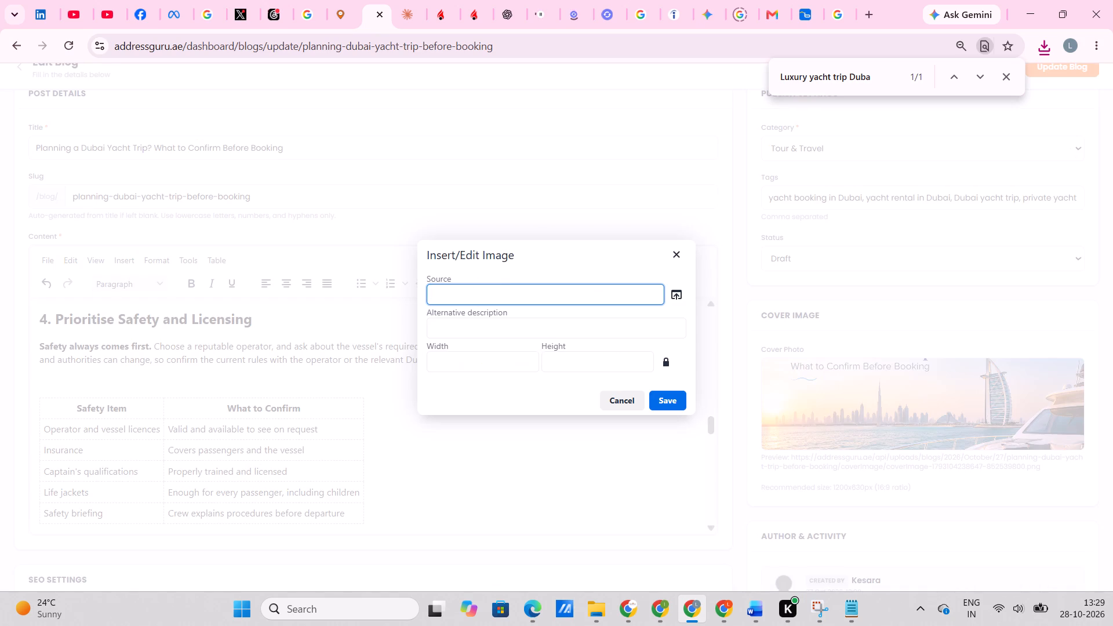
click(675, 287)
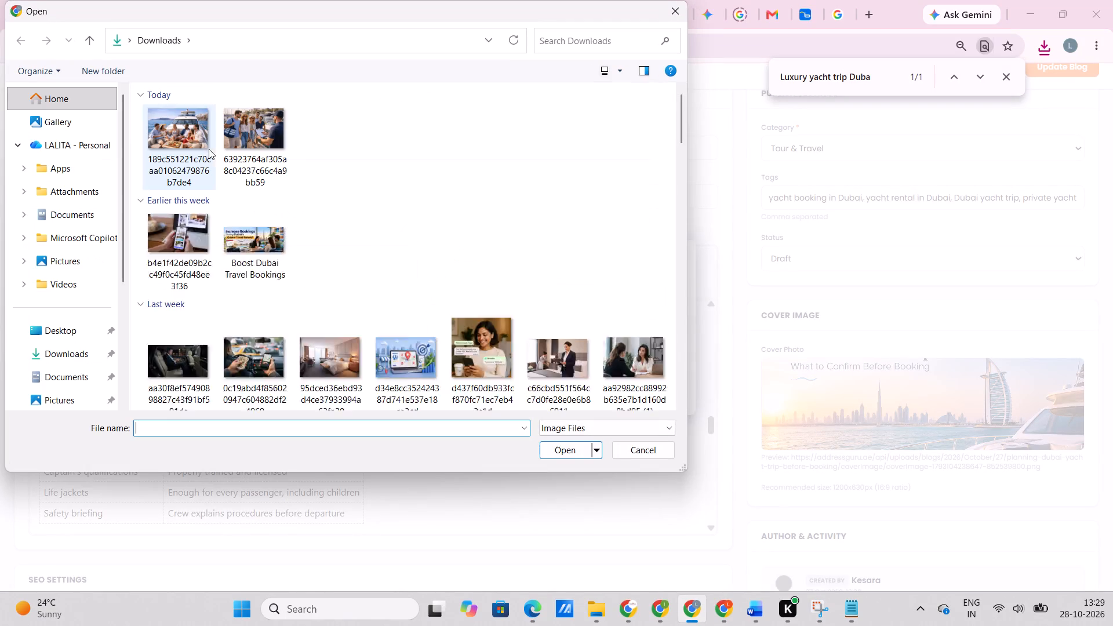
click(259, 159)
click(558, 454)
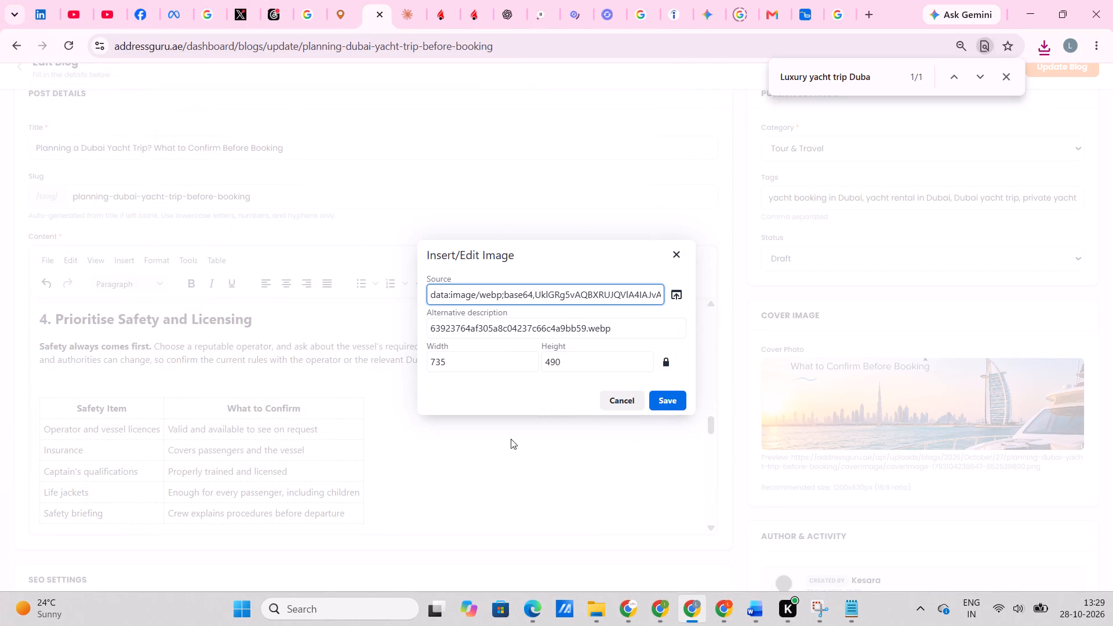
click(548, 327)
key(ctrl+a)
key(ctrl+v)
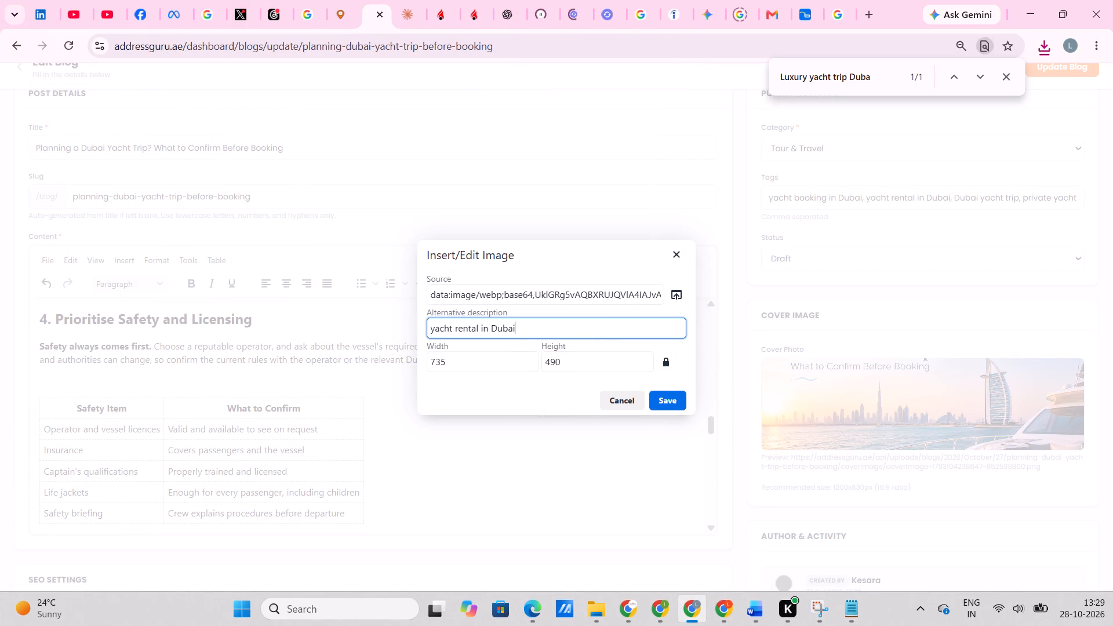
click(479, 358)
click(661, 397)
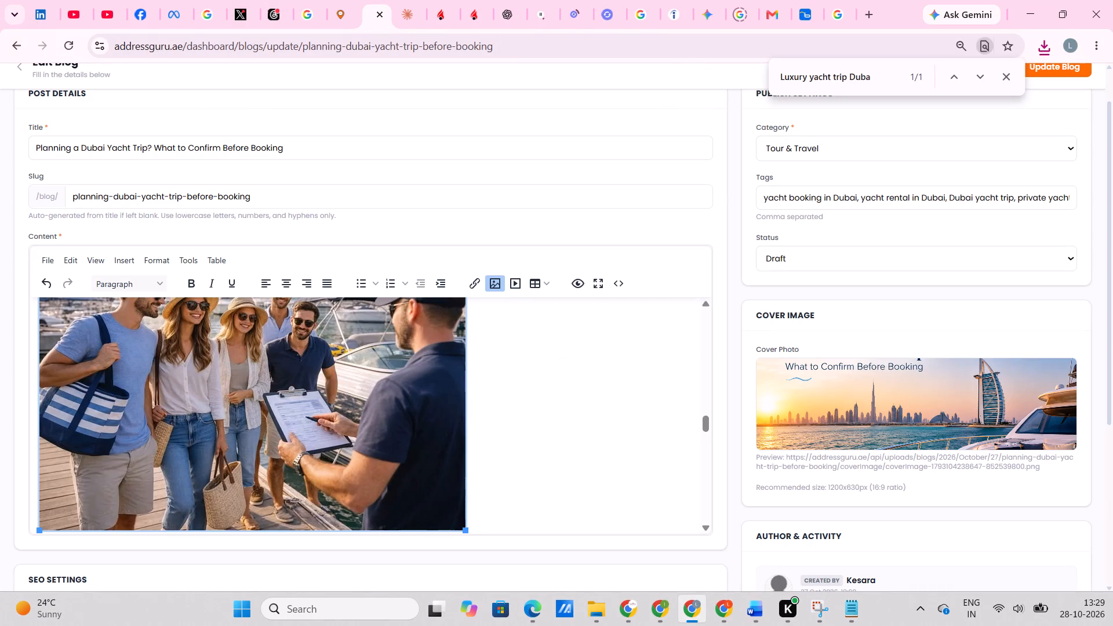
Review the draft's sections around the inserted photos to choose a section for another image.
scroll(497, 421, up, 1)
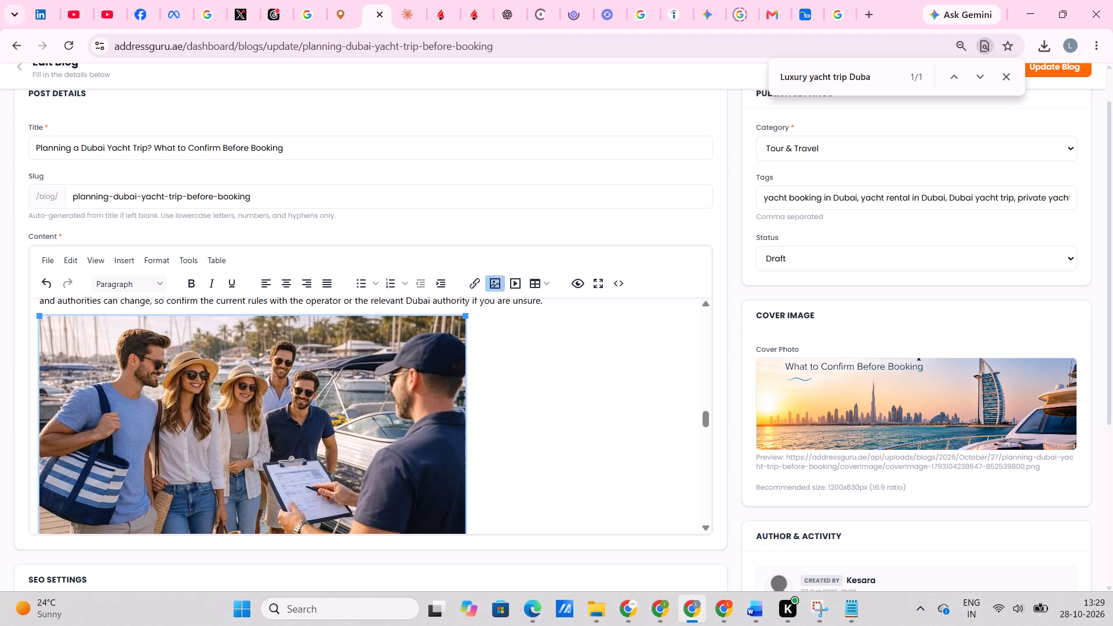
scroll(497, 423, up, 9)
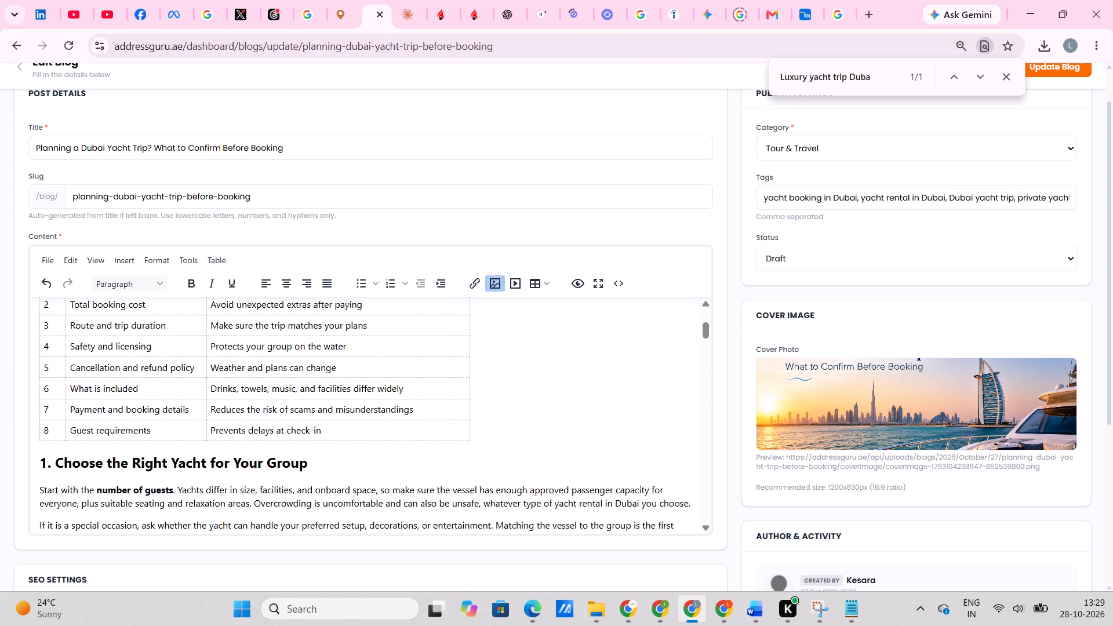
scroll(497, 424, up, 2)
scroll(497, 424, down, 6)
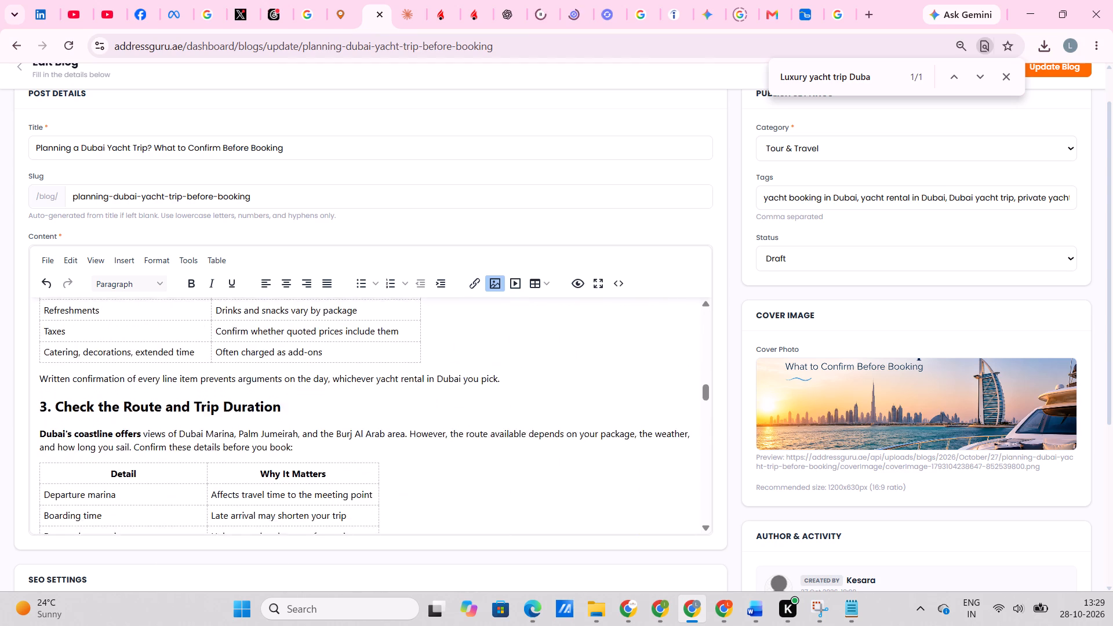
scroll(497, 424, down, 5)
scroll(497, 427, up, 3)
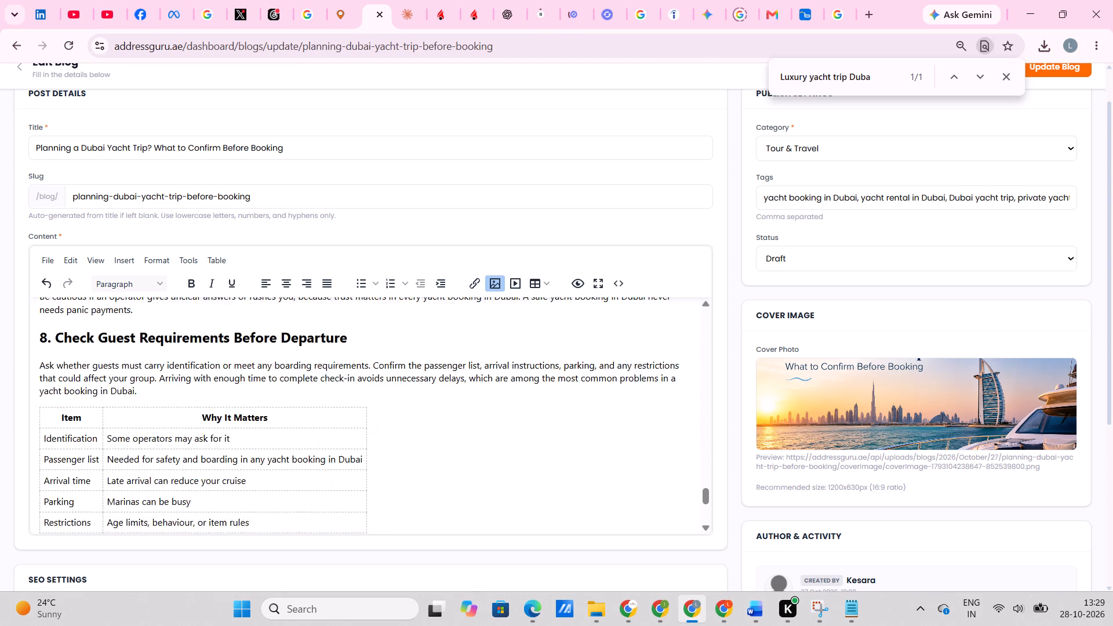
scroll(497, 427, up, 4)
scroll(497, 427, down, 1)
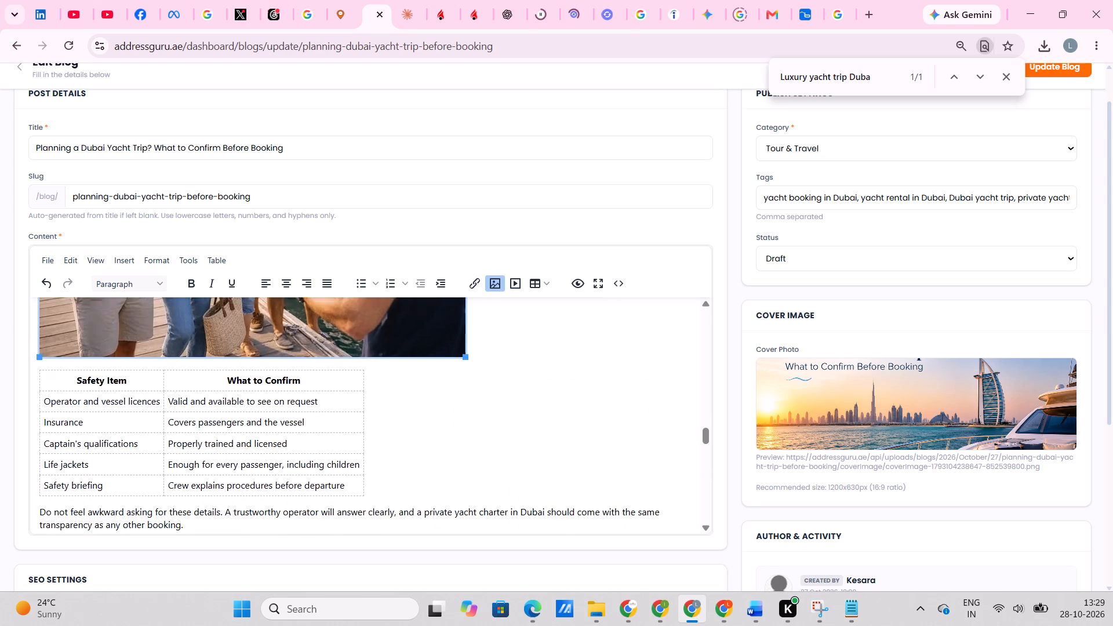
scroll(497, 427, down, 5)
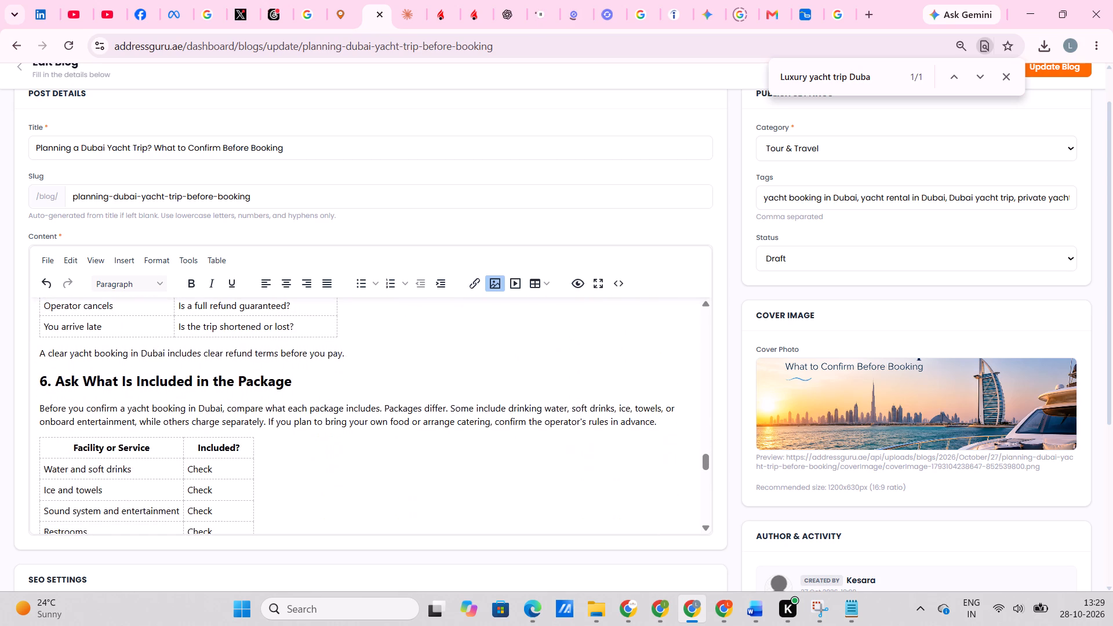
scroll(497, 429, down, 2)
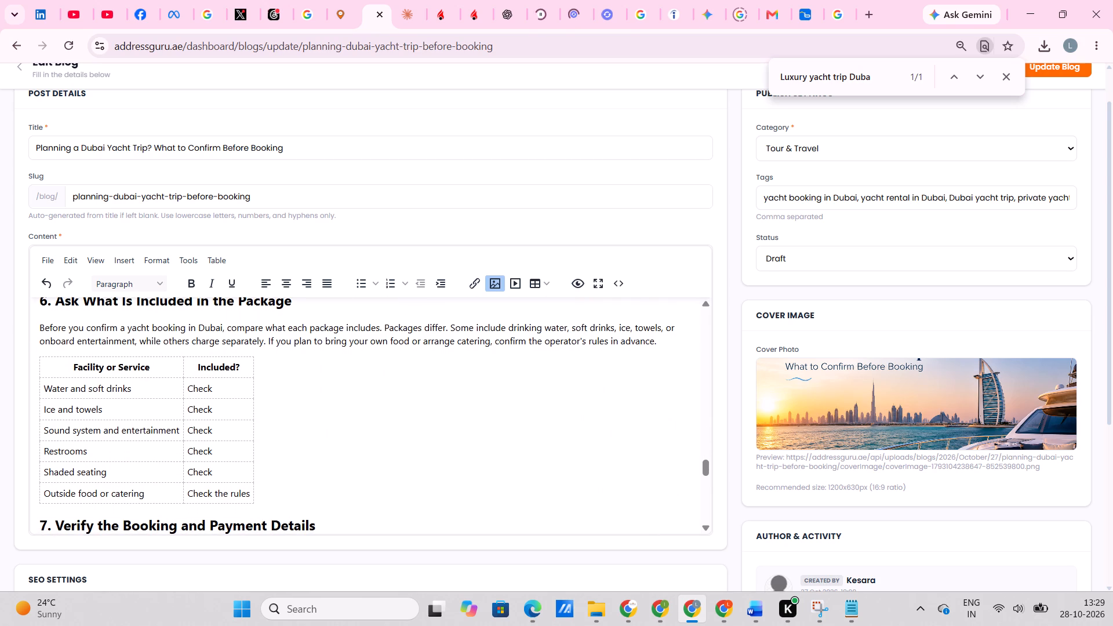
scroll(497, 430, up, 1)
scroll(497, 430, down, 1)
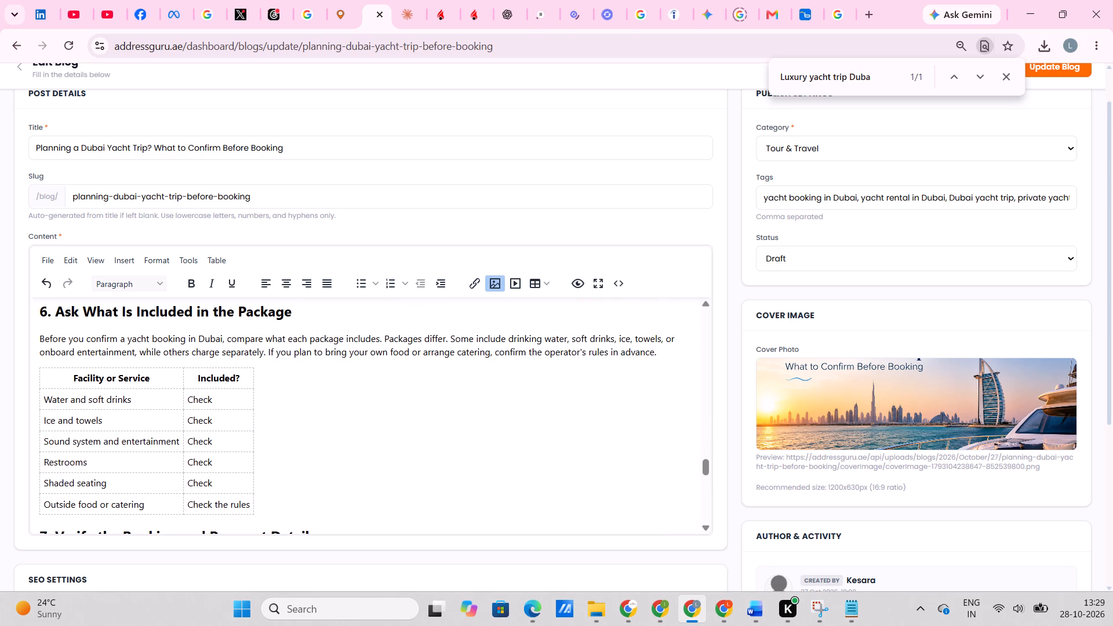
scroll(497, 430, down, 1)
scroll(497, 430, up, 1)
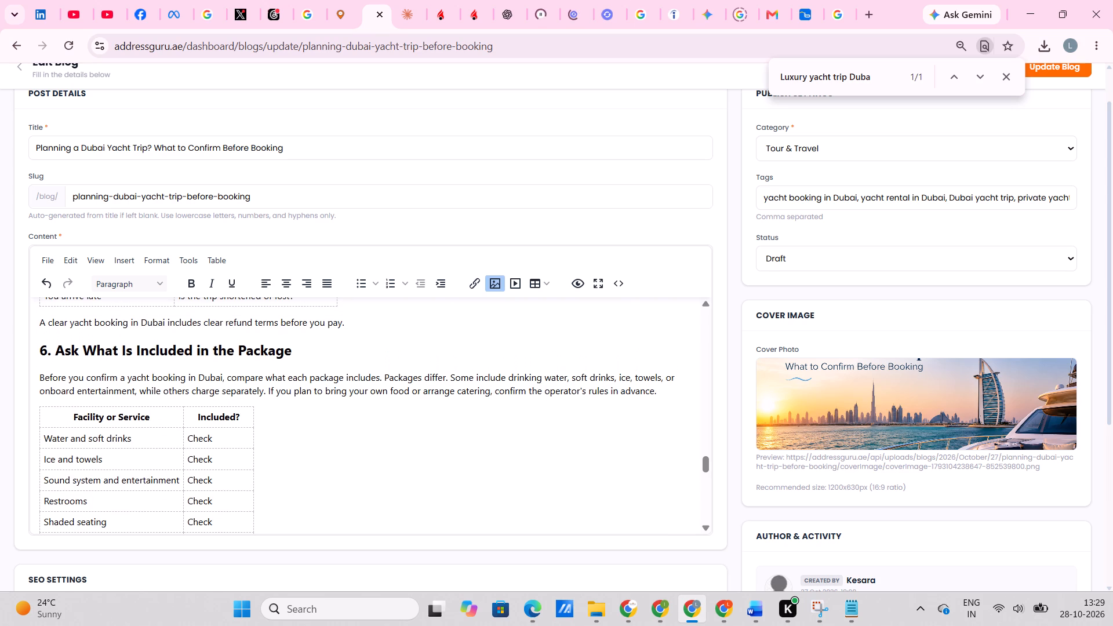
Copy "Package" from the section 6 heading and search Pinterest in the other Chrome window for "yatch Package".
triple_click(254, 355)
double_click(254, 355)
key(ctrl+c)
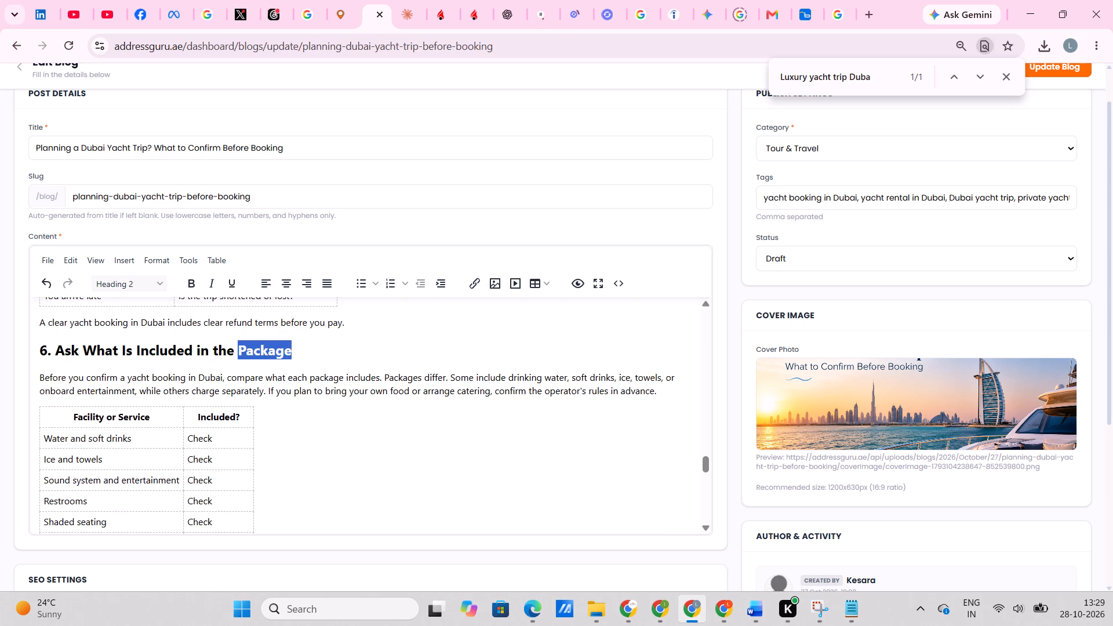
click(660, 610)
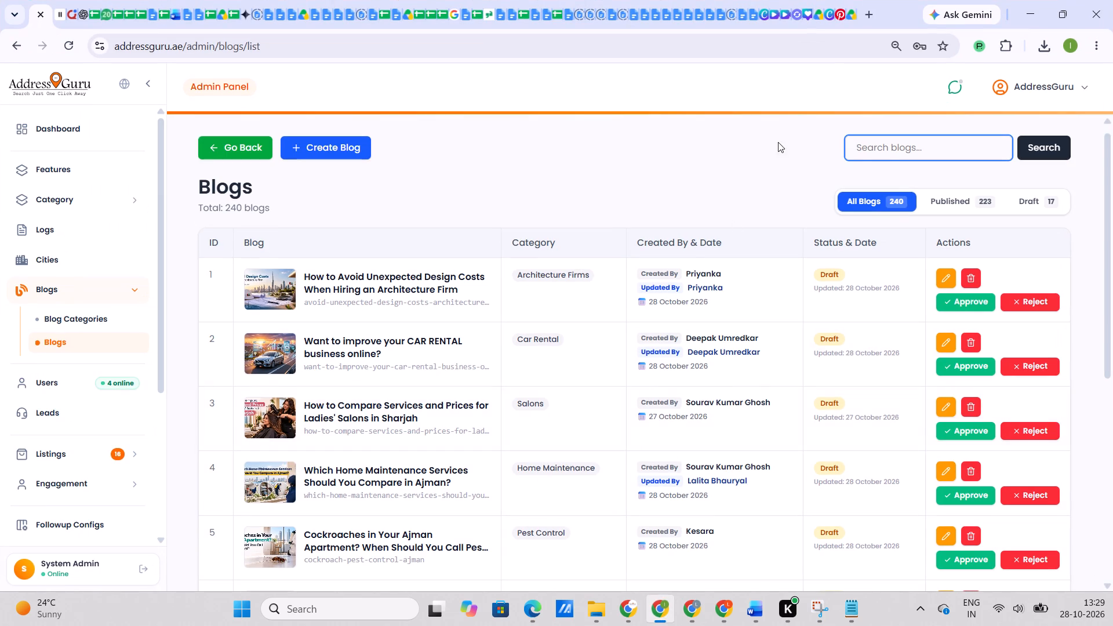
click(838, 0)
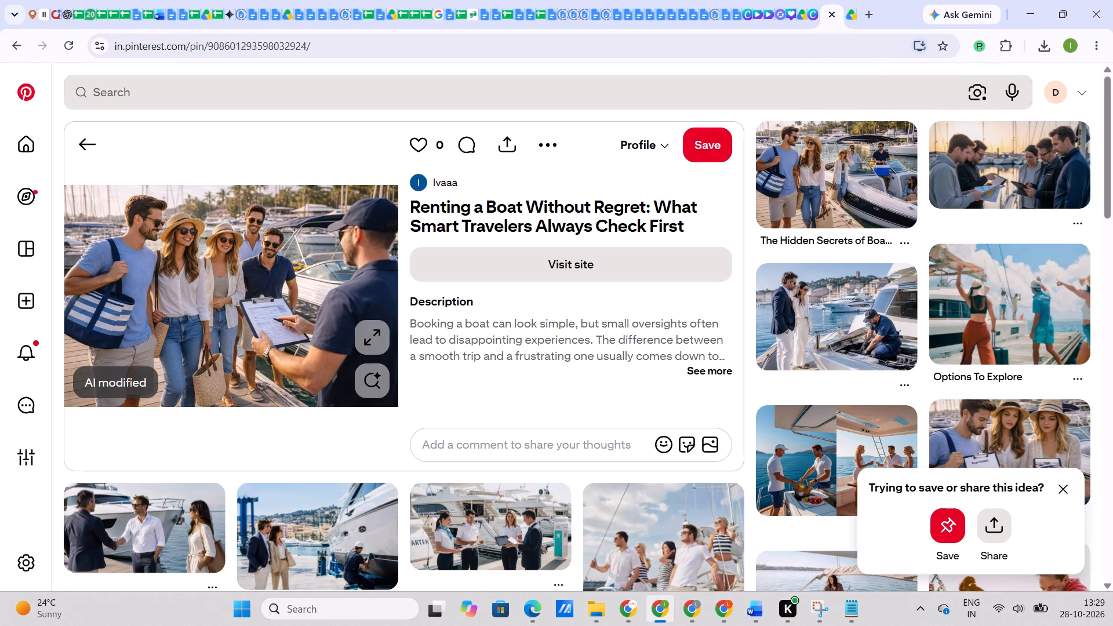
click(93, 138)
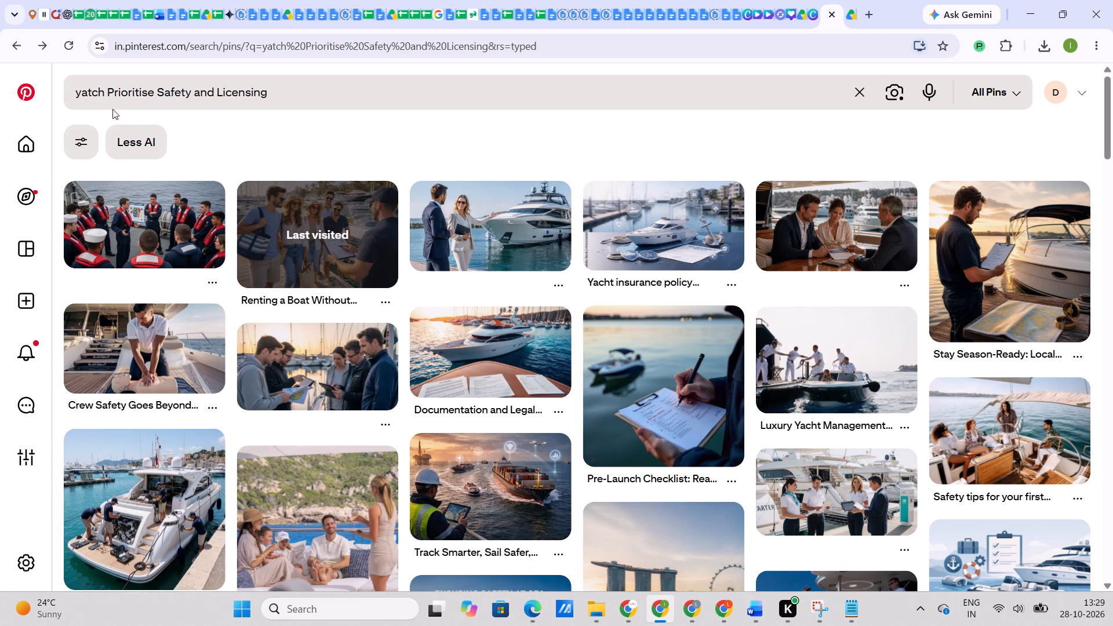
drag(108, 94, 426, 83)
key(ctrl+v)
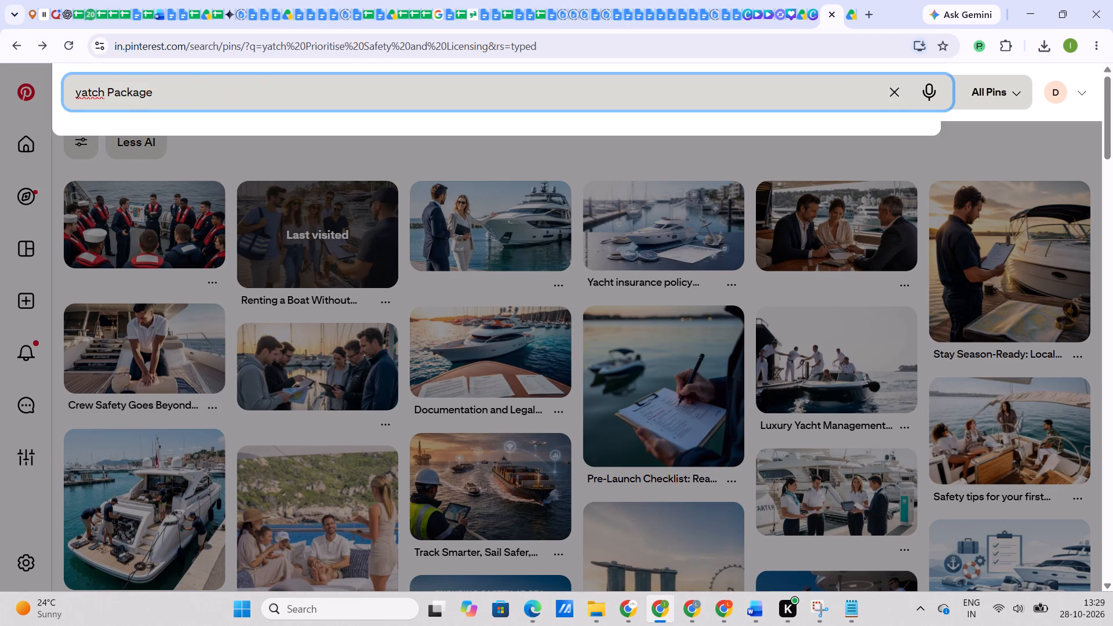
key(Return)
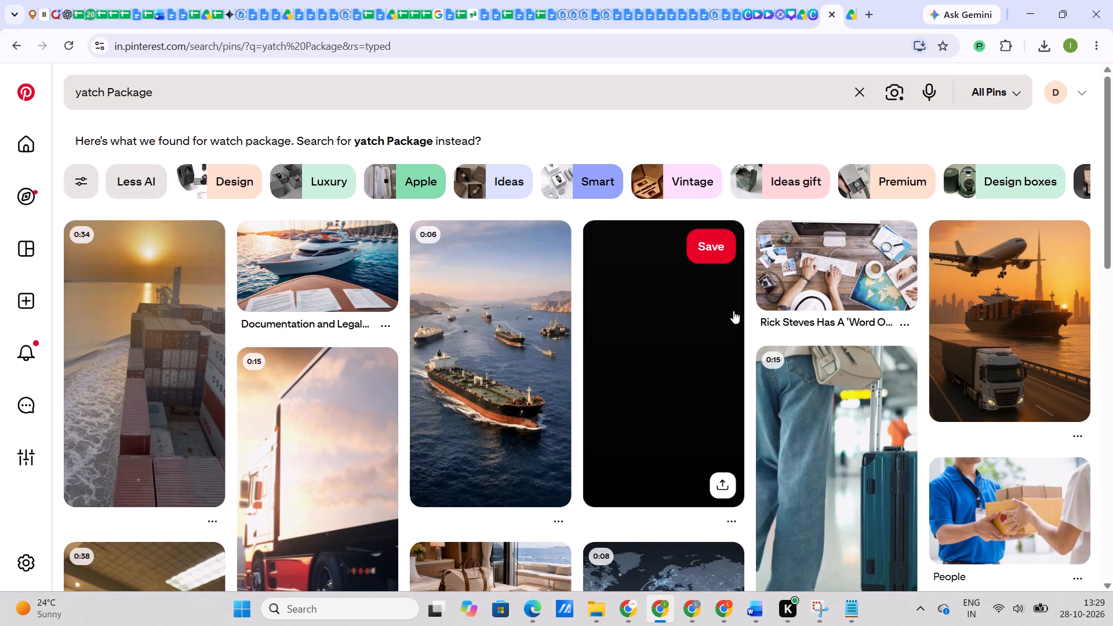
Browse the Pinterest results for a suitable yacht package image and open the pin showing a yacht behind printed documents.
scroll(810, 352, down, 5)
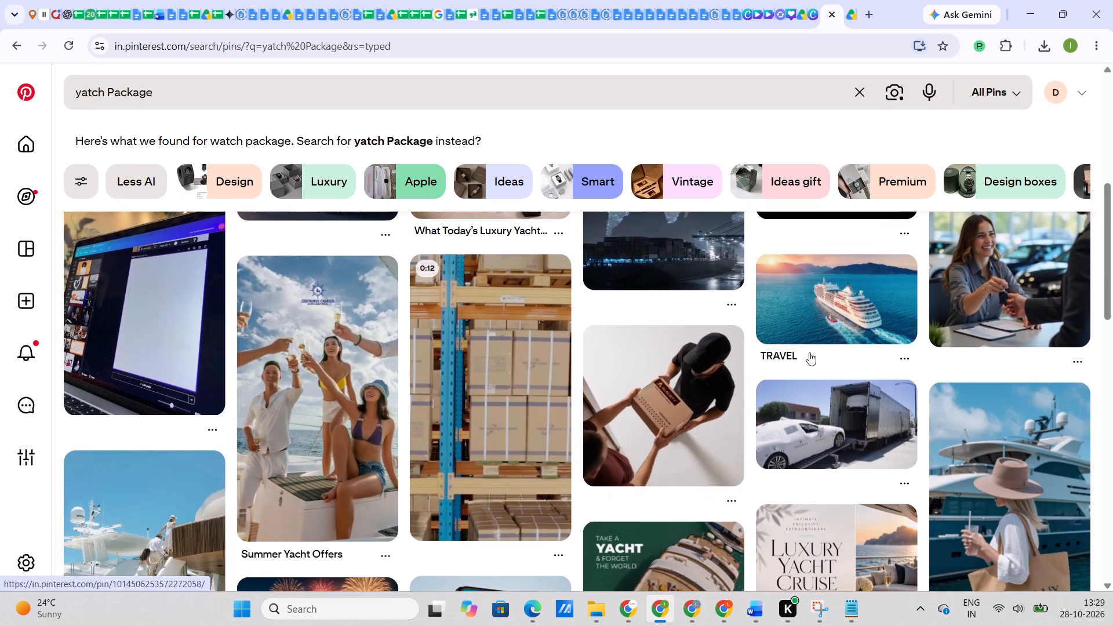
scroll(809, 352, down, 6)
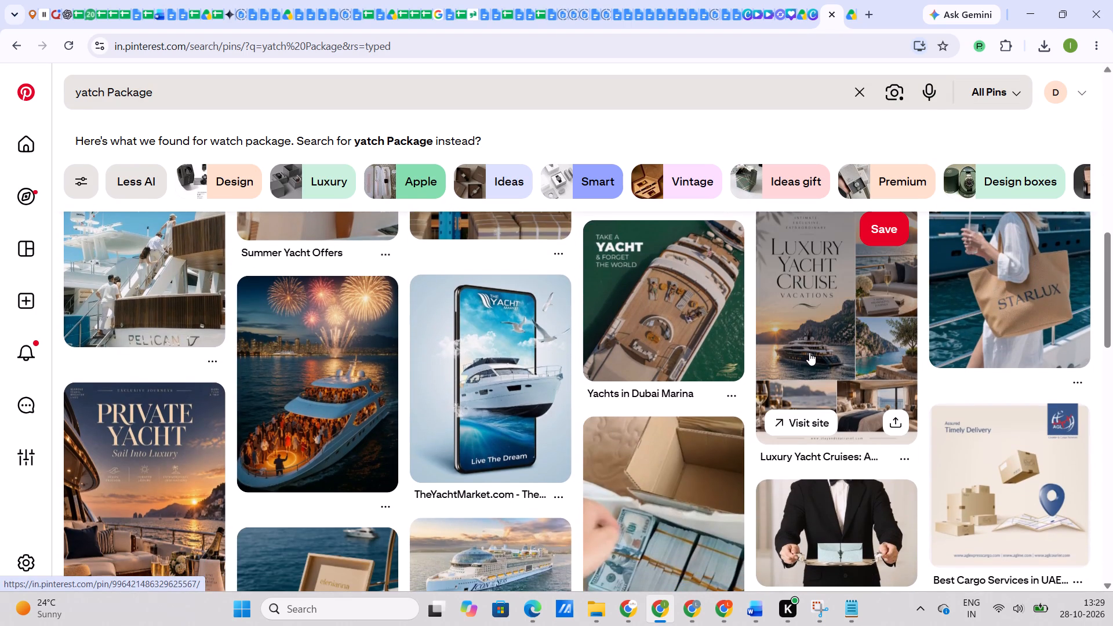
scroll(809, 352, down, 1)
scroll(554, 366, down, 4)
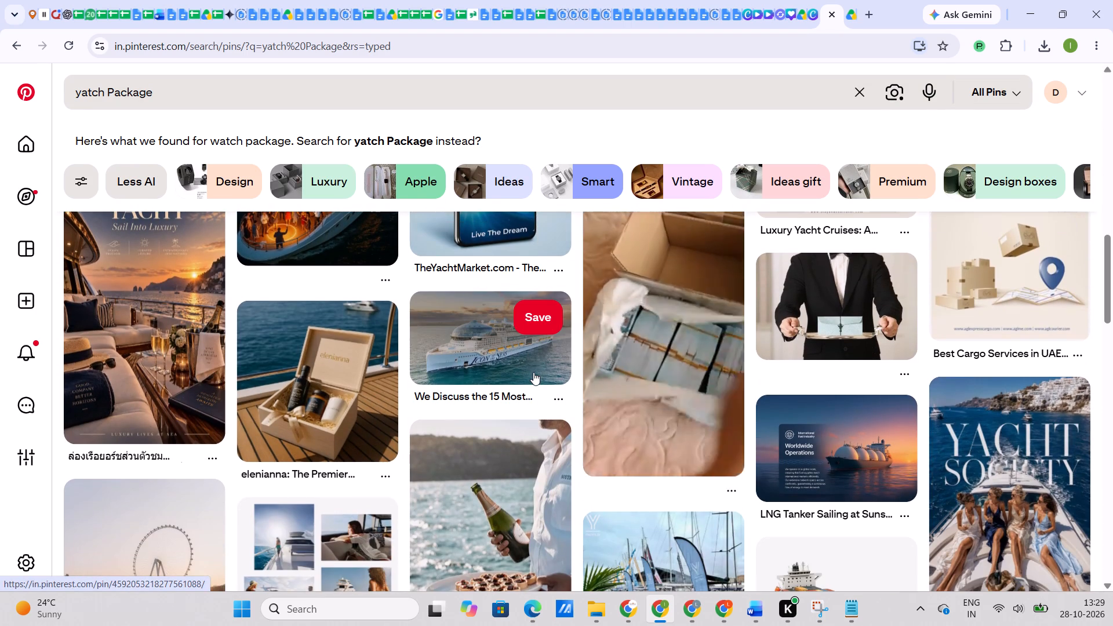
scroll(533, 372, down, 4)
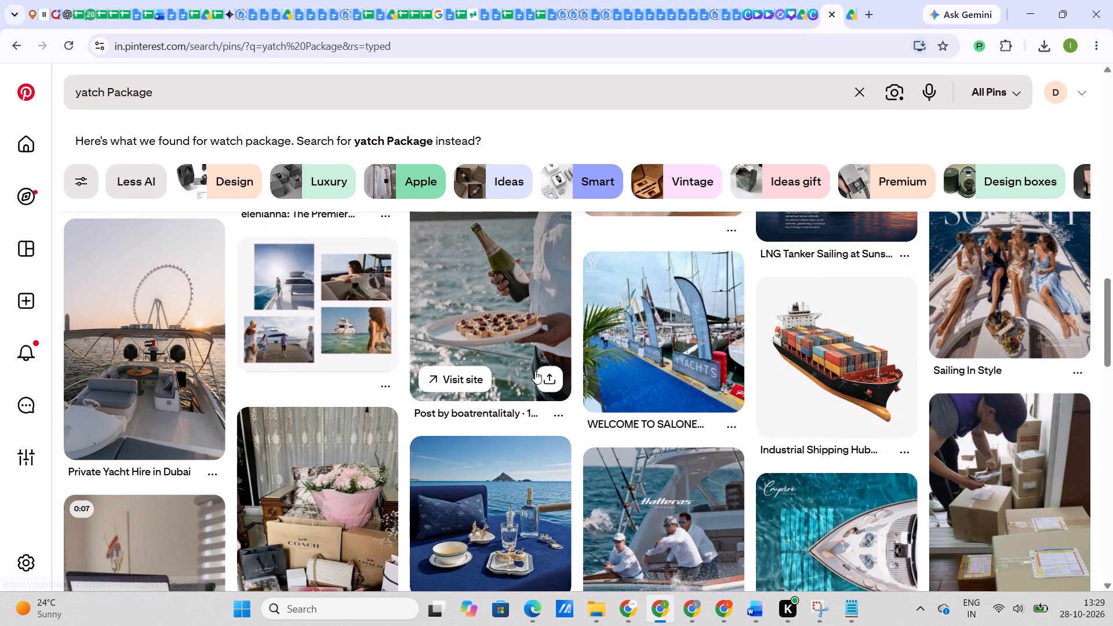
scroll(535, 371, up, 16)
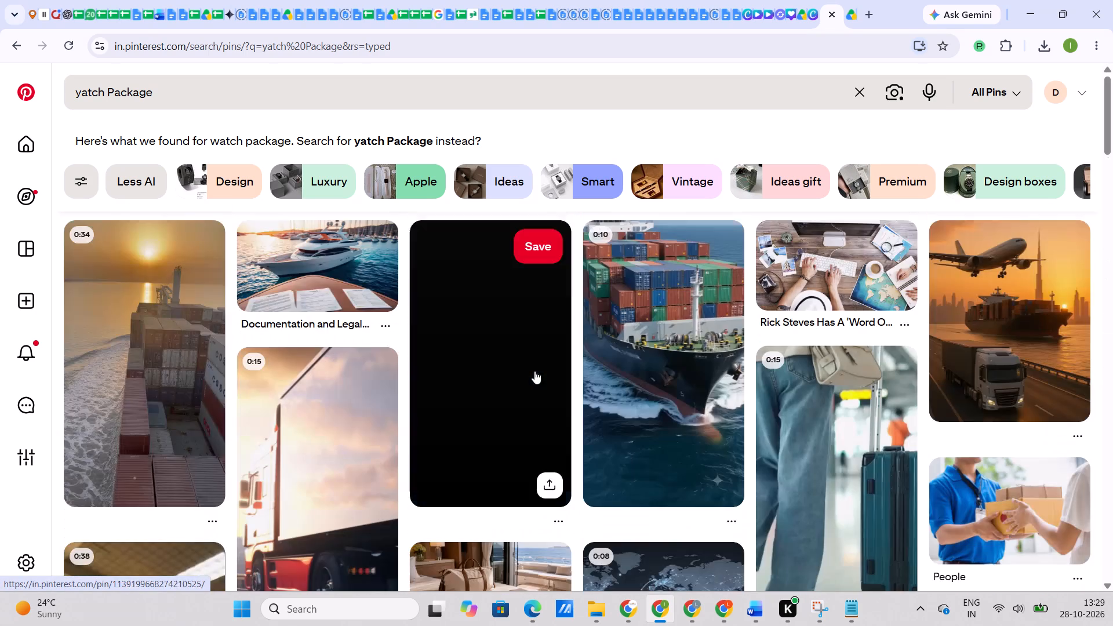
click(299, 275)
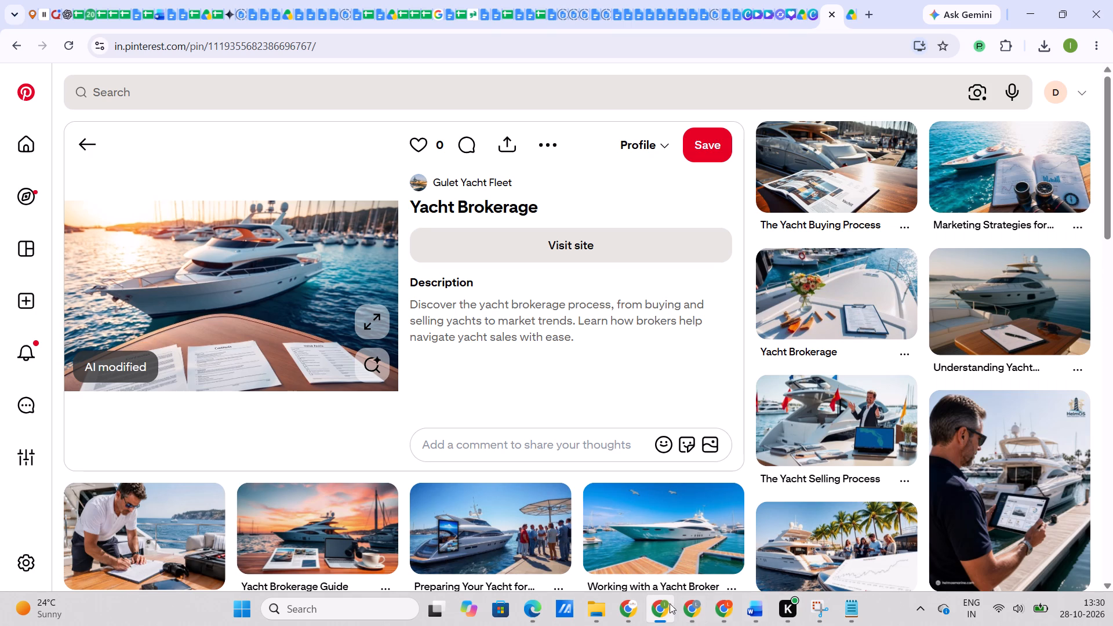
Browse the related Pinterest pins for a section 6 image and open the one showing an open magazine beside a yacht.
double_click(692, 613)
click(691, 614)
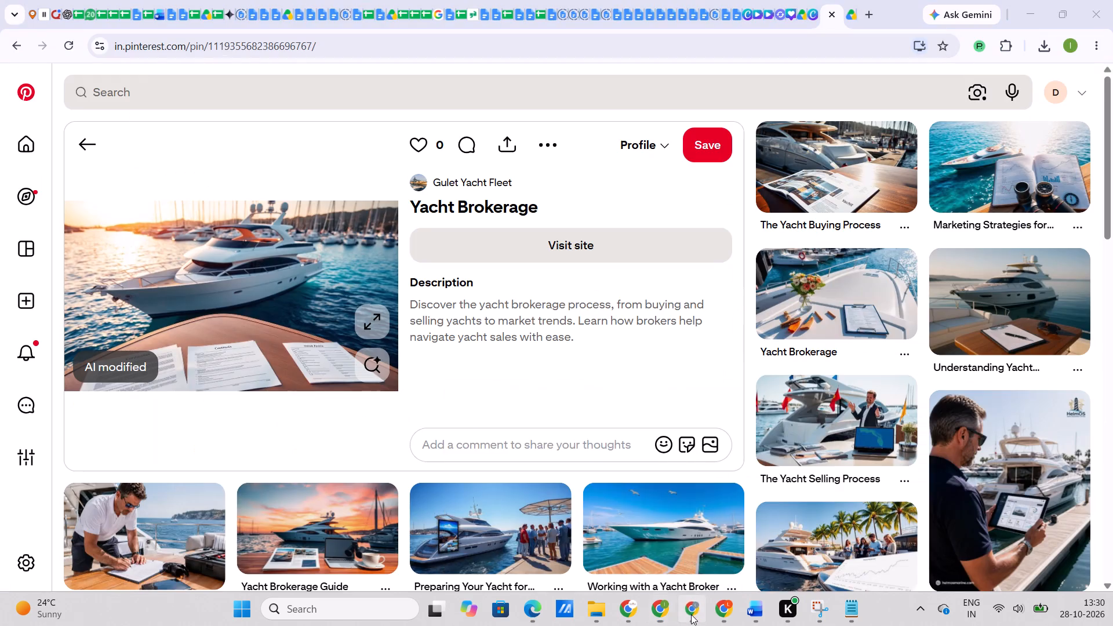
double_click(691, 615)
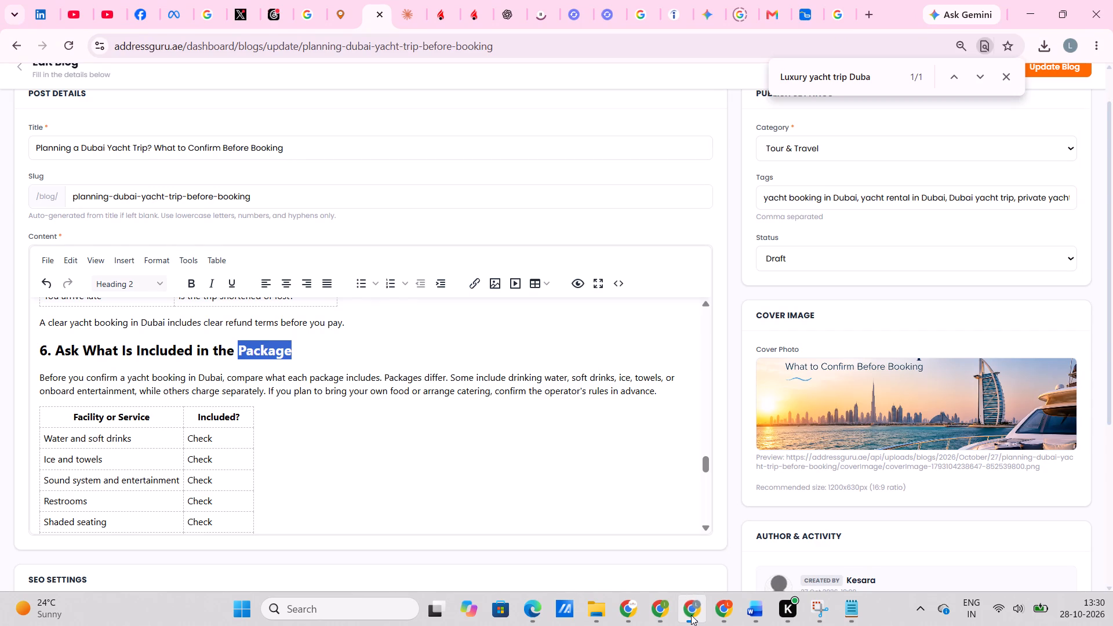
click(691, 615)
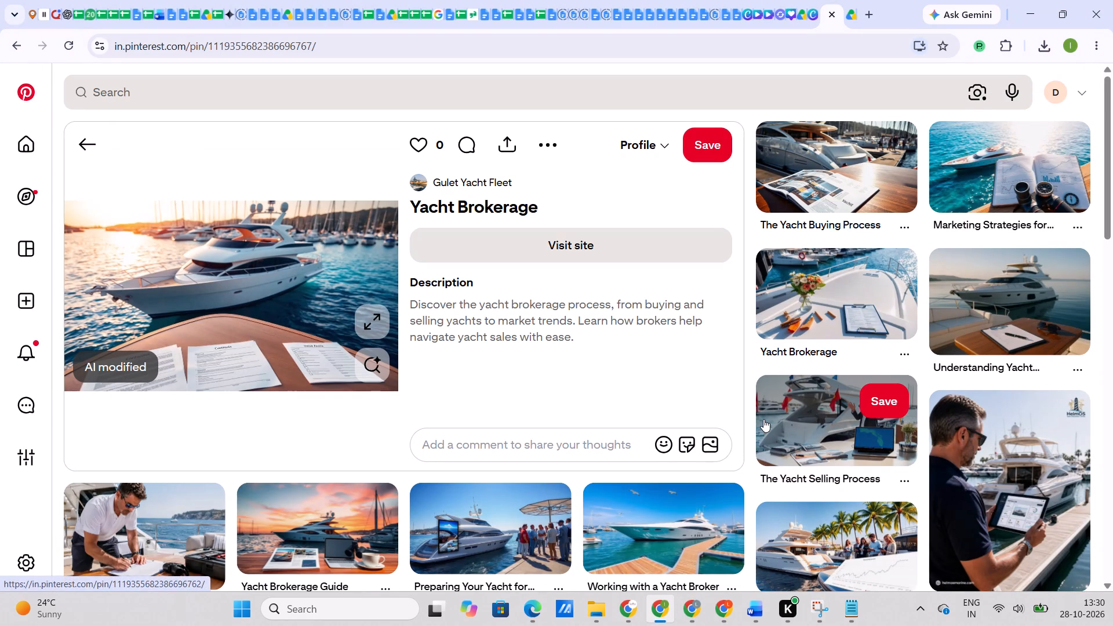
scroll(763, 419, down, 2)
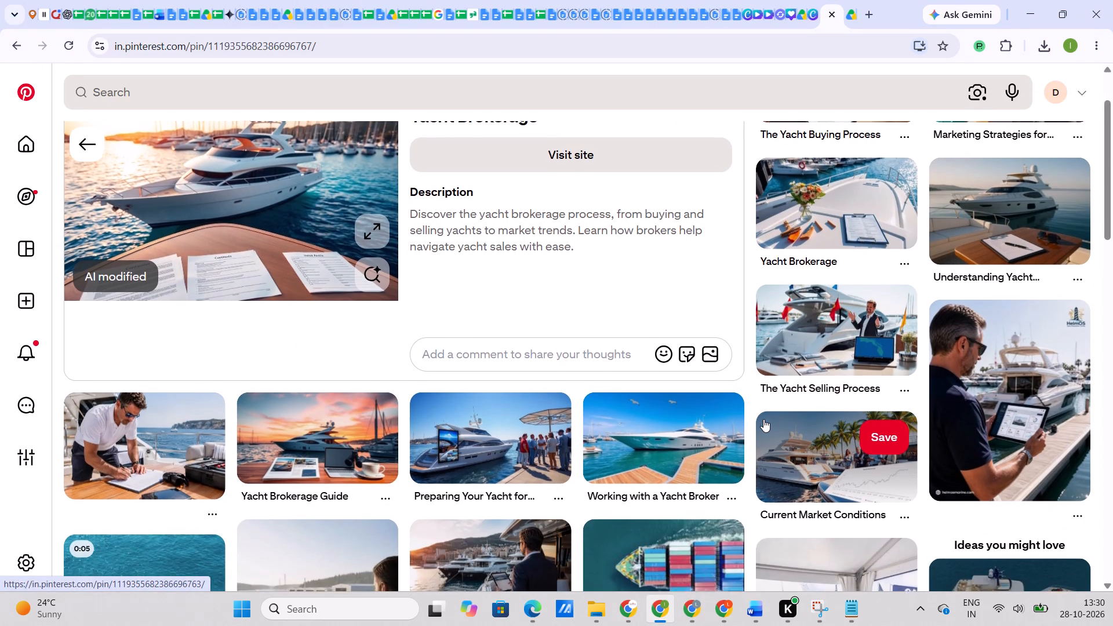
scroll(763, 419, down, 2)
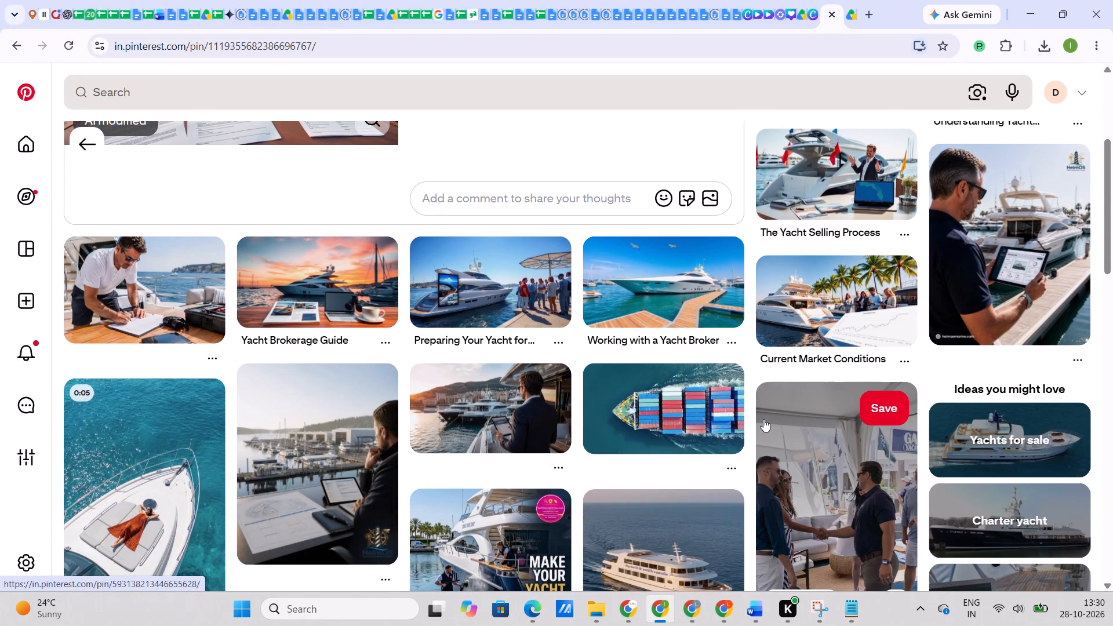
scroll(763, 419, down, 4)
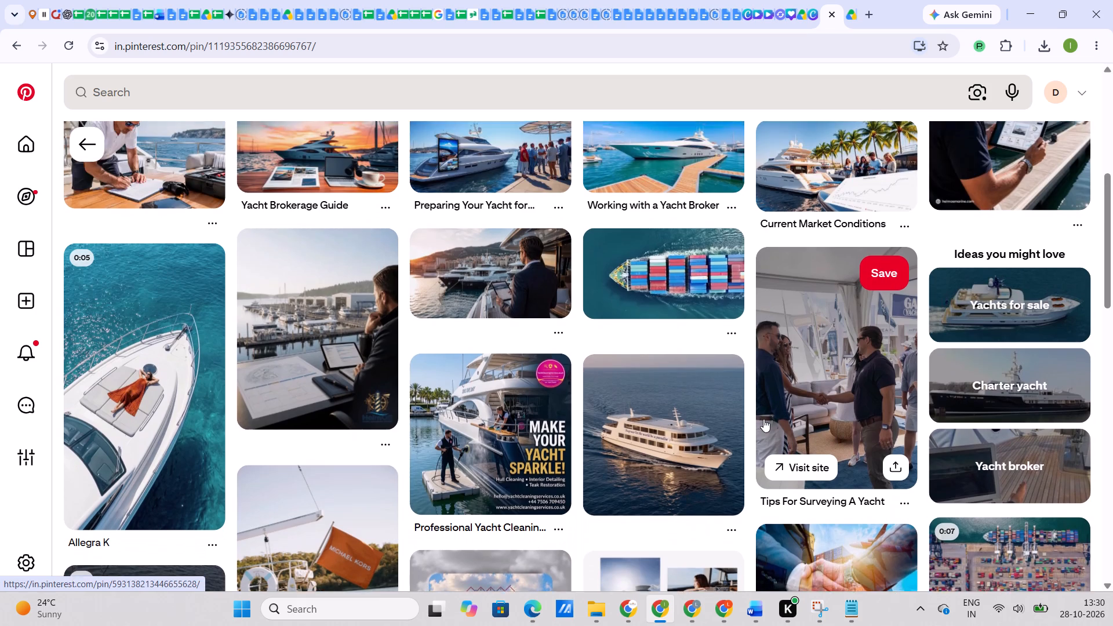
scroll(763, 419, down, 3)
scroll(763, 419, up, 9)
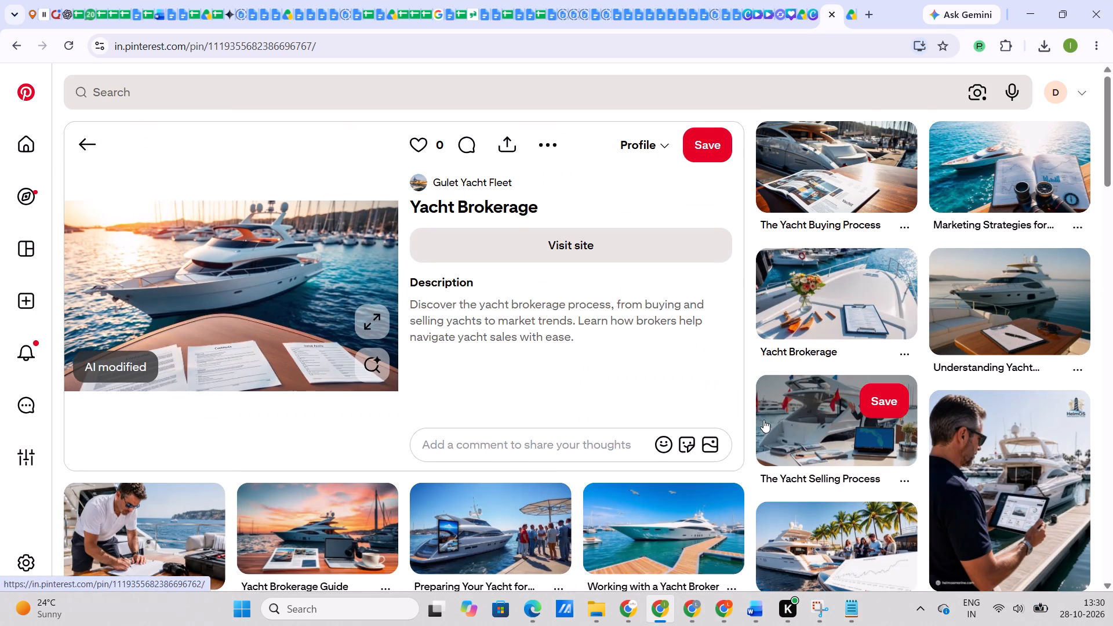
scroll(763, 420, up, 2)
click(839, 195)
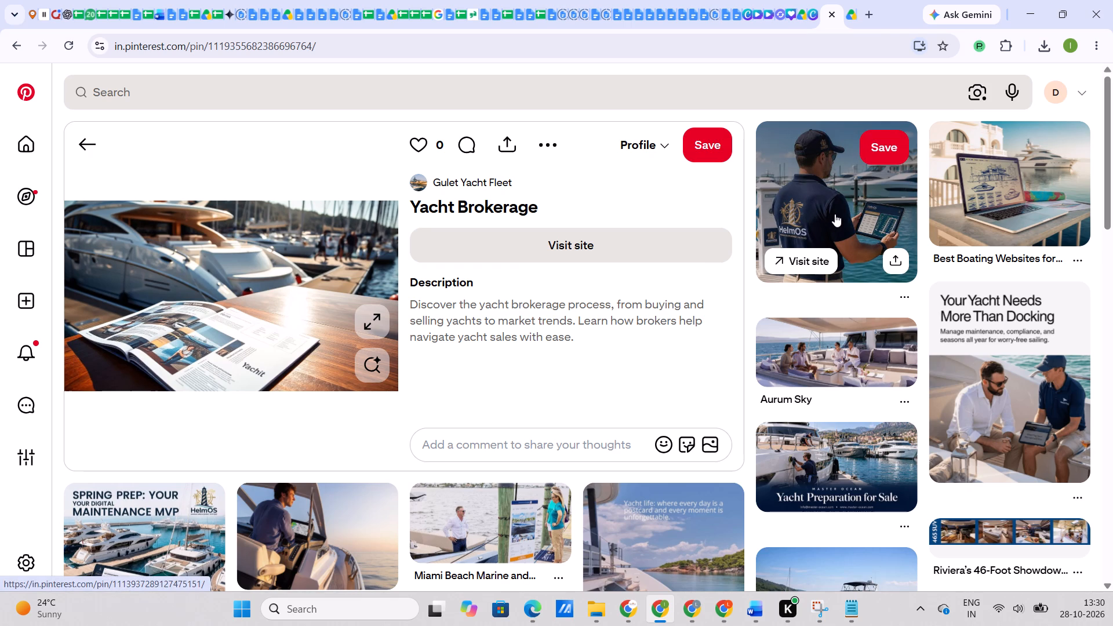
Examine the pins related to the open-magazine yacht pin for other suitable package images.
scroll(879, 425, down, 2)
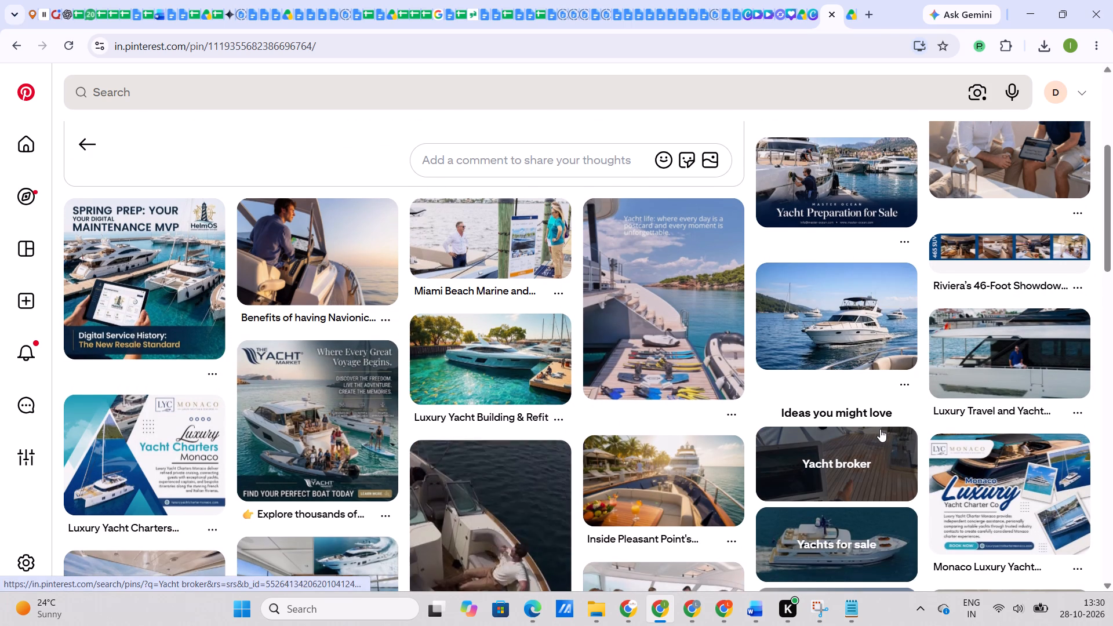
scroll(880, 429, down, 4)
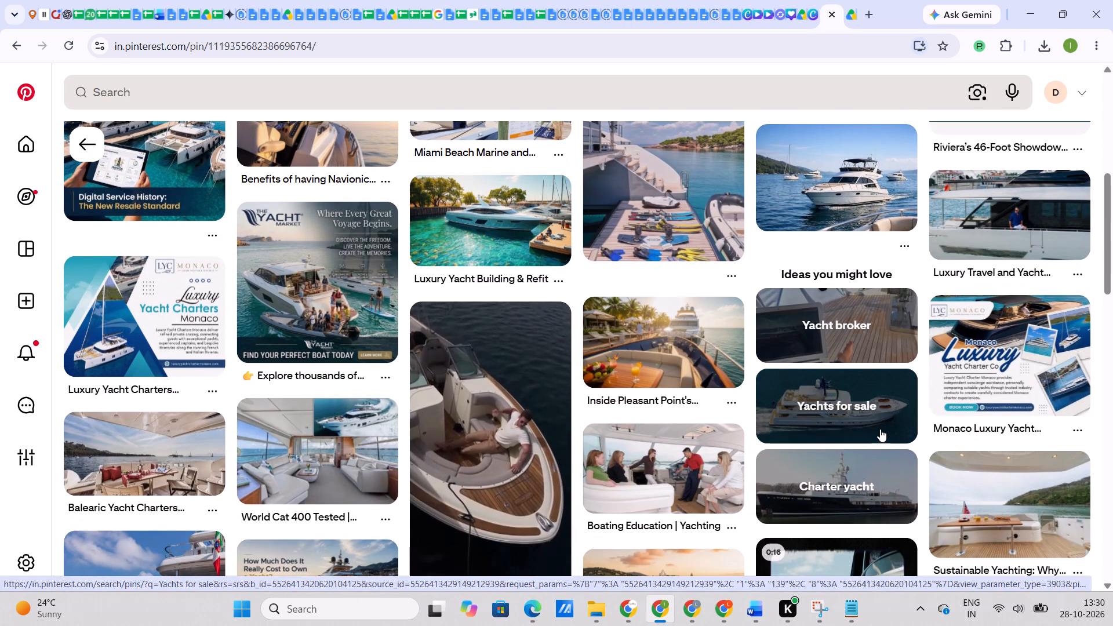
scroll(880, 429, down, 5)
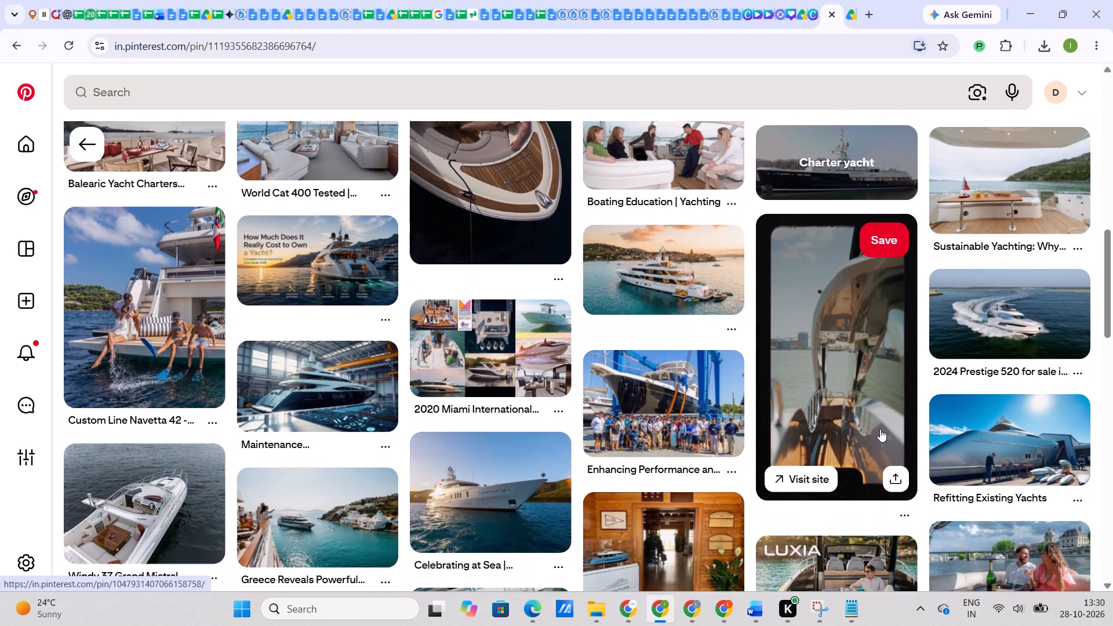
scroll(880, 429, down, 7)
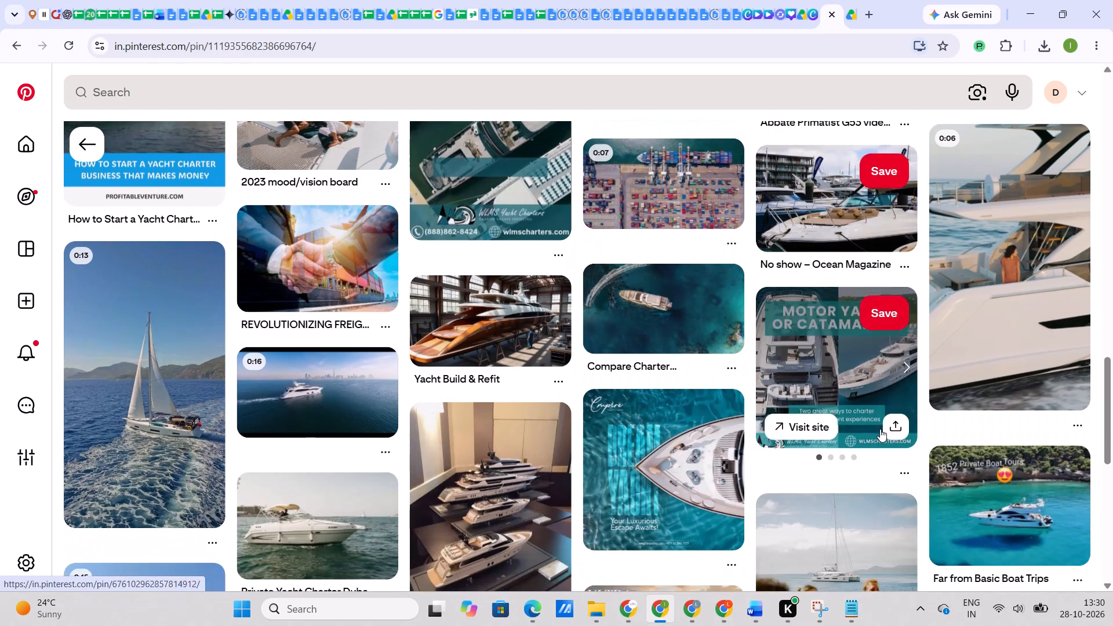
scroll(880, 429, down, 3)
scroll(880, 429, up, 18)
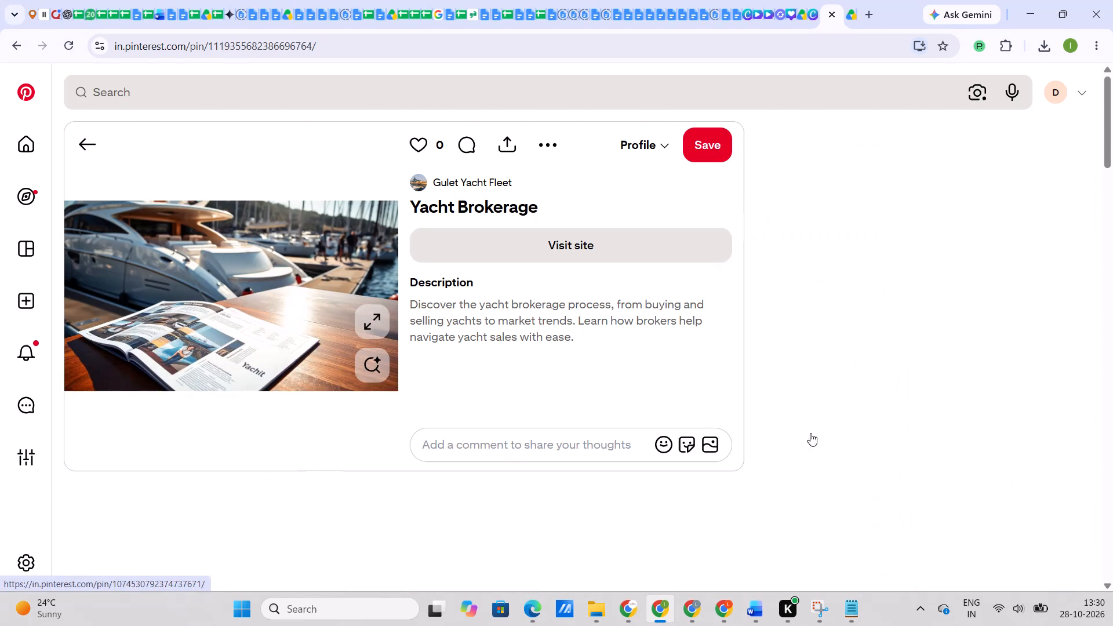
Save the open-magazine yacht image from the Pinterest pin to the Downloads folder.
right_click(196, 279)
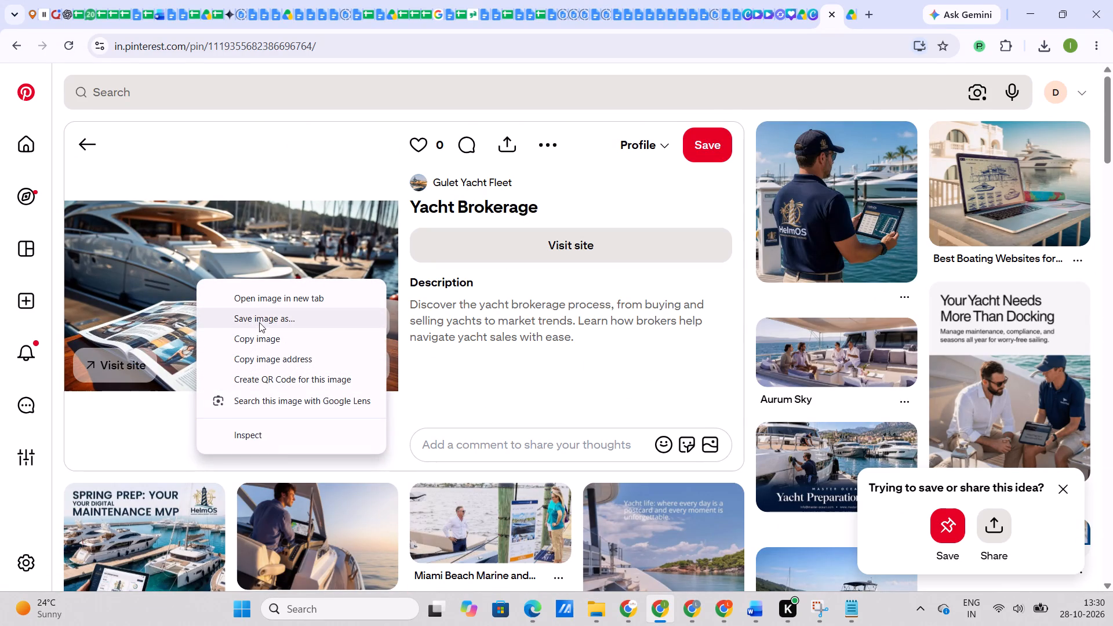
click(259, 322)
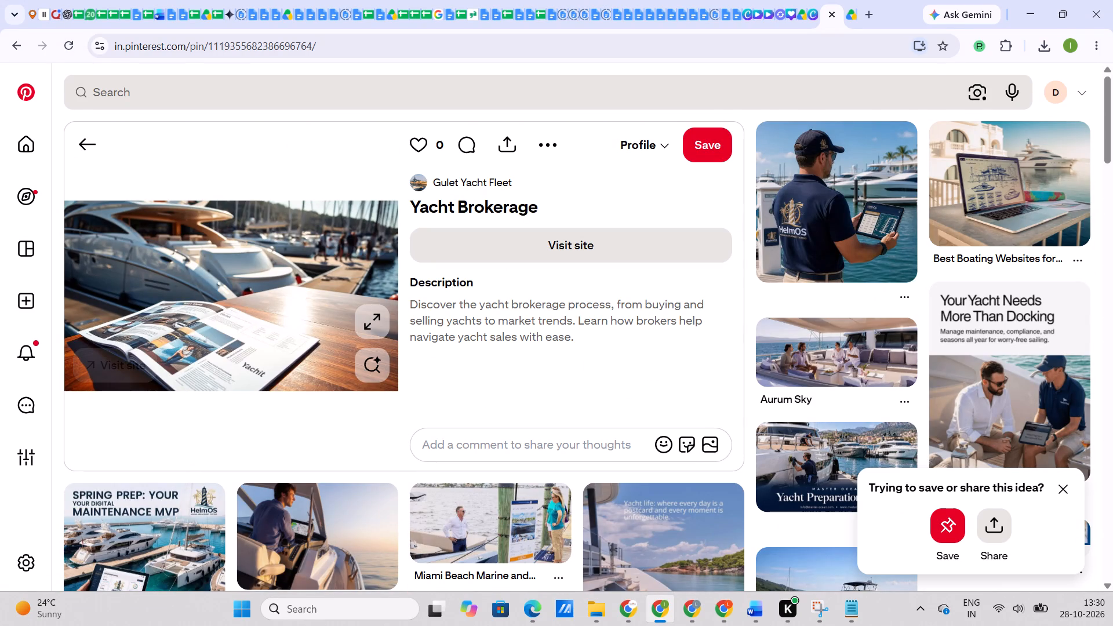
click(562, 454)
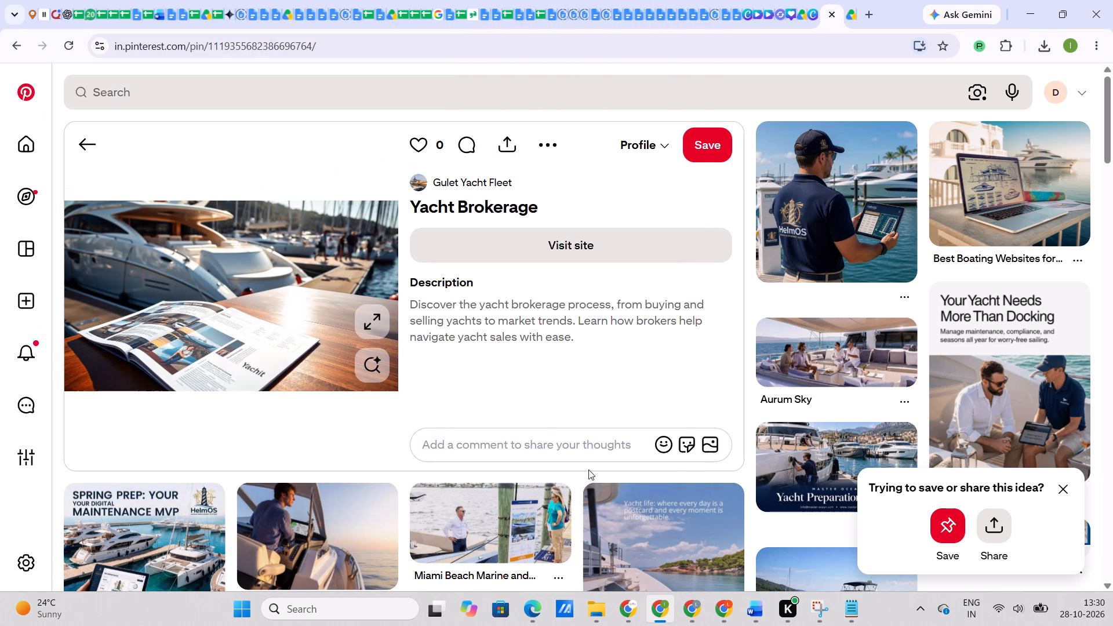
Upload the saved open-magazine yacht image to FreeConvert's WebP Converter in the other Chrome window and convert it.
click(695, 609)
click(574, 0)
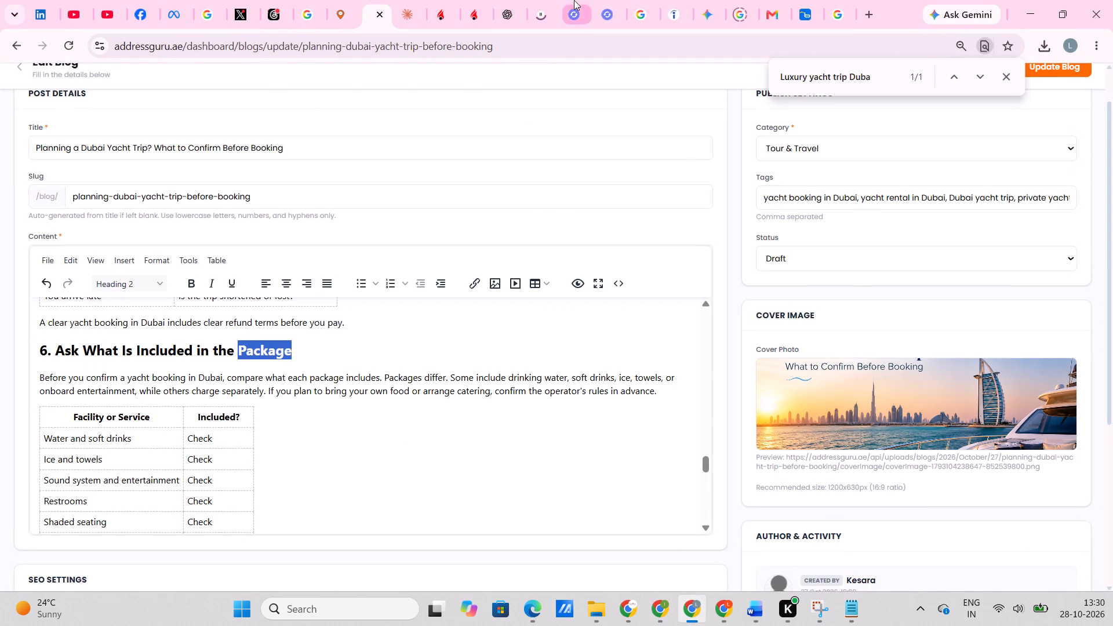
click(67, 46)
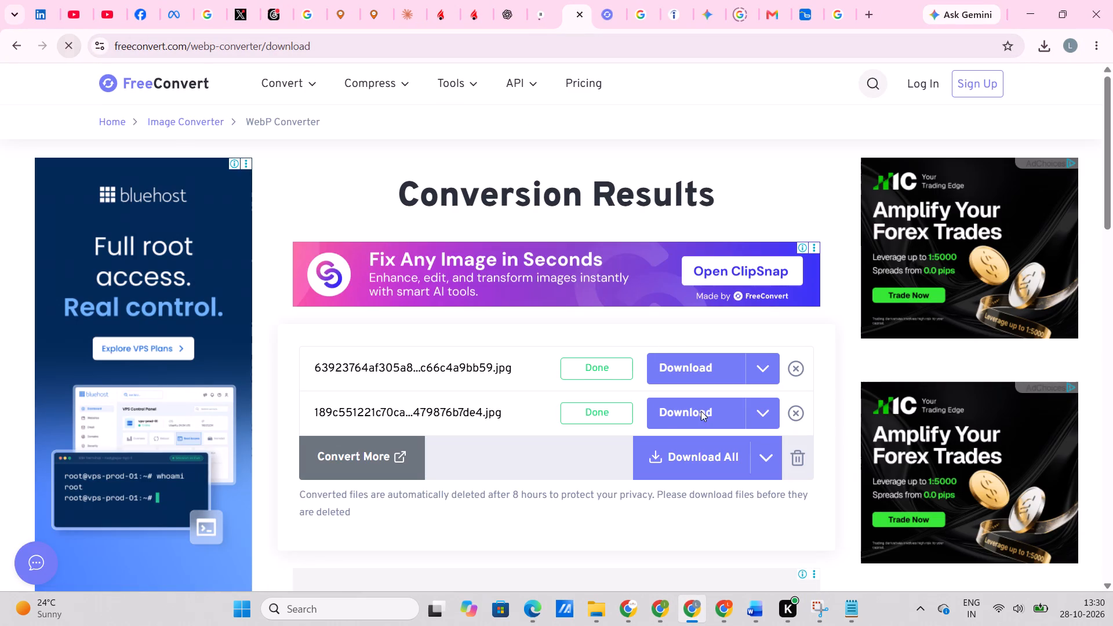
click(520, 428)
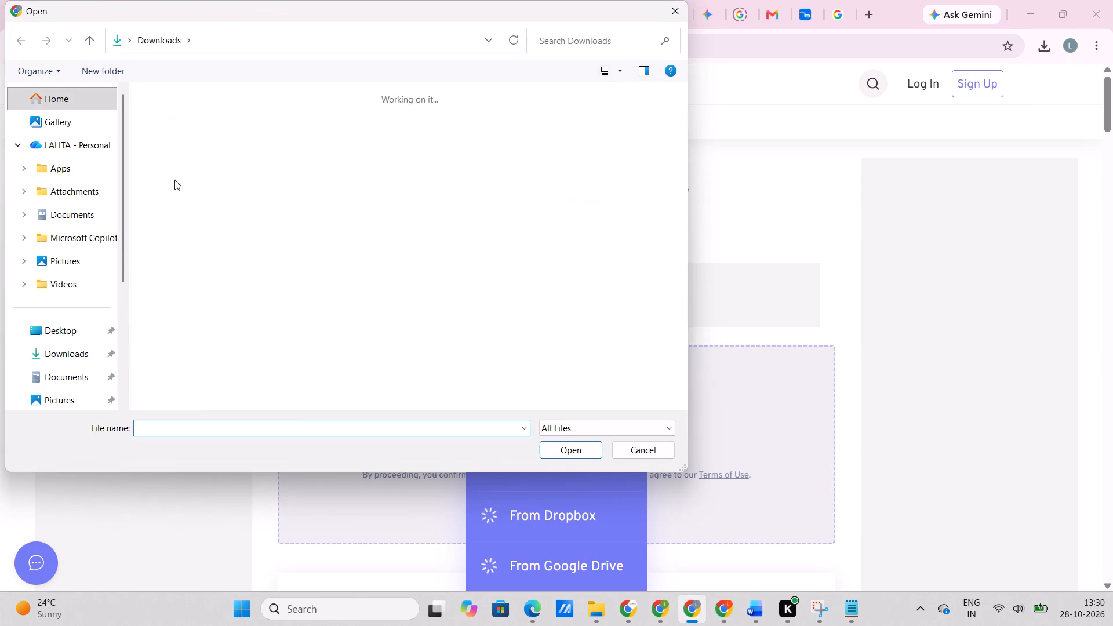
click(164, 156)
click(562, 449)
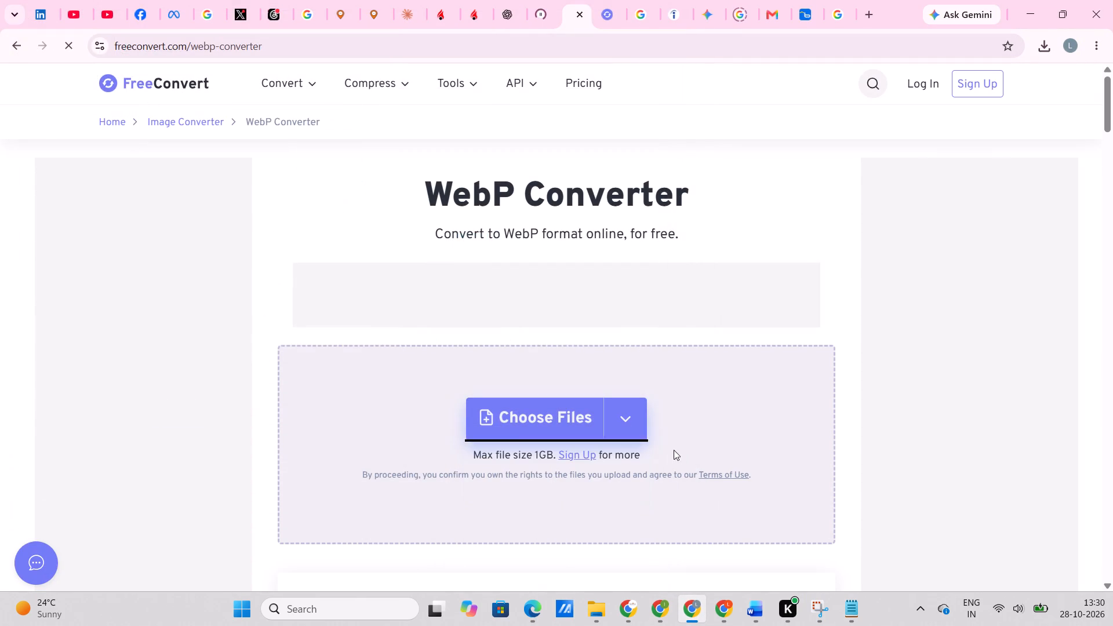
click(534, 409)
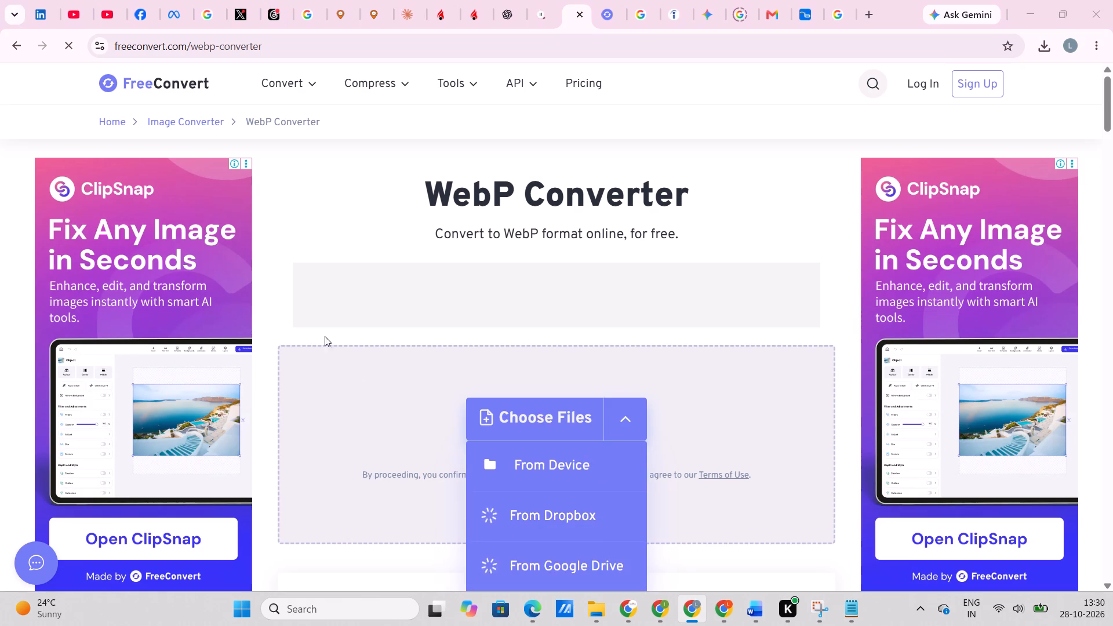
click(185, 155)
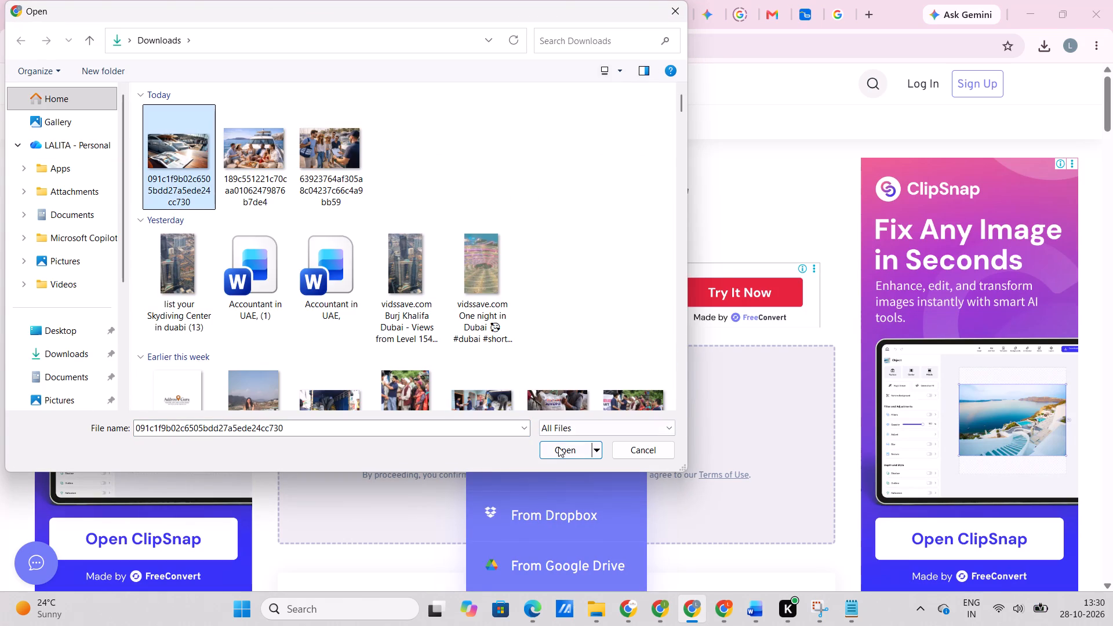
click(562, 449)
click(743, 456)
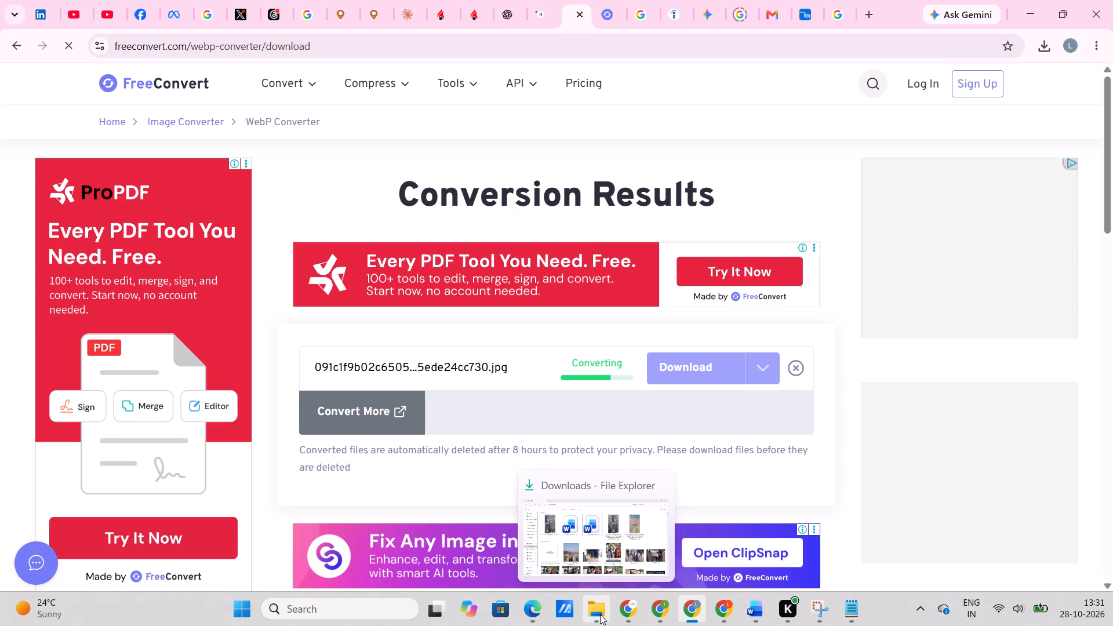
Delete the original open-magazine yacht image from the Downloads folder in File Explorer.
double_click(600, 614)
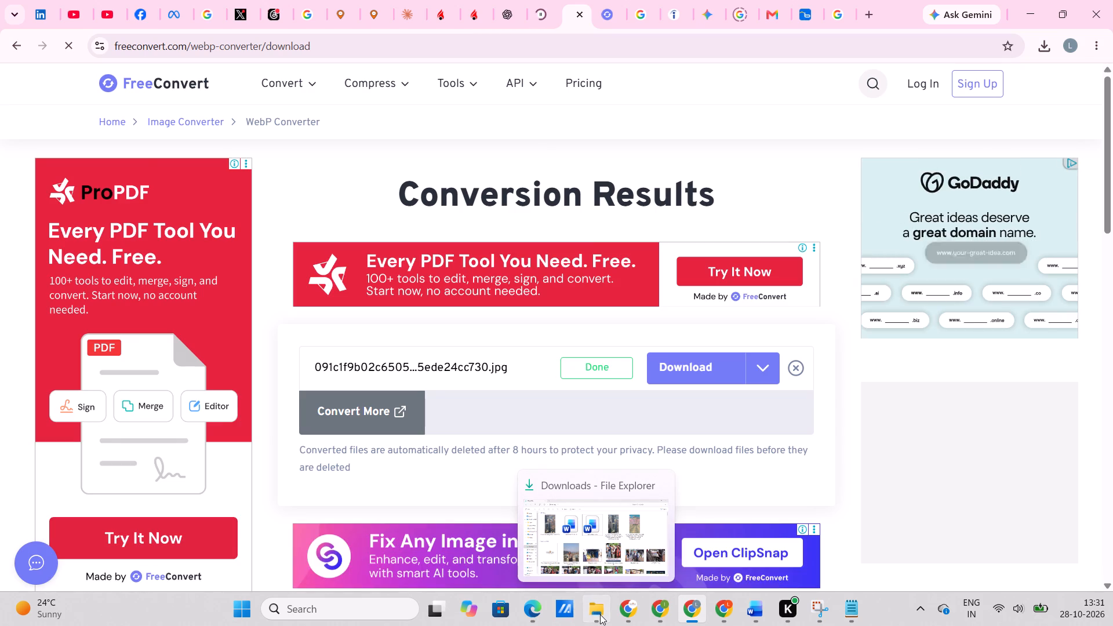
click(600, 613)
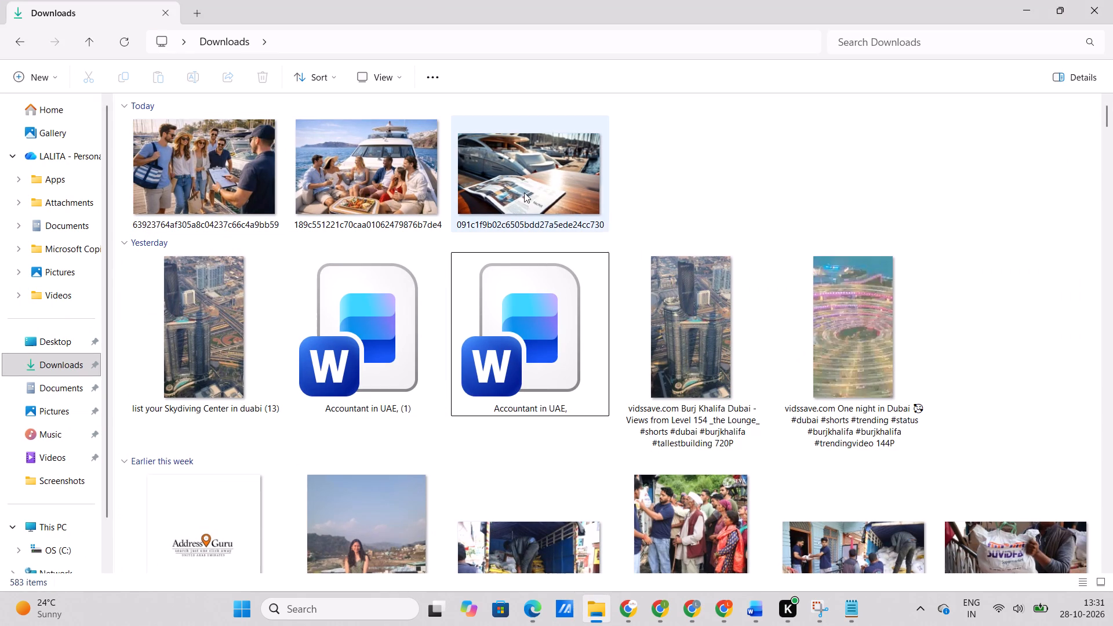
click(531, 192)
click(267, 71)
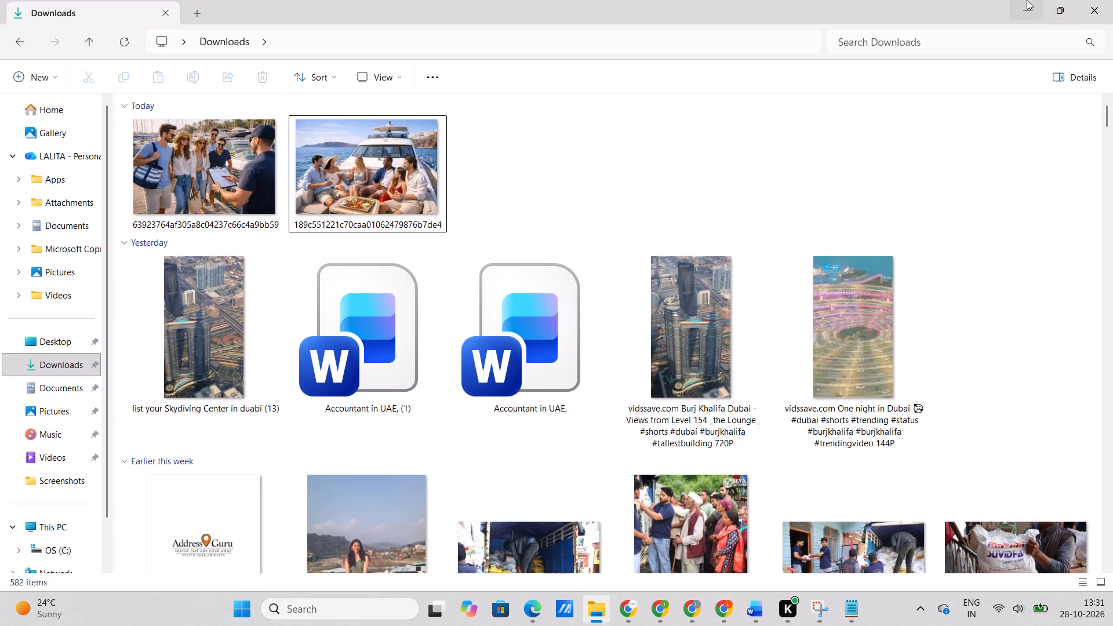
click(1027, 0)
Download the converted WebP image from FreeConvert.
click(683, 370)
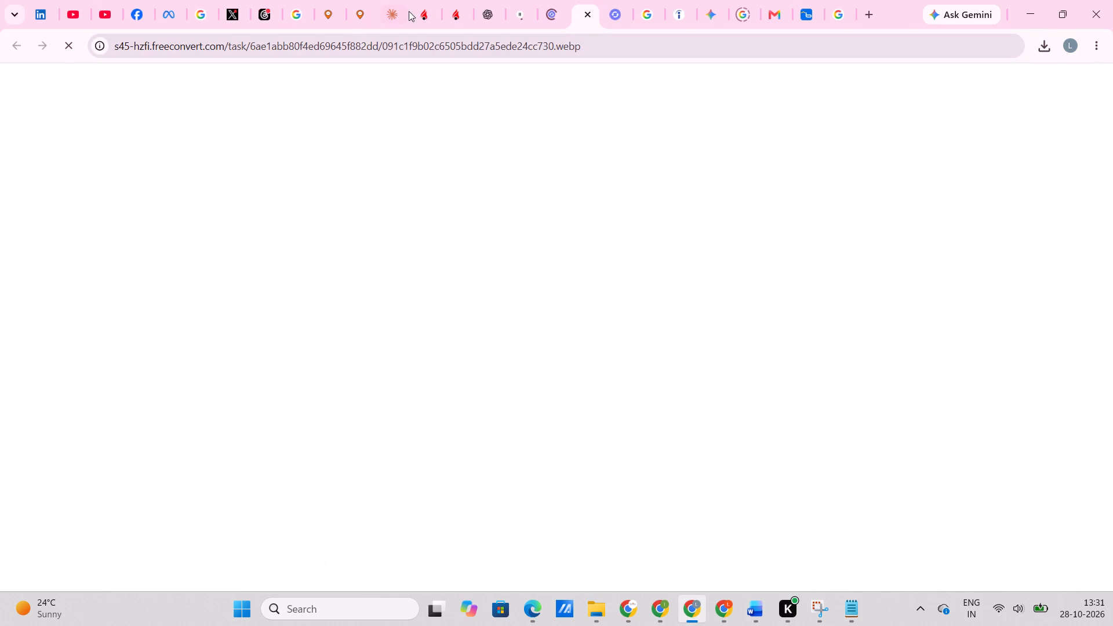
Copy the keyword "Dubai yacht trip" from the blog draft's tags.
click(377, 0)
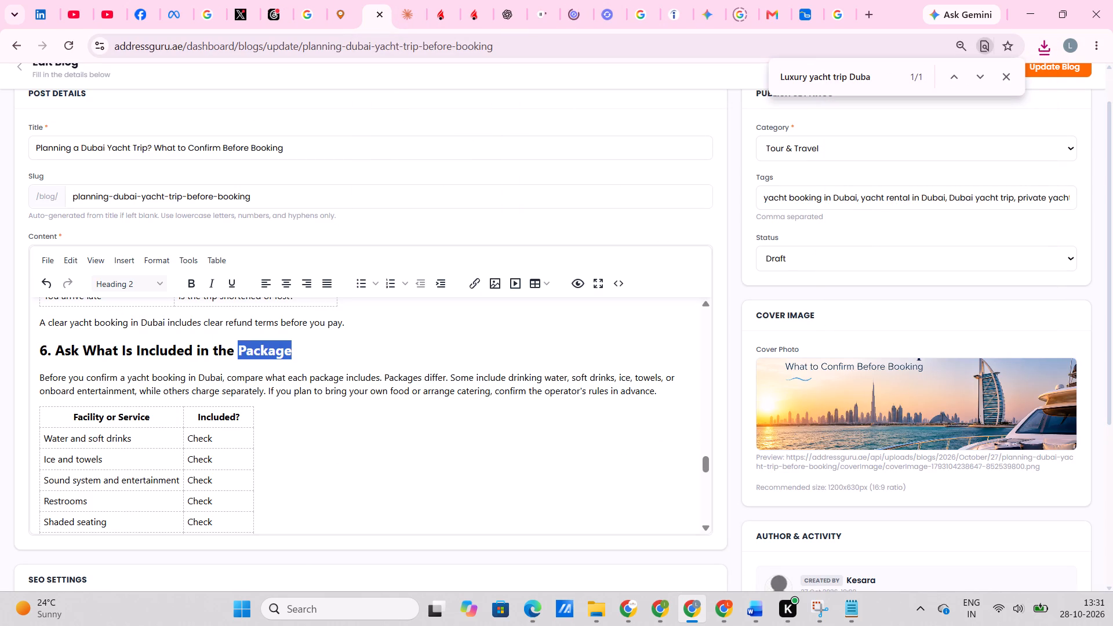
drag(950, 197, 965, 198)
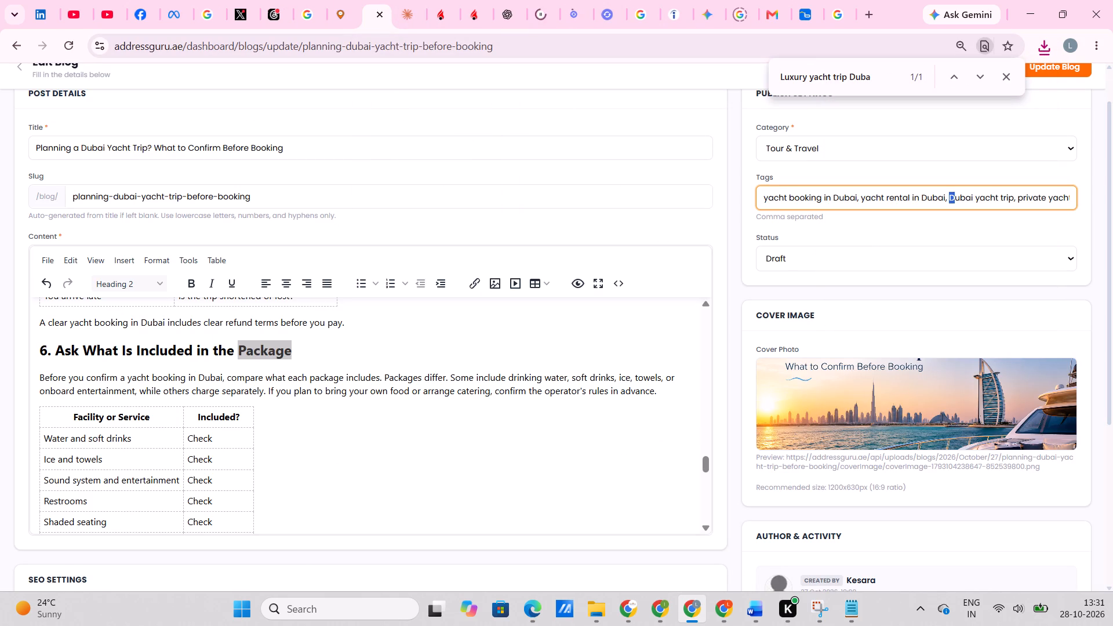
drag(965, 198, 1014, 195)
key(ctrl+c)
Review sections 5 to 7 of the draft to choose where the yacht package image should go.
click(326, 346)
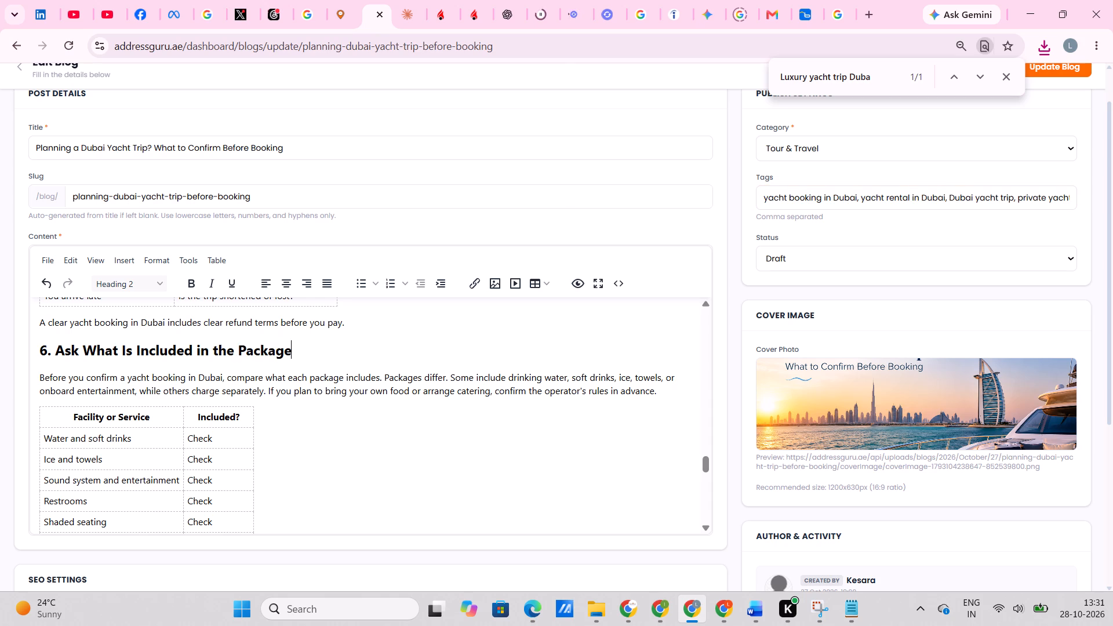
scroll(394, 369, up, 4)
scroll(413, 378, down, 1)
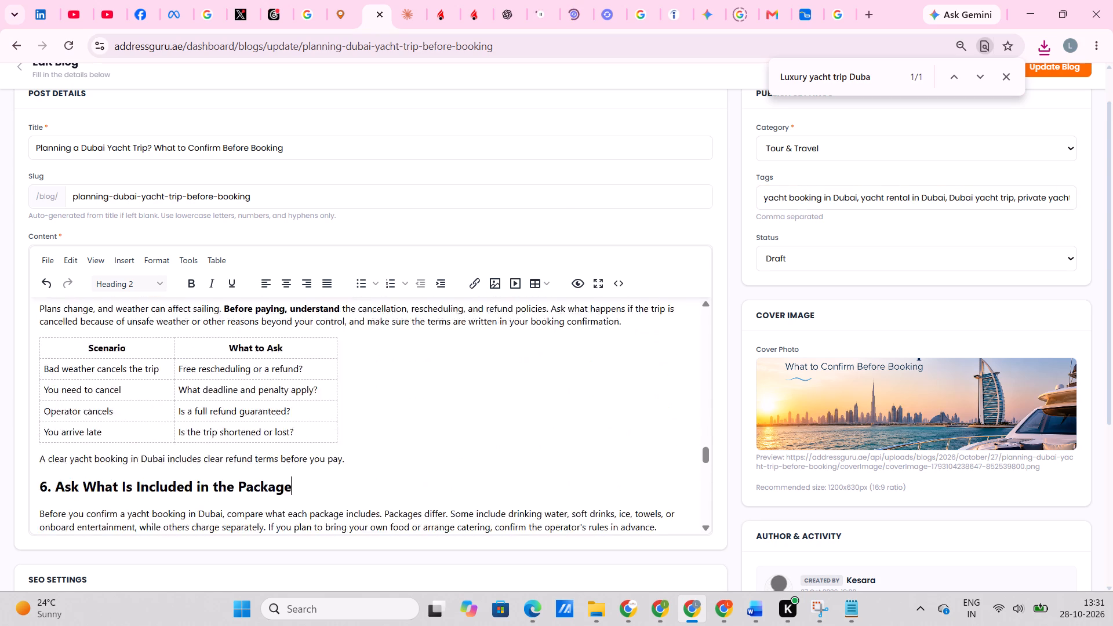
scroll(413, 379, down, 2)
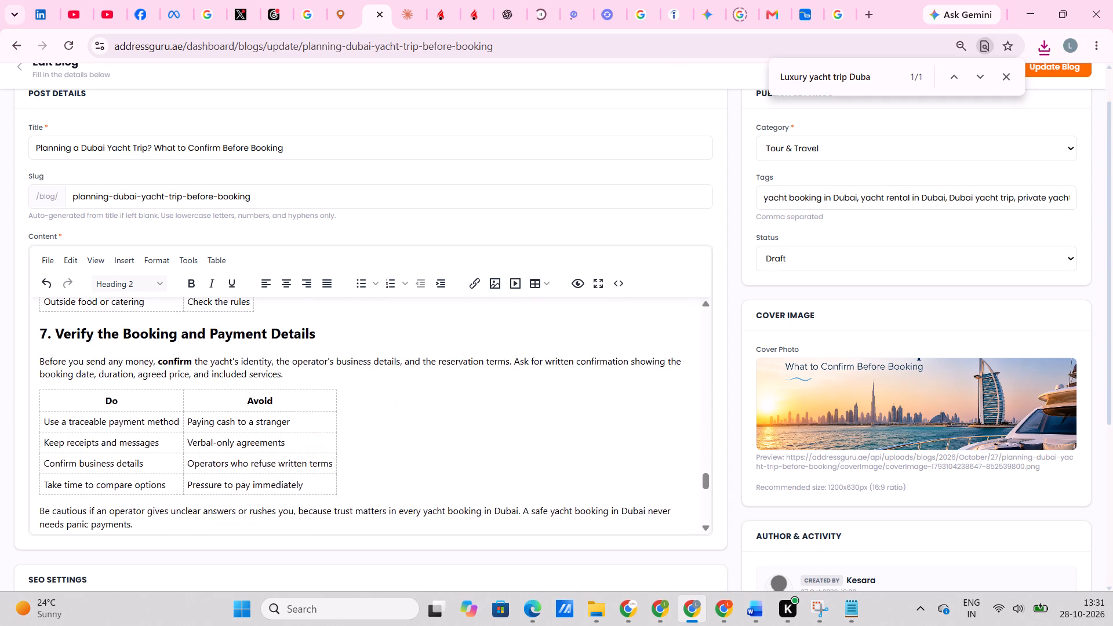
scroll(413, 380, down, 1)
scroll(413, 380, up, 1)
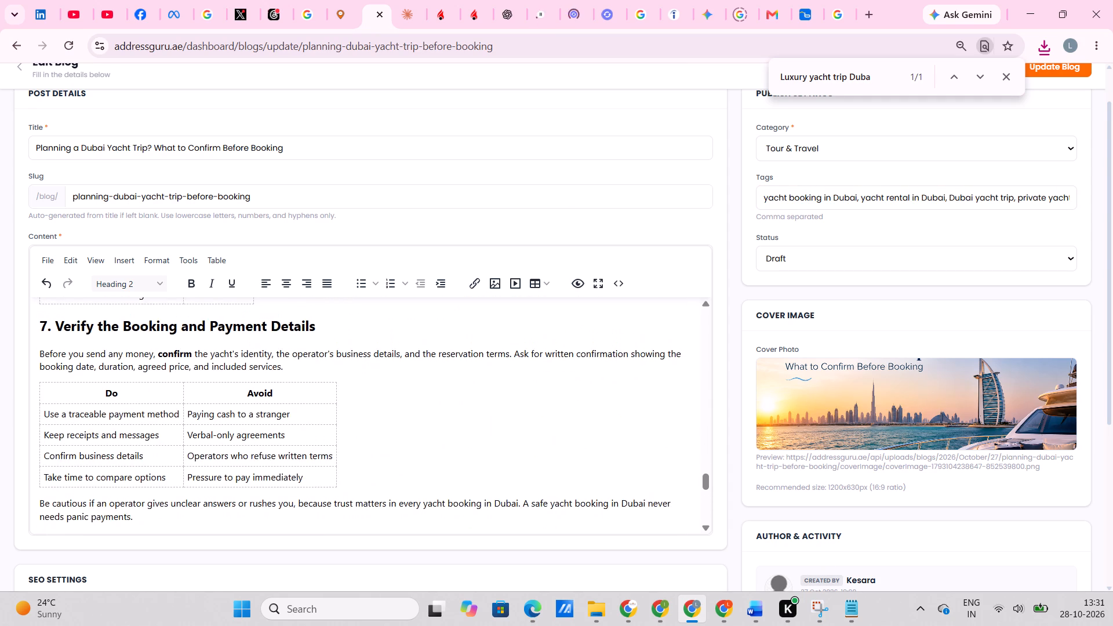
scroll(413, 380, up, 1)
scroll(366, 413, up, 2)
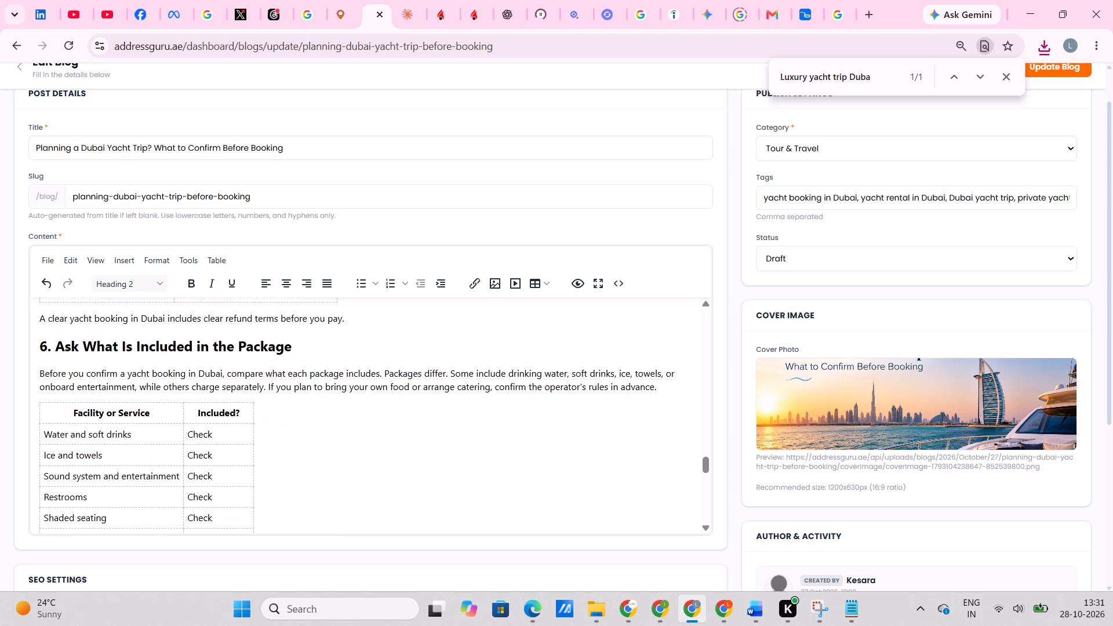
scroll(366, 413, up, 1)
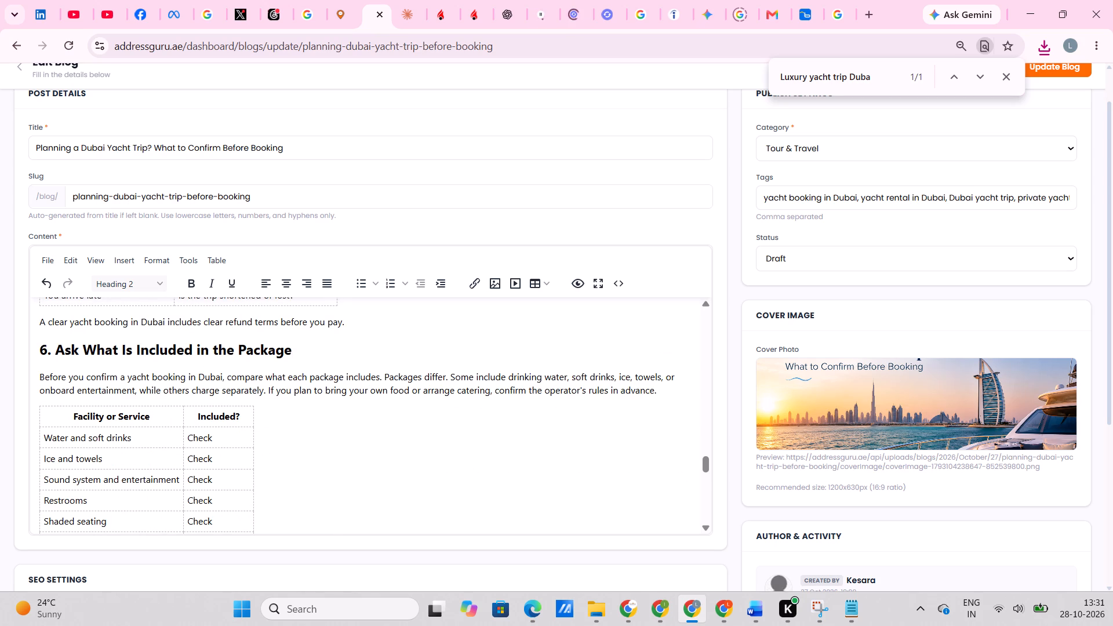
Split the section 6 intro paragraph after "while others charge separately." and leave an empty line between the two parts.
scroll(297, 399, up, 1)
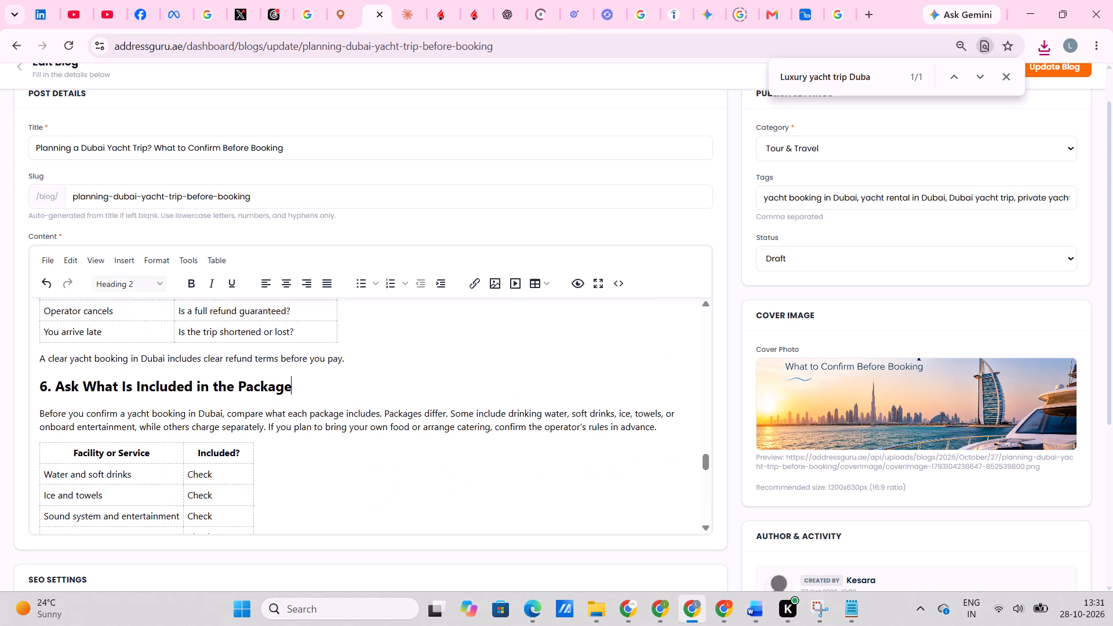
double_click(270, 425)
key(Left)
key(BackSpace)
key(Return)
key(Return)
key(Up)
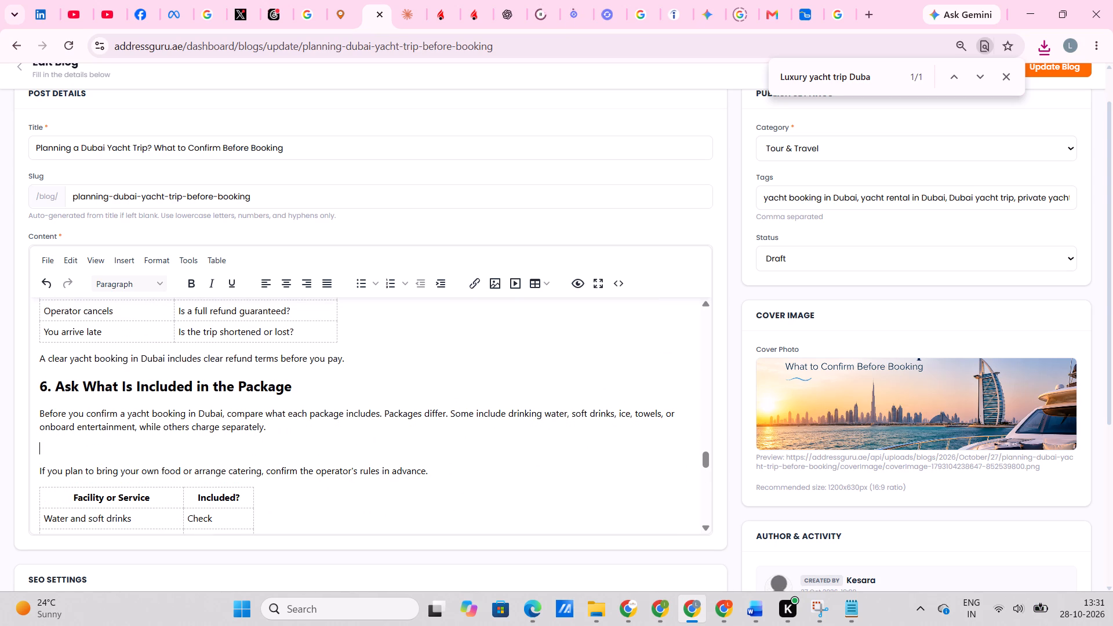
Insert the open yacht magazine image 091c1f9b02c6505bdd27a5ede24cc730 on the empty line, with alternative description "Dubai yacht trip" and width 800.
click(497, 282)
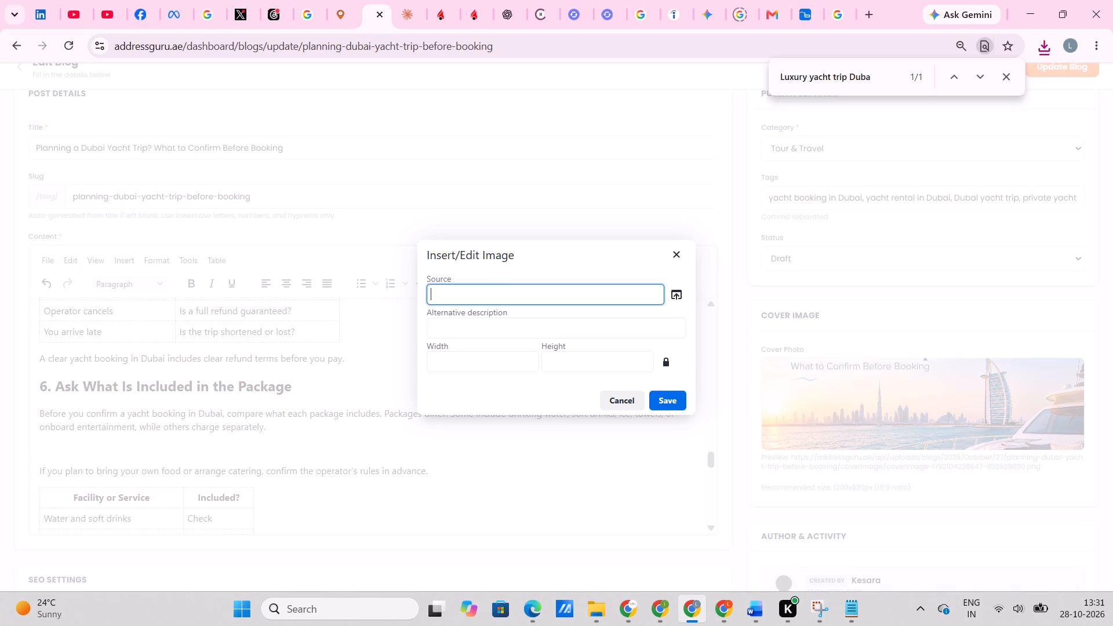
click(670, 293)
click(168, 176)
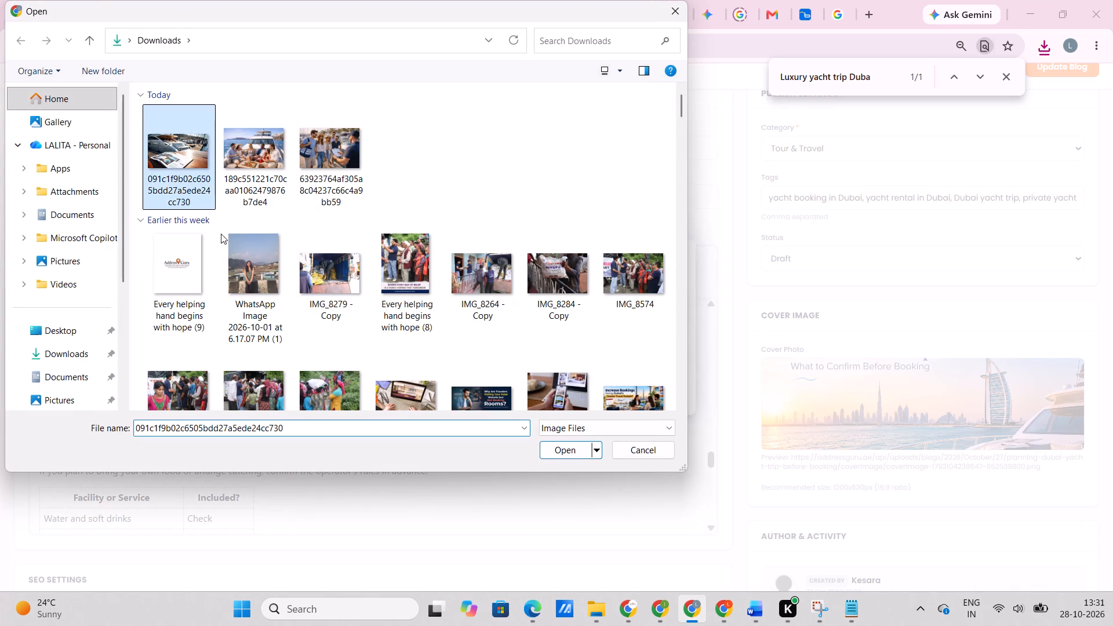
click(573, 446)
click(587, 326)
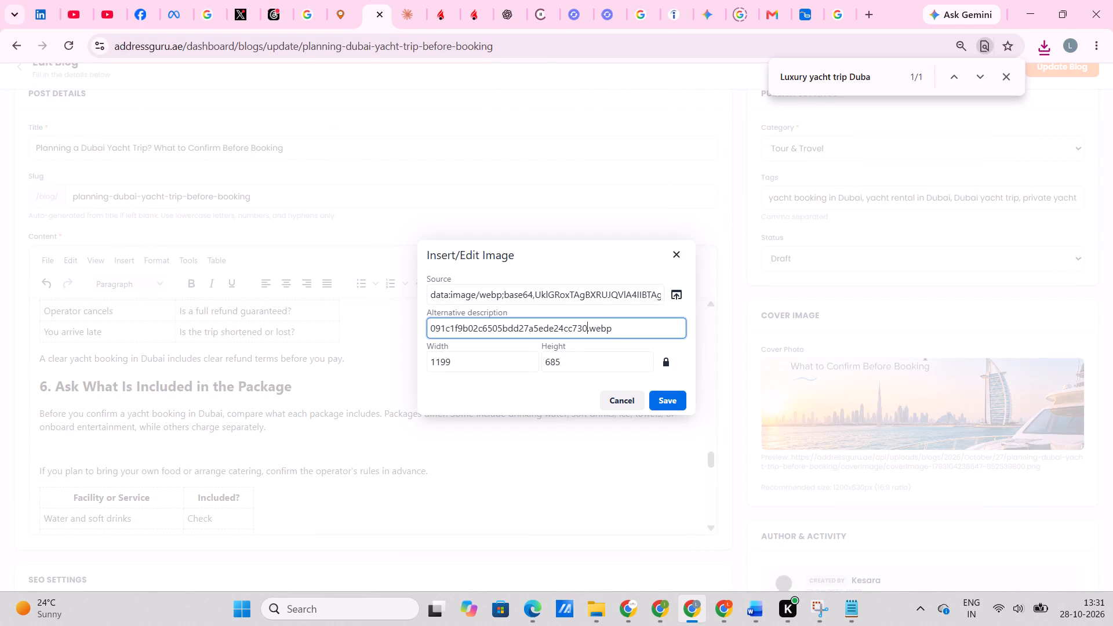
key(ctrl+a)
key(ctrl+v)
drag(471, 359, 376, 362)
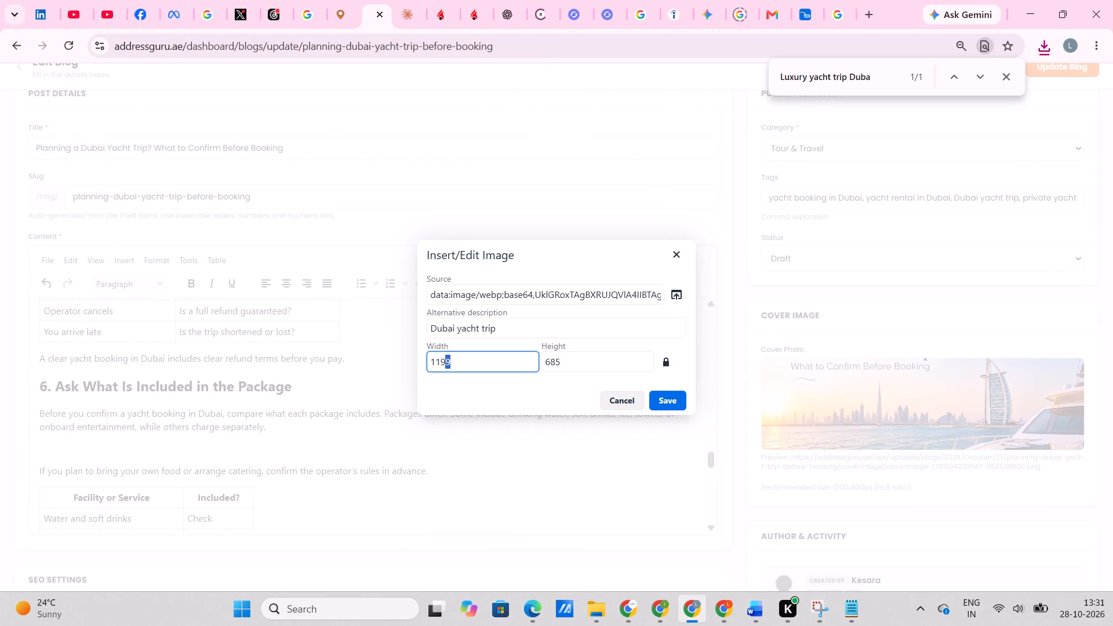
text(80)
key(0)
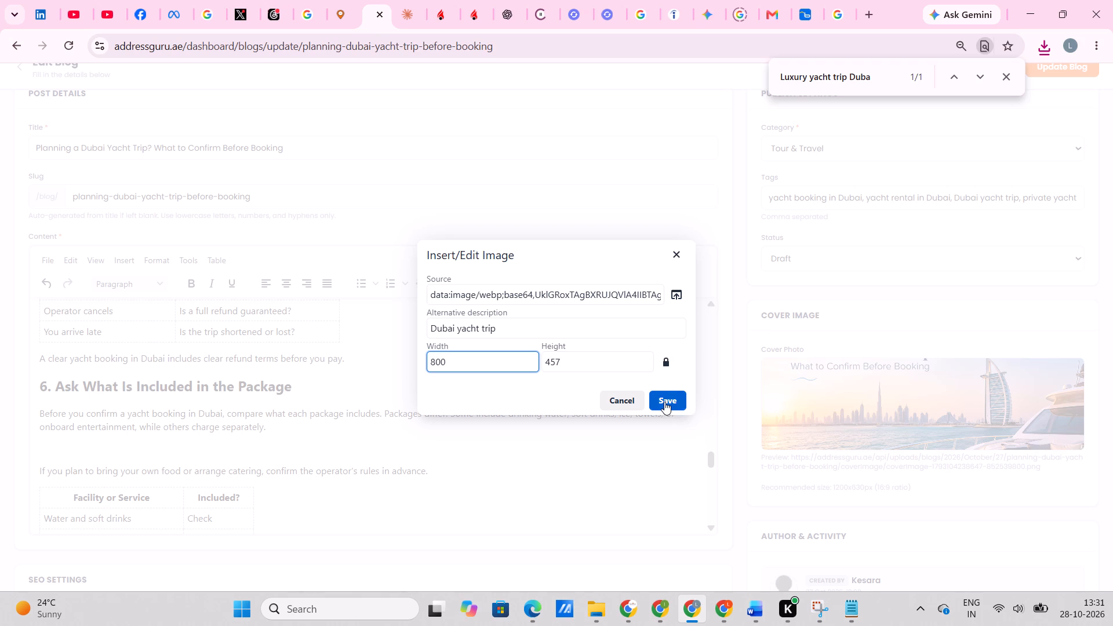
click(664, 402)
scroll(471, 406, up, 2)
scroll(472, 406, down, 2)
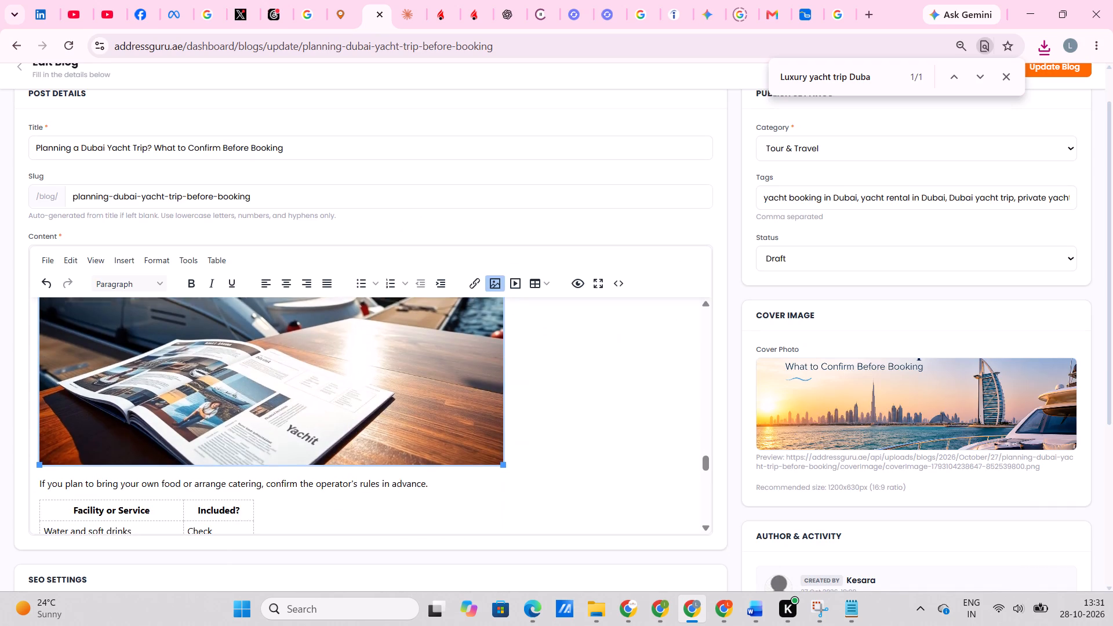
Move the sentence "If you plan to bring your own food or arrange catering…" from under the image to below the facility table.
scroll(472, 406, down, 3)
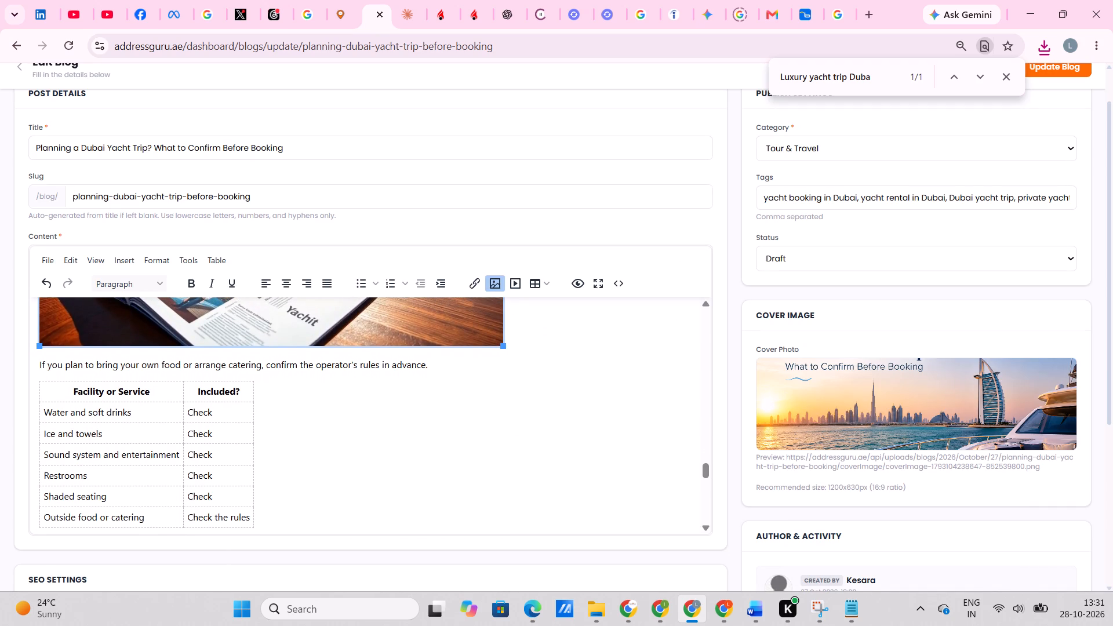
scroll(472, 406, down, 1)
drag(447, 366, 101, 376)
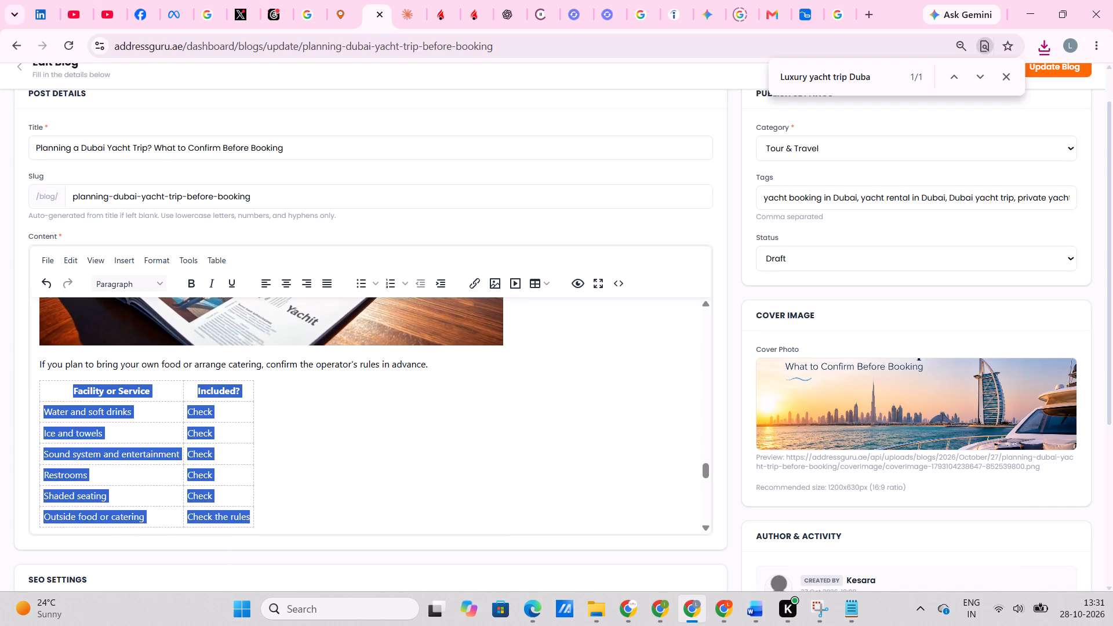
drag(101, 376, 38, 368)
key(ctrl+c)
key(BackSpace)
key(BackSpace)
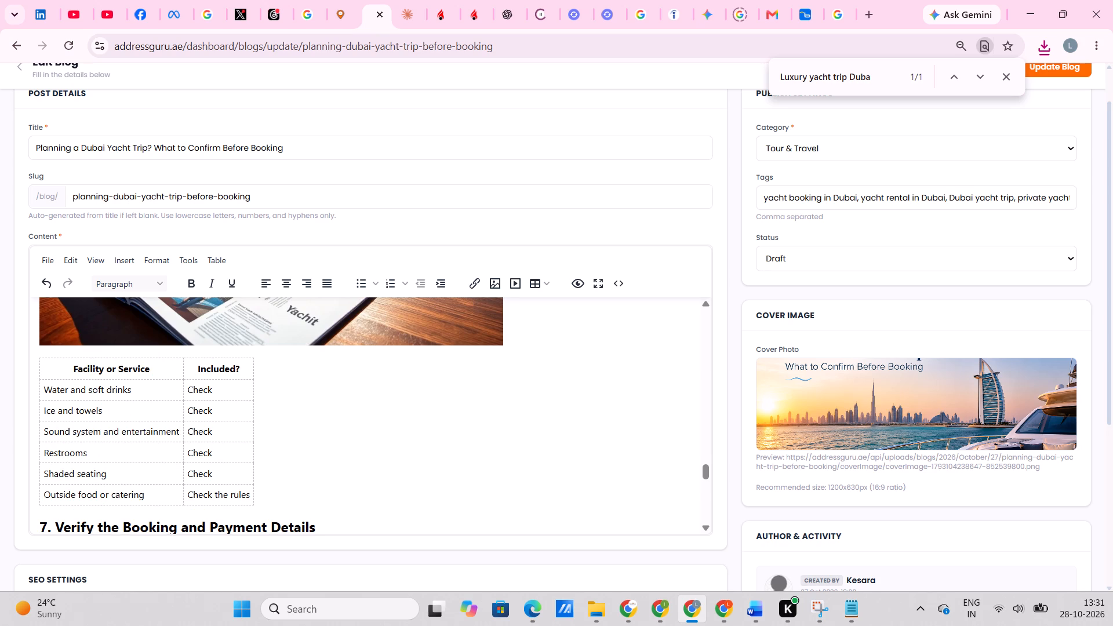
click(313, 456)
key(Return)
key(ctrl+v)
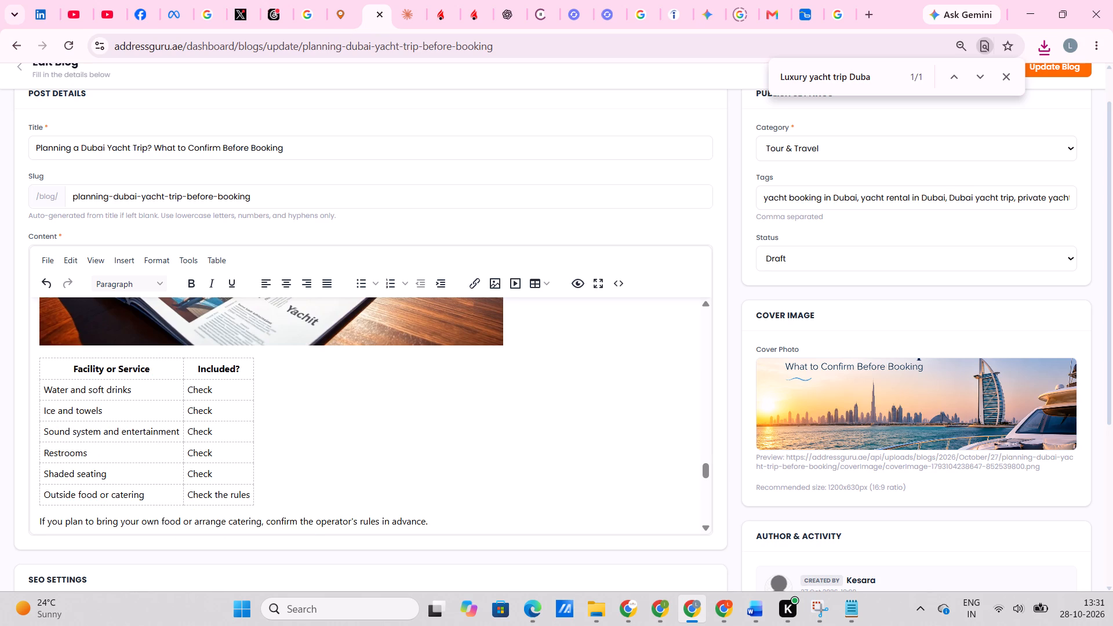
Remove the bold formatting from "Dubai yacht trip" in the Final Thoughts paragraph.
scroll(305, 453, down, 5)
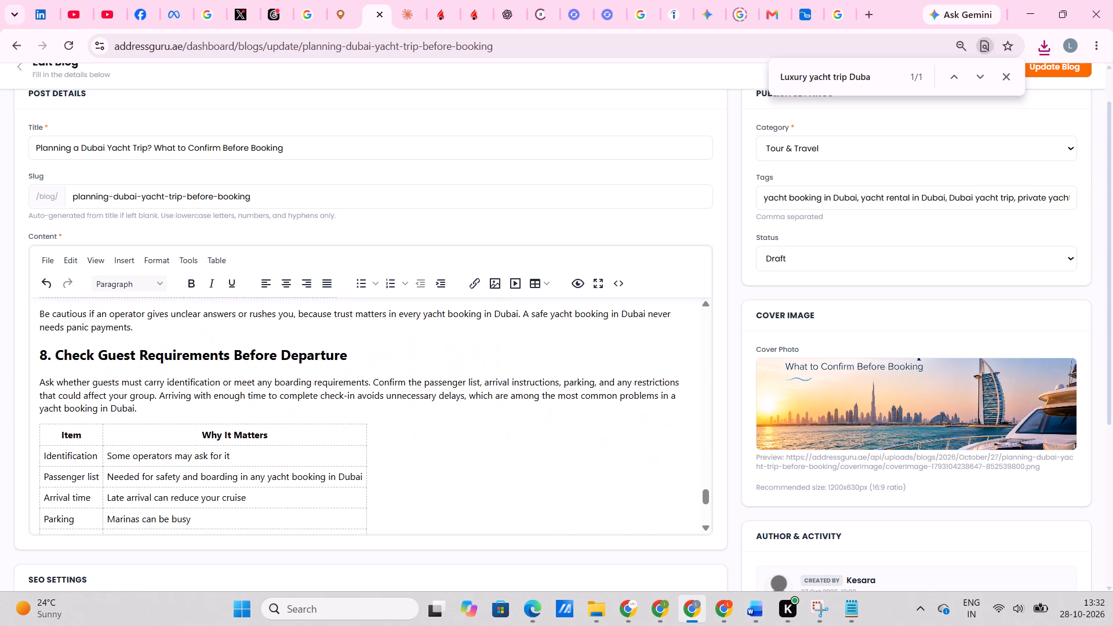
scroll(294, 443, down, 5)
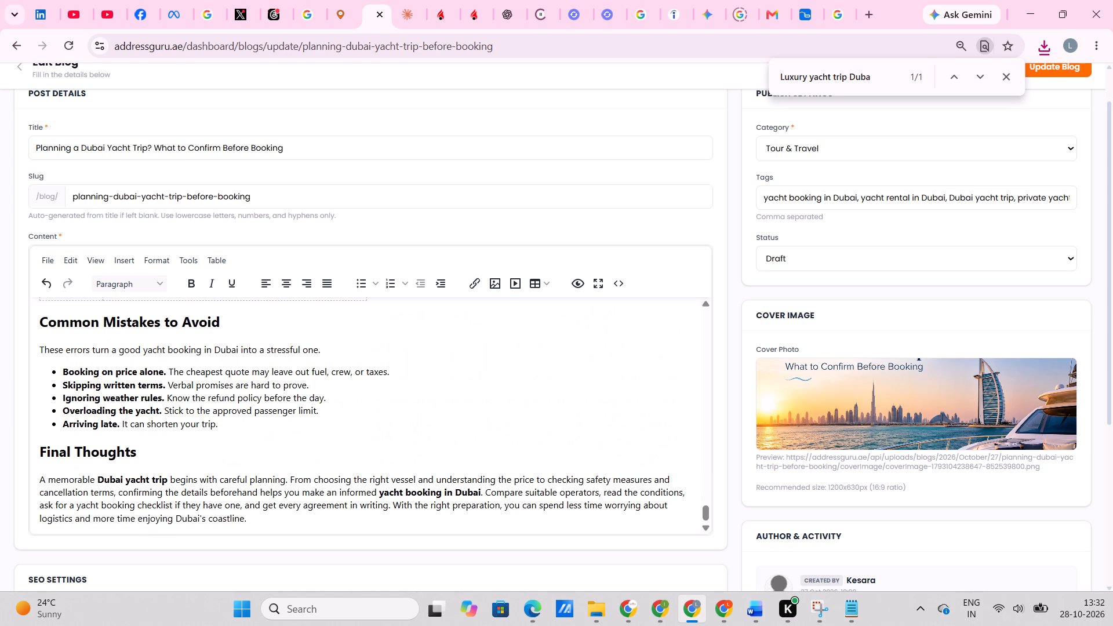
drag(97, 481, 164, 479)
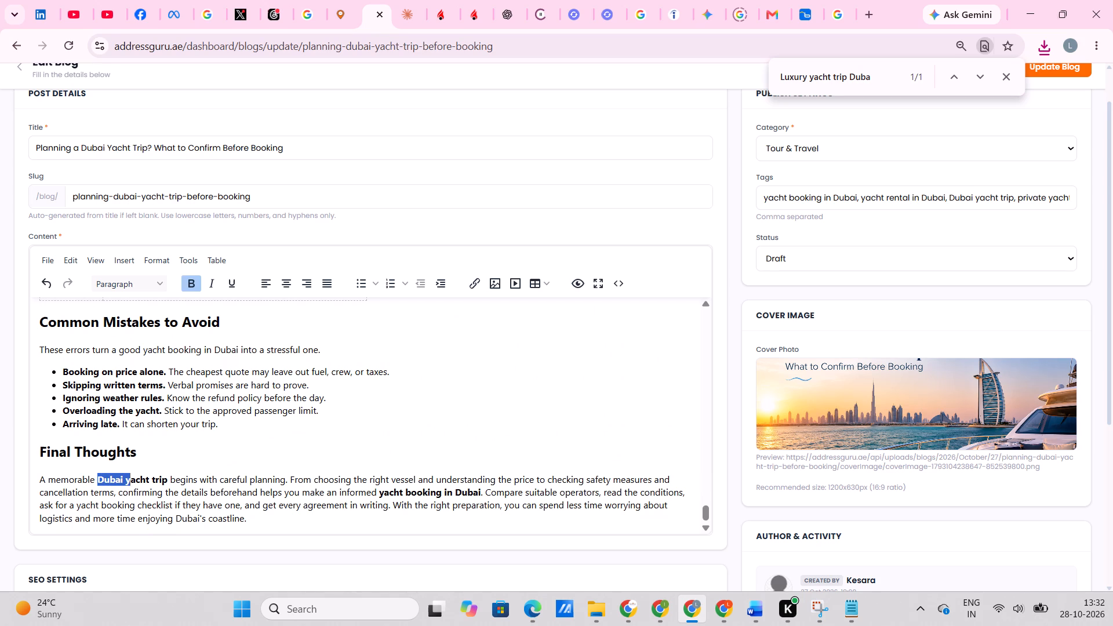
drag(164, 479, 175, 479)
key(ctrl+b)
key(ctrl+b)
key(ctrl+b)
click(260, 478)
Bold the phrases "careful planning" and "right vessel and understanding the price" in the Final Thoughts paragraph.
drag(210, 478, 211, 478)
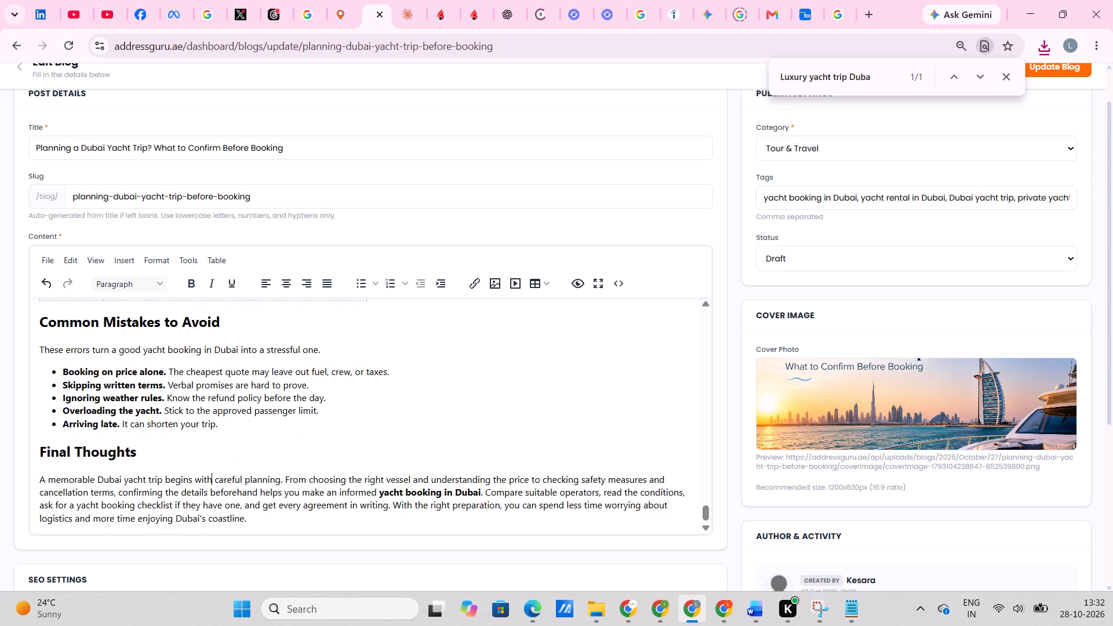
drag(211, 478, 281, 480)
key(ctrl+b)
click(327, 486)
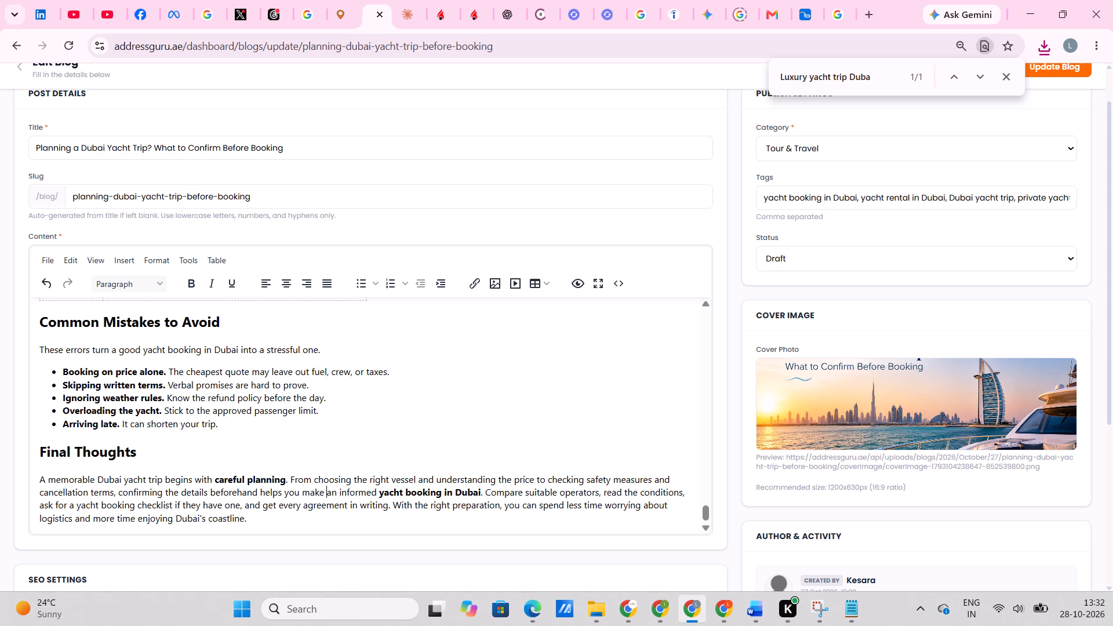
drag(366, 477, 493, 478)
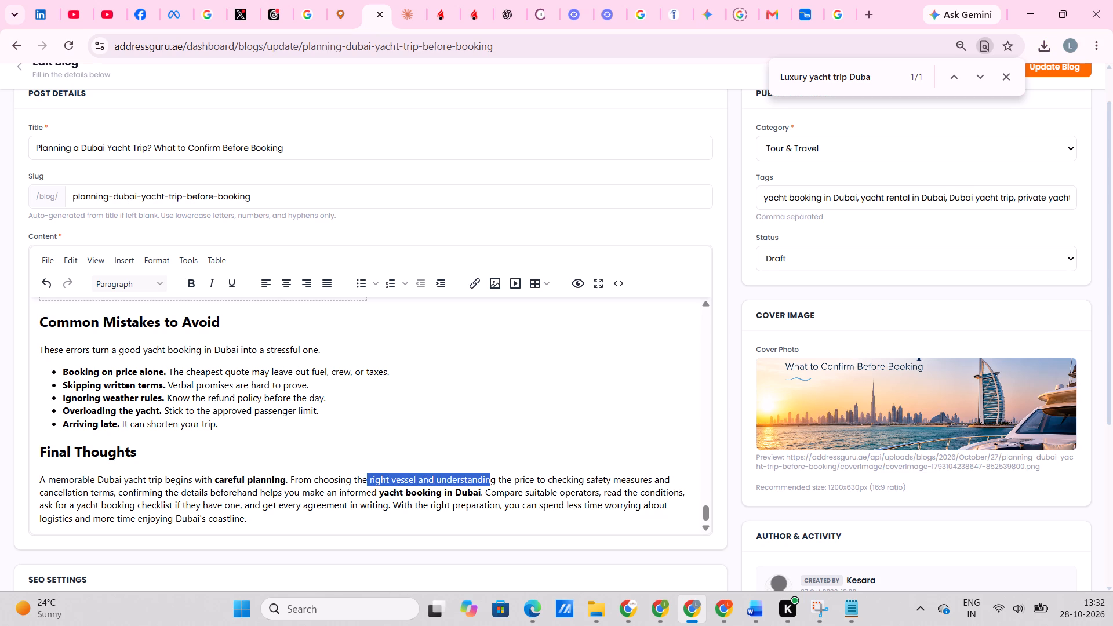
drag(493, 478, 538, 475)
key(ctrl+b)
click(570, 492)
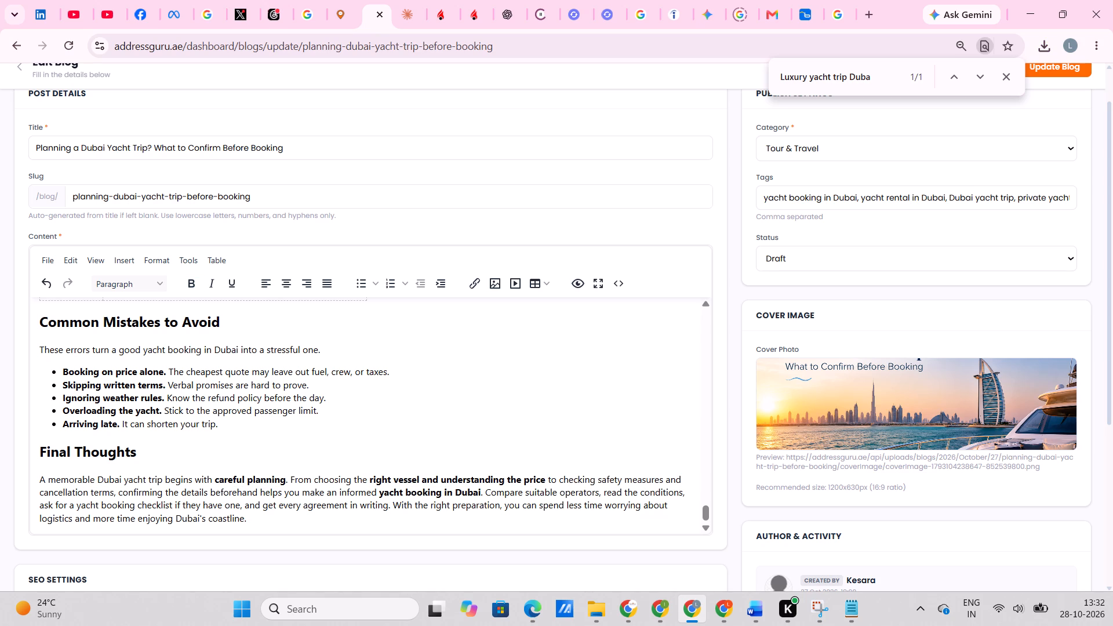
Remove the bold formatting from "yacht booking in Dubai" in the Final Thoughts paragraph.
click(384, 491)
drag(373, 491, 486, 492)
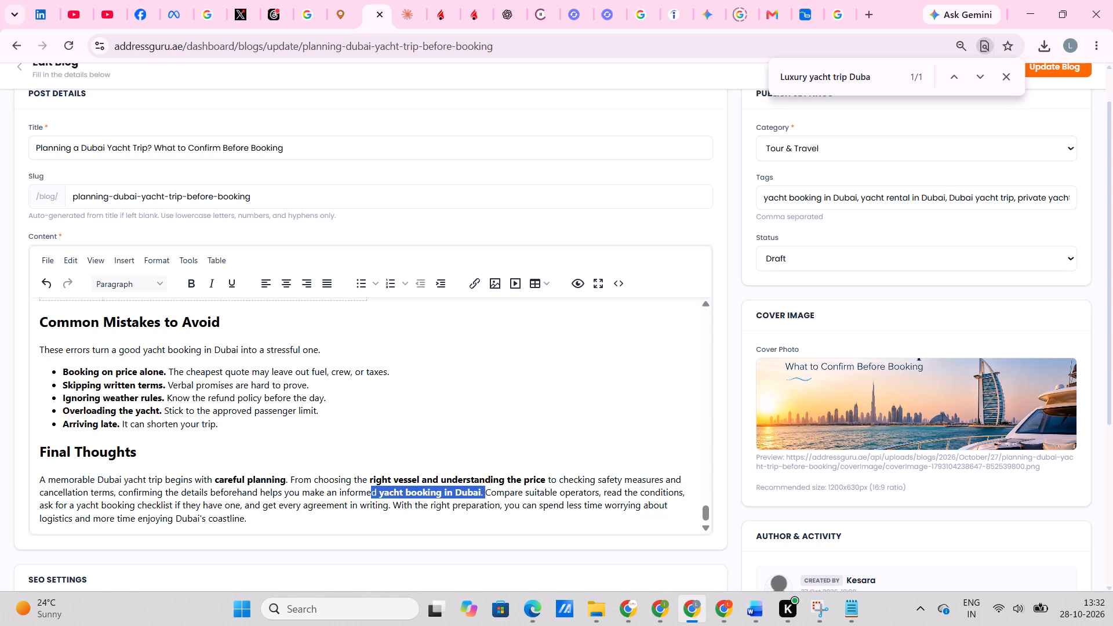
drag(486, 492, 487, 492)
key(ctrl+b)
key(ctrl+b)
click(487, 492)
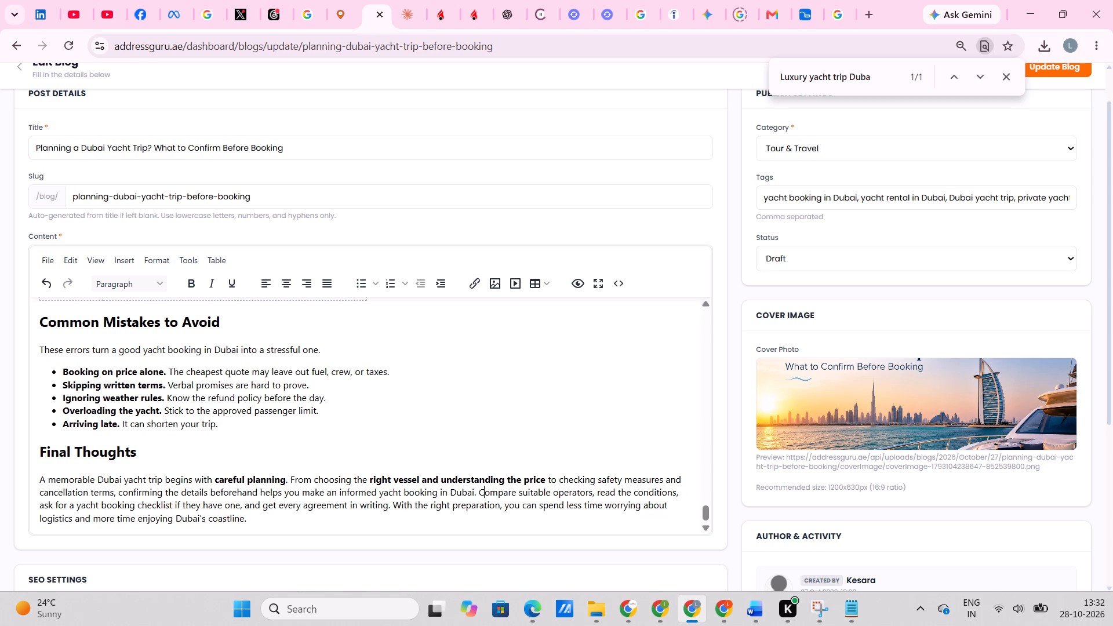
Start a new paragraph at "Compare suitable operators" in Final Thoughts.
click(482, 492)
key(Left)
key(BackSpace)
key(Return)
Add "with AddressGuru UAE" after "Compare suitable operators" in the last paragraph.
scroll(364, 578, down, 1)
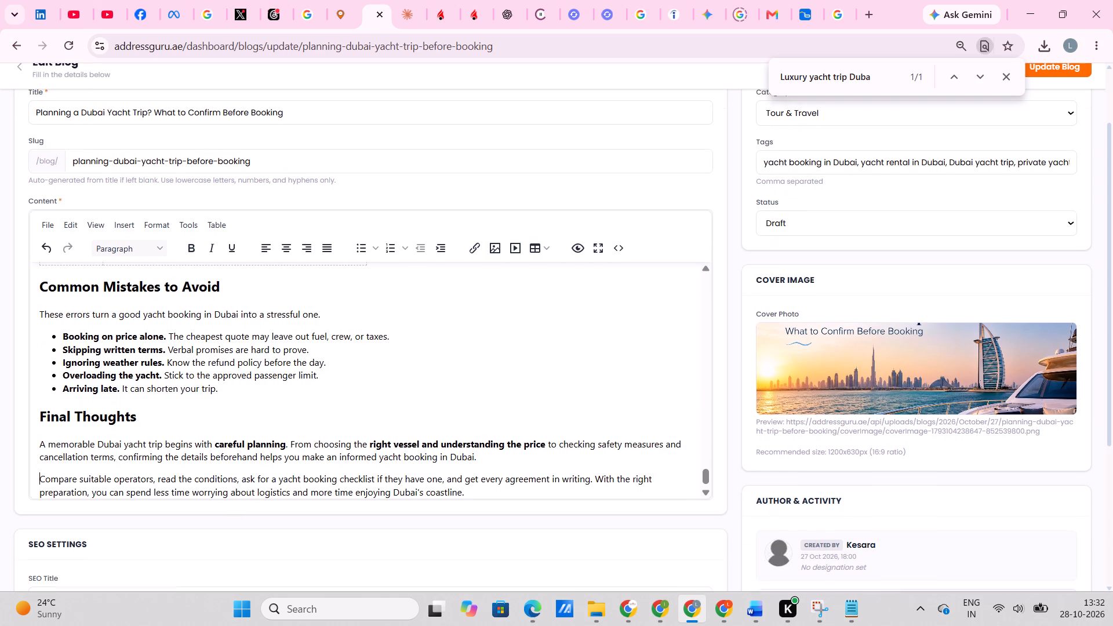
scroll(175, 480, down, 1)
click(154, 480)
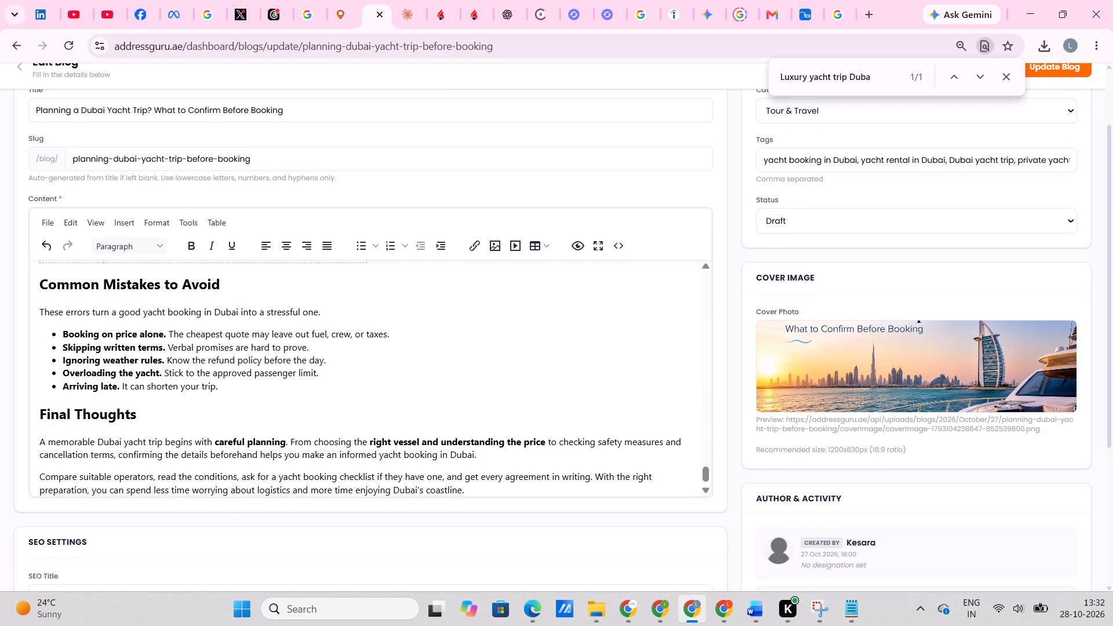
key(Left)
key(space)
text(with)
key(space)
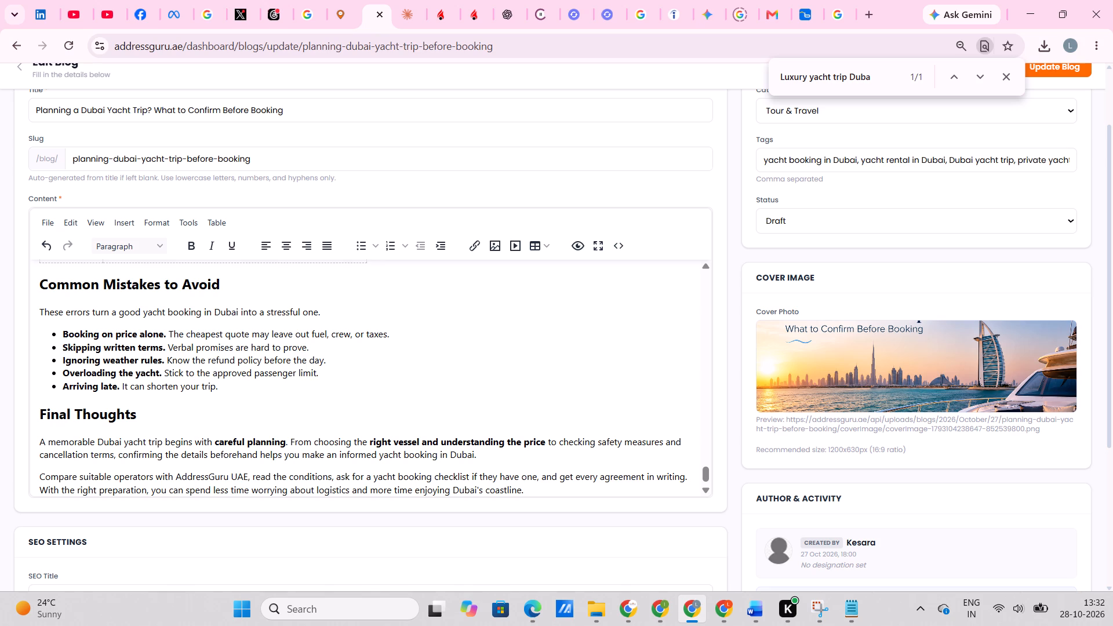
drag(177, 477, 246, 474)
click(473, 238)
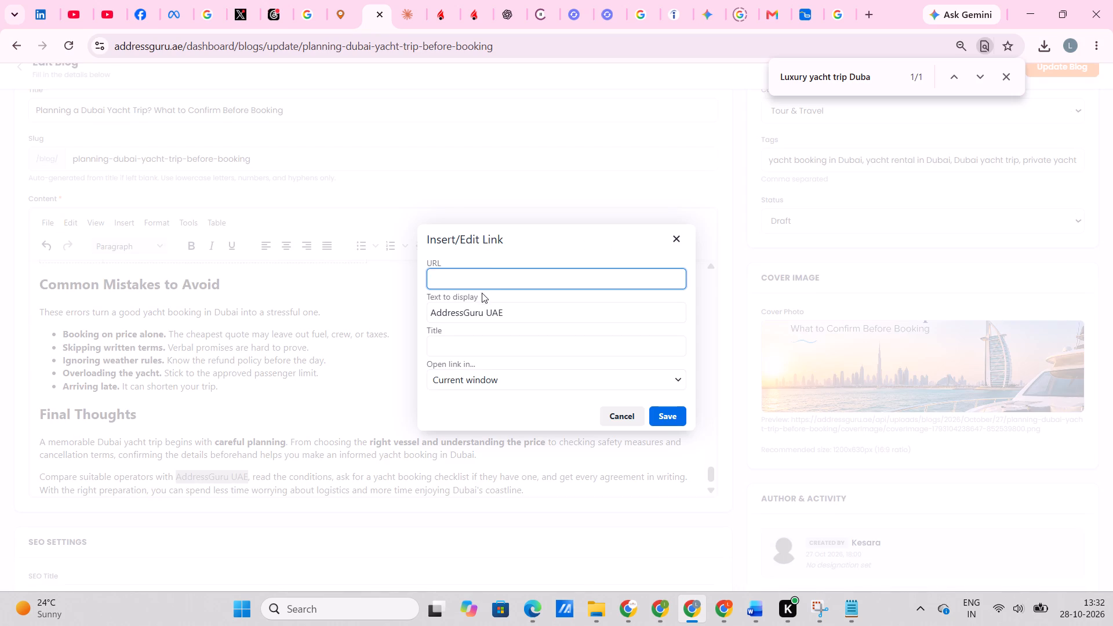
text(add)
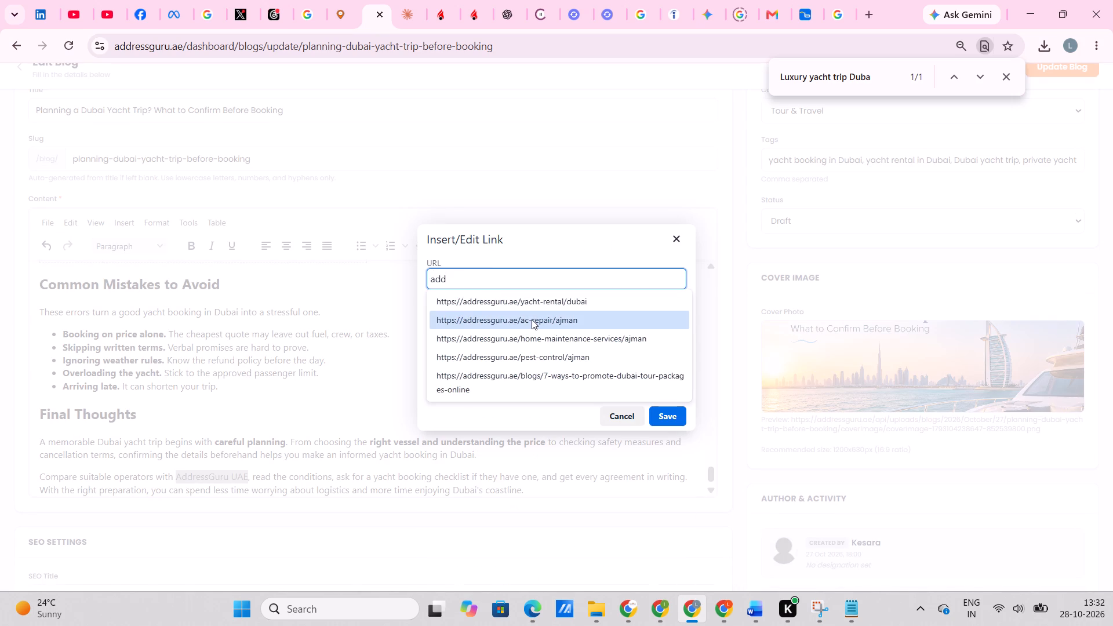
key(r)
key(e)
click(548, 300)
drag(526, 282, 643, 282)
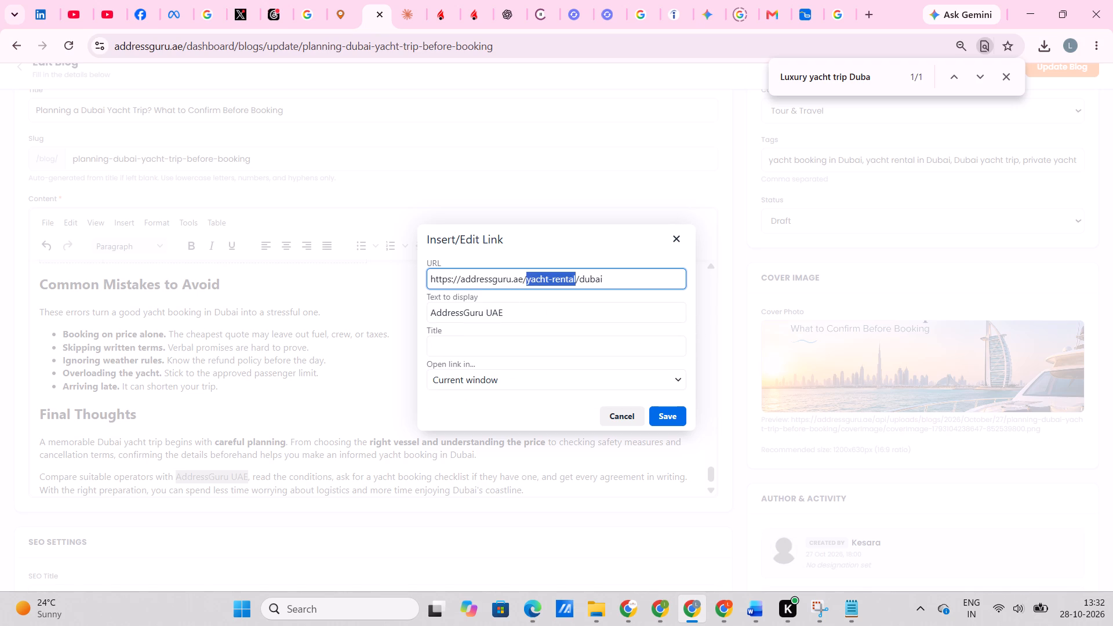
key(BackSpace)
key(BackSpace)
click(606, 242)
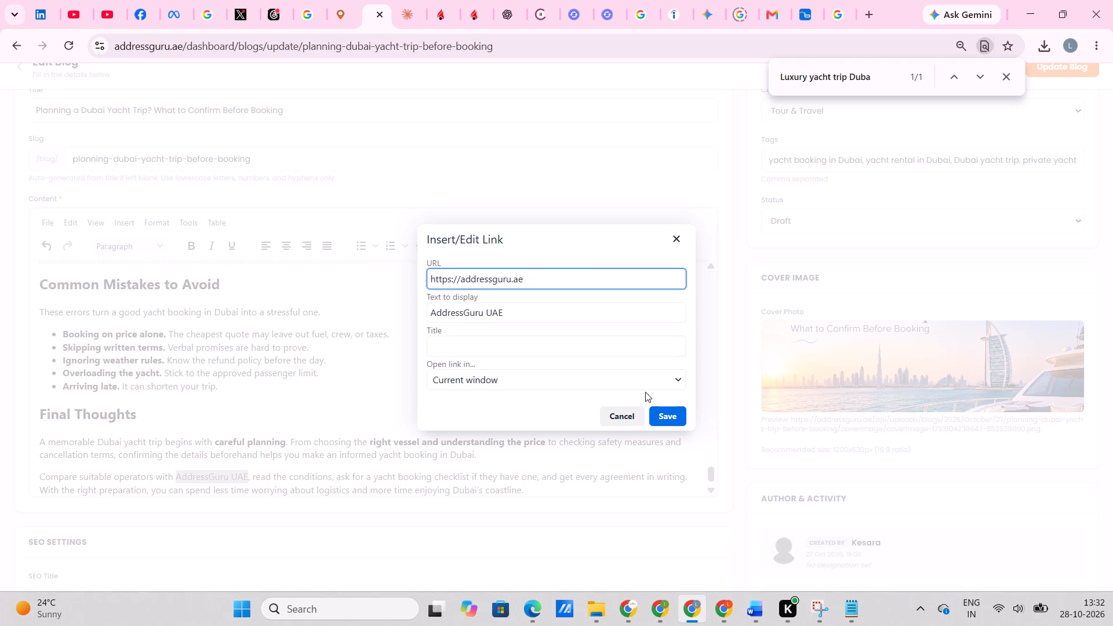
click(556, 377)
click(529, 427)
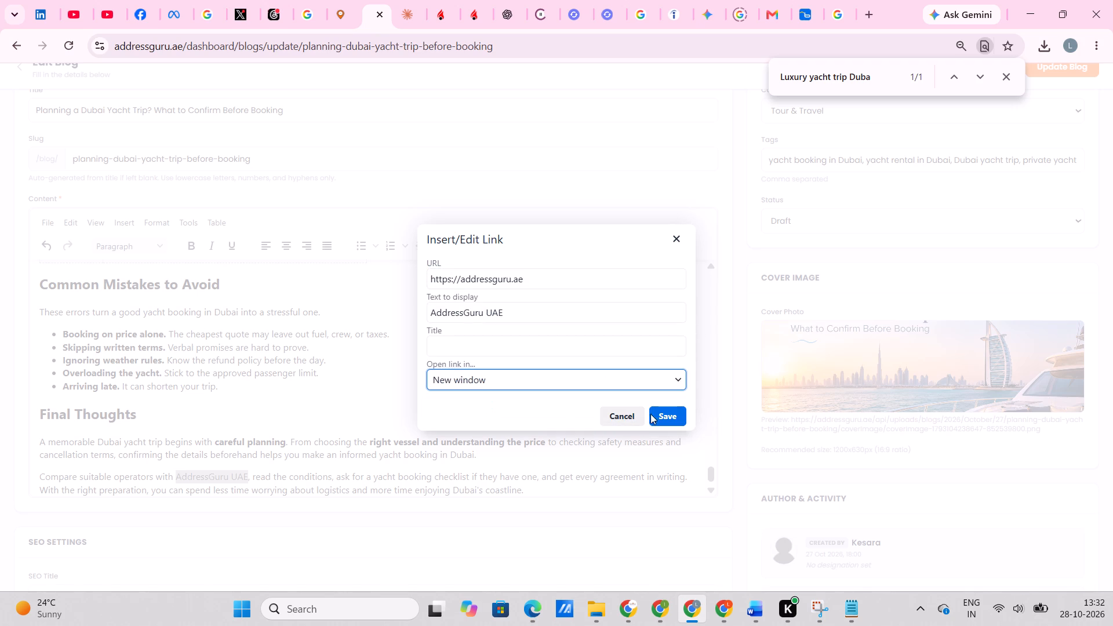
click(675, 413)
click(397, 403)
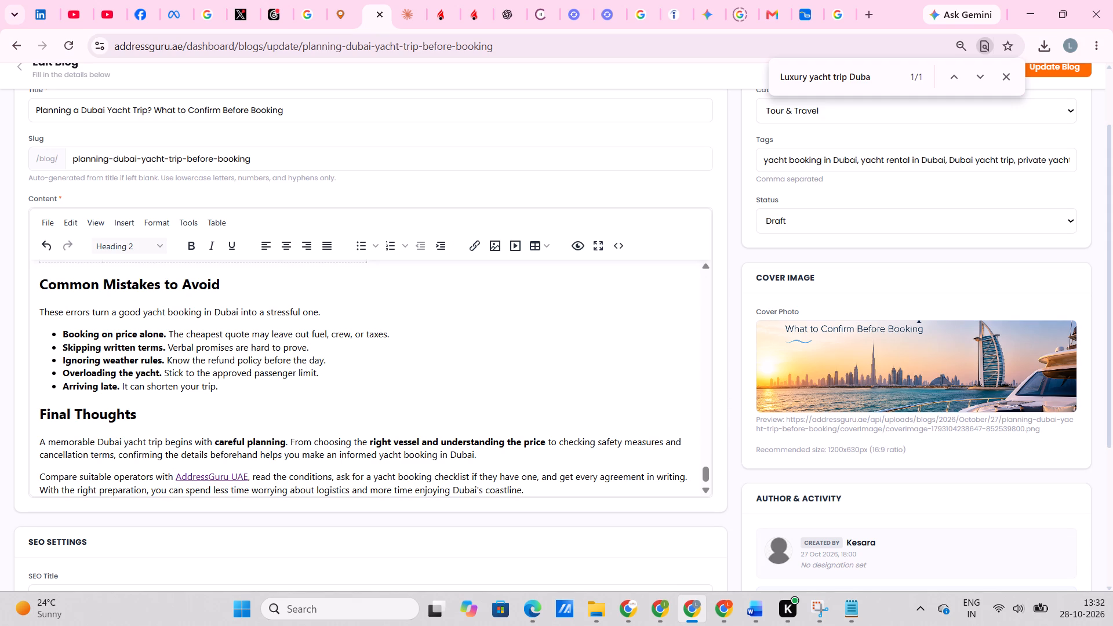
Bold the word "Ask" at the start of the paragraph under "8. Check Guest Requirements Before Departure".
scroll(401, 402, down, 1)
scroll(406, 412, up, 1)
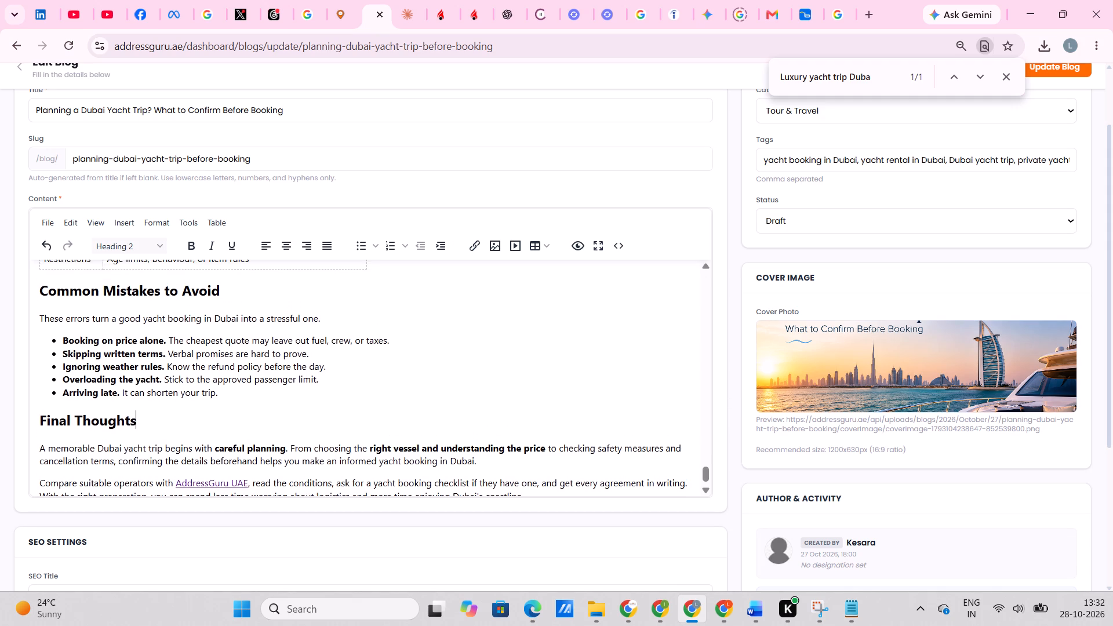
scroll(406, 412, up, 3)
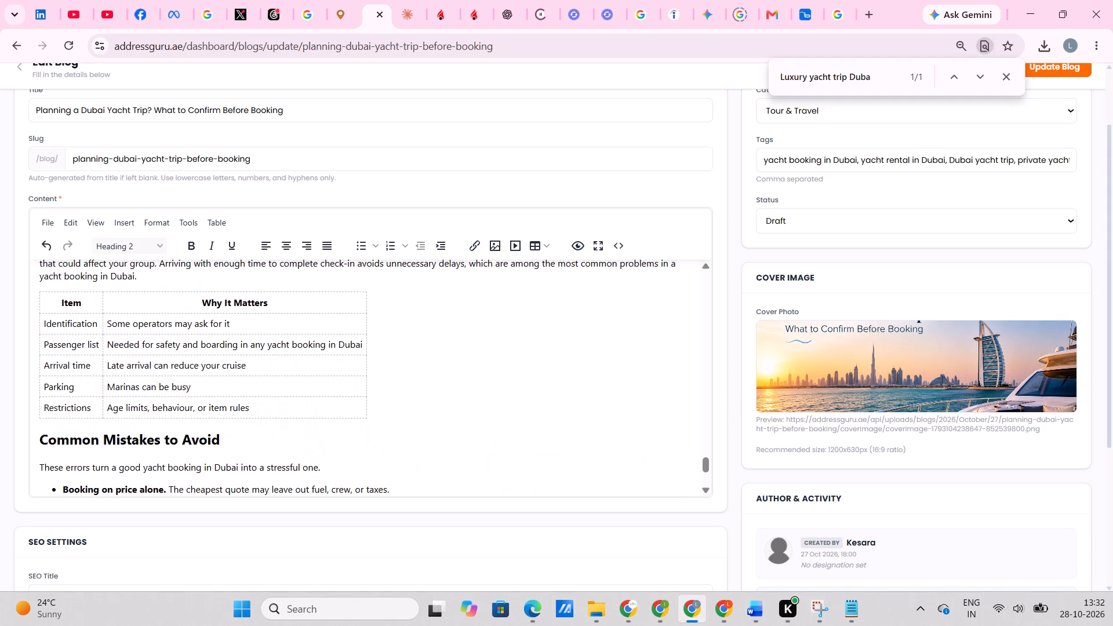
scroll(399, 417, up, 1)
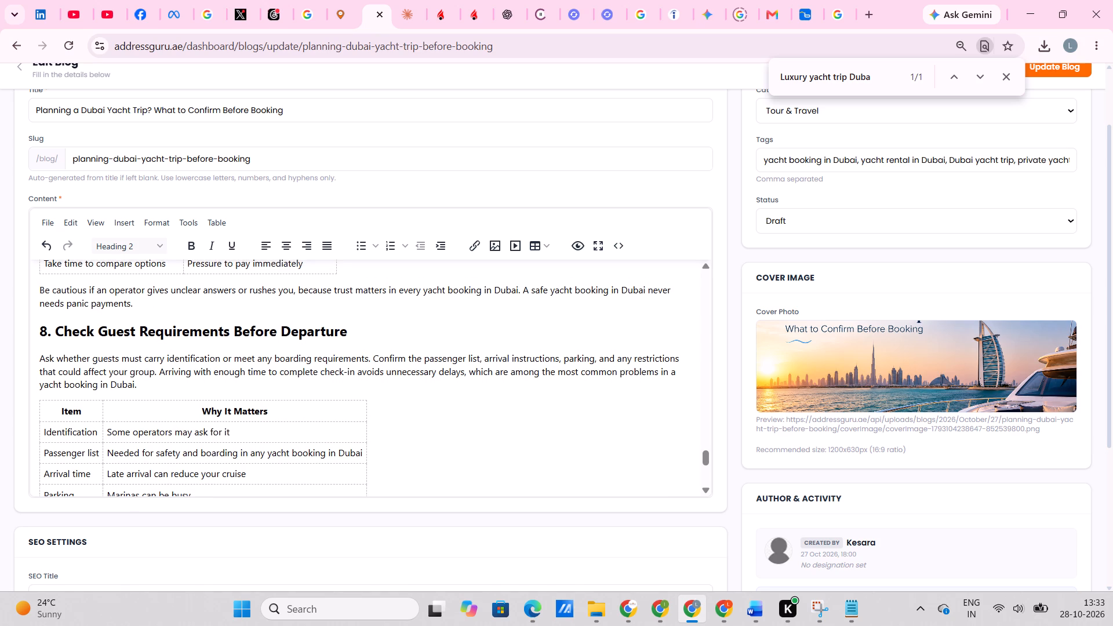
drag(92, 359, 222, 360)
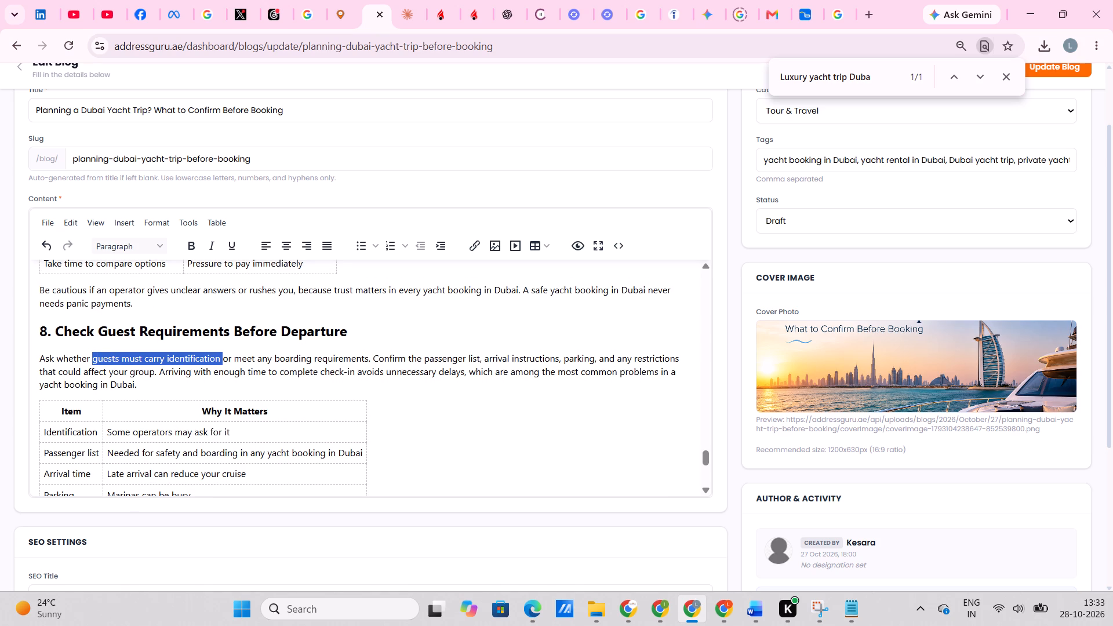
drag(222, 360, 257, 359)
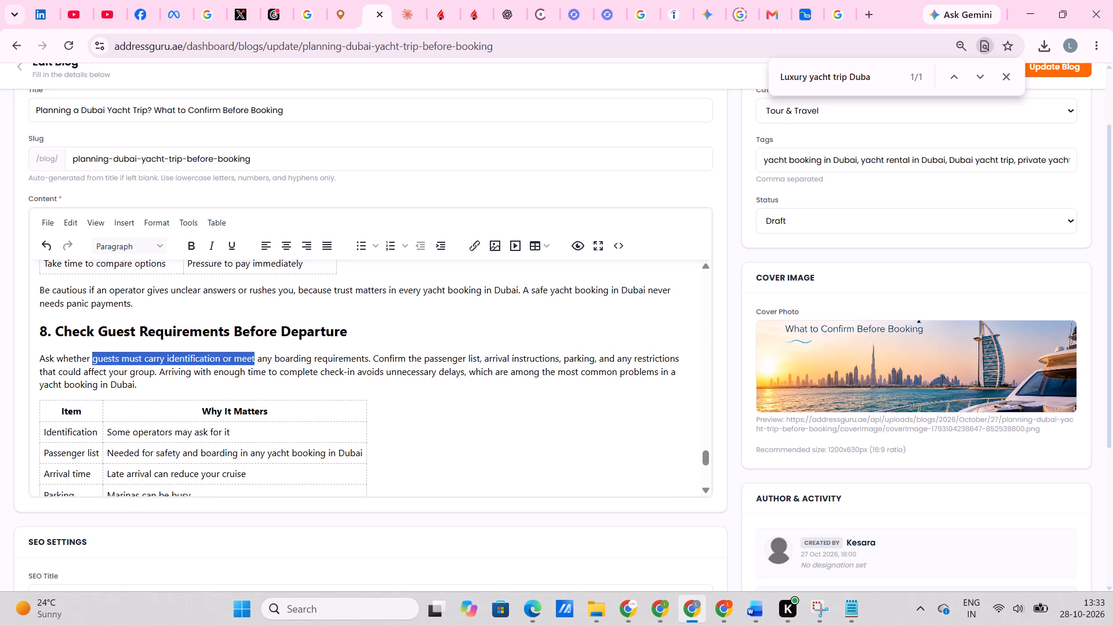
drag(257, 359, 257, 359)
click(257, 359)
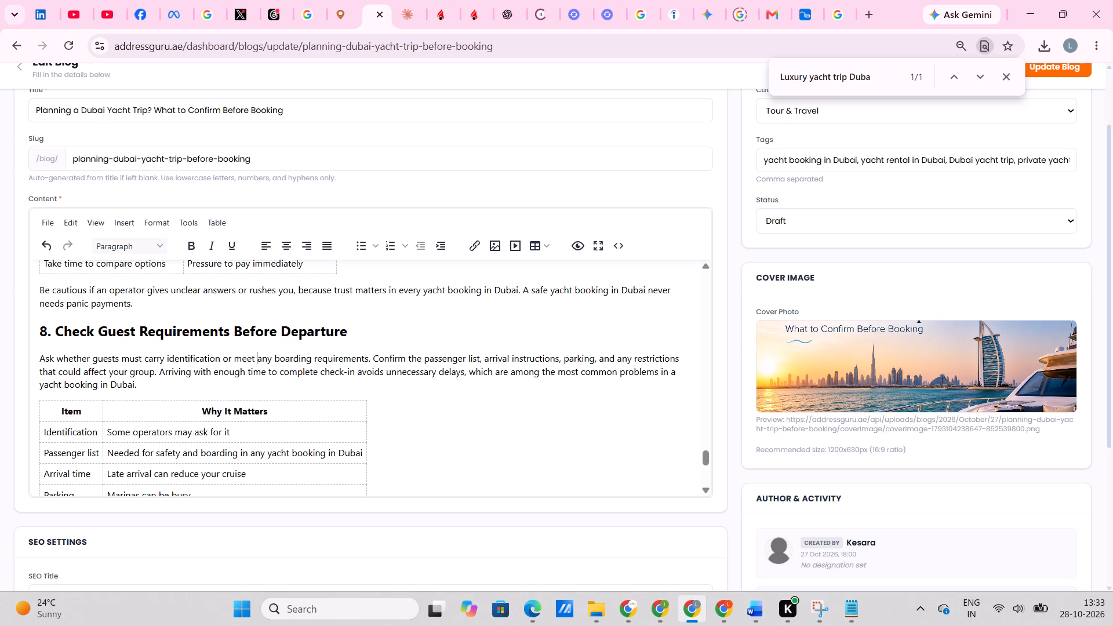
triple_click(43, 359)
click(43, 359)
key(ctrl+b)
click(134, 361)
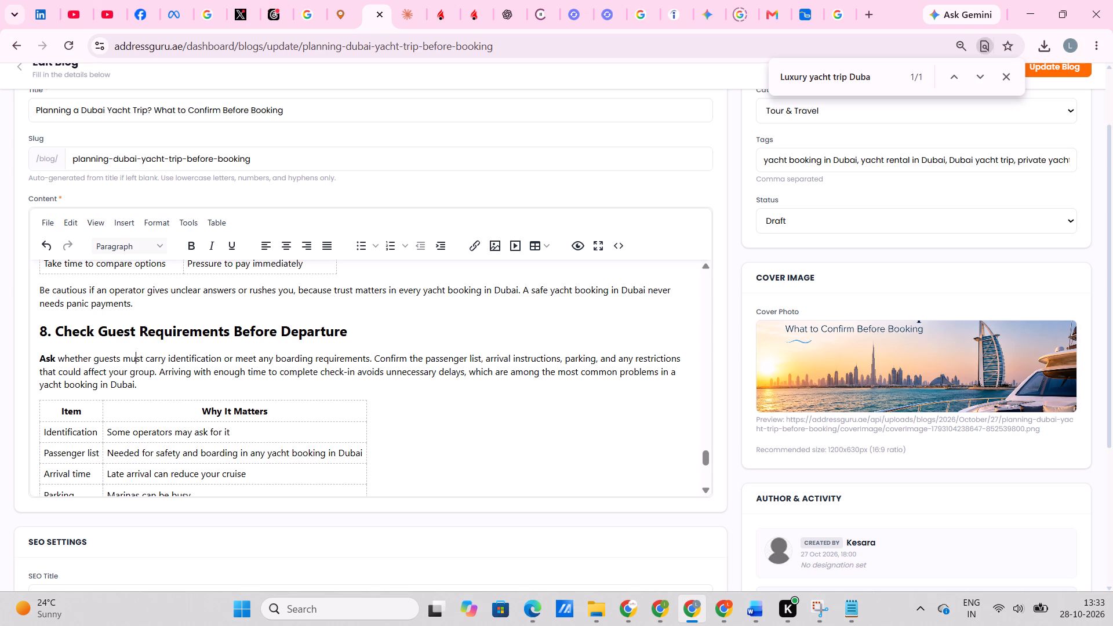
Bold "Confirm the passenger list" in the section 8 paragraph.
drag(373, 361, 482, 358)
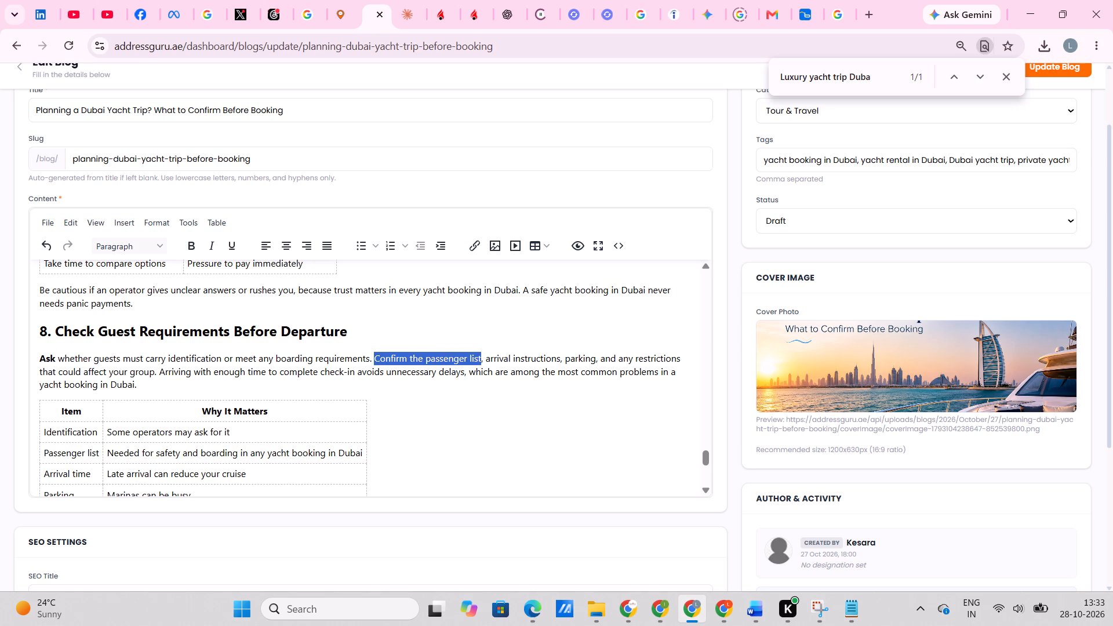
drag(482, 358, 480, 354)
key(ctrl+b)
click(483, 358)
Bold "trust matters in every yacht booking" in the paragraph below the Do/Avoid table of section 7.
scroll(483, 358, up, 1)
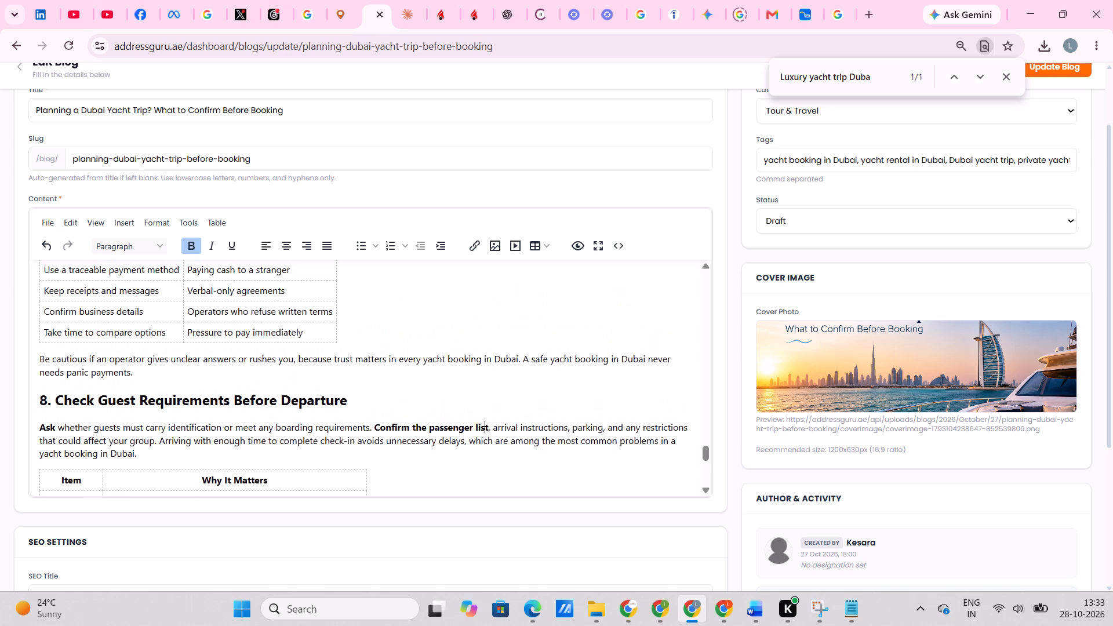
scroll(483, 358, up, 2)
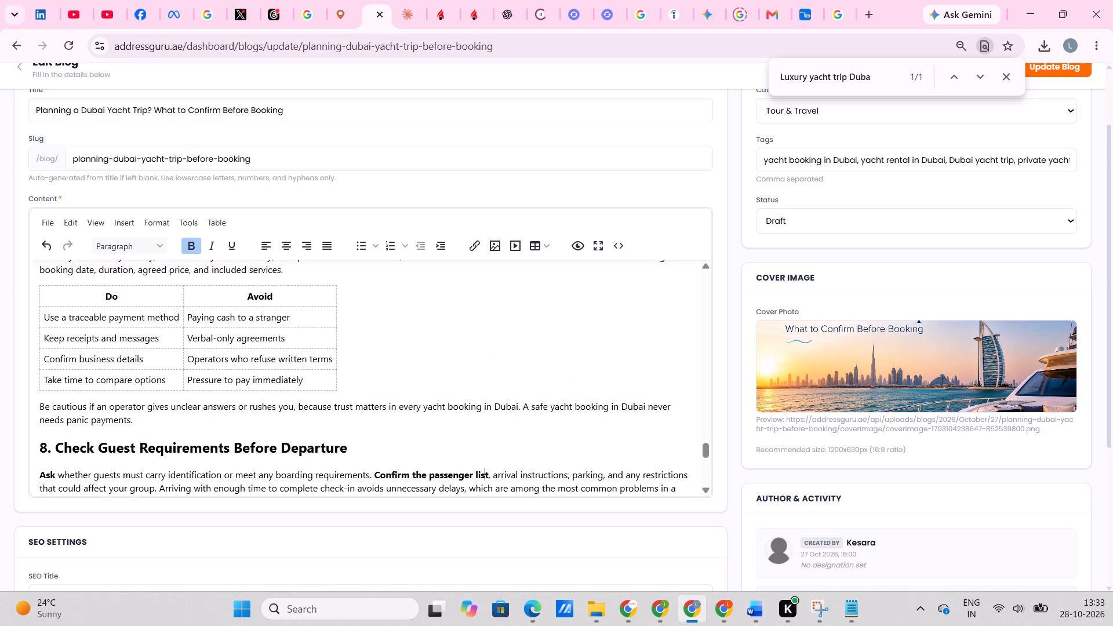
scroll(167, 409, up, 1)
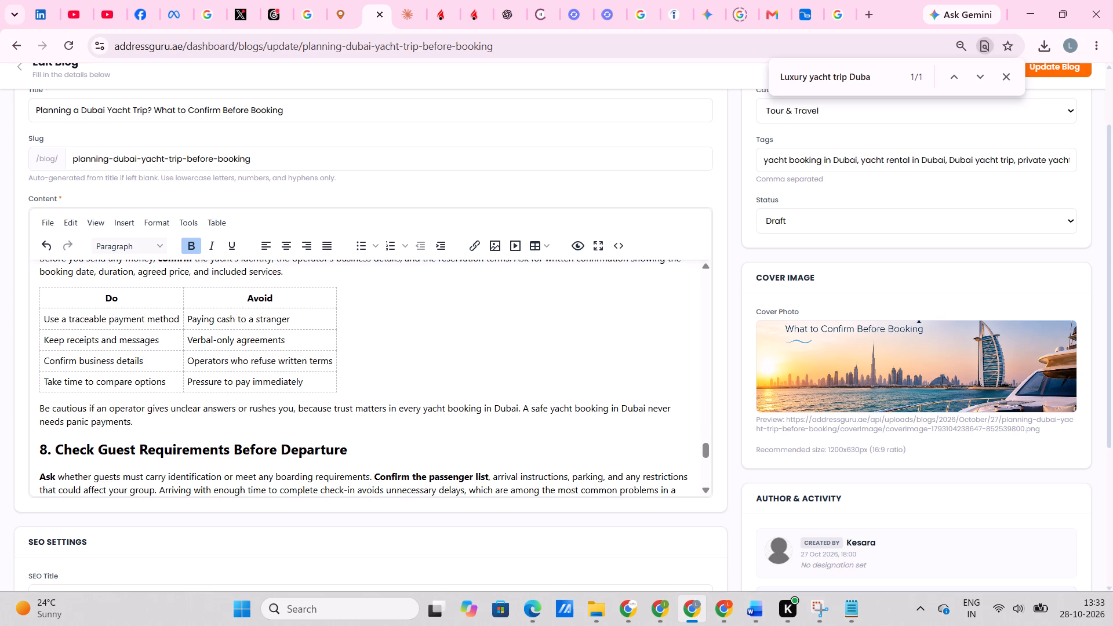
drag(333, 407, 386, 406)
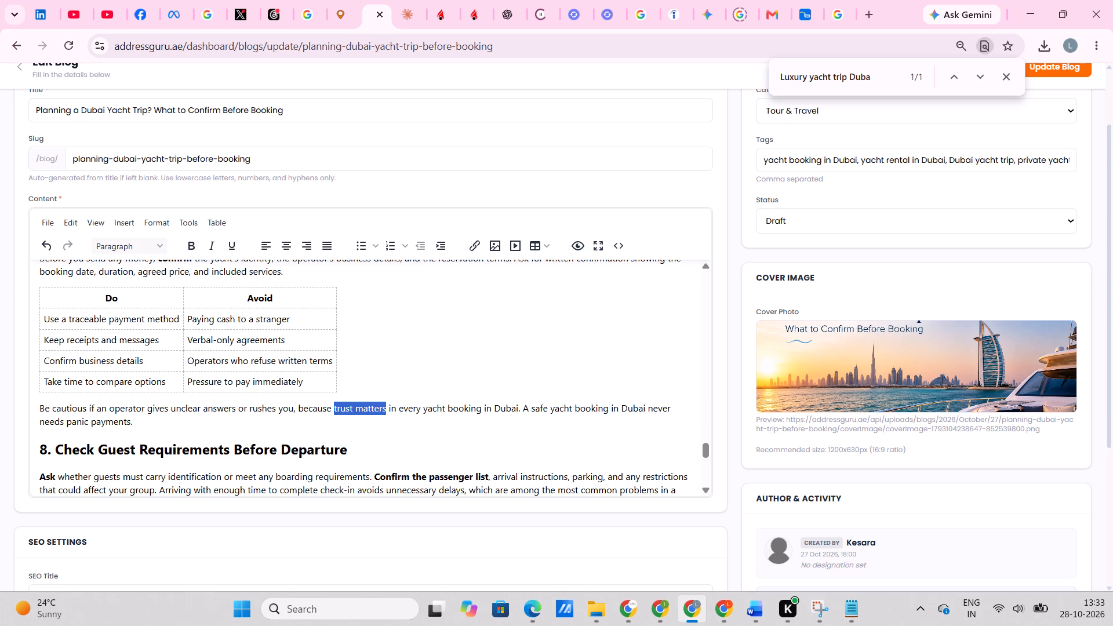
drag(386, 406, 488, 406)
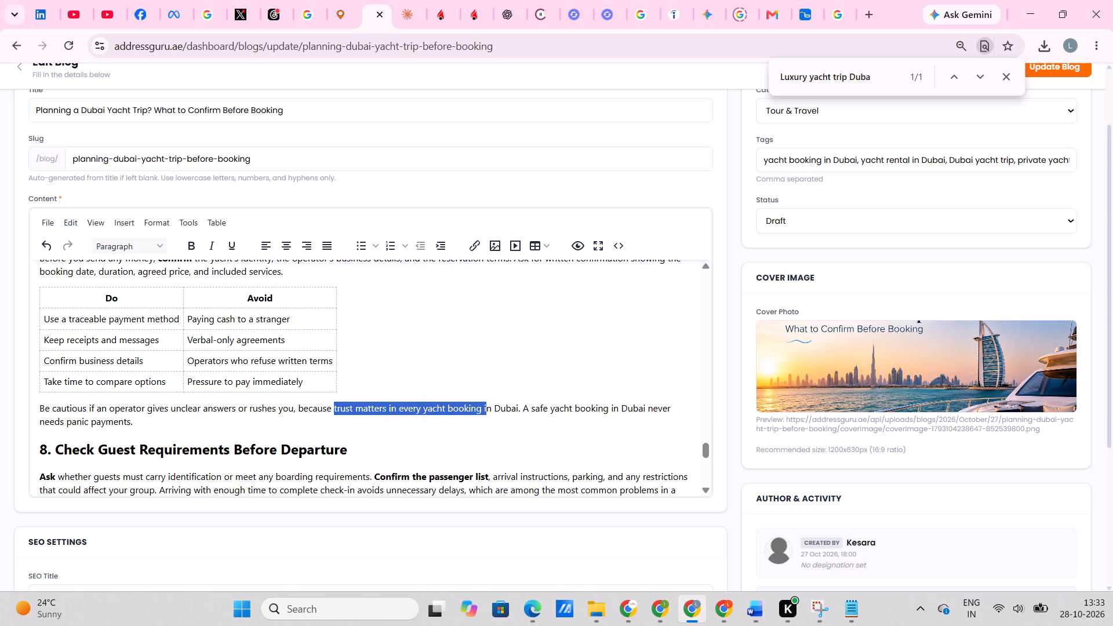
drag(488, 406, 479, 403)
key(ctrl+b)
click(479, 403)
Bold "compare what each package includes" in the paragraph under "6. Ask What Is Included in the Package".
scroll(477, 403, up, 1)
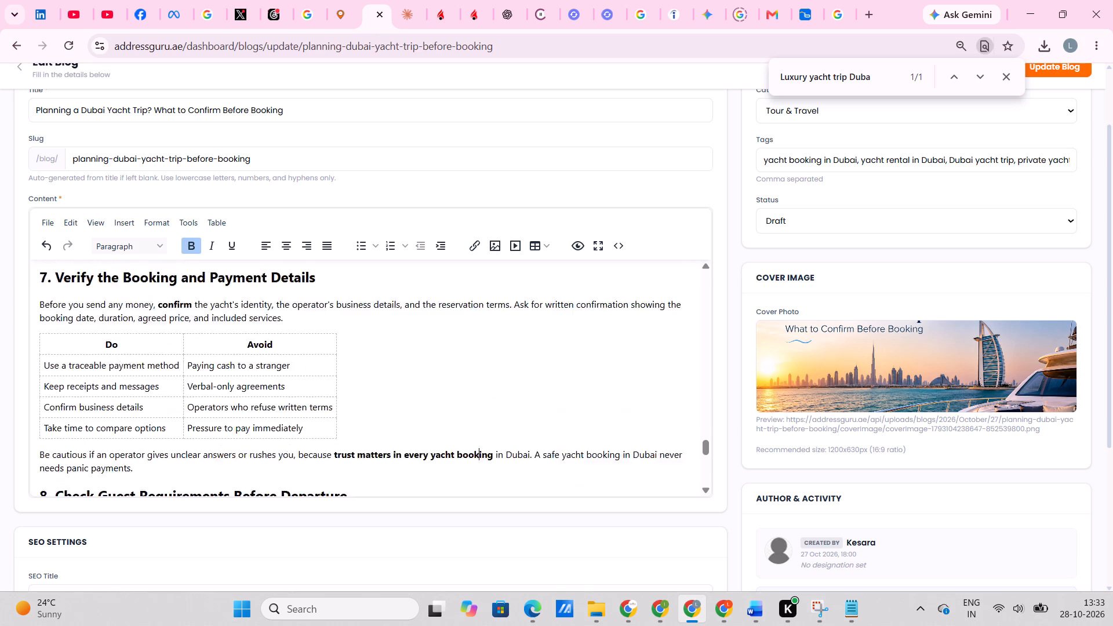
scroll(475, 403, up, 4)
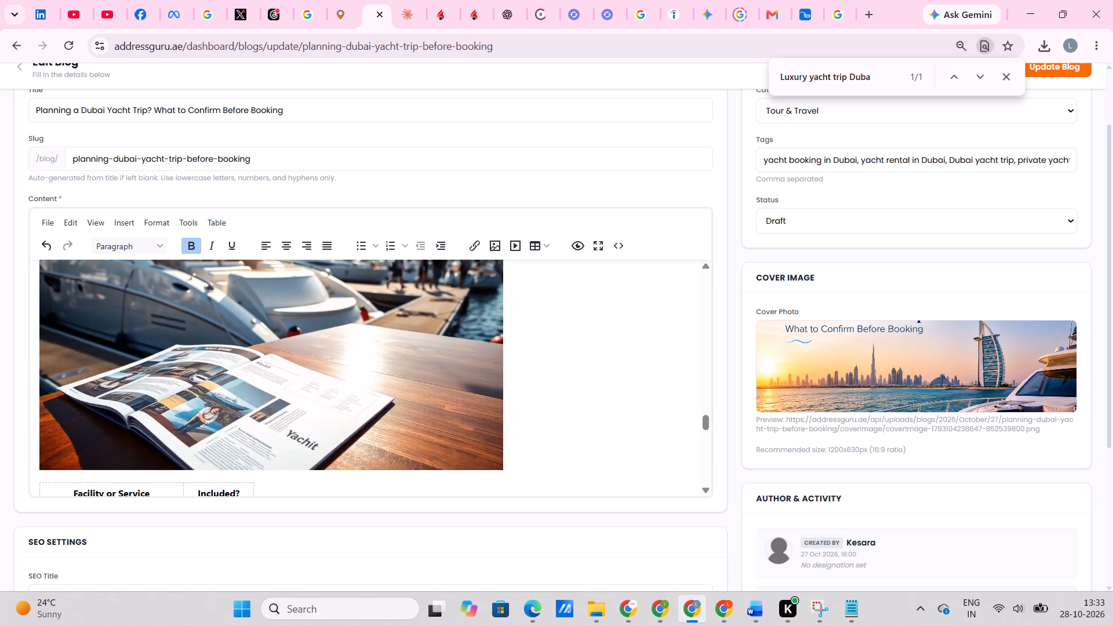
scroll(473, 405, up, 3)
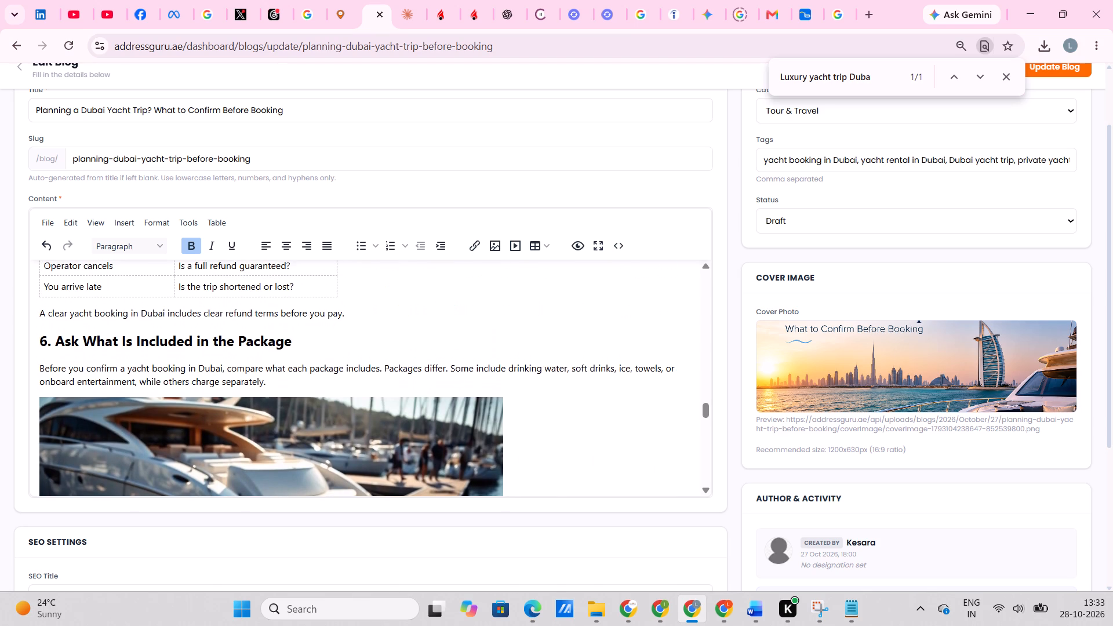
scroll(467, 407, up, 1)
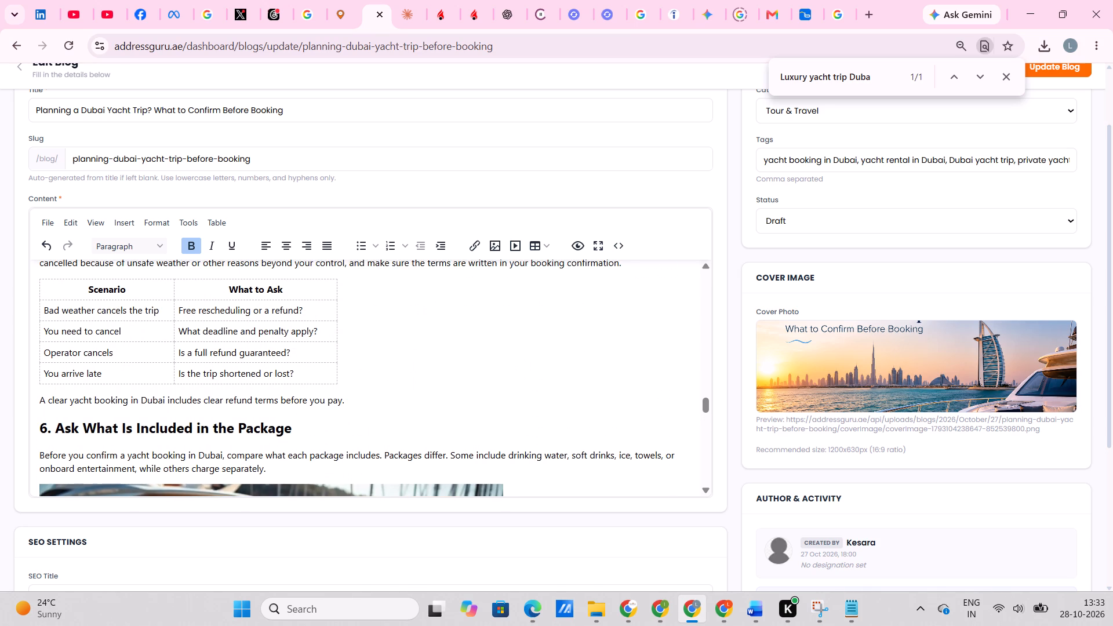
drag(227, 458, 379, 445)
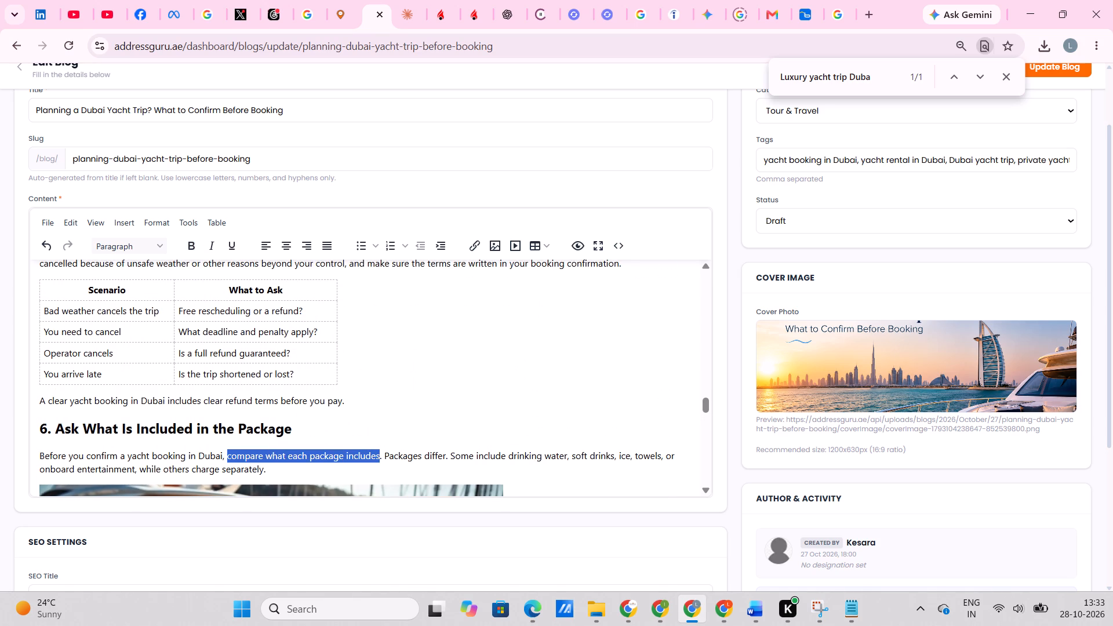
drag(379, 445, 378, 445)
key(ctrl+b)
click(401, 434)
Review the blog content's bold formatting and links from section 5 up to the introduction, and back down to Final Thoughts.
scroll(401, 434, up, 1)
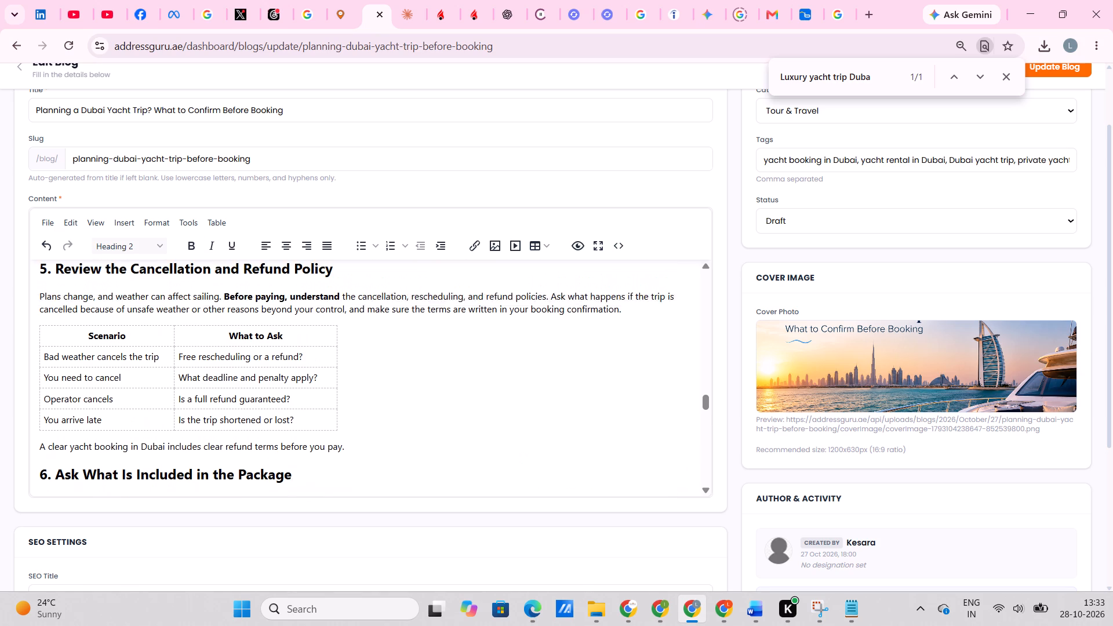
scroll(401, 434, up, 6)
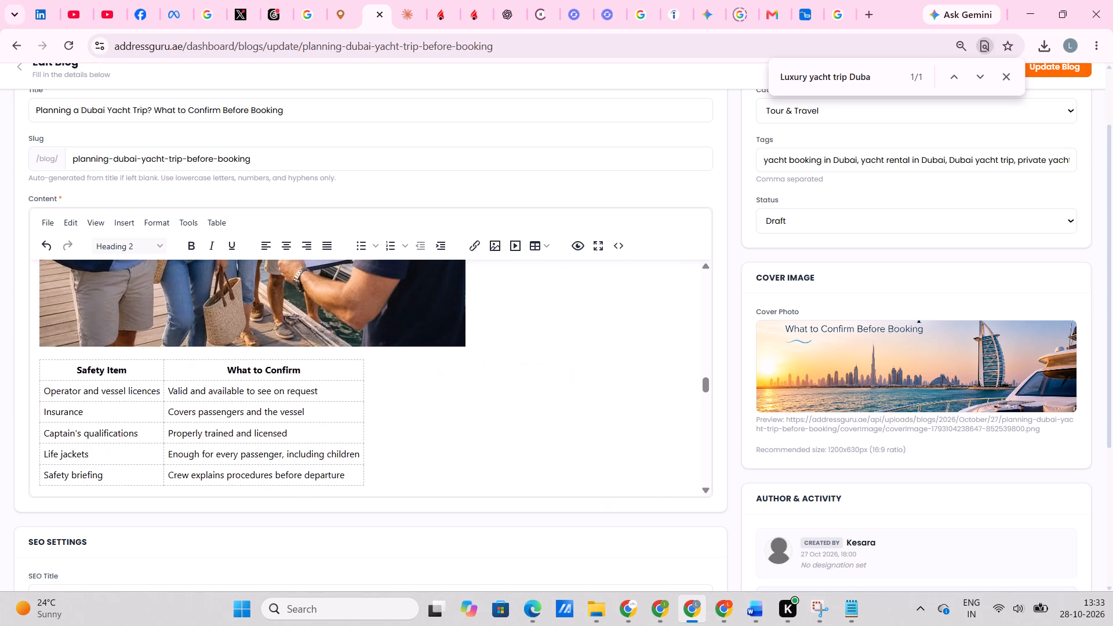
scroll(401, 434, up, 7)
click(621, 607)
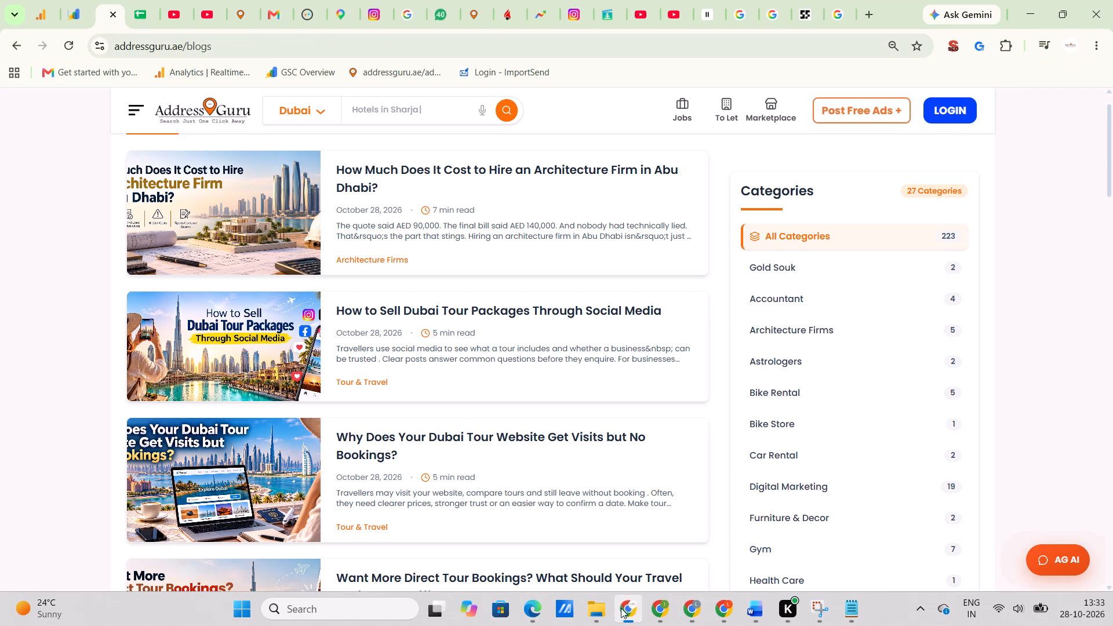
click(237, 0)
click(1022, 0)
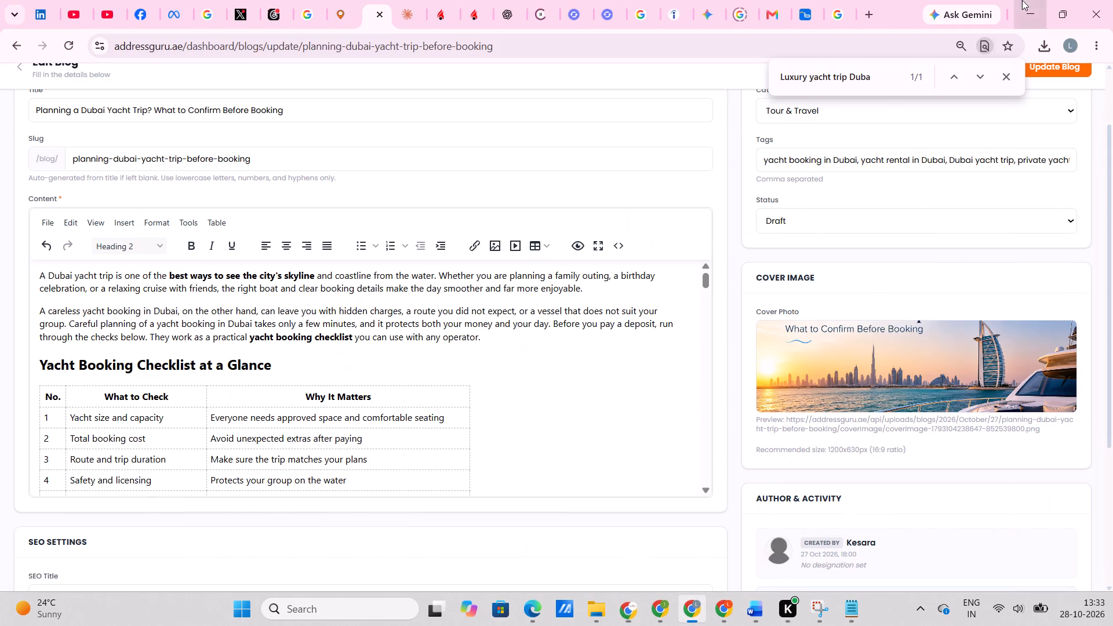
scroll(445, 322, up, 1)
scroll(444, 322, down, 2)
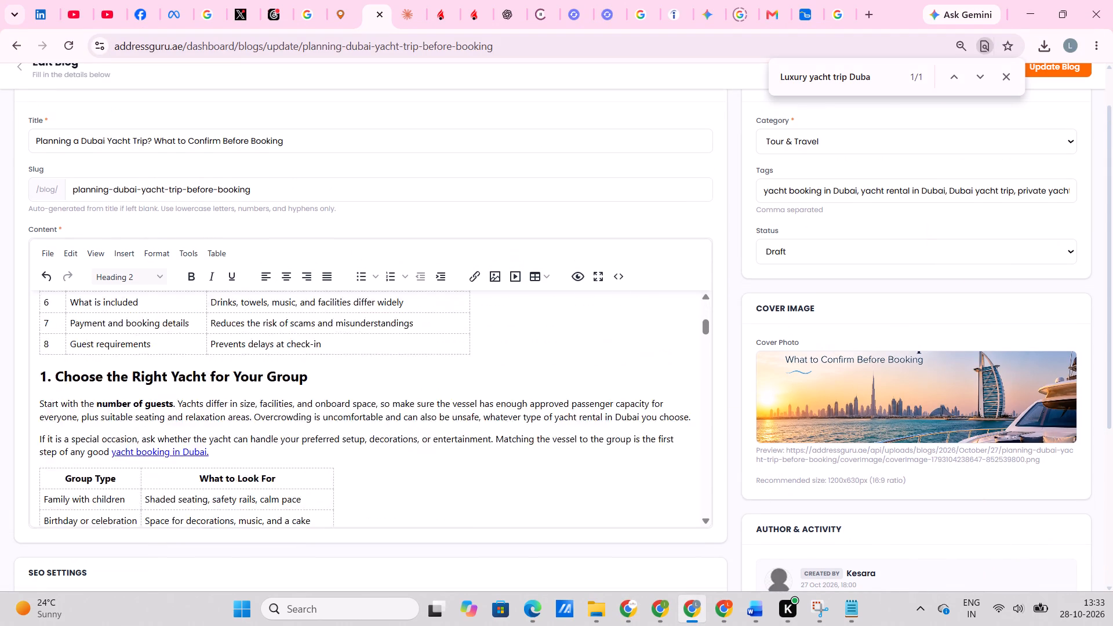
scroll(444, 322, down, 14)
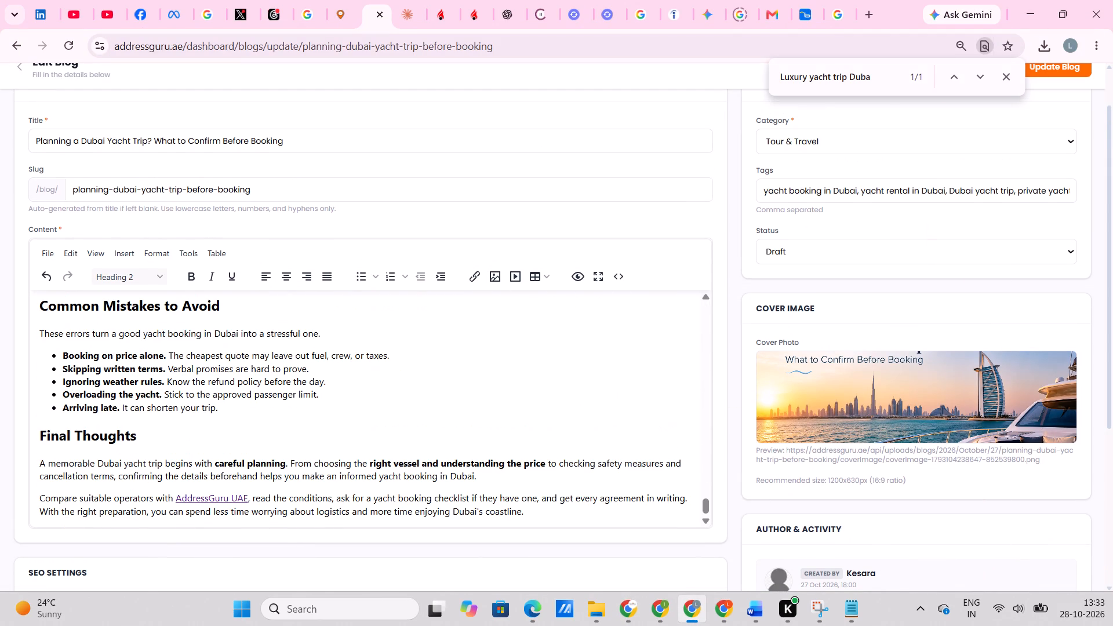
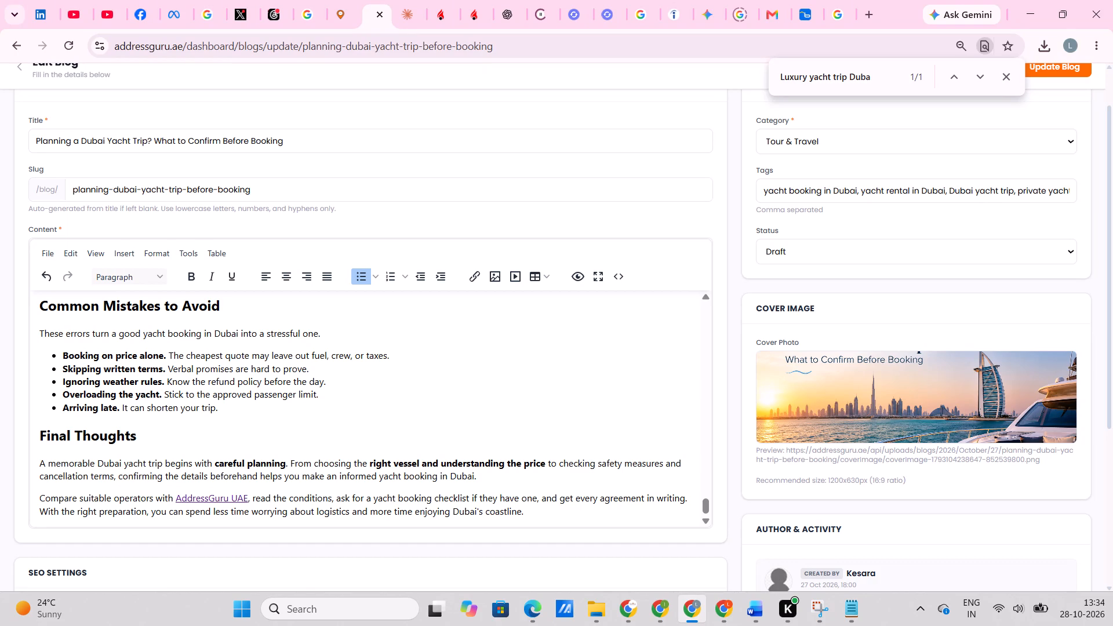
Recheck the blog content from the Common Mistakes section up to section 2 and back down, and close the page search.
scroll(250, 442, up, 3)
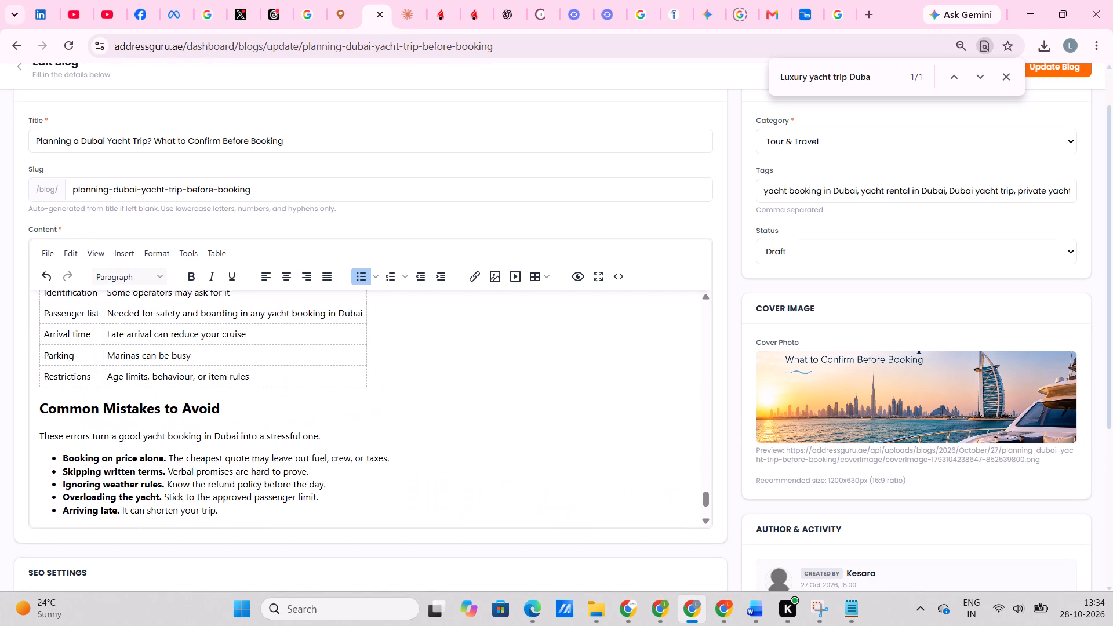
scroll(252, 442, up, 3)
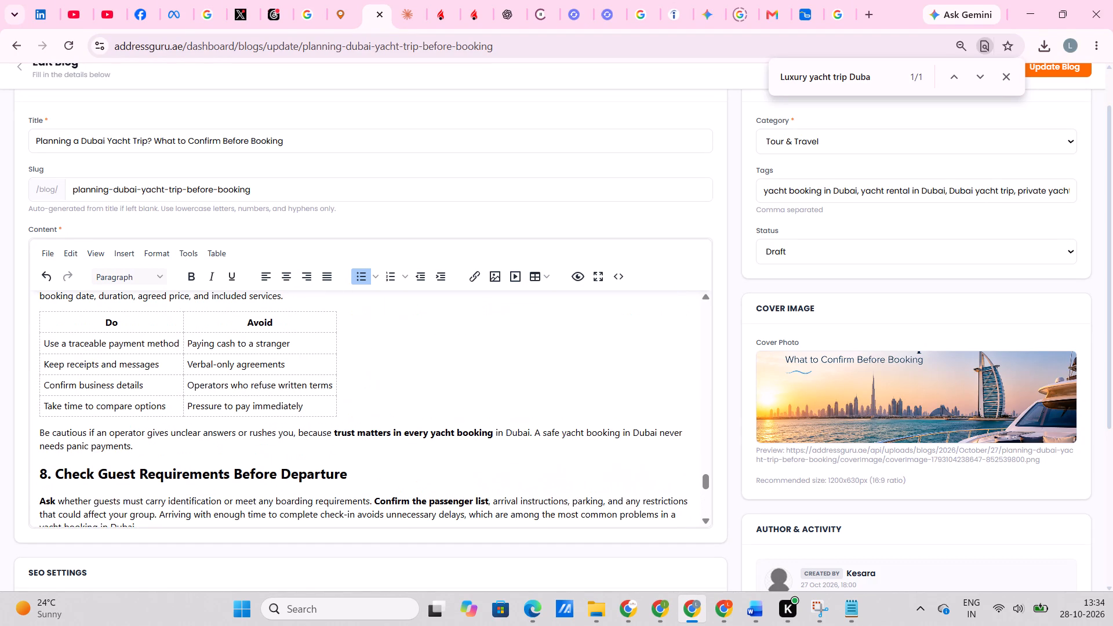
scroll(252, 442, up, 8)
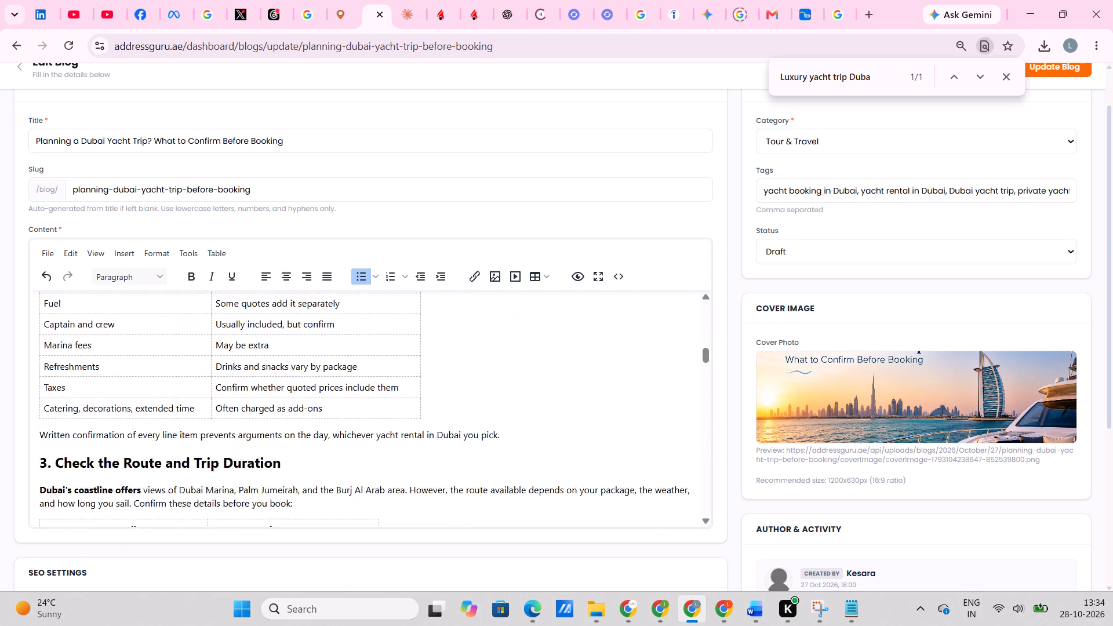
scroll(252, 442, down, 9)
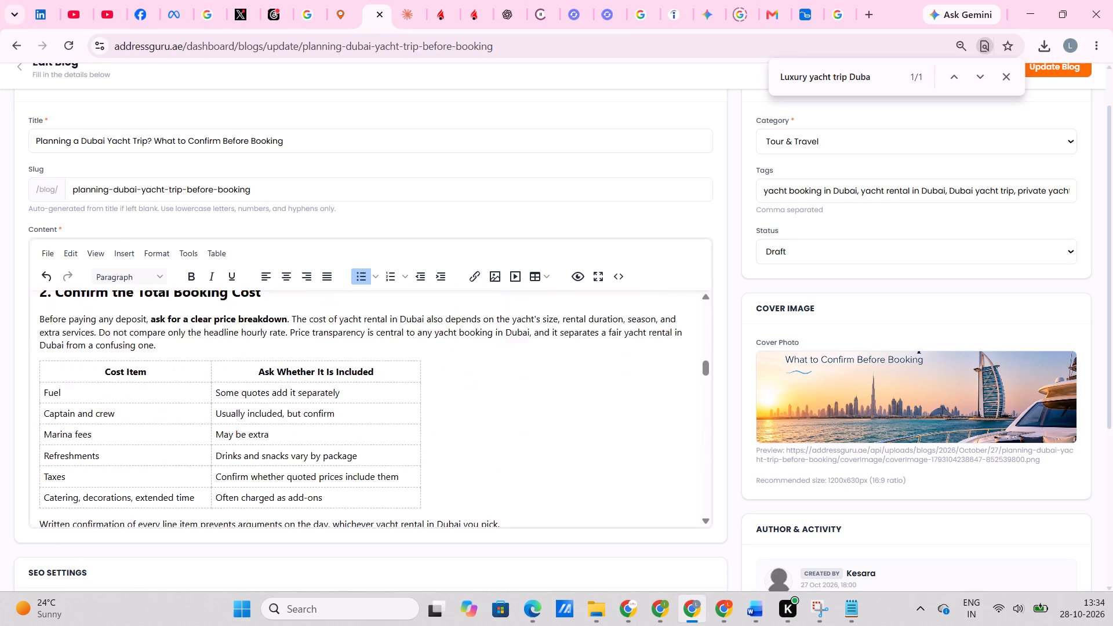
scroll(252, 442, down, 11)
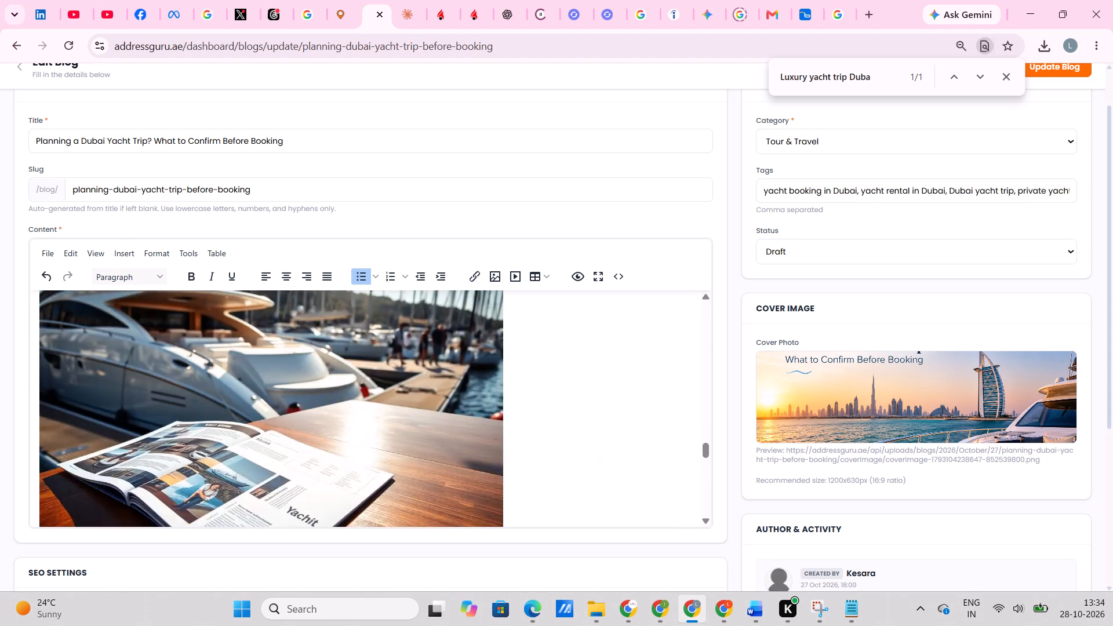
scroll(252, 442, down, 11)
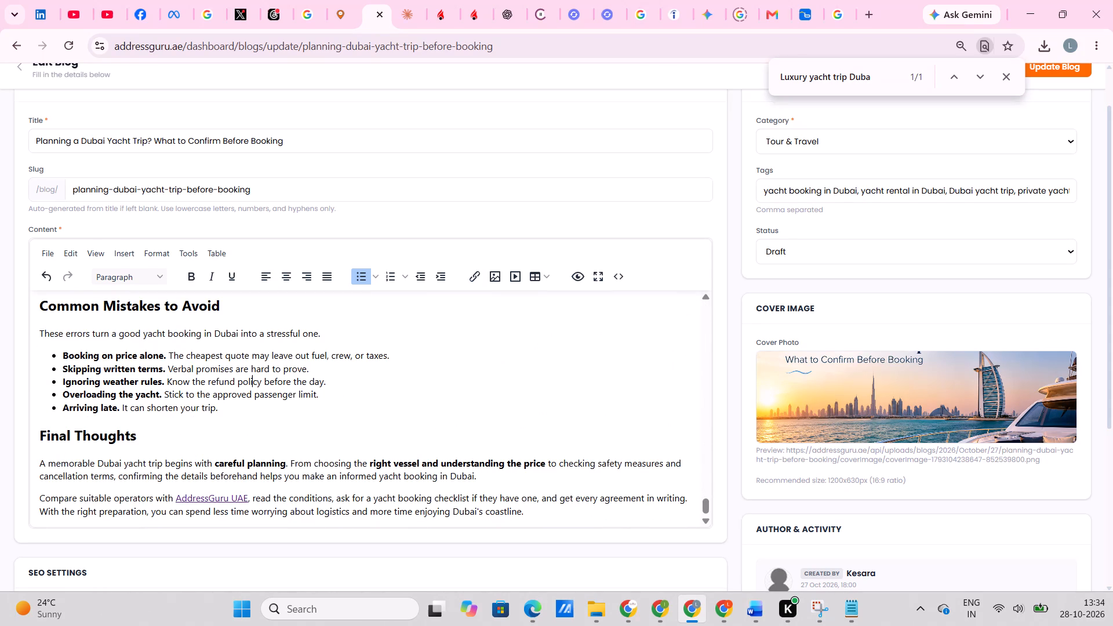
scroll(252, 442, down, 1)
click(1005, 81)
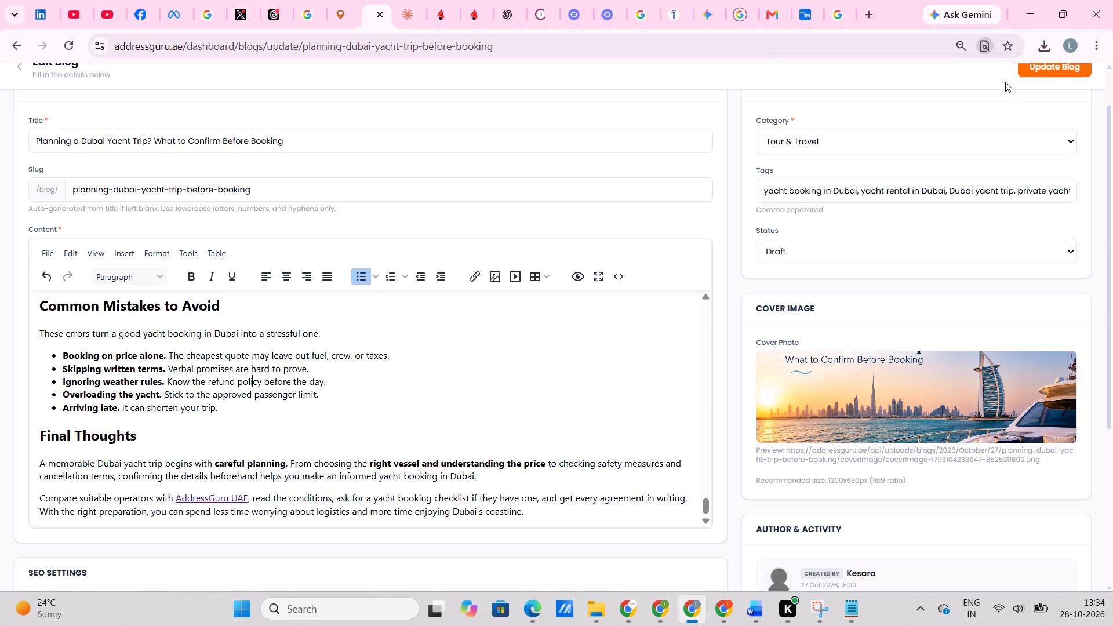
Copy the title of the Dubai yacht trip blog and save the blog's updates.
scroll(918, 231, up, 3)
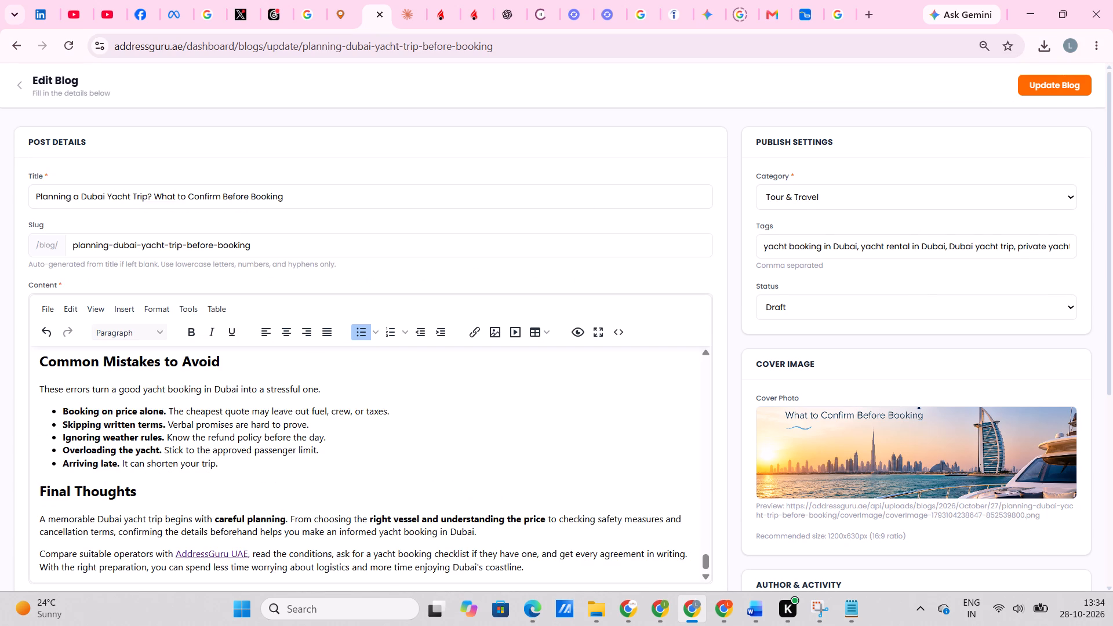
click(497, 203)
key(ctrl+a)
key(ctrl+c)
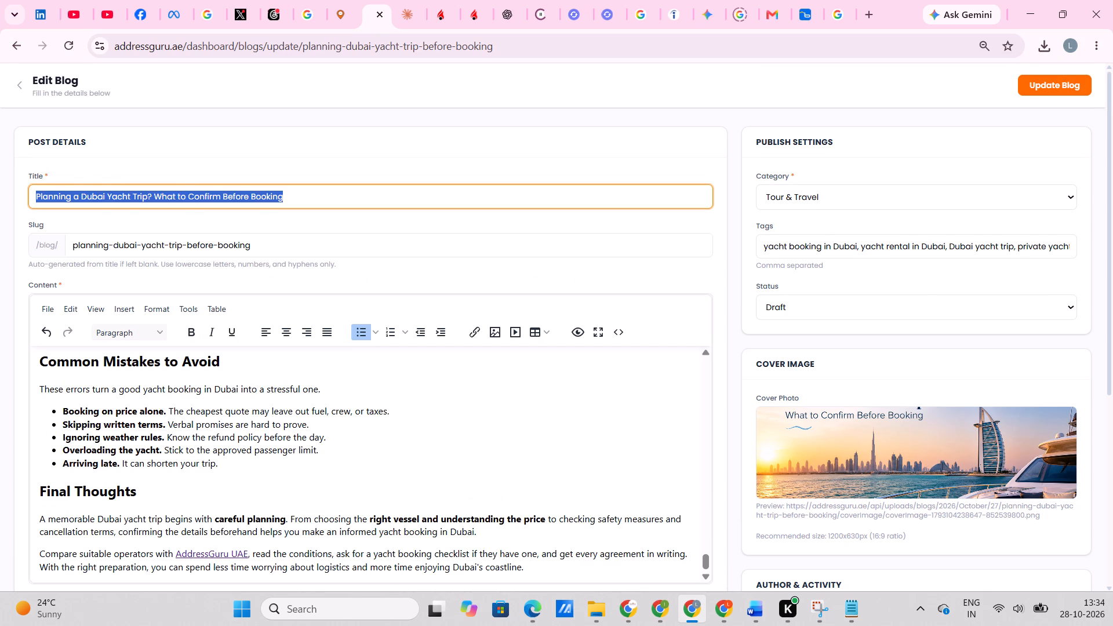
click(497, 203)
click(1058, 87)
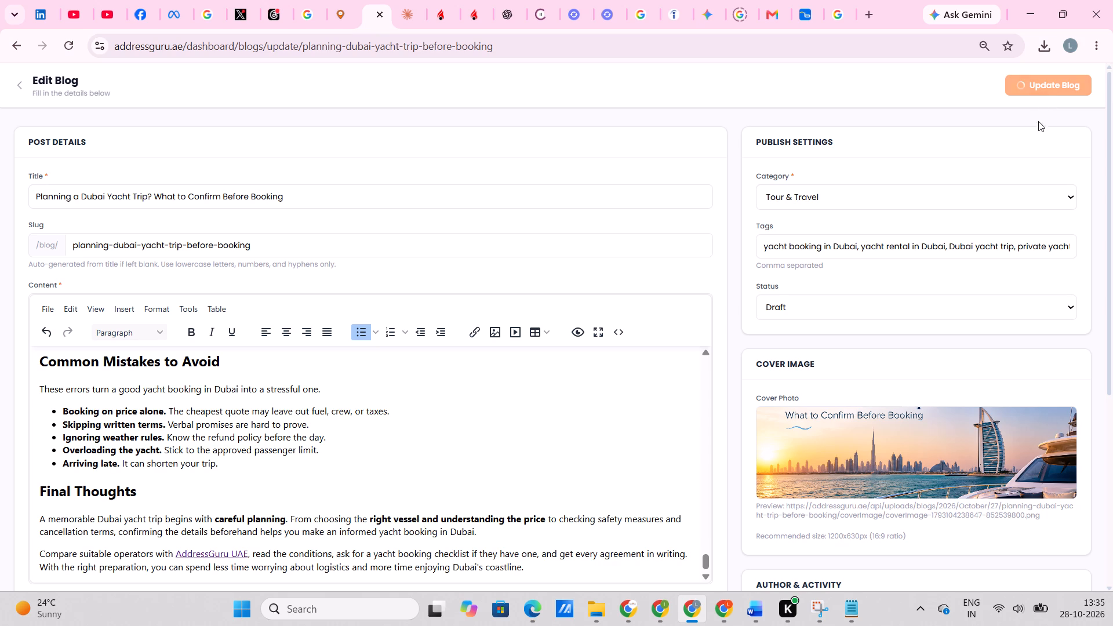
In the Anoj intern JD spreadsheet, mark "Planning a Dubai Yacht Trip? What to Confirm Before Booking" as done by copying the green done cell.
click(653, 623)
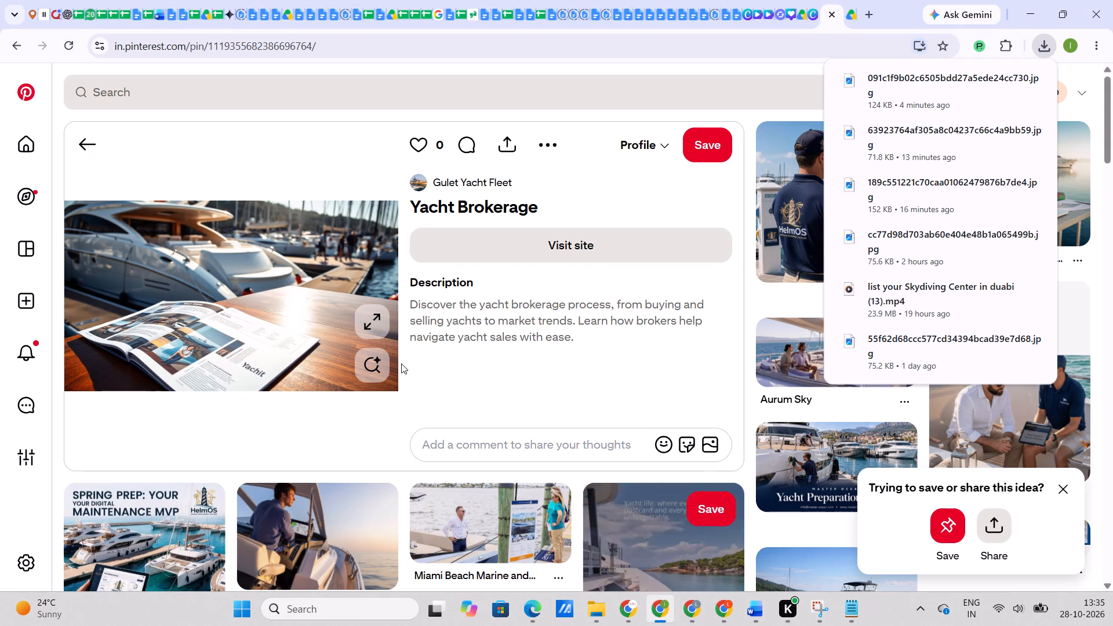
click(80, 0)
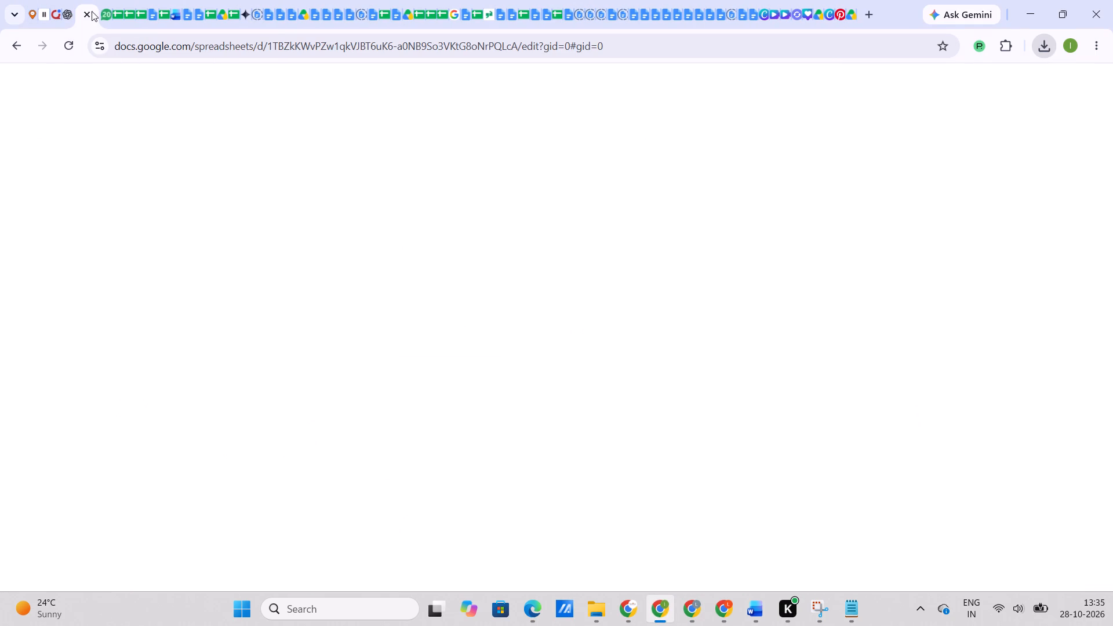
scroll(516, 347, down, 8)
scroll(517, 347, up, 2)
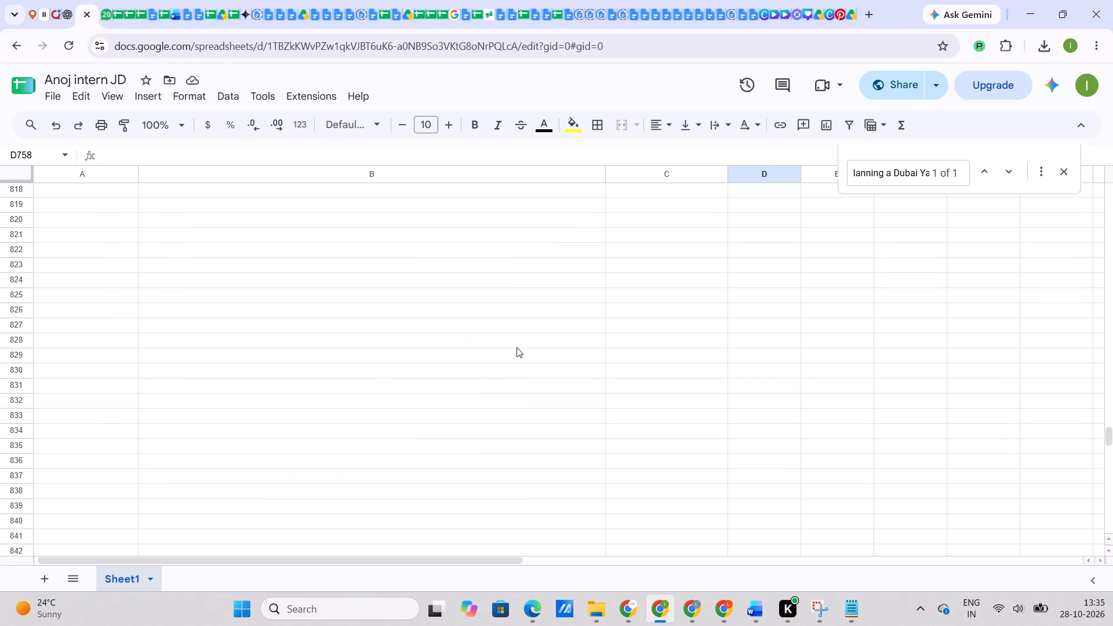
scroll(517, 347, up, 5)
scroll(535, 345, down, 3)
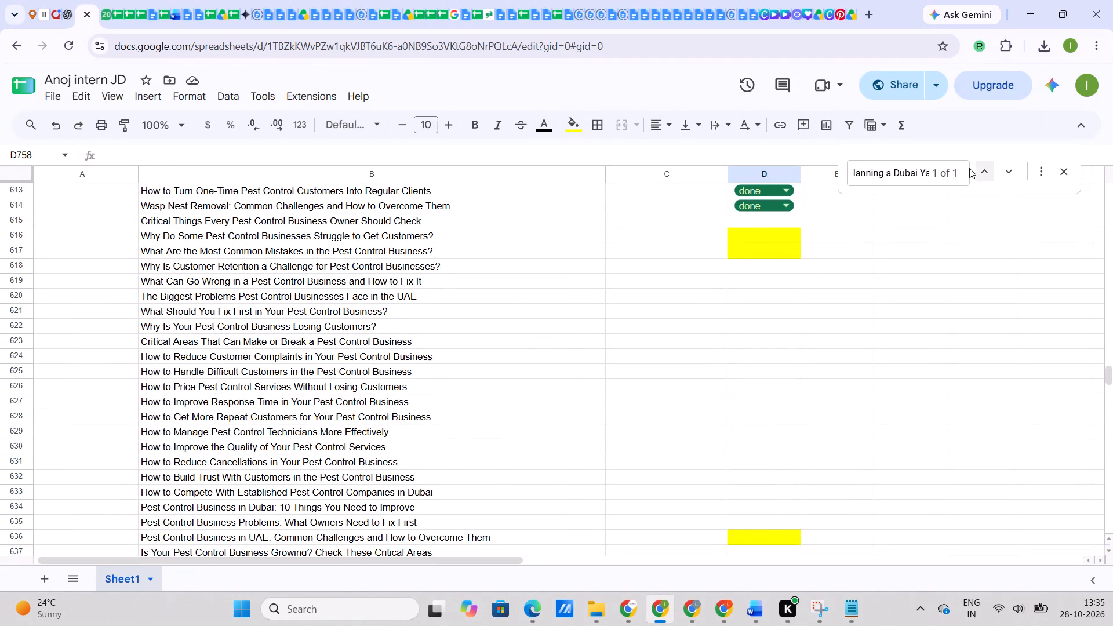
click(985, 169)
scroll(847, 379, down, 3)
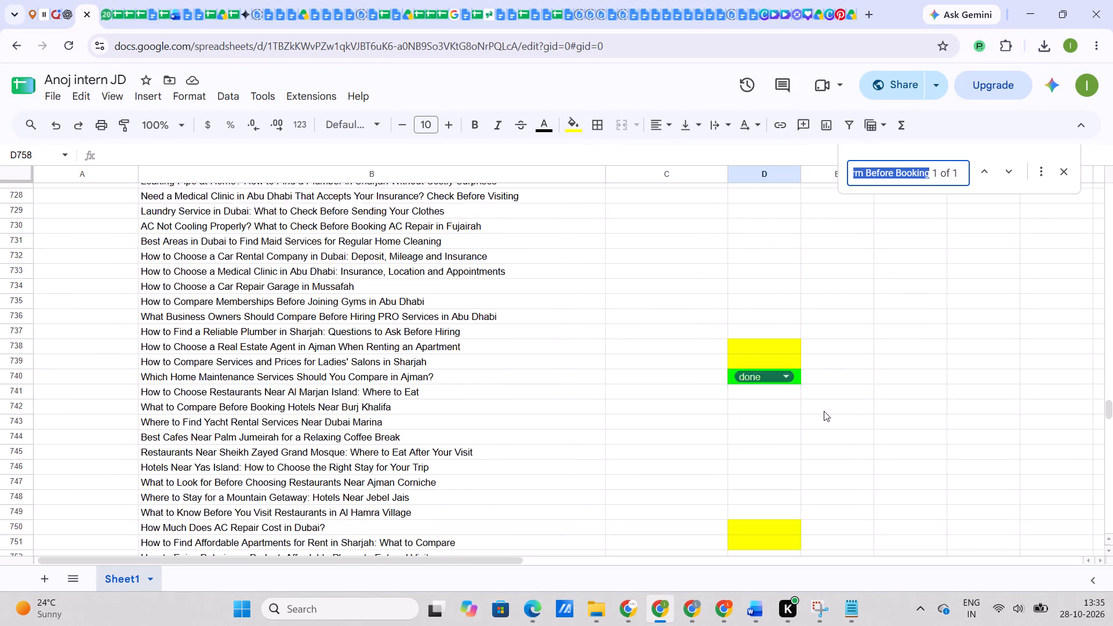
scroll(824, 411, down, 2)
click(728, 347)
key(Right)
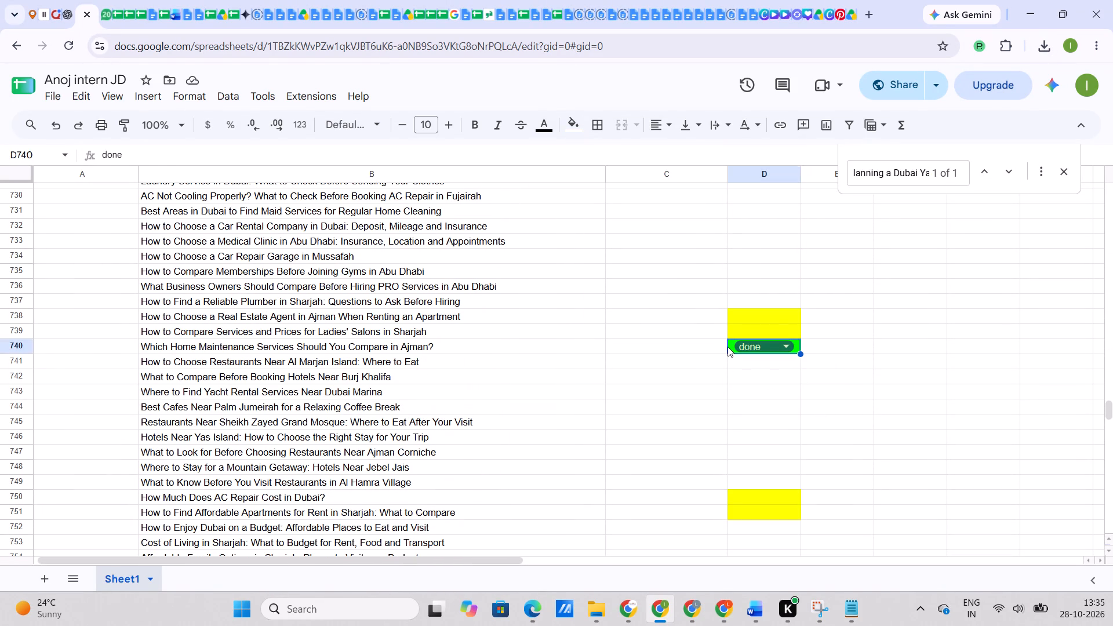
key(ctrl+c)
scroll(728, 347, up, 4)
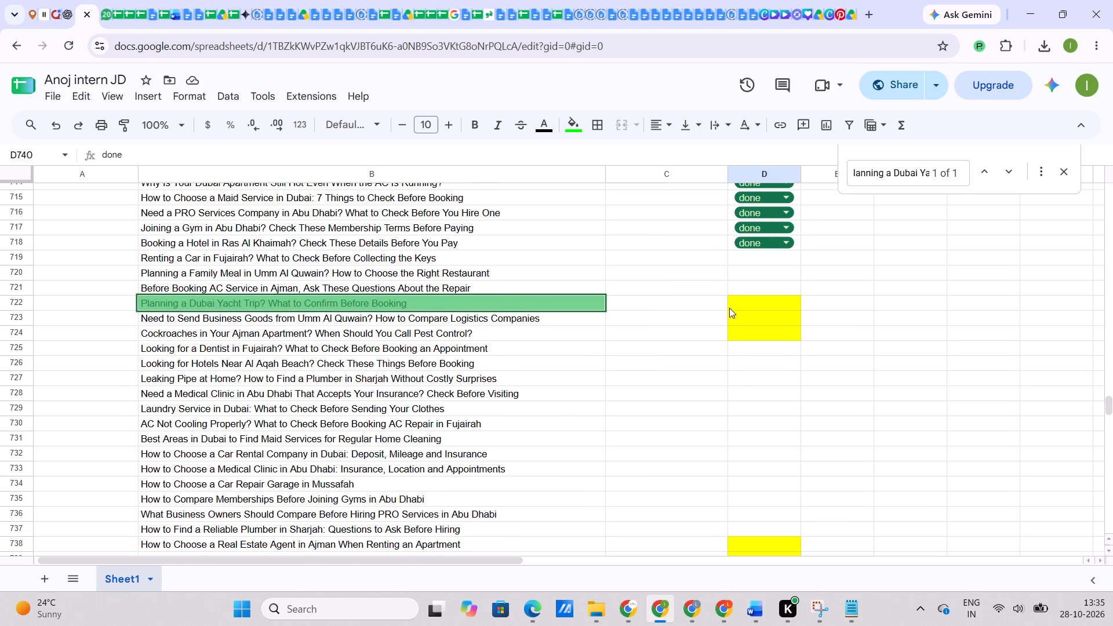
click(729, 308)
key(ctrl+v)
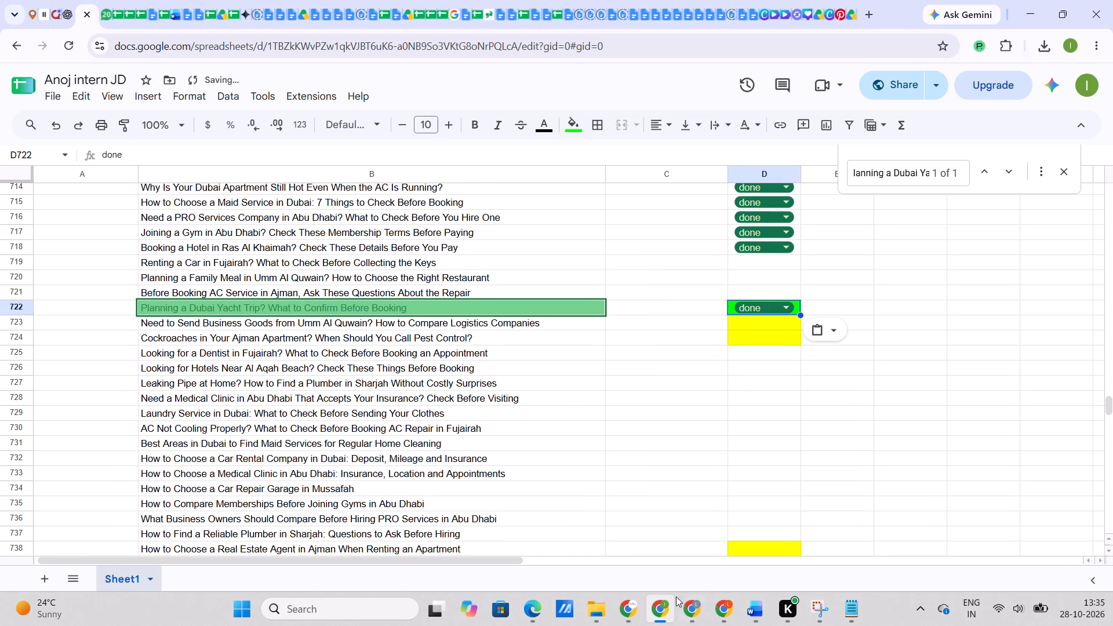
Return to the addressguru.ae blogs dashboard, filter the list to drafts and look through them.
click(697, 606)
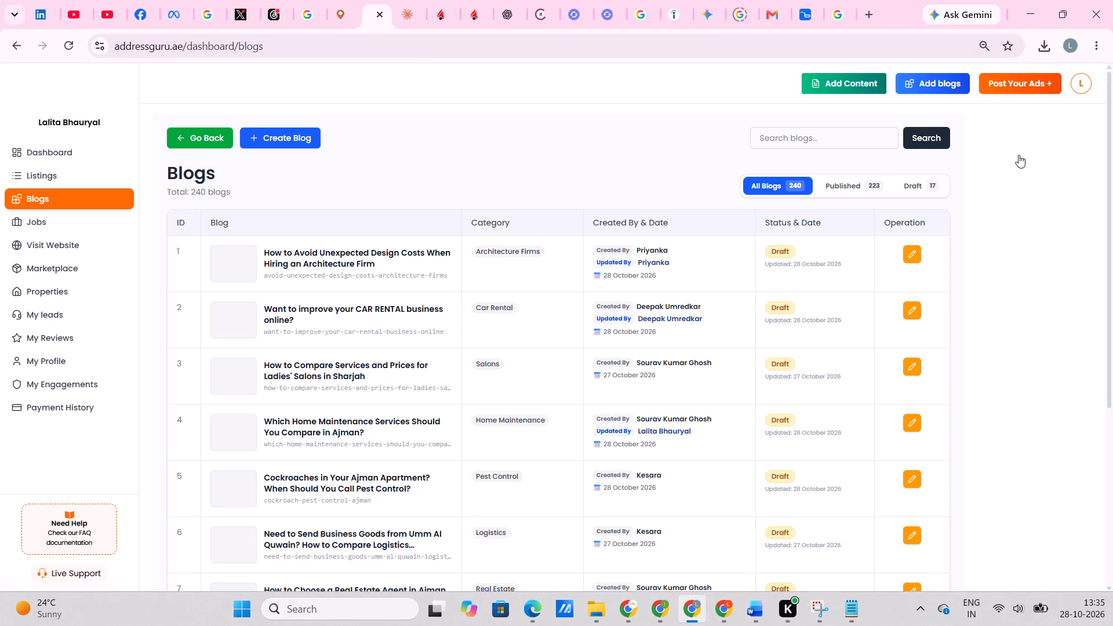
scroll(955, 145, up, 1)
click(926, 179)
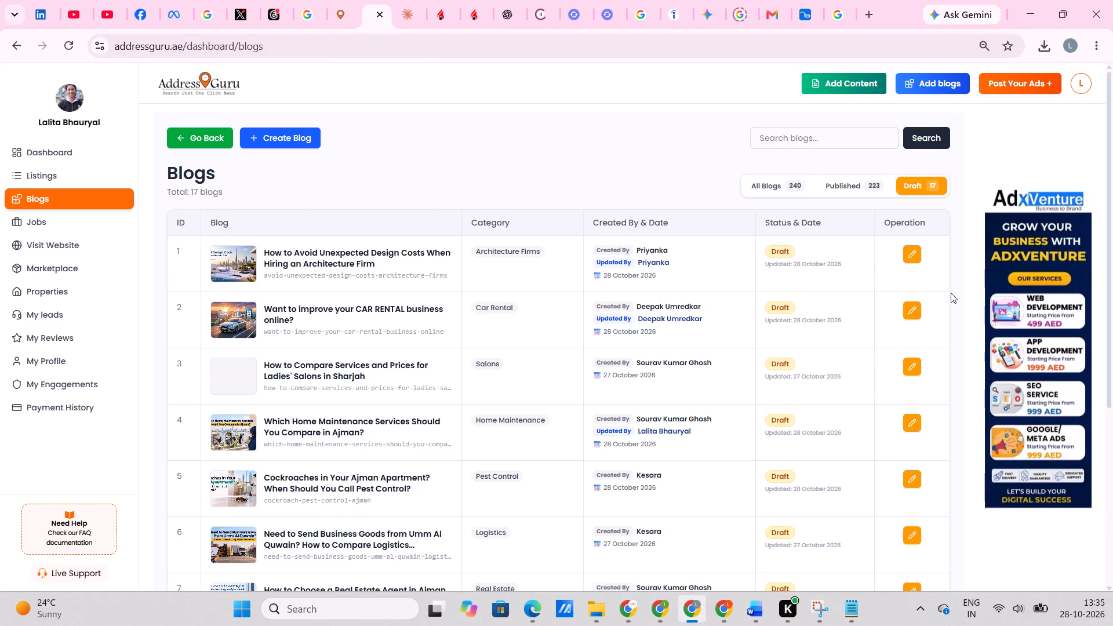
scroll(951, 293, down, 5)
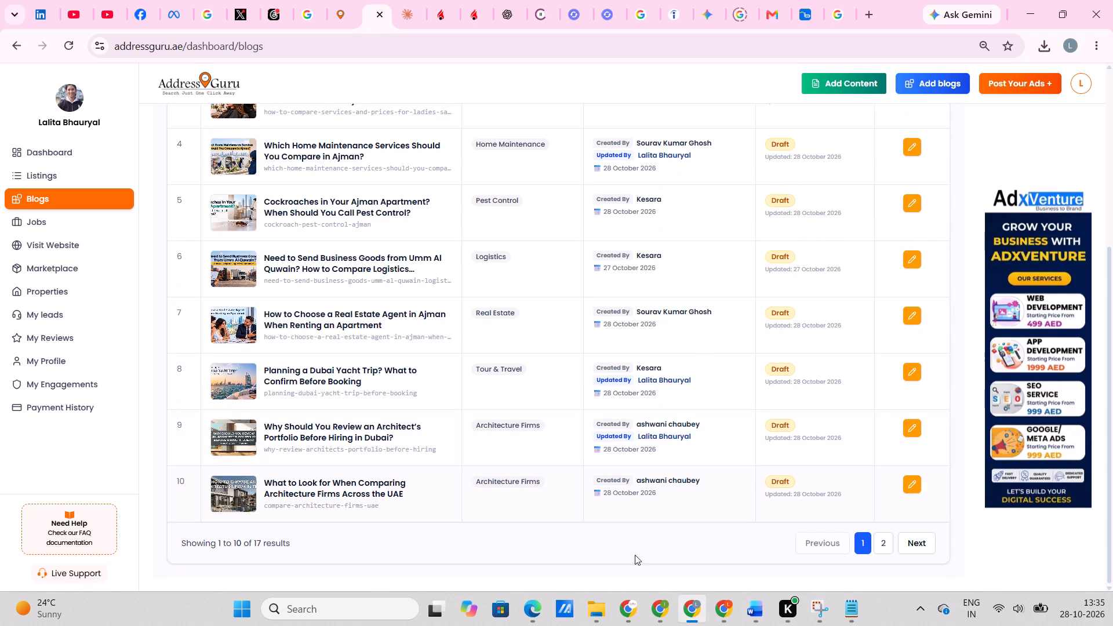
On the public addressguru.ae blogs page, open "How Much Does It Cost to Hire an Architecture Firm in Abu Dhabi?" and copy its URL.
click(627, 614)
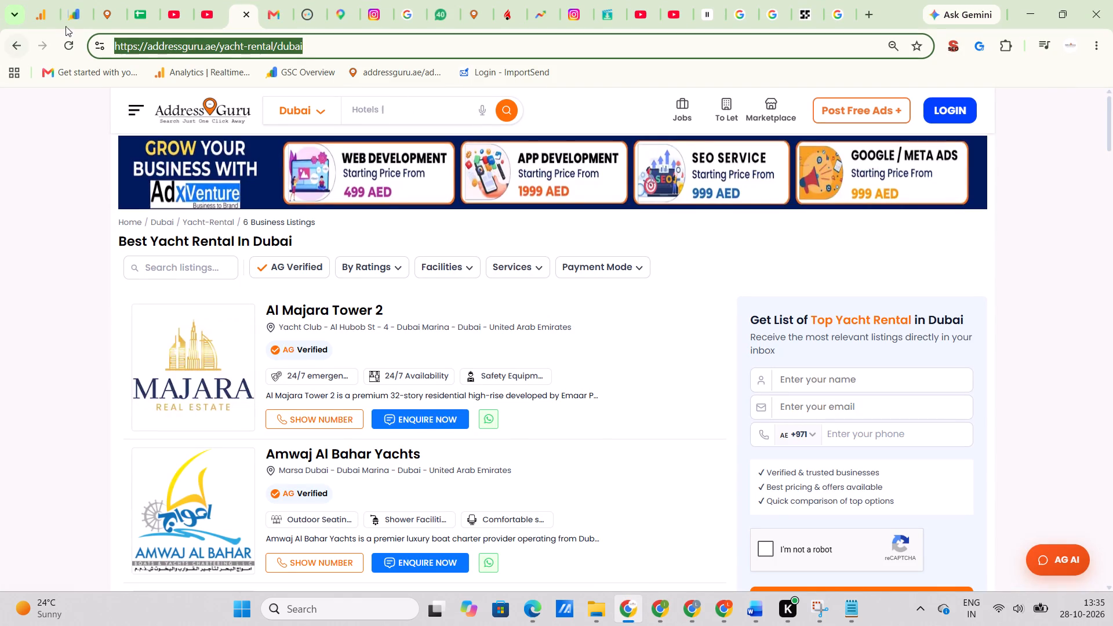
click(115, 0)
scroll(278, 166, up, 3)
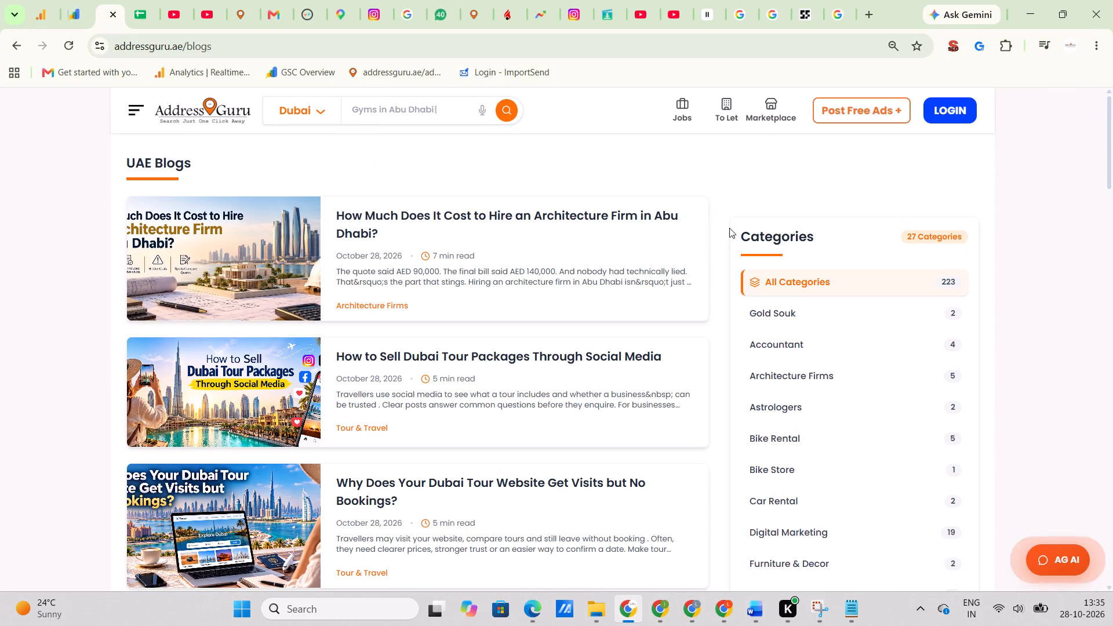
scroll(727, 228, up, 2)
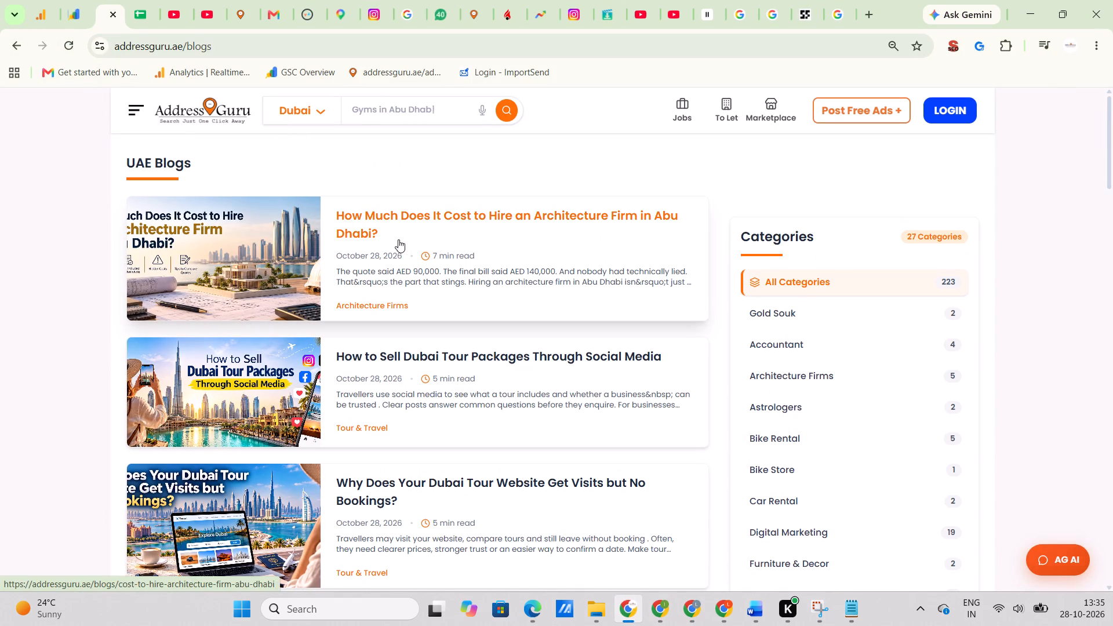
click(376, 213)
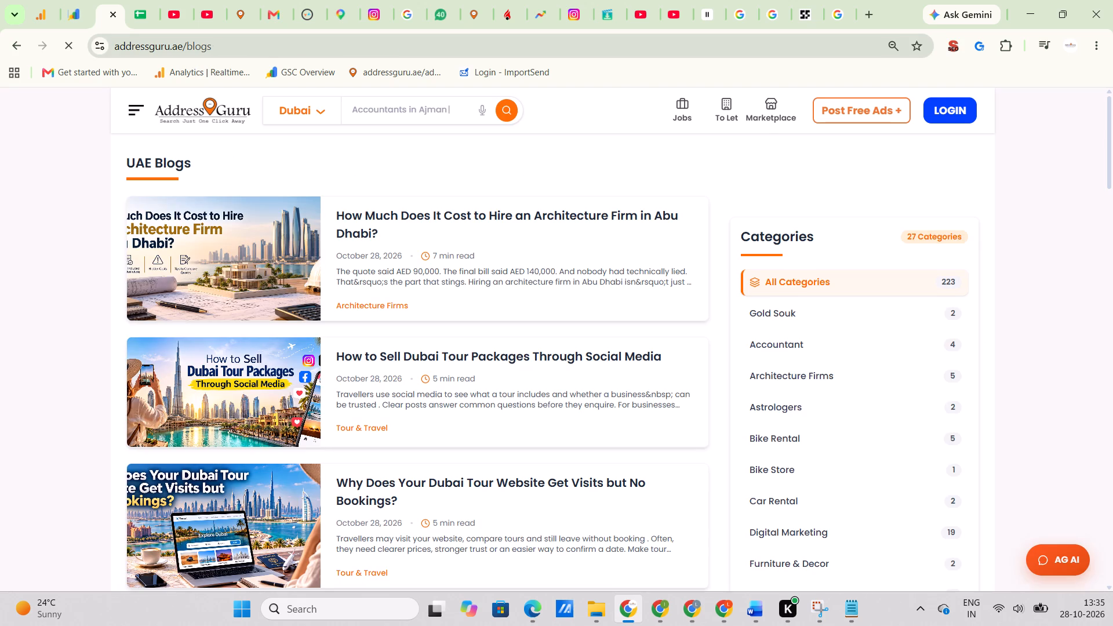
click(464, 47)
click(473, 46)
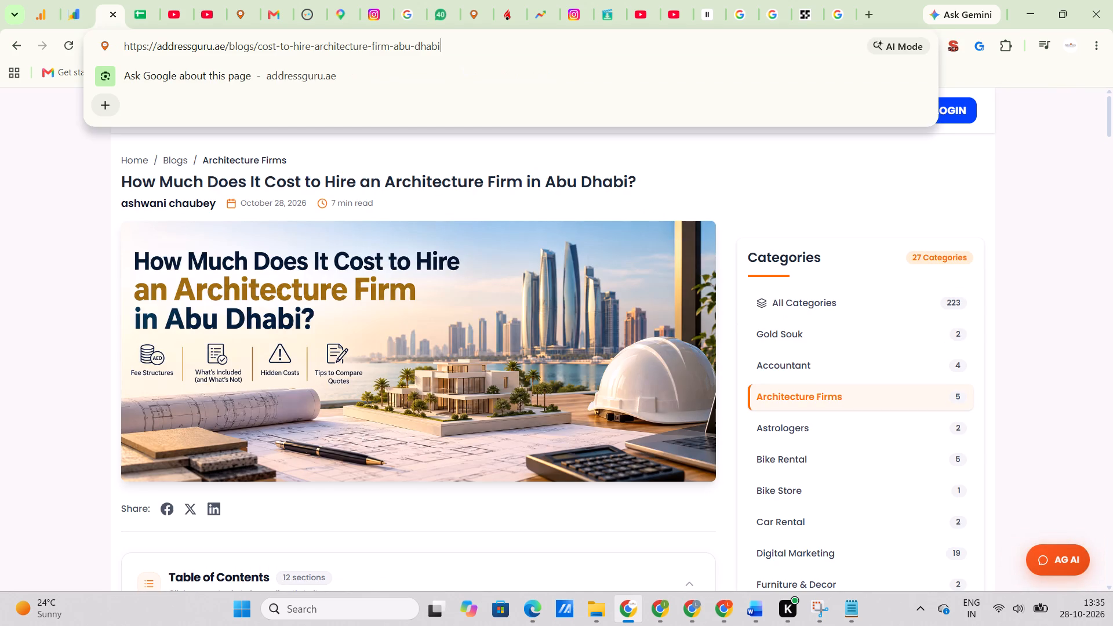
key(ctrl+a)
key(ctrl+c)
click(18, 42)
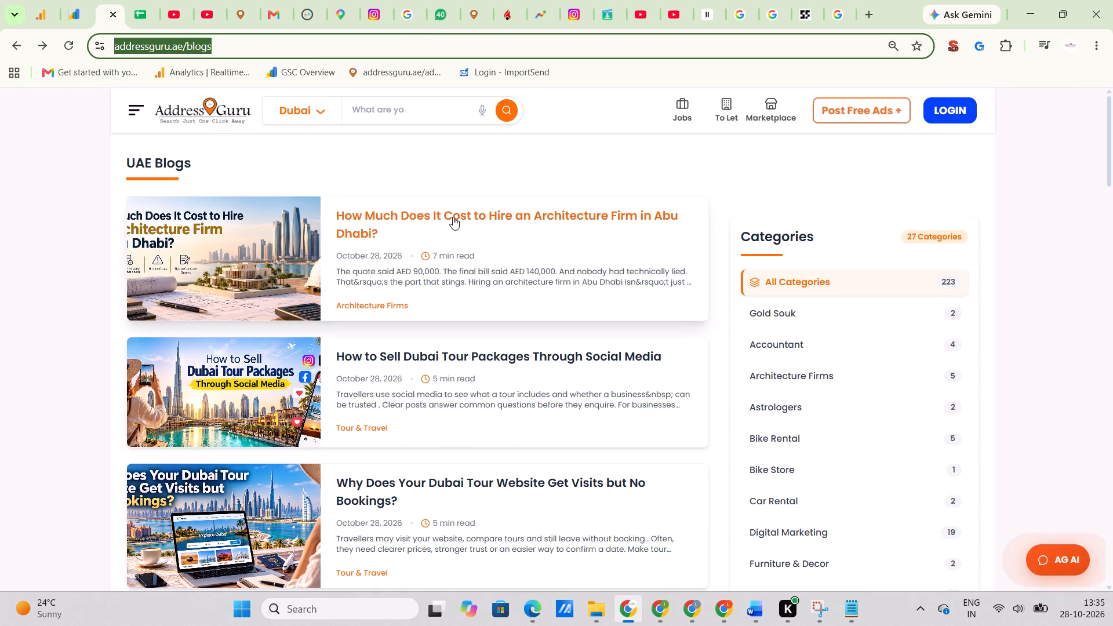
scroll(453, 217, down, 1)
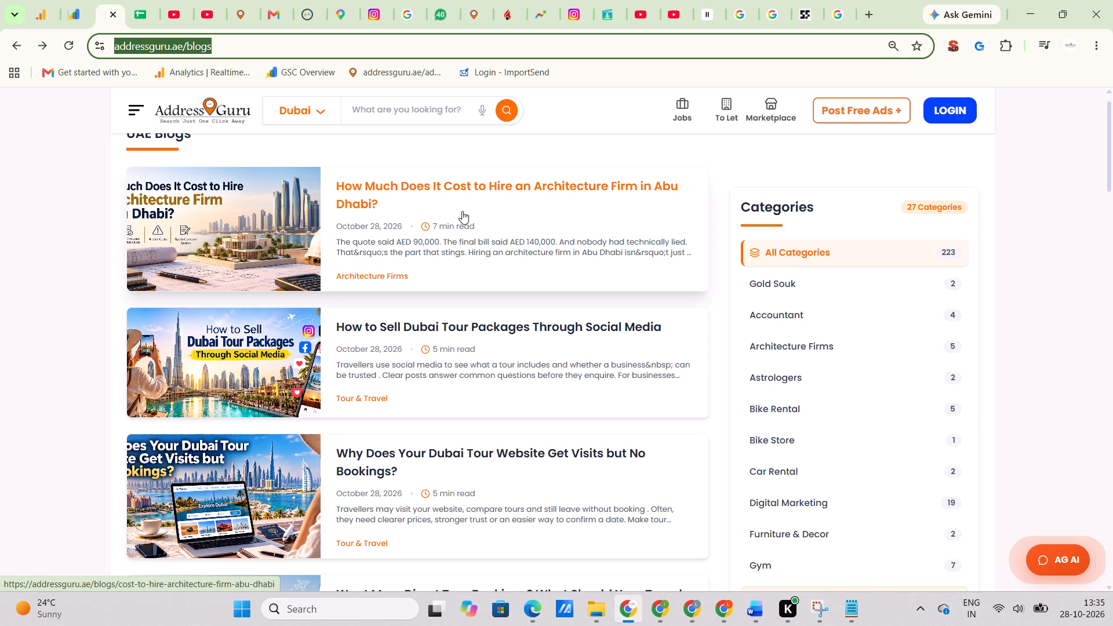
In Google Search Console, refresh the page, inspect the copied architecture firm blog URL and request its indexing.
click(148, 0)
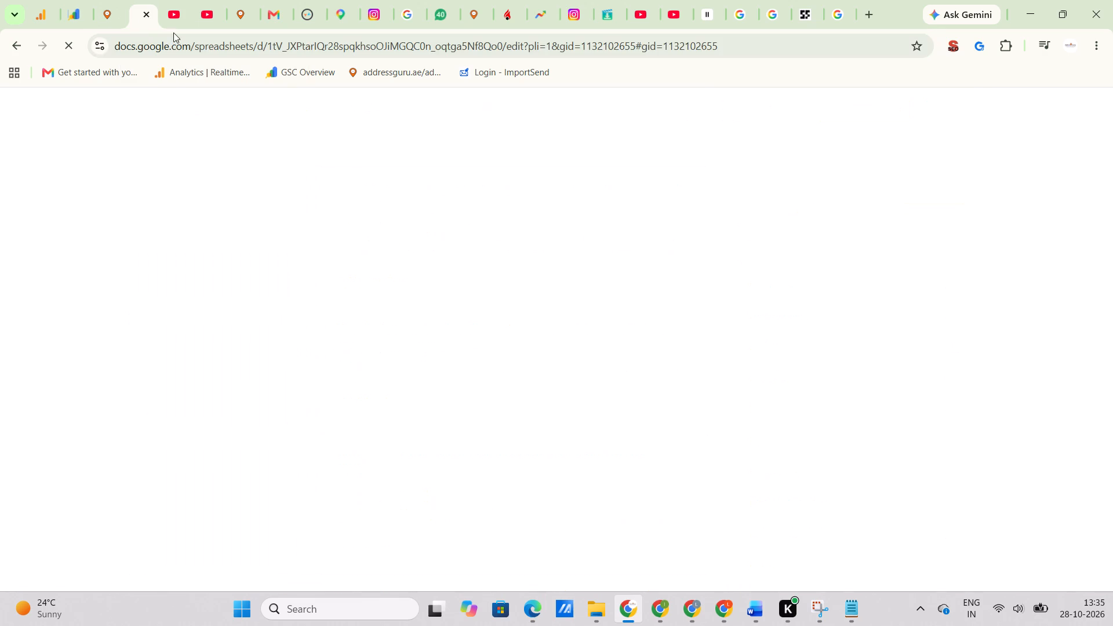
click(81, 0)
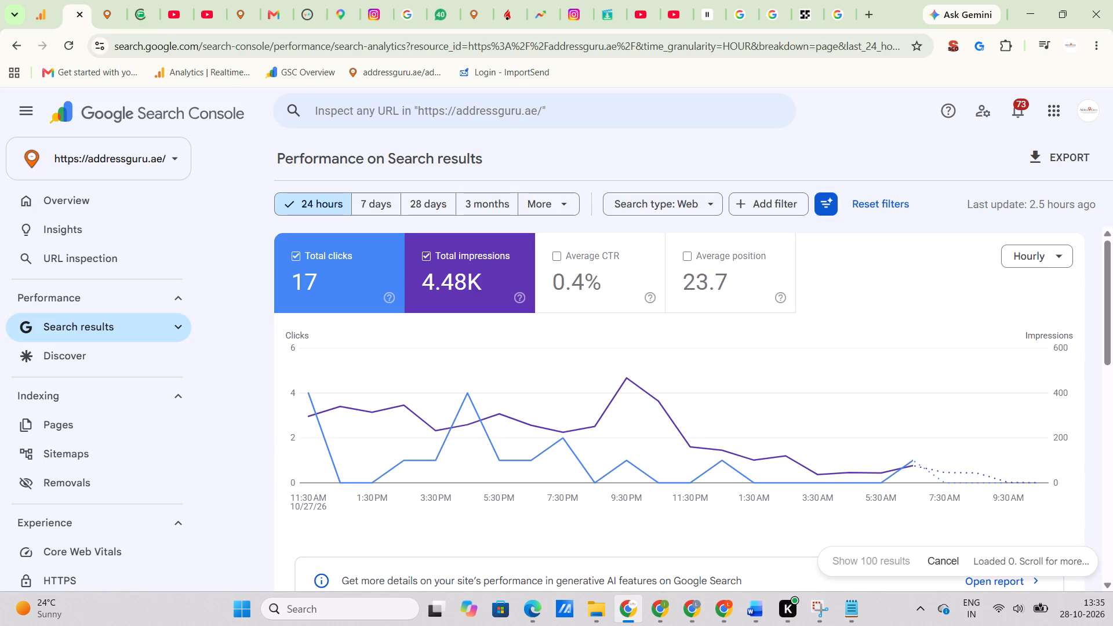
key(ctrl+shift+r)
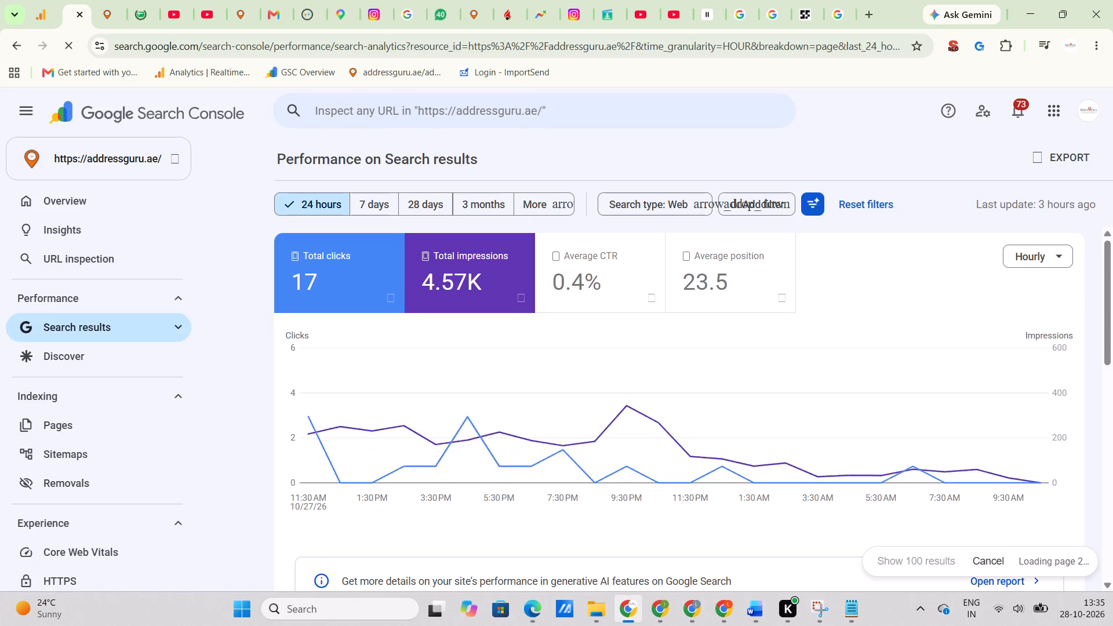
click(370, 107)
key(ctrl+v)
key(Return)
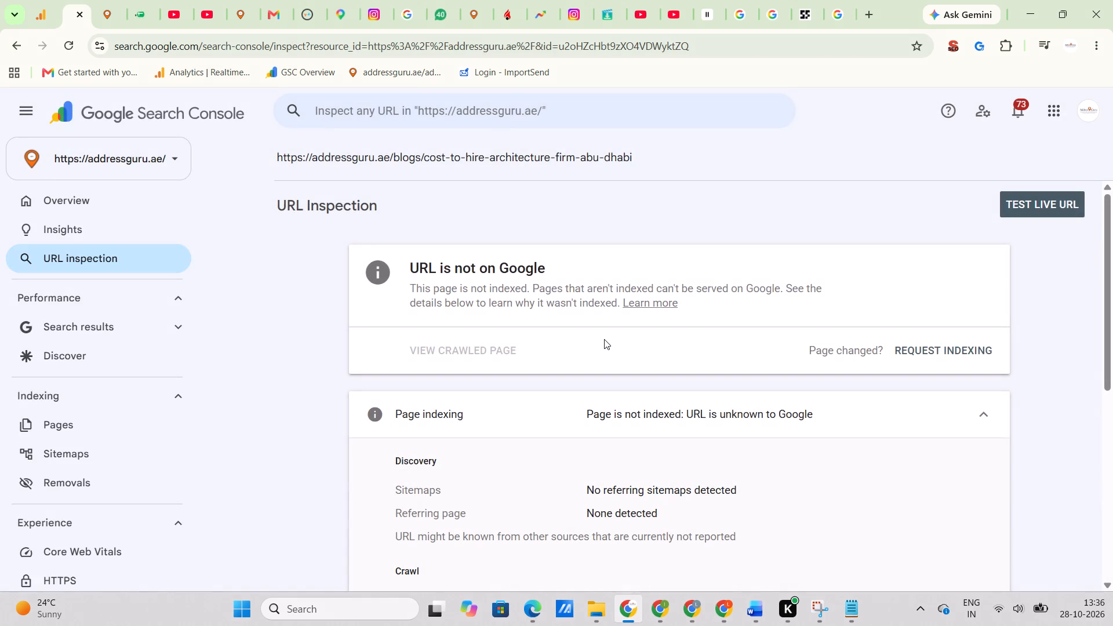
click(918, 359)
In the Address Guru UAE spreadsheet's indexed pages sheet, log the copied cost-to-hire-architecture-firm-abu-dhabi blog URL in cell B785, below the last entries.
click(147, 0)
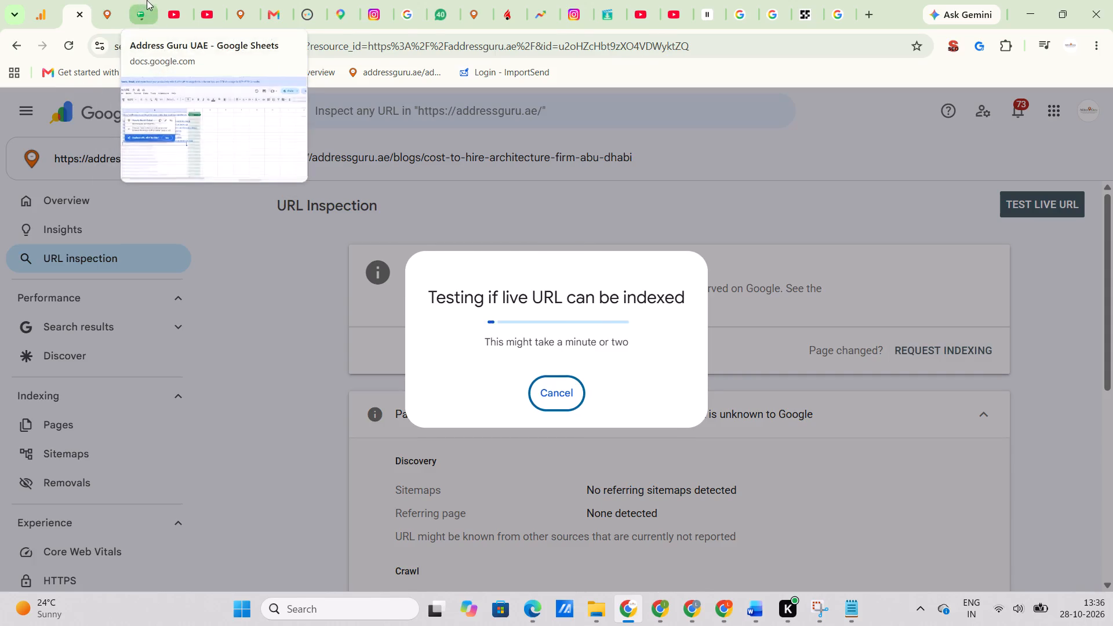
click(1053, 276)
scroll(776, 405, down, 4)
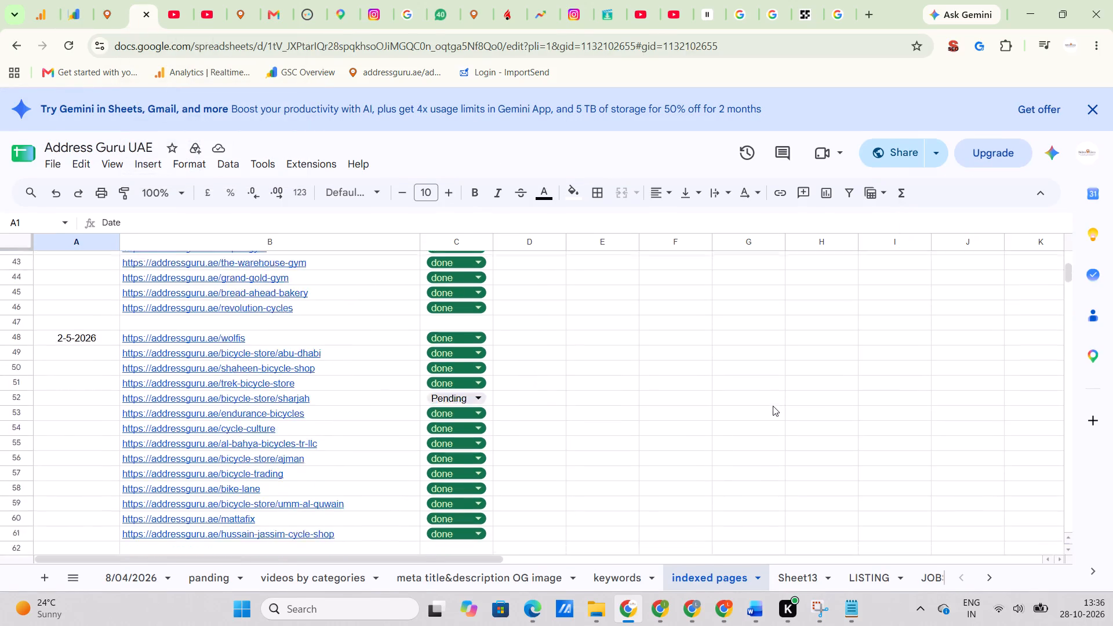
scroll(773, 406, down, 19)
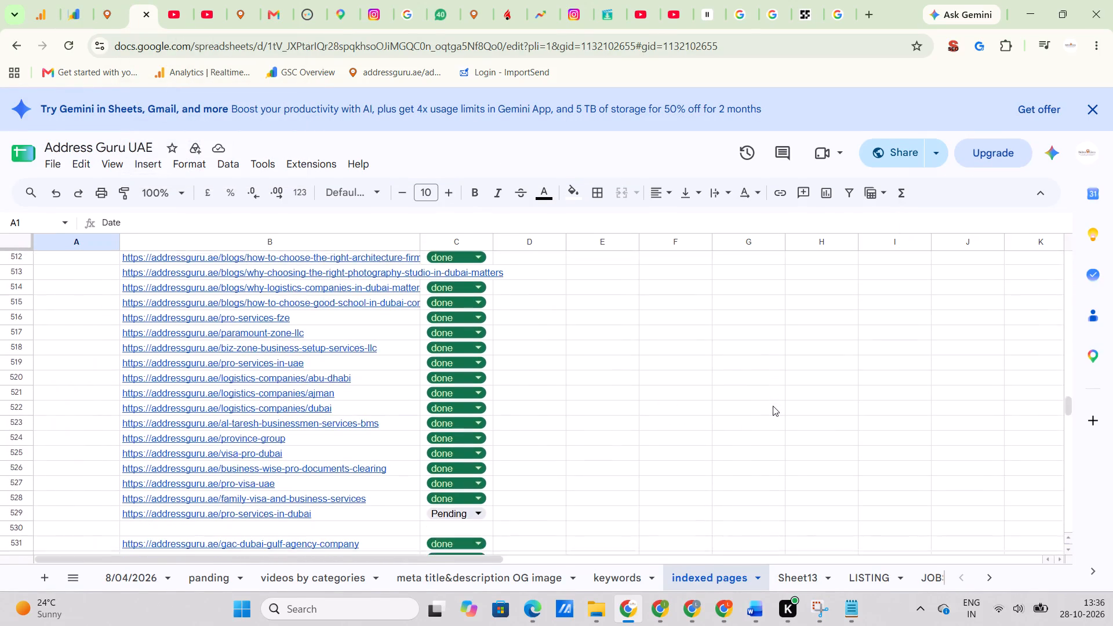
scroll(773, 406, down, 18)
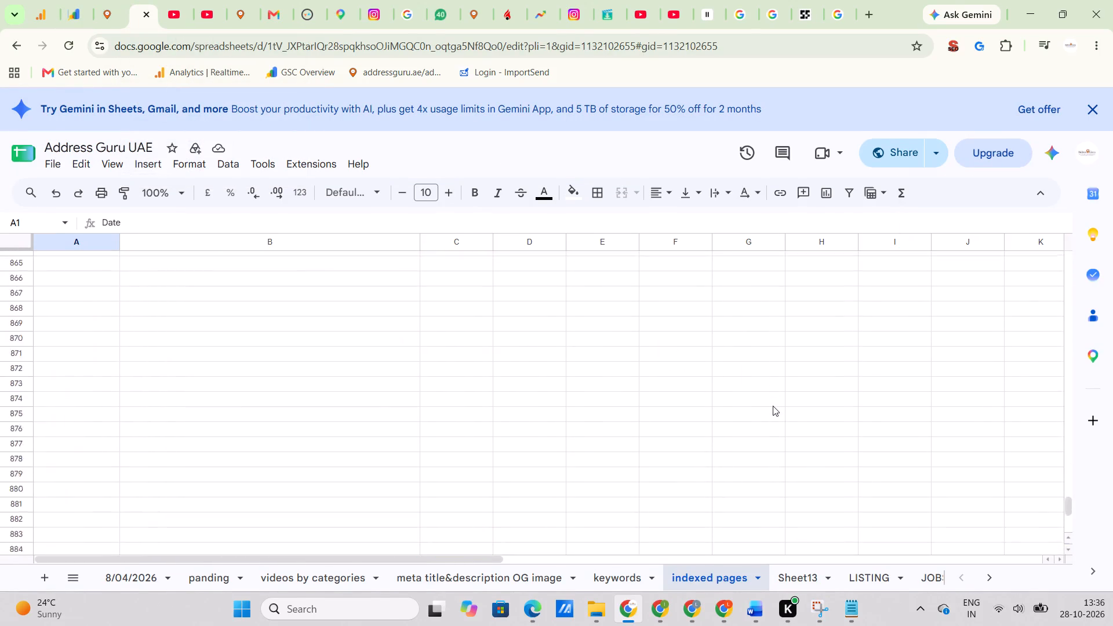
scroll(773, 406, up, 3)
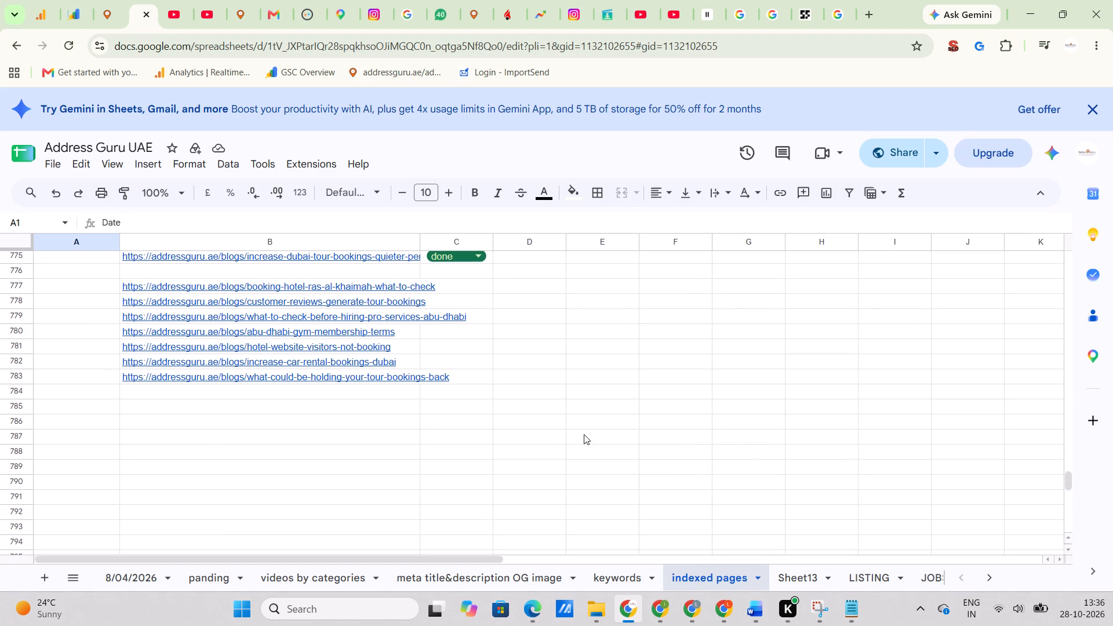
click(330, 408)
key(ctrl+v)
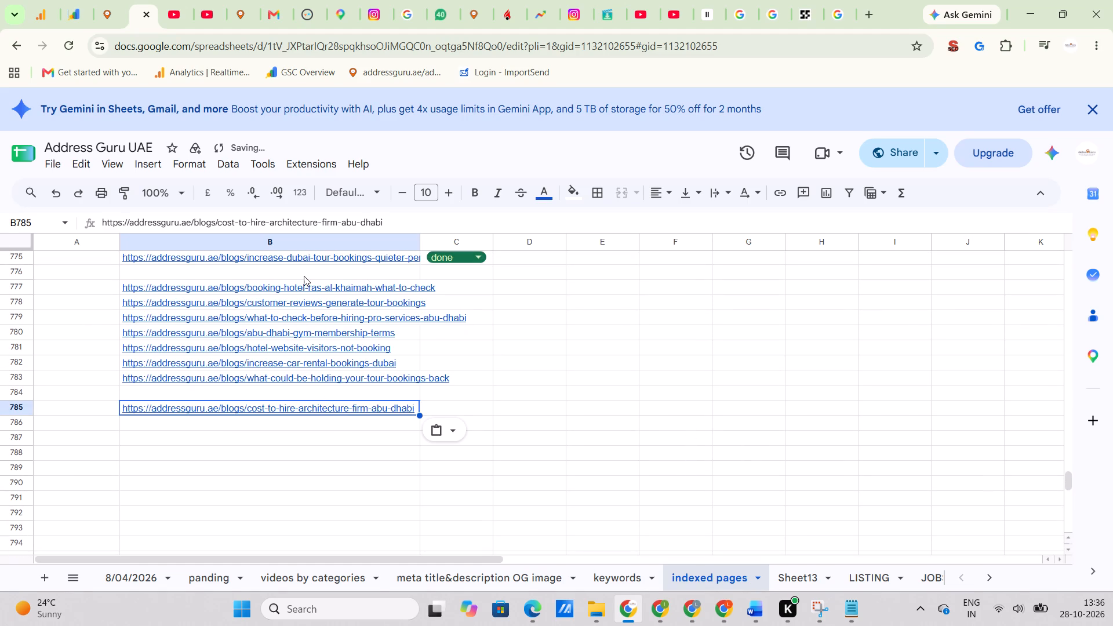
Open the logged booking-hotel-ras-al-khaimah-what-to-check blog and check its Google indexing with a "site:" search of its URL.
click(314, 287)
click(249, 311)
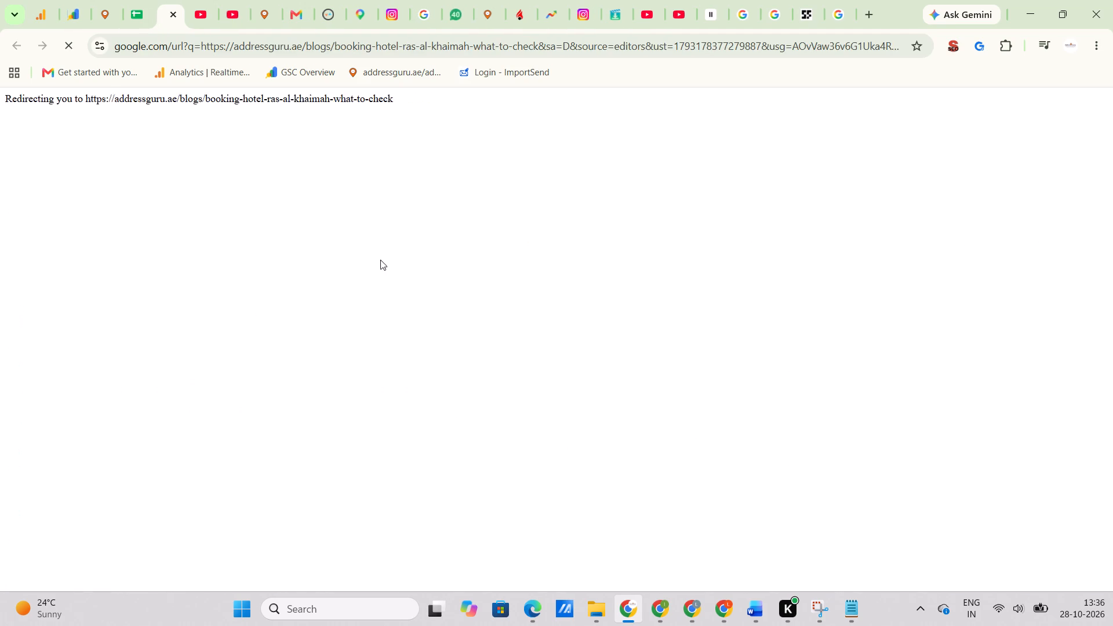
click(443, 47)
click(466, 42)
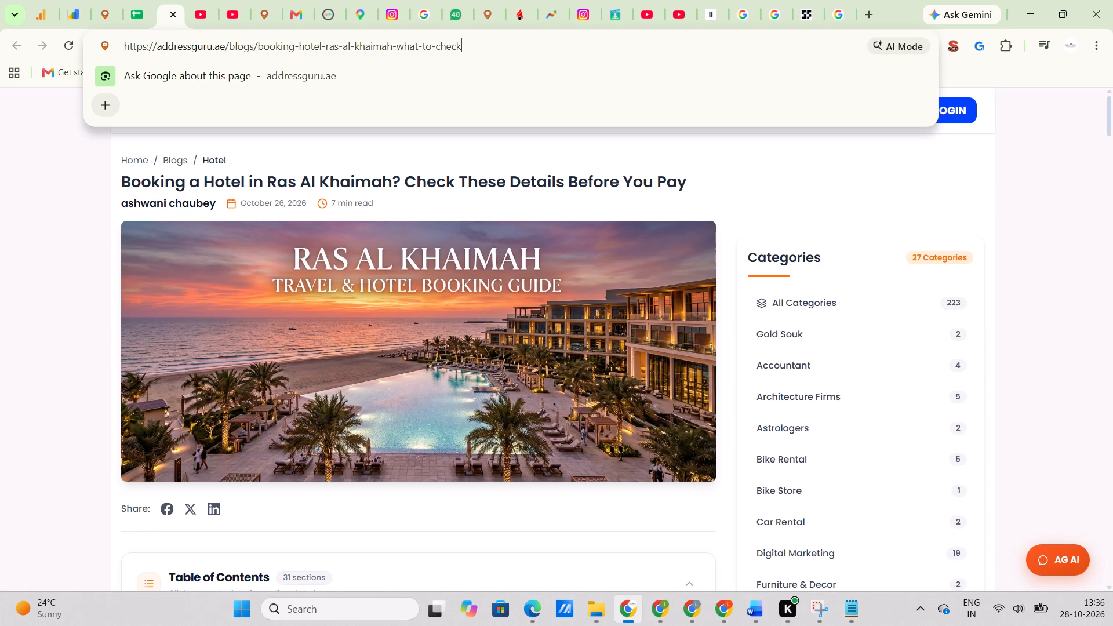
key(ctrl+a)
key(Left)
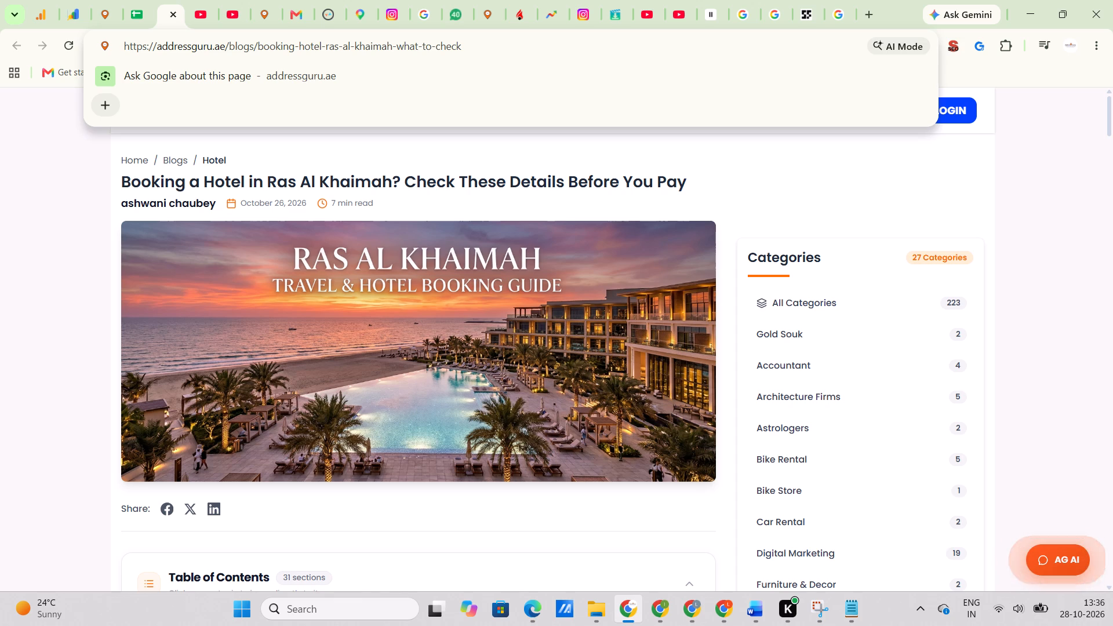
text(site:)
key(Return)
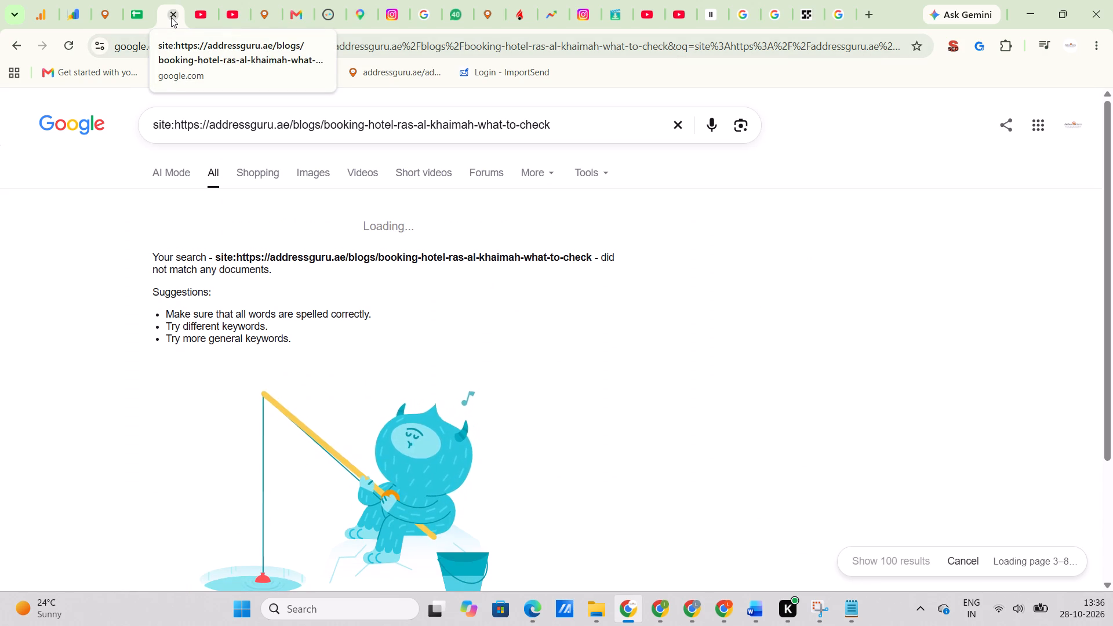
Return to the Ras Al Khaimah hotel blog, copy its URL and inspect it in Google Search Console.
click(10, 45)
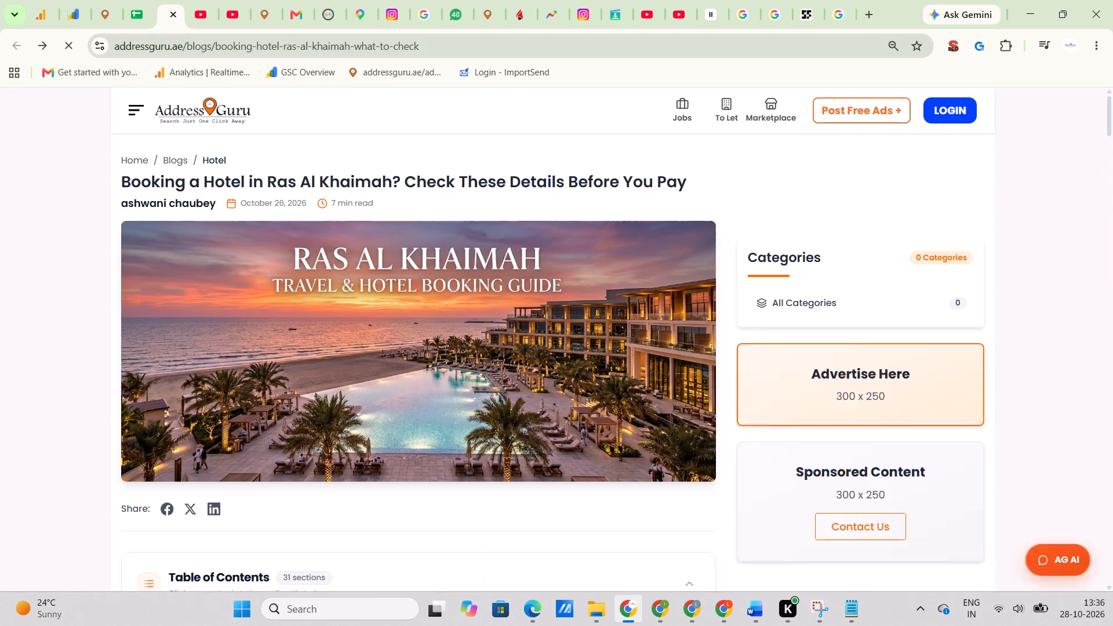
click(492, 46)
click(493, 46)
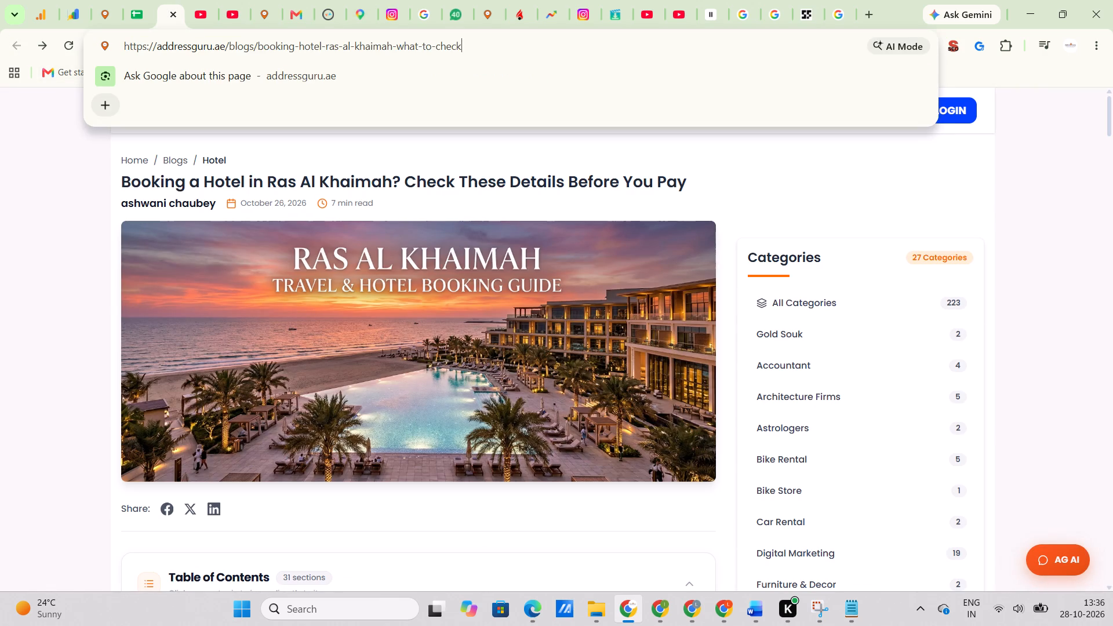
key(ctrl+a)
key(ctrl+c)
click(68, 0)
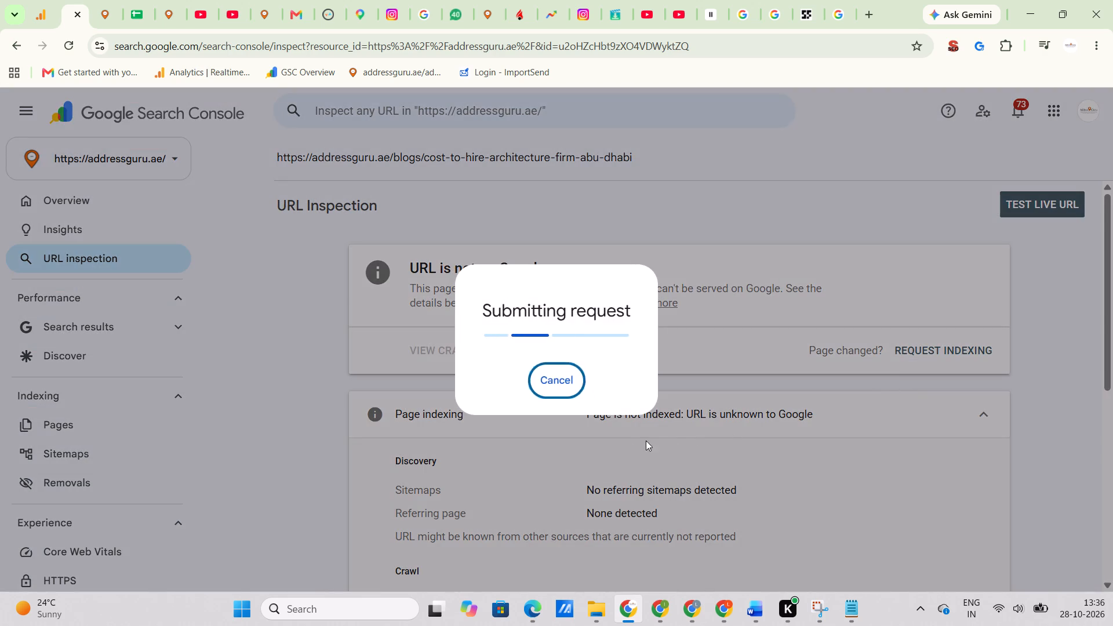
click(717, 387)
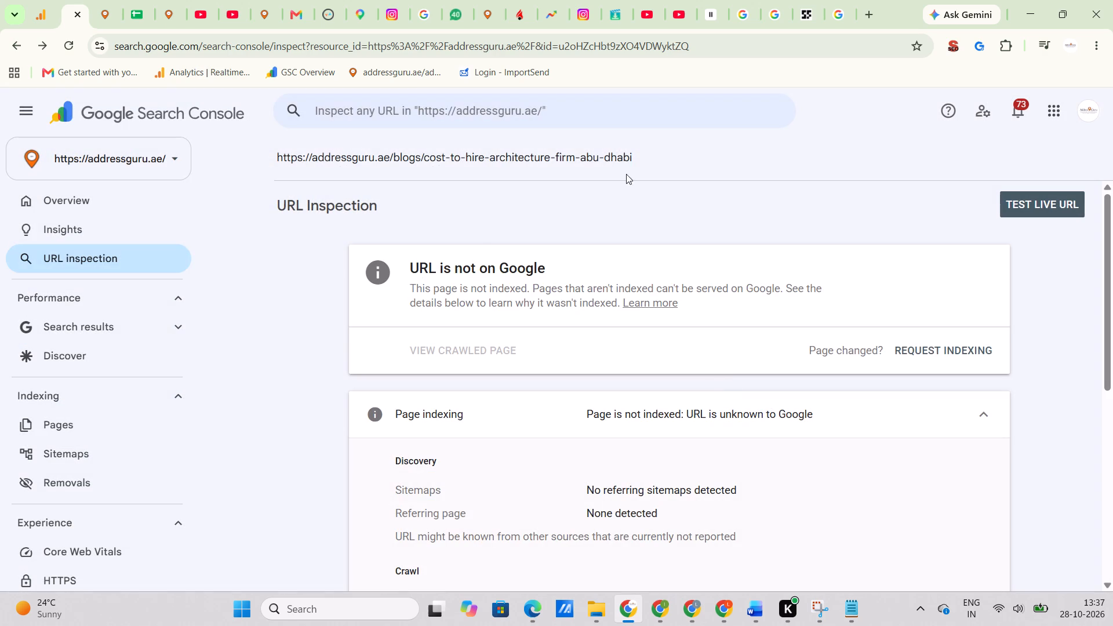
click(574, 116)
key(ctrl+v)
key(Return)
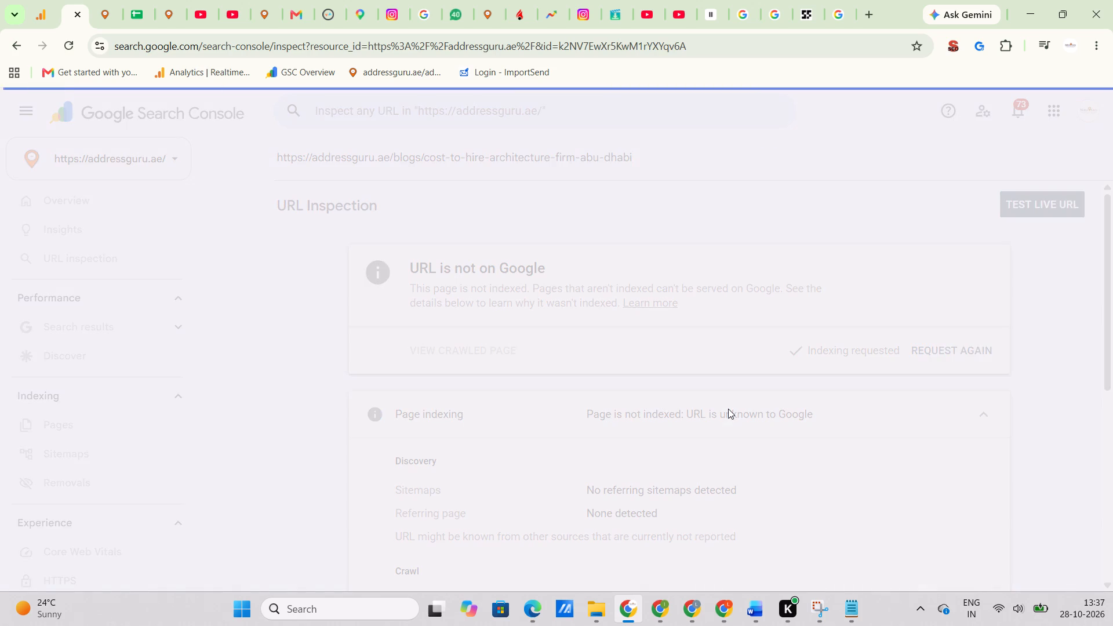
Copy the Ras Al Khaimah hotel blog's title and search the admin blogs list for "Booking a Hotel in Ras Al Khaimah".
click(132, 2)
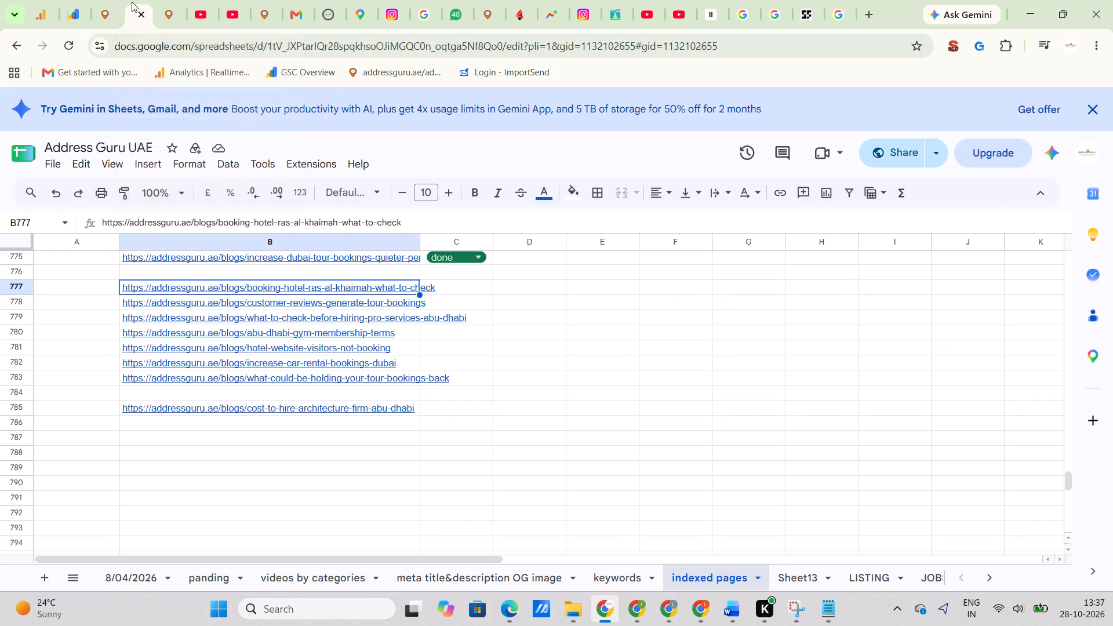
click(174, 0)
drag(105, 181, 699, 172)
key(ctrl+c)
click(660, 606)
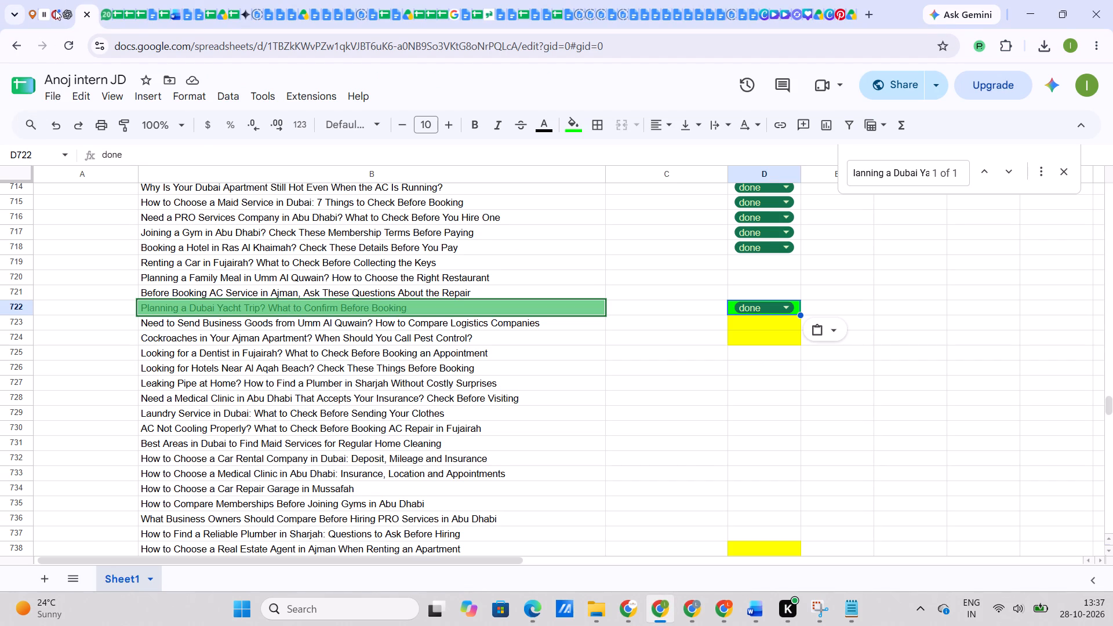
click(28, 0)
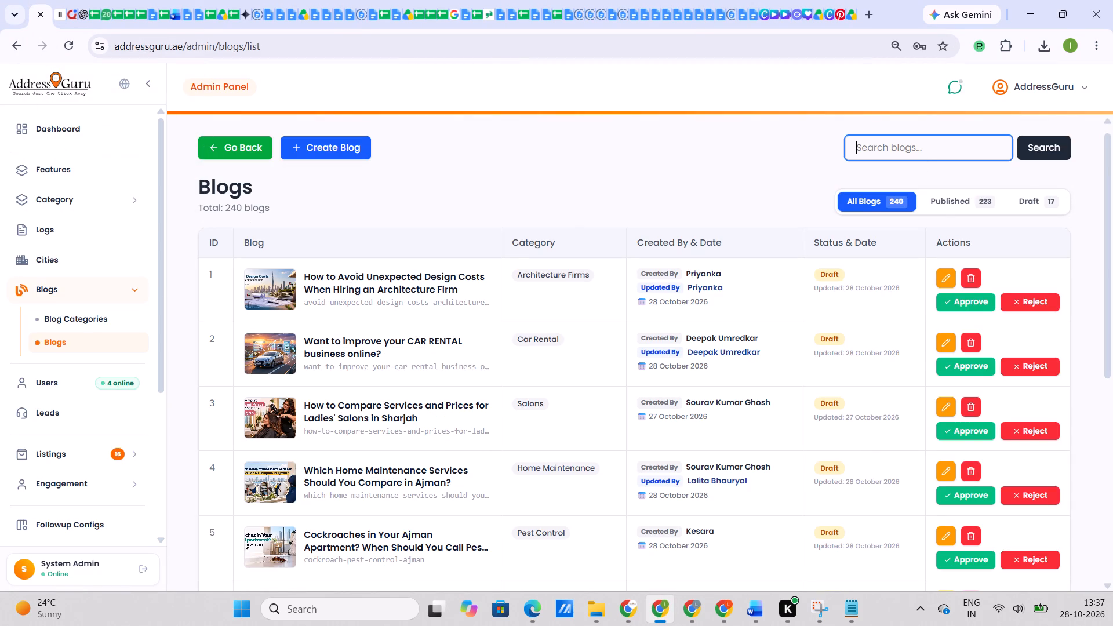
click(916, 156)
key(ctrl+v)
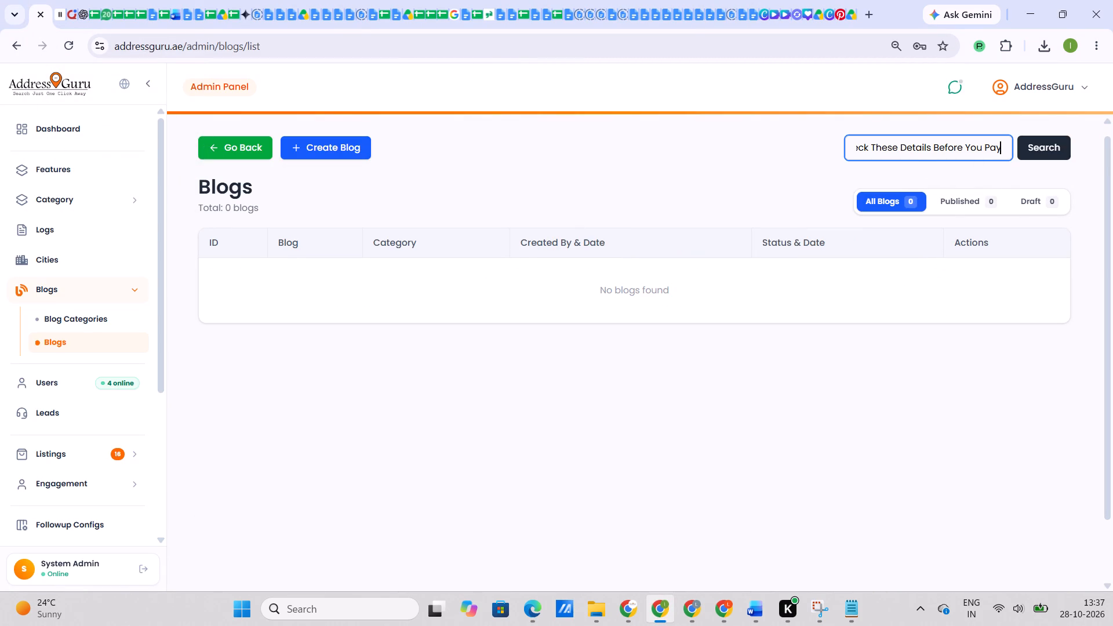
drag(1005, 149, 957, 147)
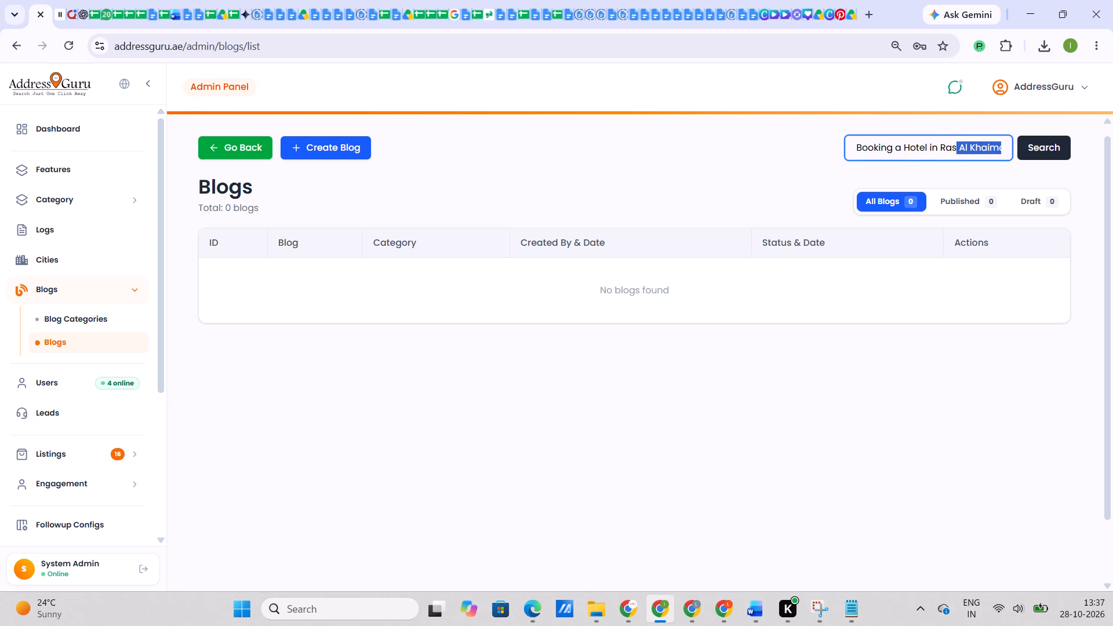
drag(957, 147, 870, 150)
key(BackSpace)
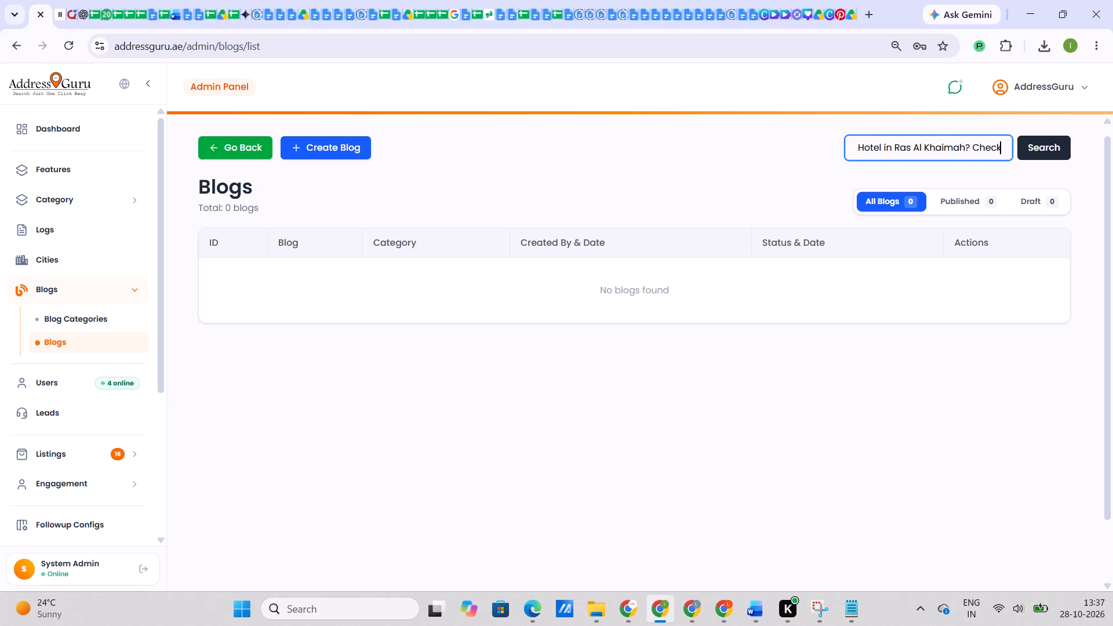
key(BackSpace)
key(BackSpace)
key(BackSpace)
key(BackSpace)
key(BackSpace)
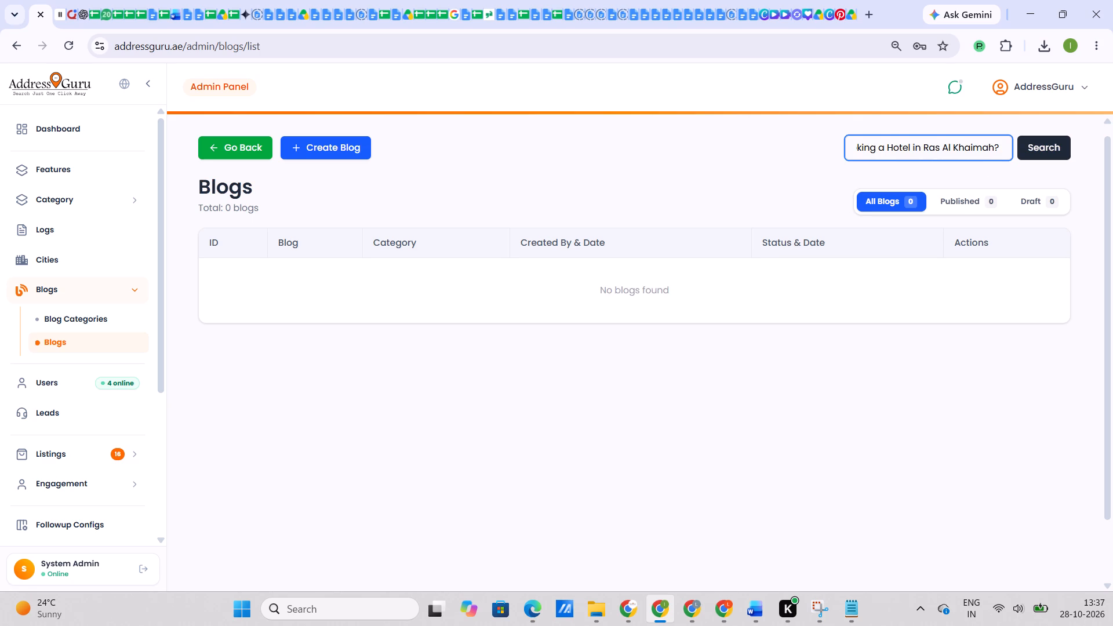
key(BackSpace)
key(BackSpace)
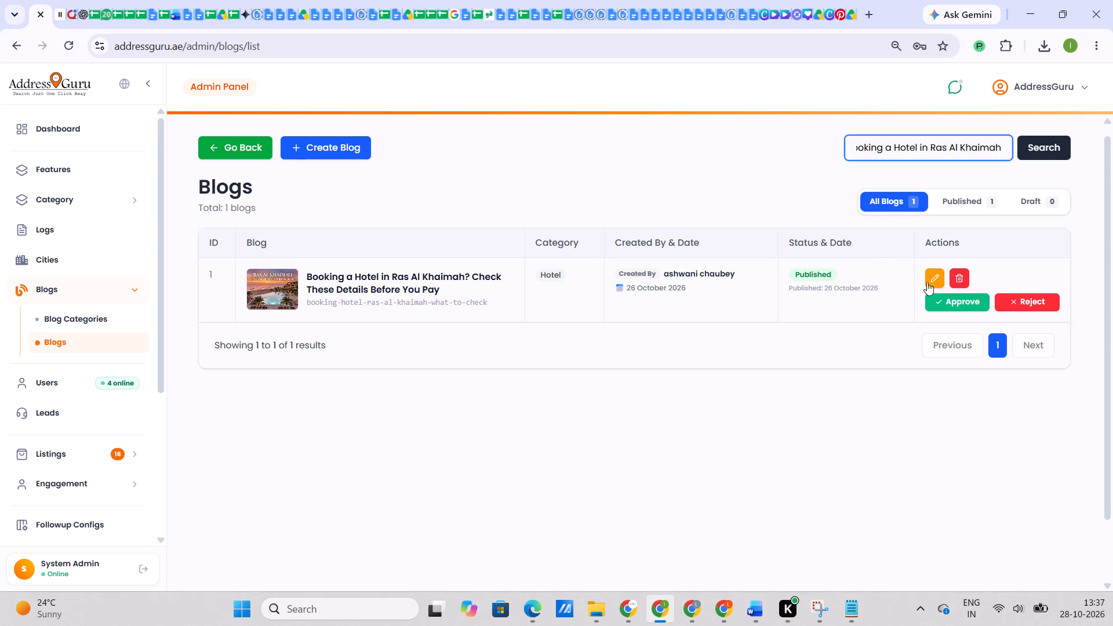
Edit the Ras Al Khaimah hotel blog, set its slug to "what-to-check-booking-hotel-ras-al-khaimah" and update it.
click(936, 281)
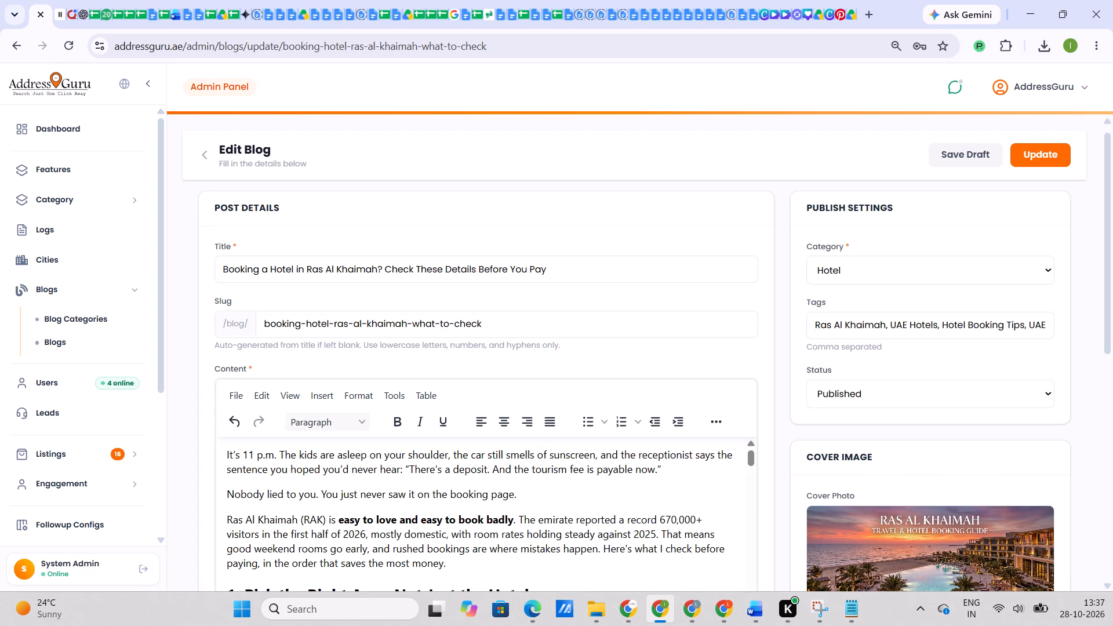
drag(412, 322, 497, 321)
key(ctrl+c)
key(BackSpace)
key(BackSpace)
click(267, 323)
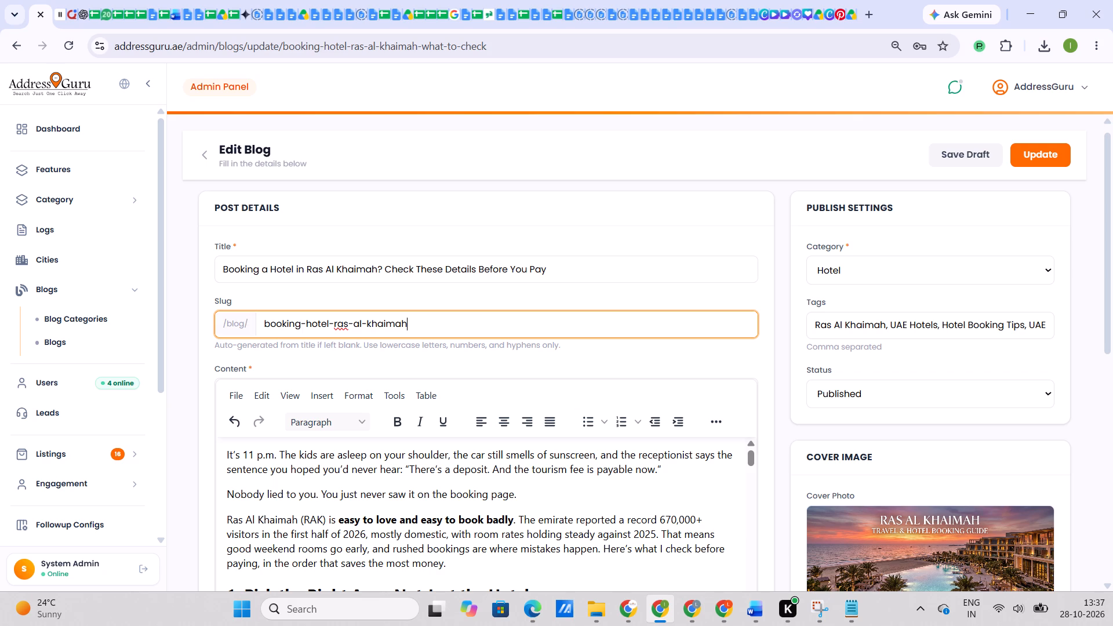
key(Left)
key(ctrl+v)
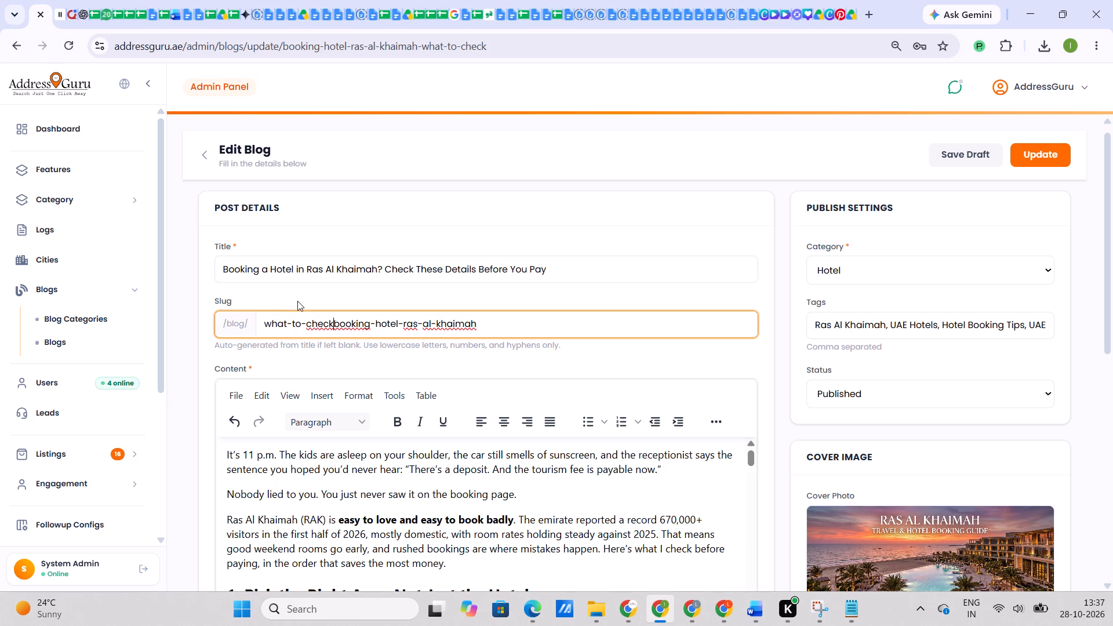
key(minus)
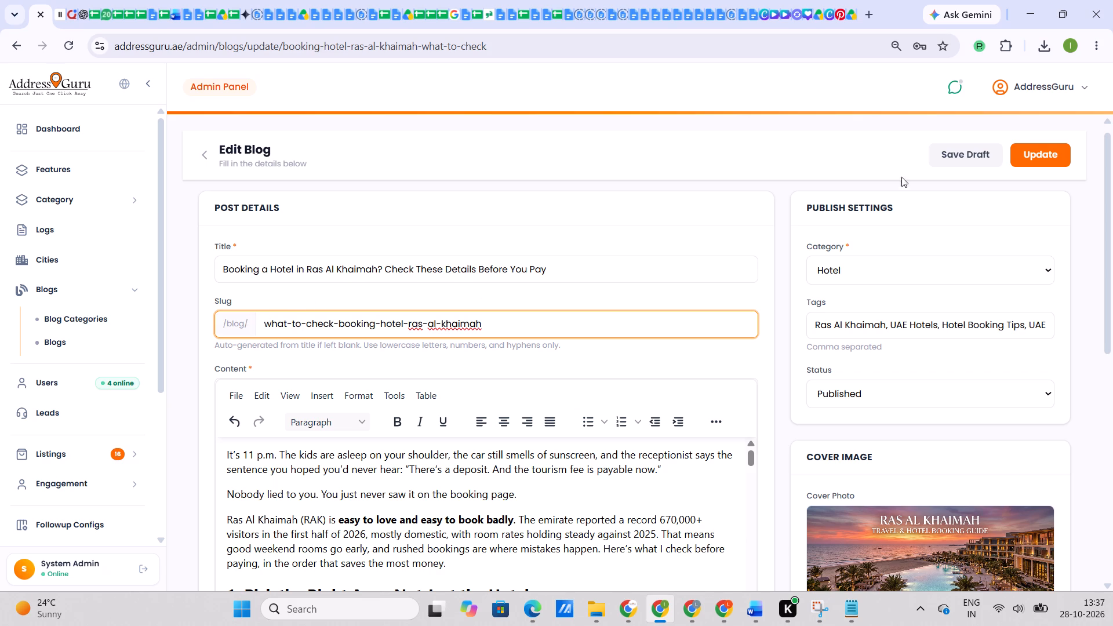
click(1038, 154)
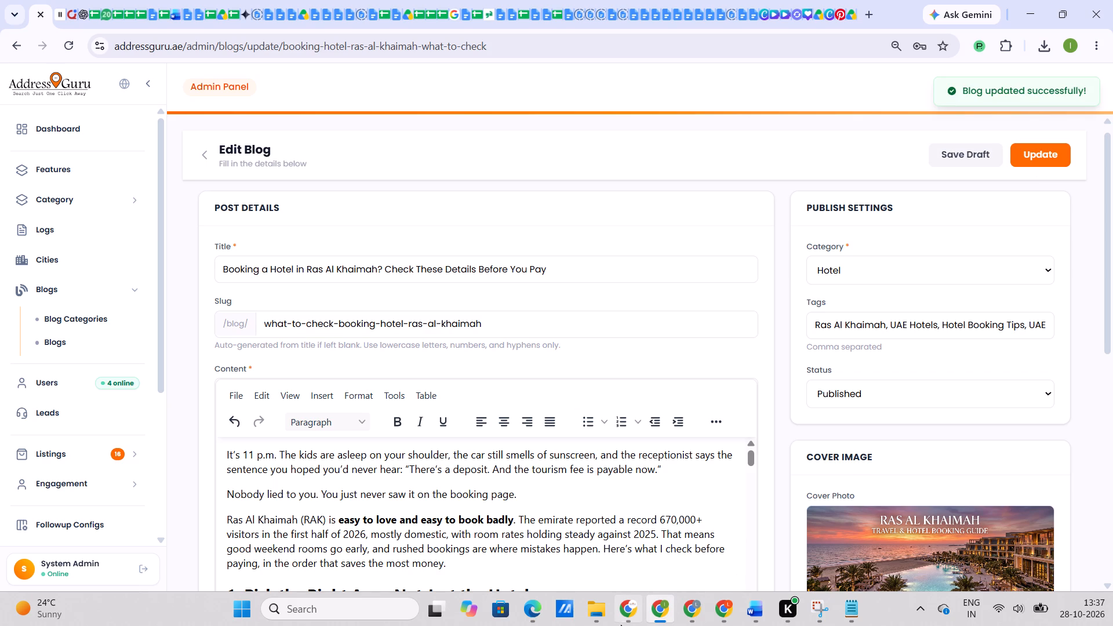
Reload the public Ras Al Khaimah hotel blog page at its old URL and close its tab.
click(626, 621)
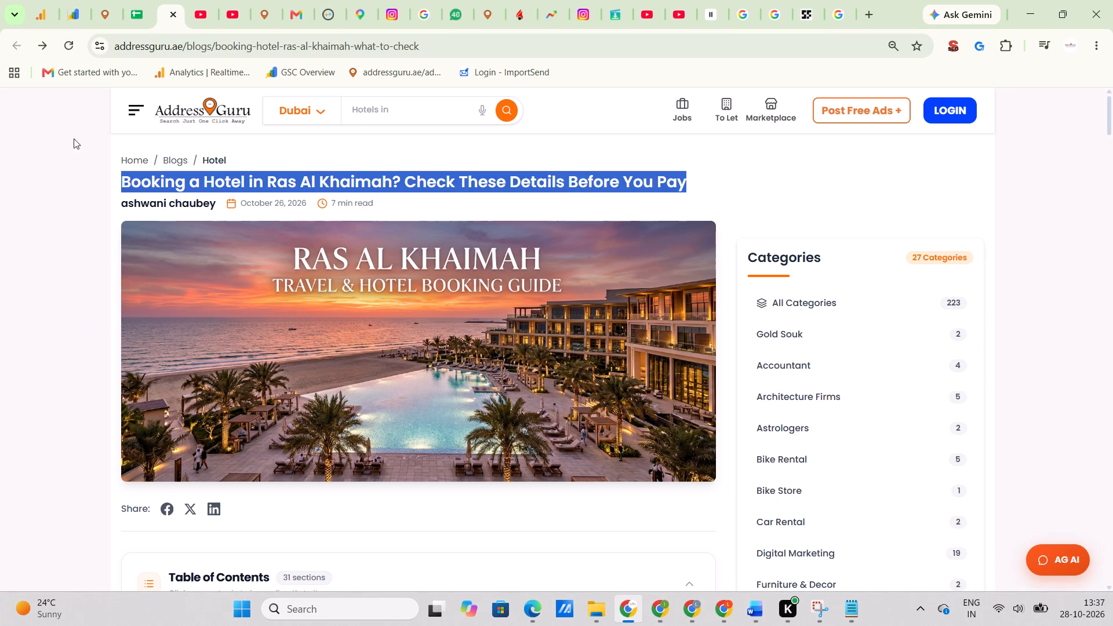
click(69, 45)
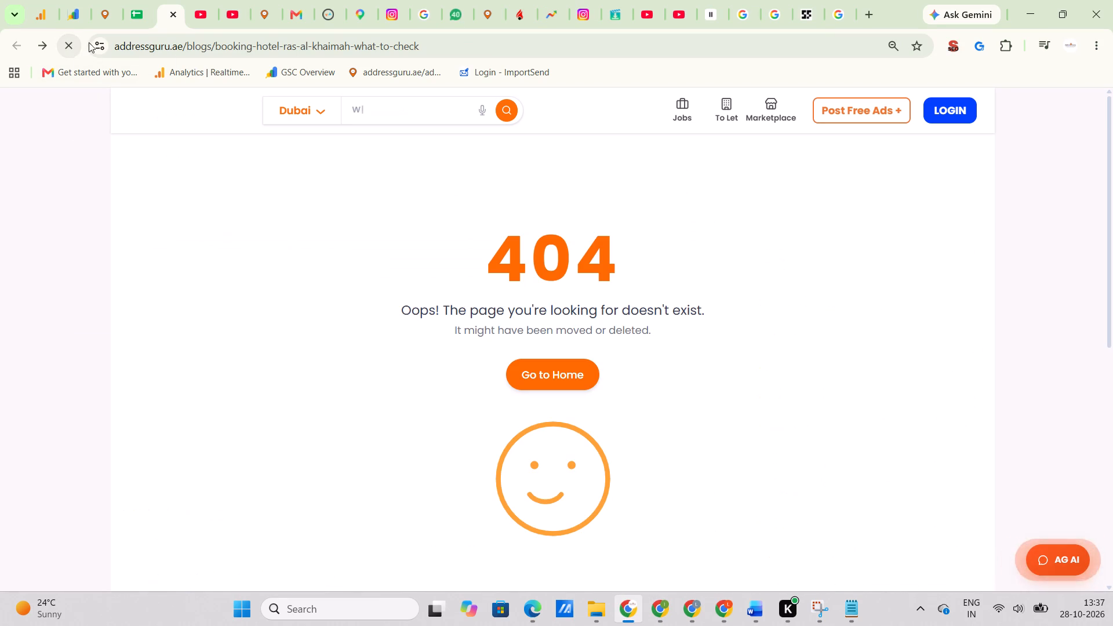
click(172, 6)
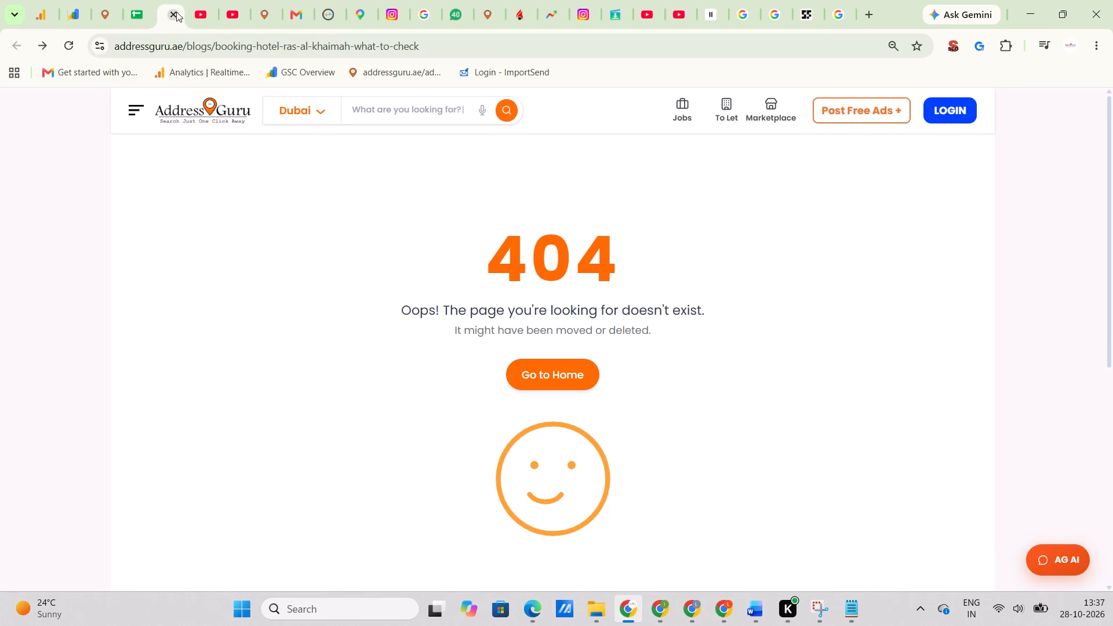
click(173, 12)
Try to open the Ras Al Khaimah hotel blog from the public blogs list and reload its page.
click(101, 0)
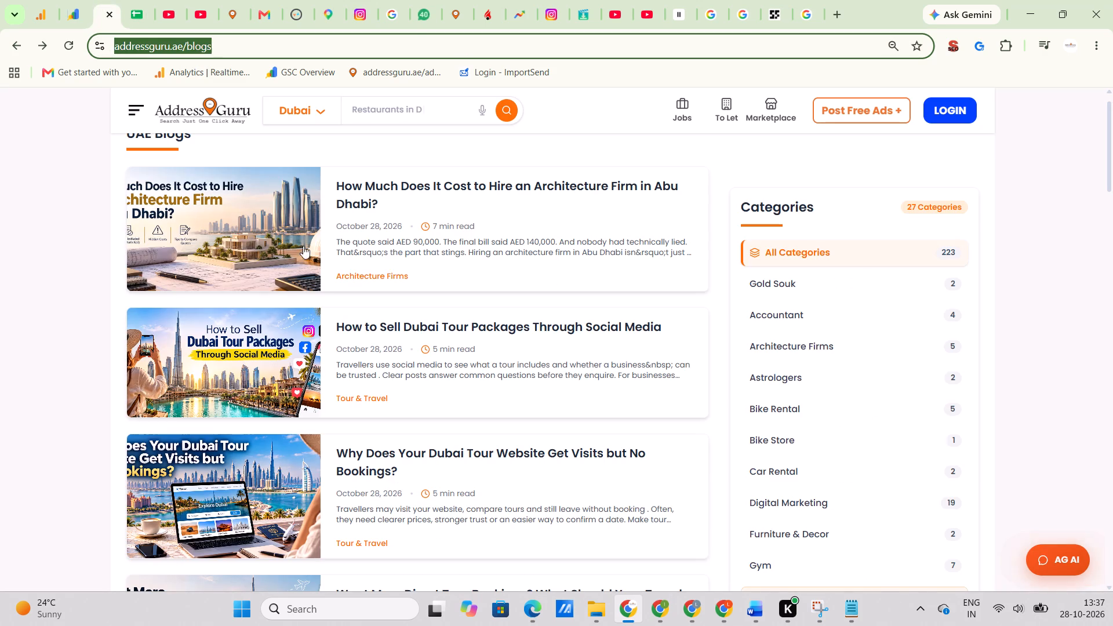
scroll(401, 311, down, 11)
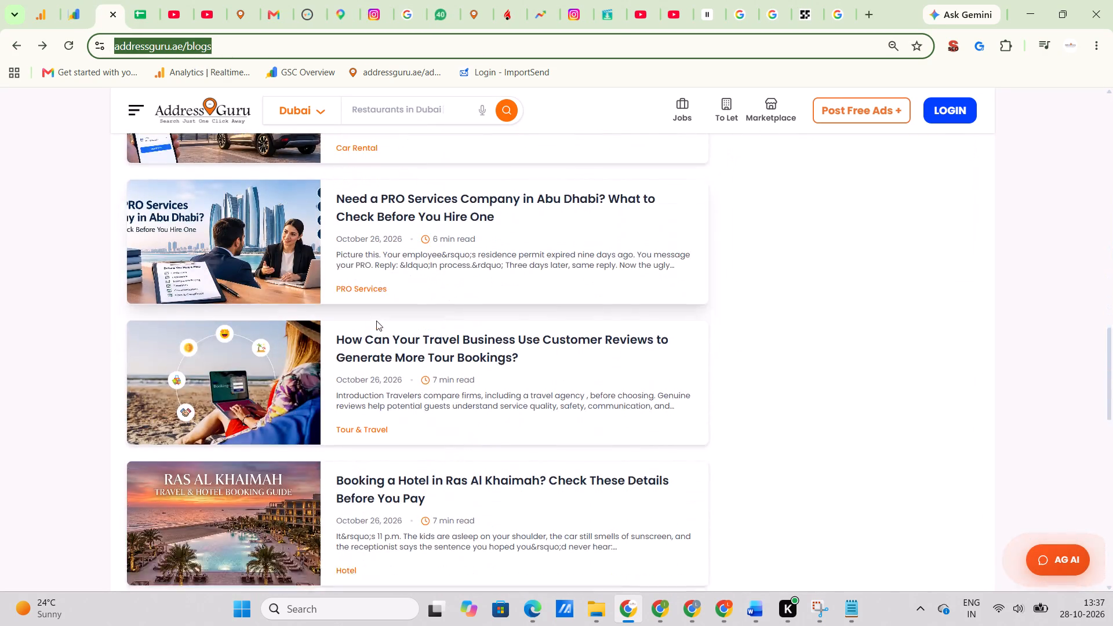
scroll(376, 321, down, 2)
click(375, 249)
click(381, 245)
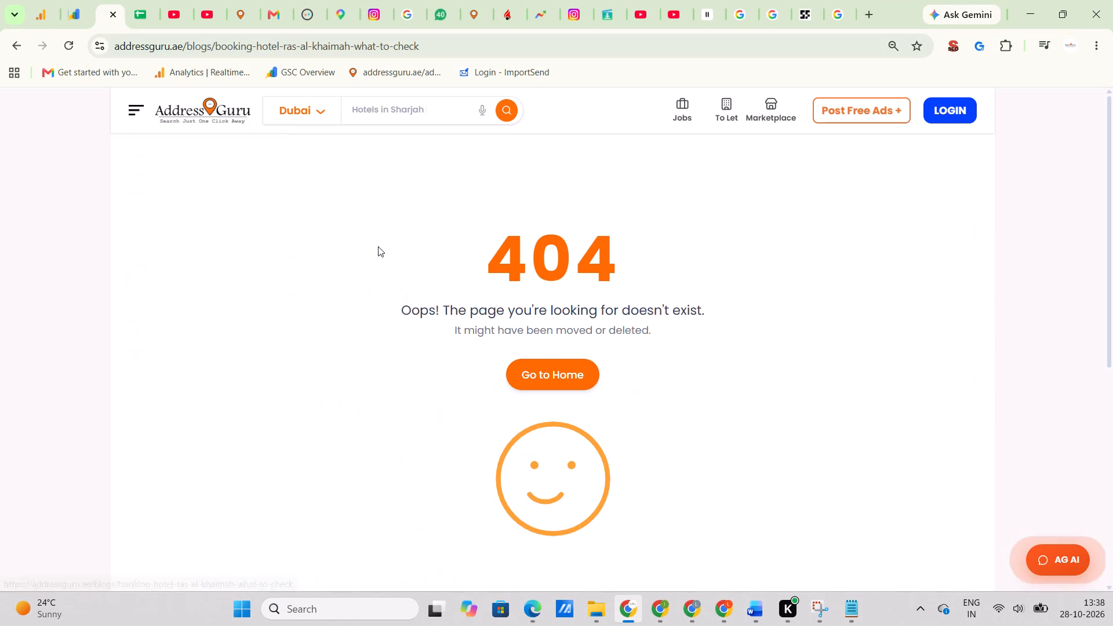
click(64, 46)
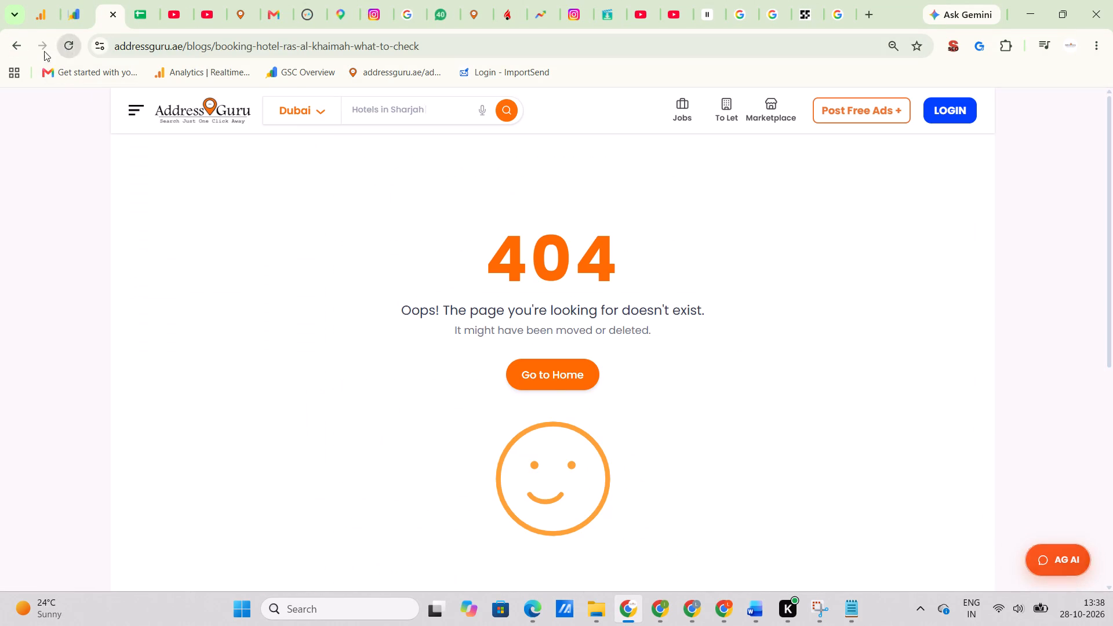
Return to the public blogs list, reload it and open the Ras Al Khaimah hotel blog.
click(18, 46)
click(70, 44)
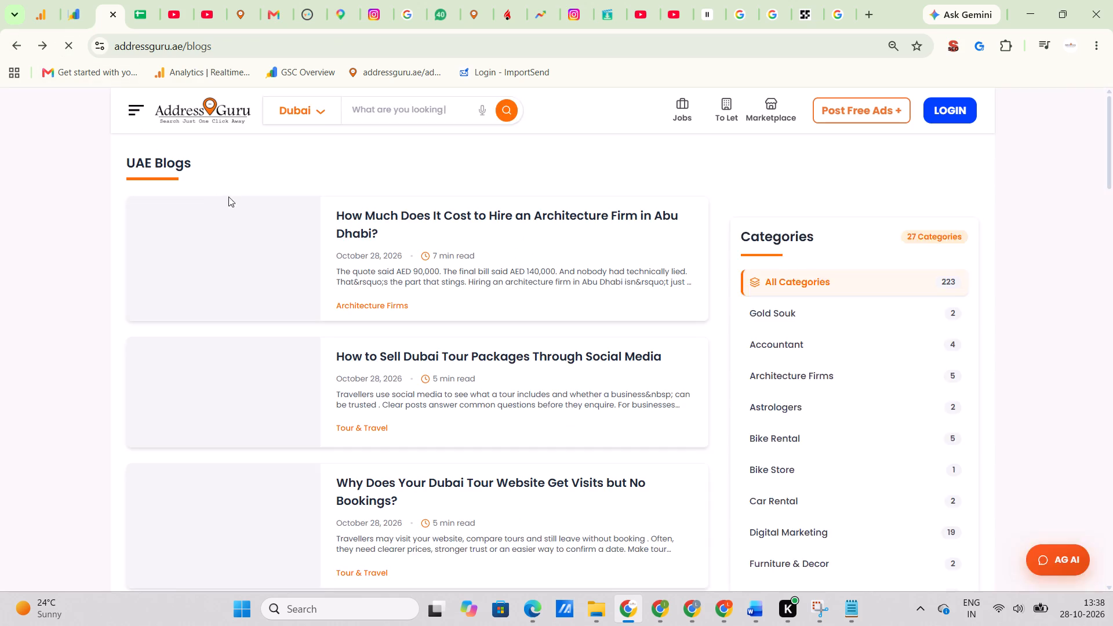
scroll(459, 301, down, 4)
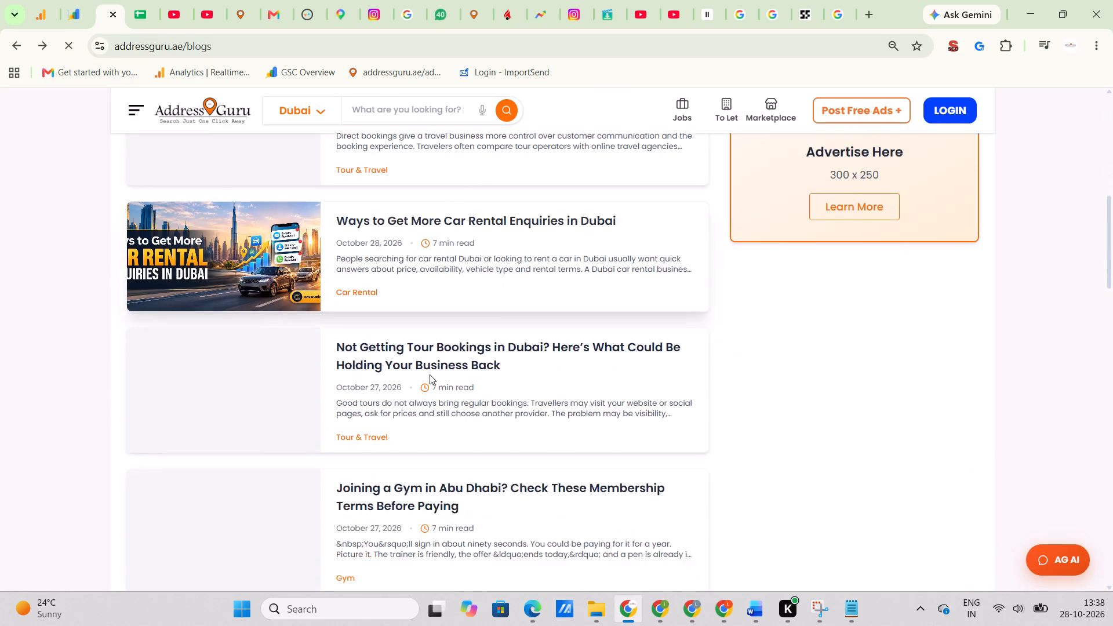
scroll(430, 374, down, 9)
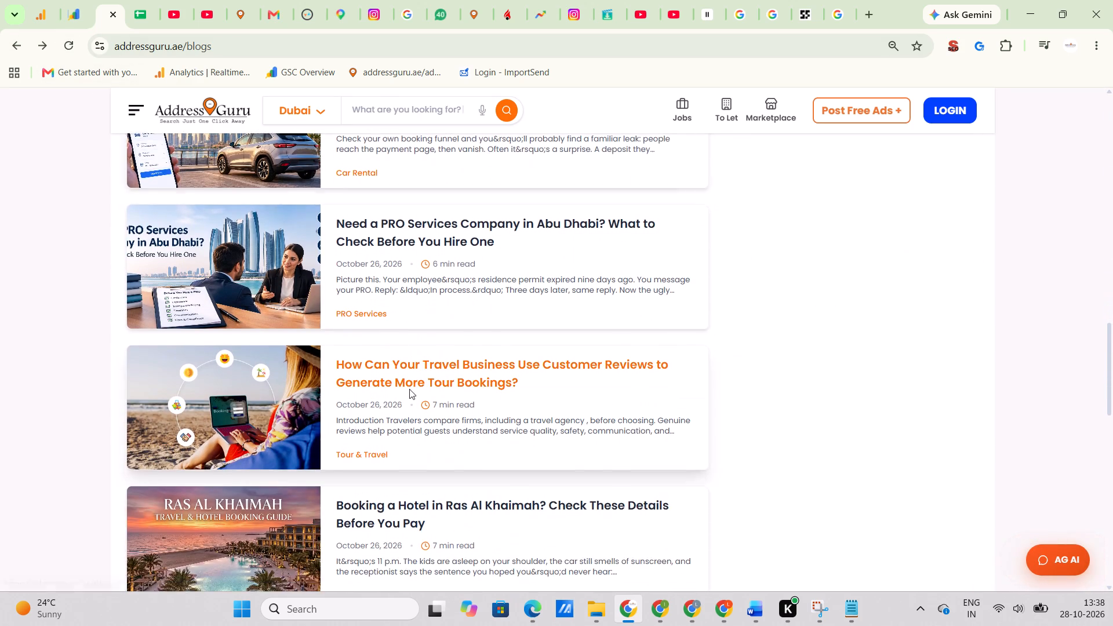
scroll(409, 389, down, 1)
click(408, 388)
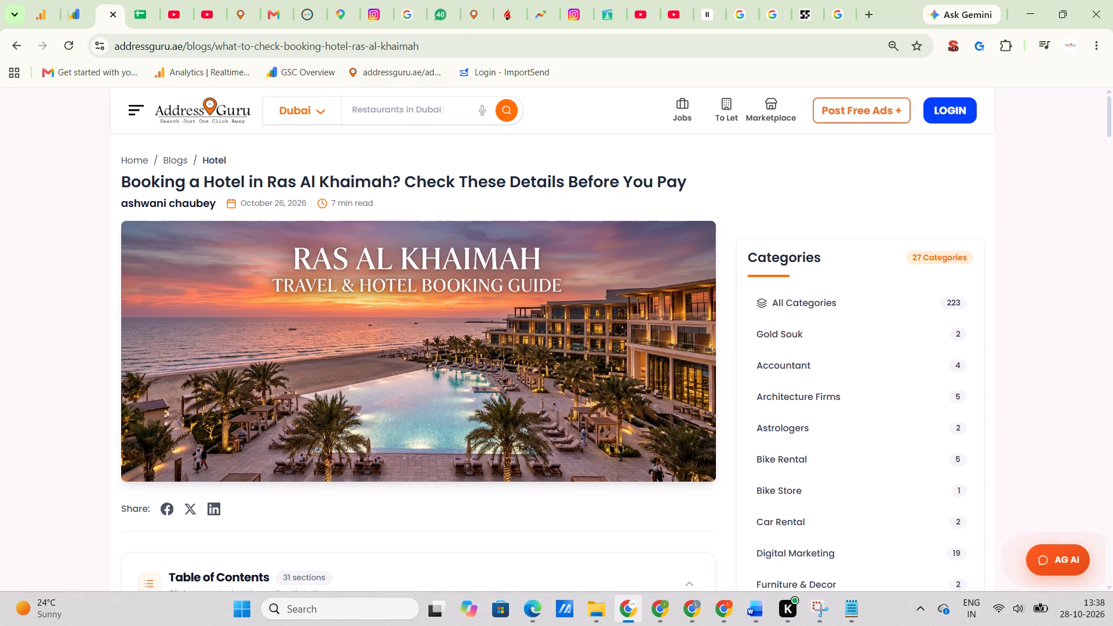
Copy the Ras Al Khaimah hotel blog's new URL and paste it into cell B777 of the indexed pages sheet.
click(444, 42)
click(457, 41)
key(ctrl+a)
key(ctrl+c)
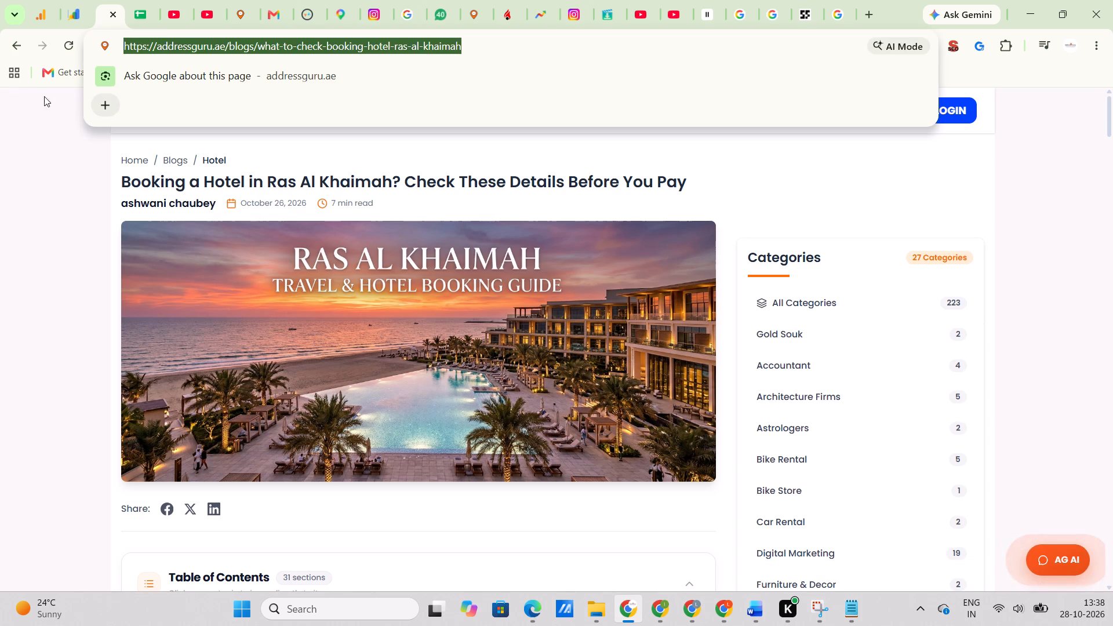
click(16, 42)
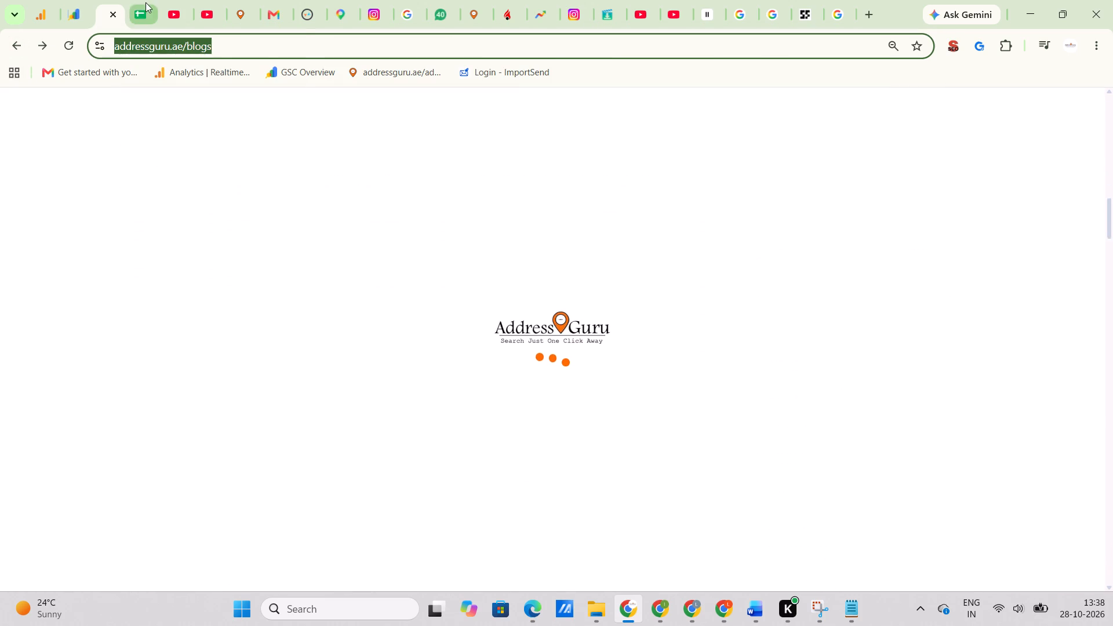
click(136, 0)
key(ctrl+v)
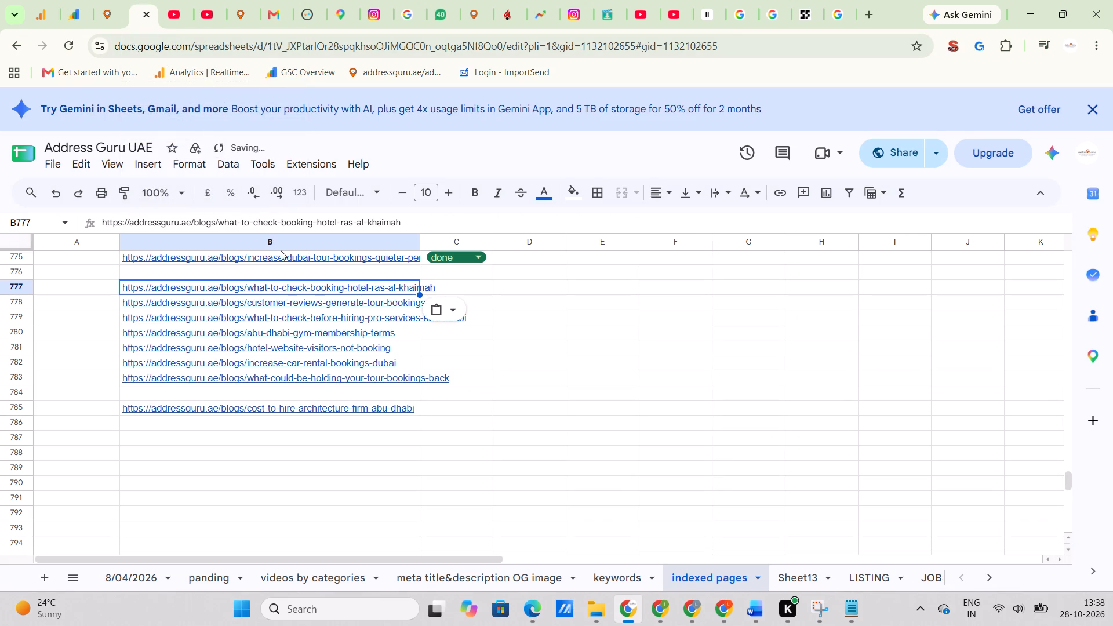
Inspect the Ras Al Khaimah hotel blog's new URL in Google Search Console and request indexing.
click(75, 0)
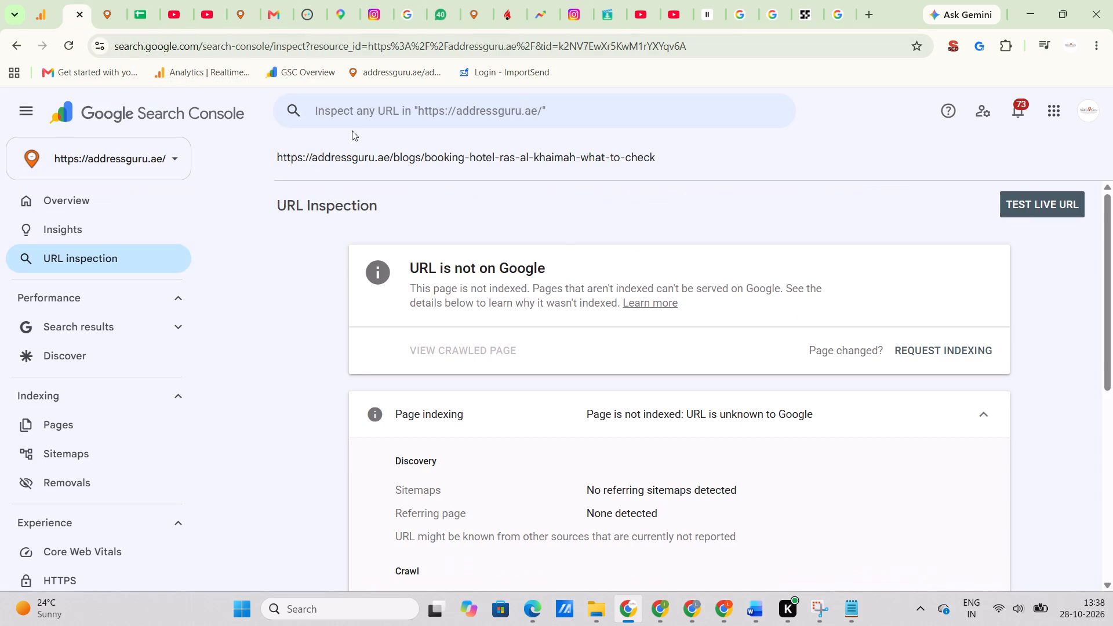
click(370, 113)
key(ctrl+v)
key(Return)
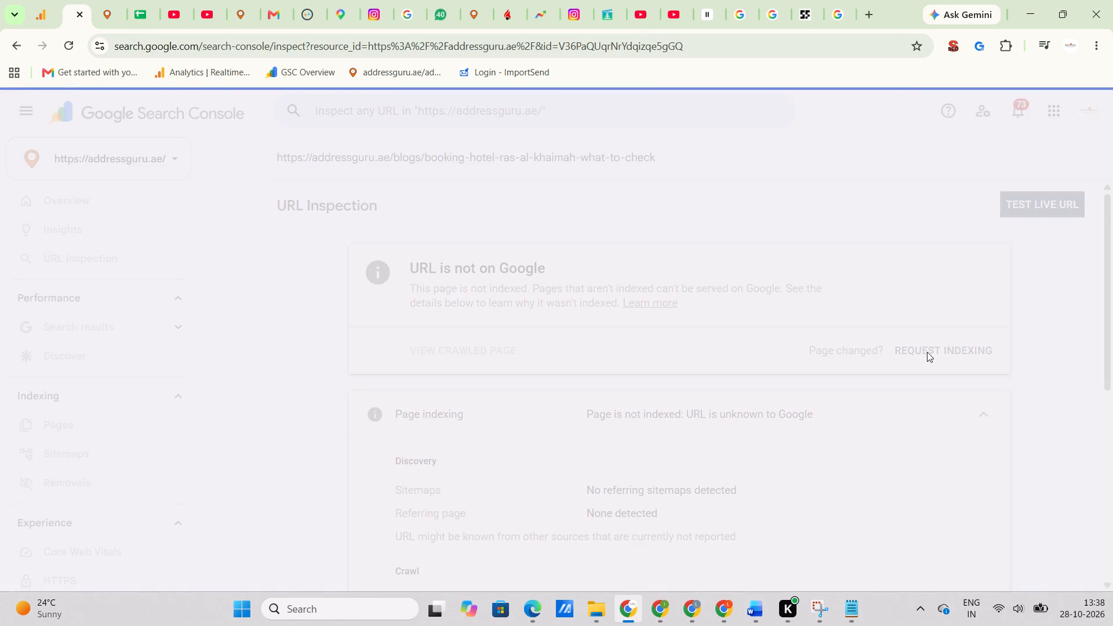
click(926, 350)
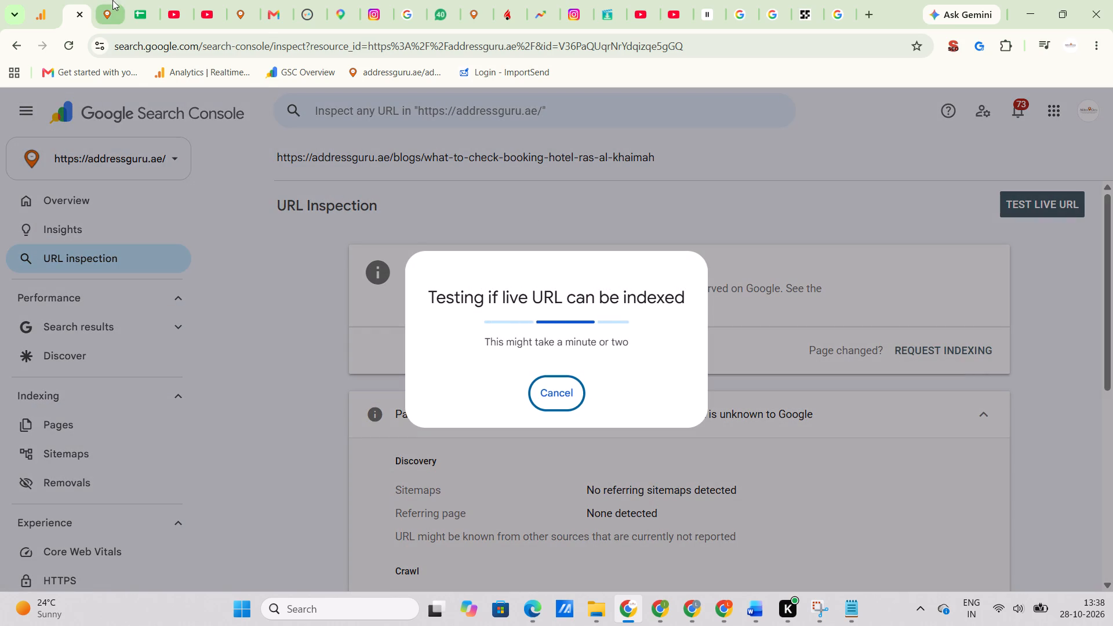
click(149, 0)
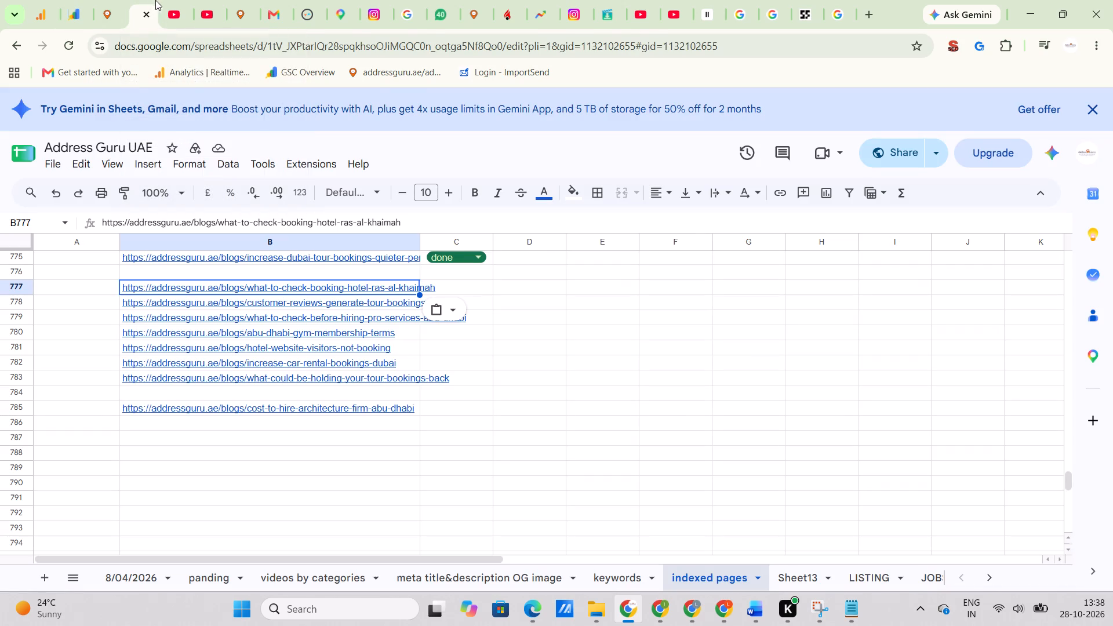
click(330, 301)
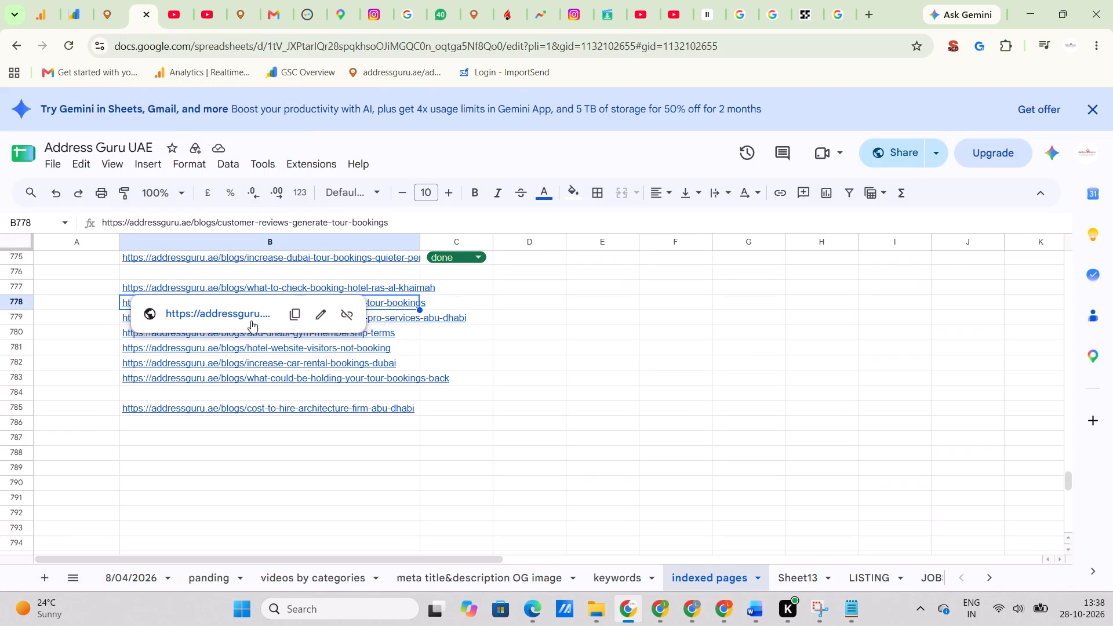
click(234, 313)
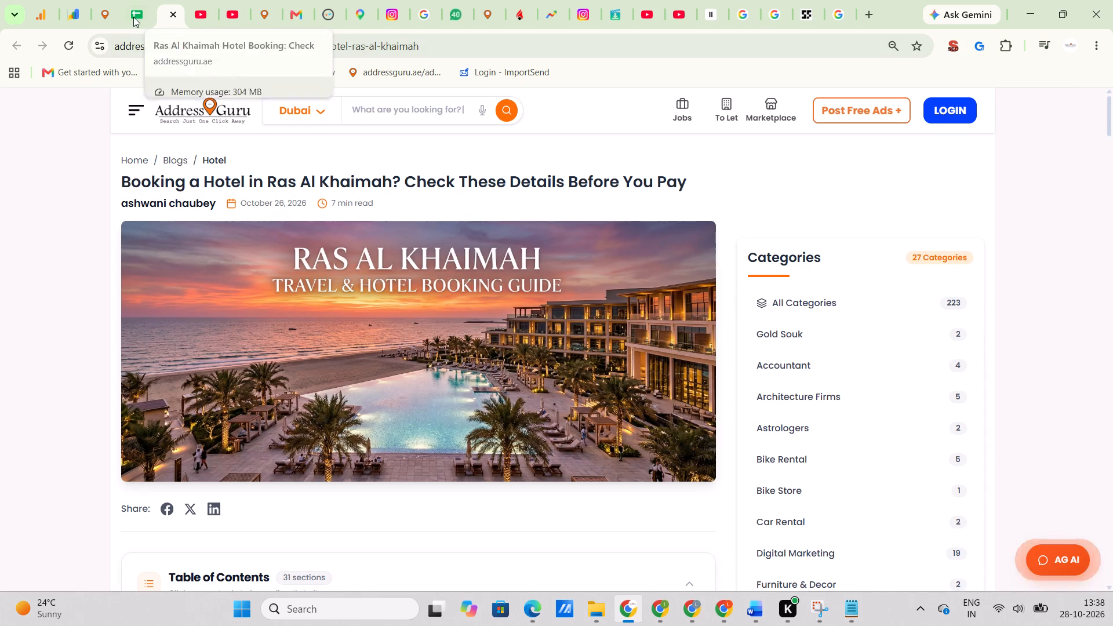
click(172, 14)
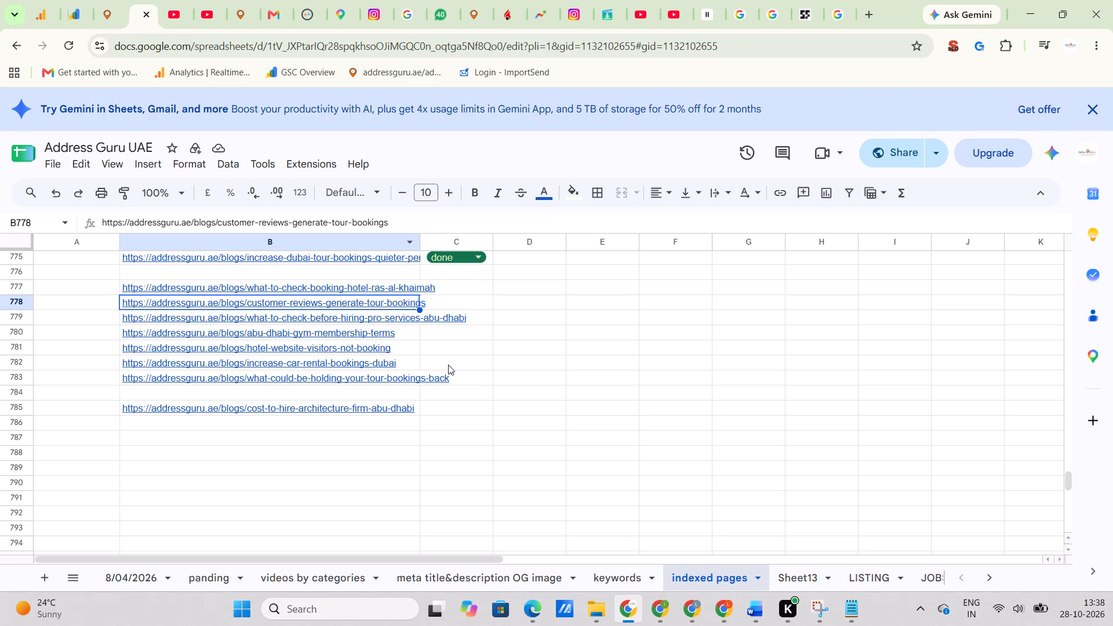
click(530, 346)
Open the customer-reviews-generate-tour-bookings link in row 778 of the sheet, check its indexing with a Google "site:" search and close the tab.
click(391, 303)
click(228, 326)
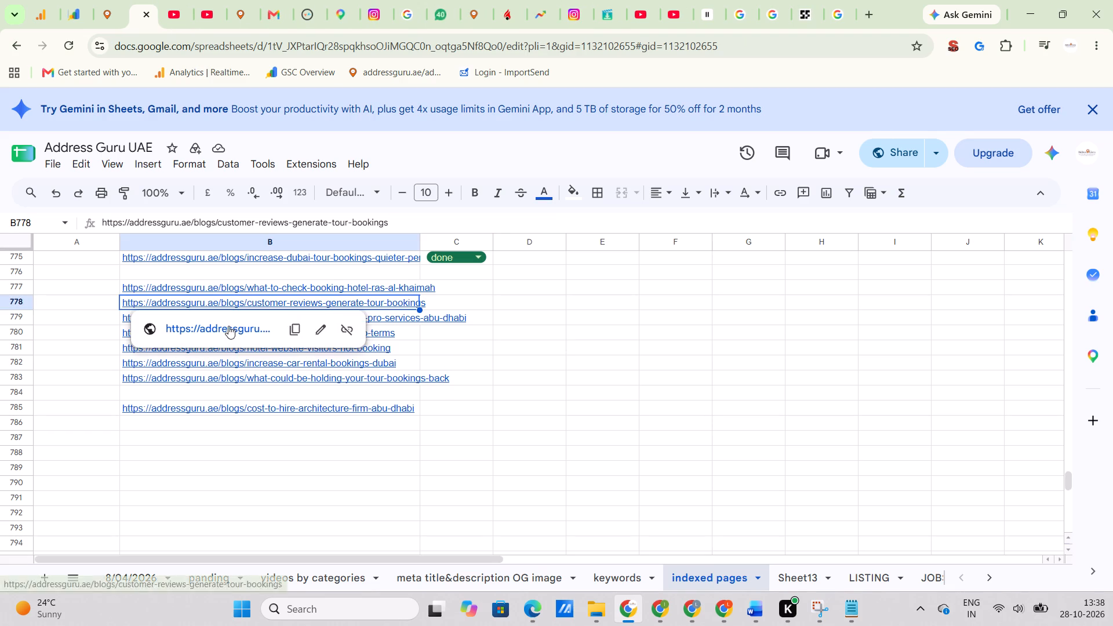
click(430, 48)
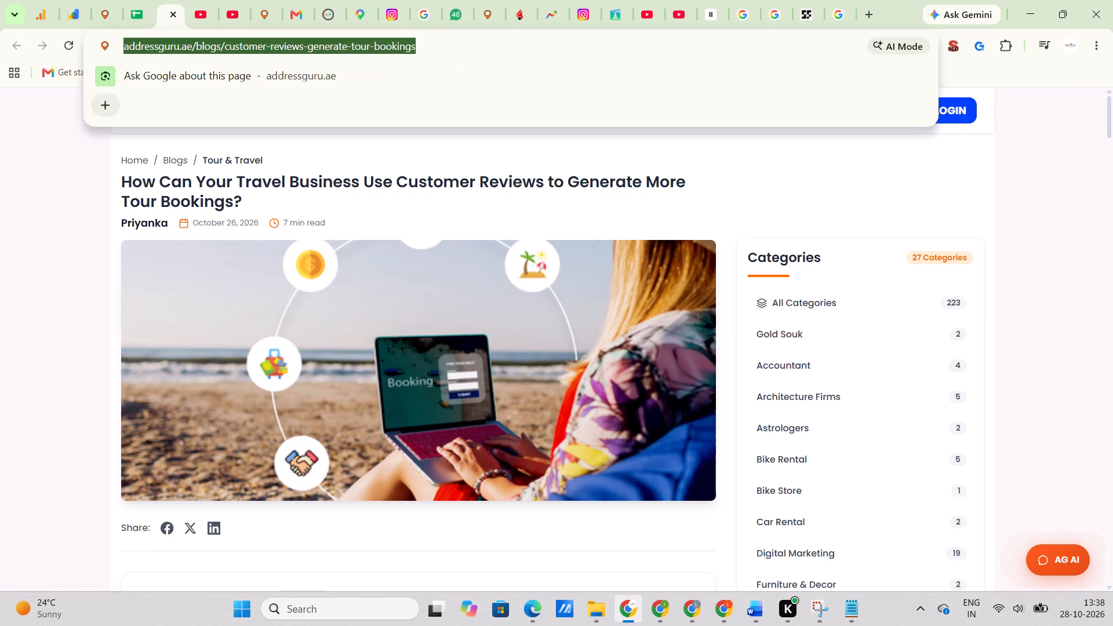
click(467, 46)
key(ctrl+a)
key(Left)
text(site:)
key(Return)
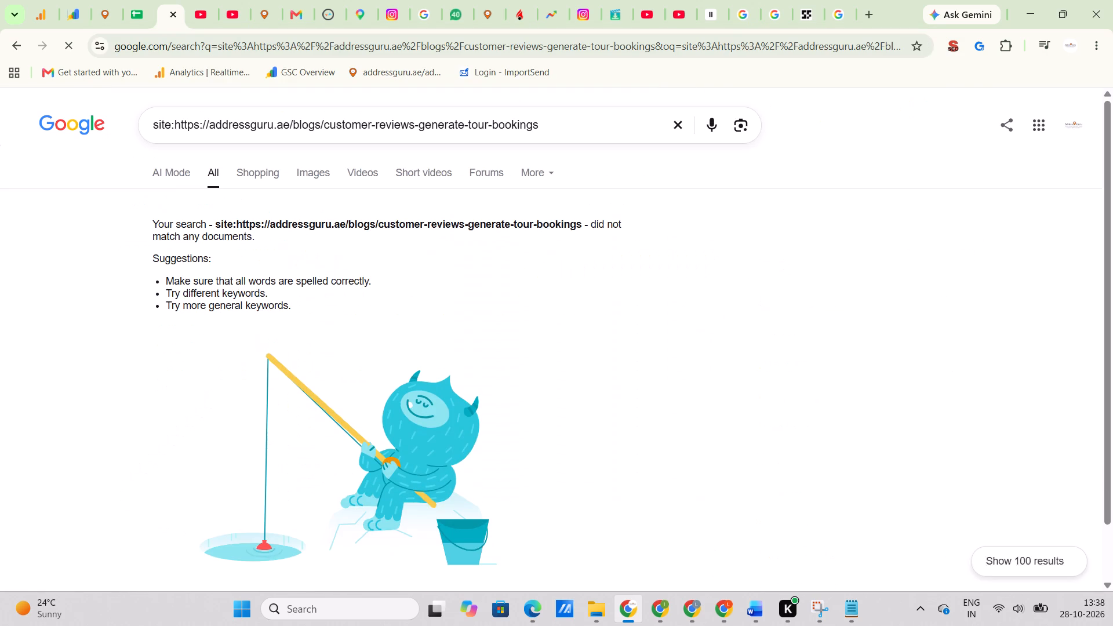
click(173, 12)
Open the what-to-check-before-hiring-pro-services-abu-dhabi link in row 779 of the sheet, check its indexing with a Google "site:" search and close the tab.
click(136, 0)
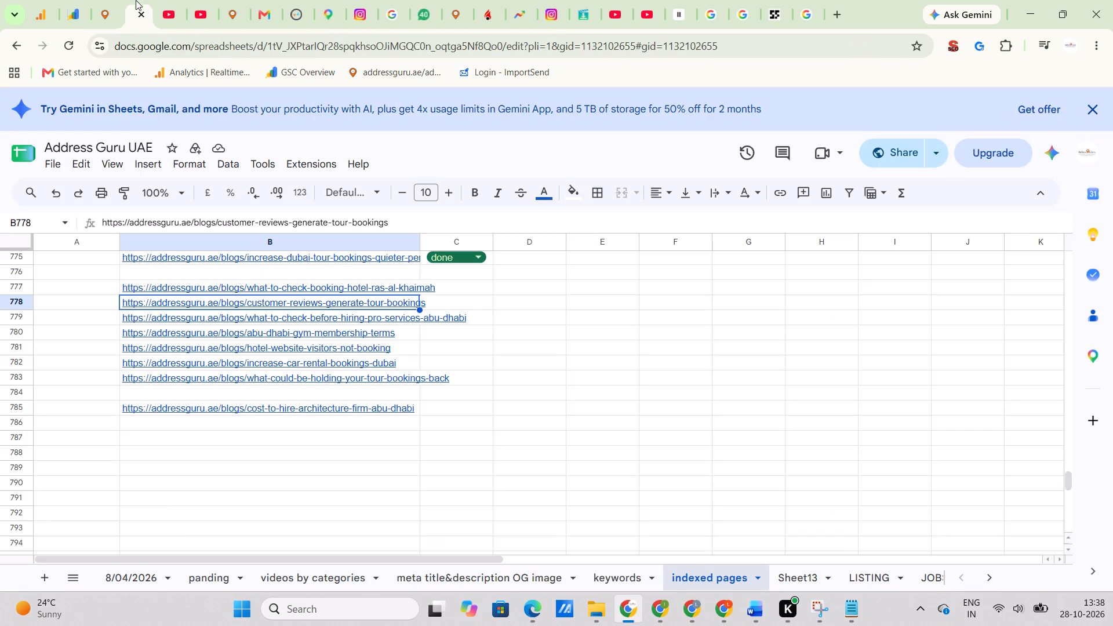
click(344, 320)
click(231, 342)
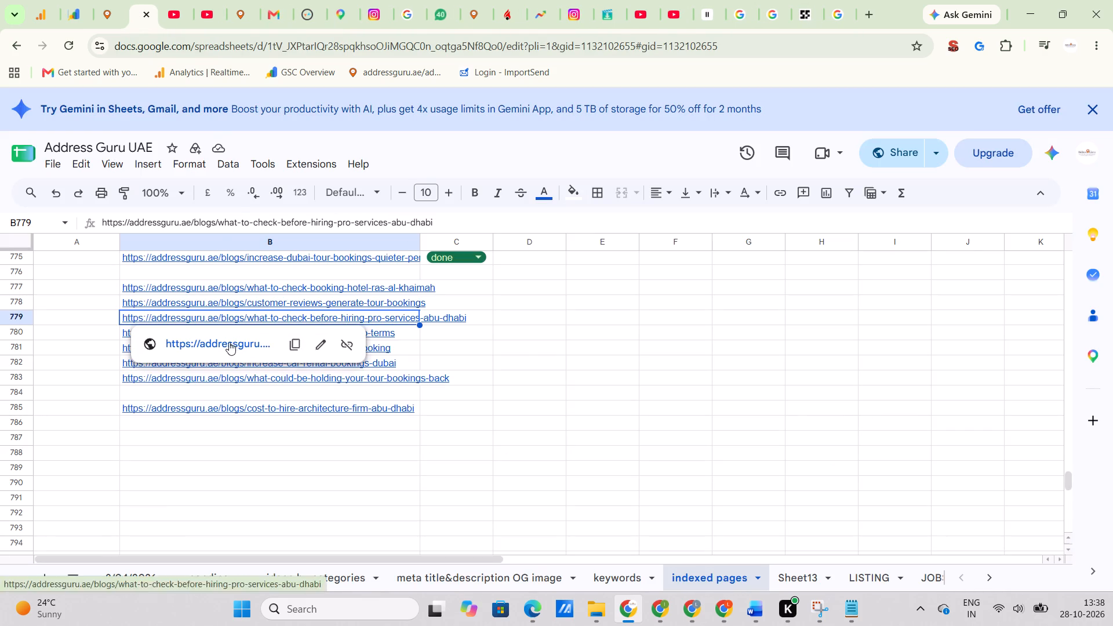
click(490, 45)
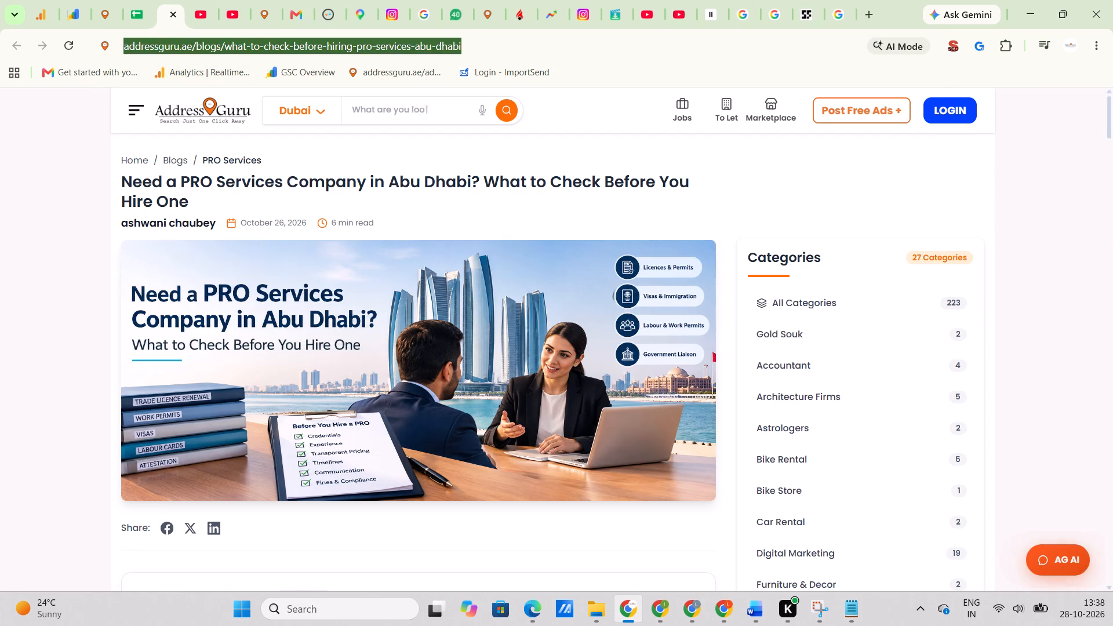
click(514, 46)
key(ctrl+a)
key(Left)
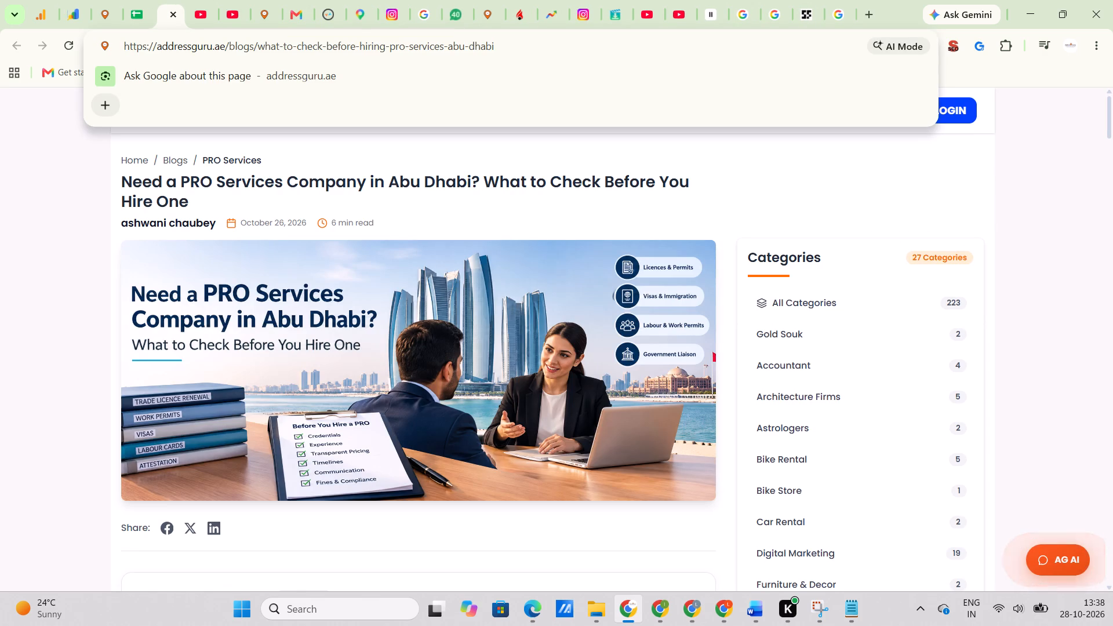
text(site)
key(shift+colon)
key(Return)
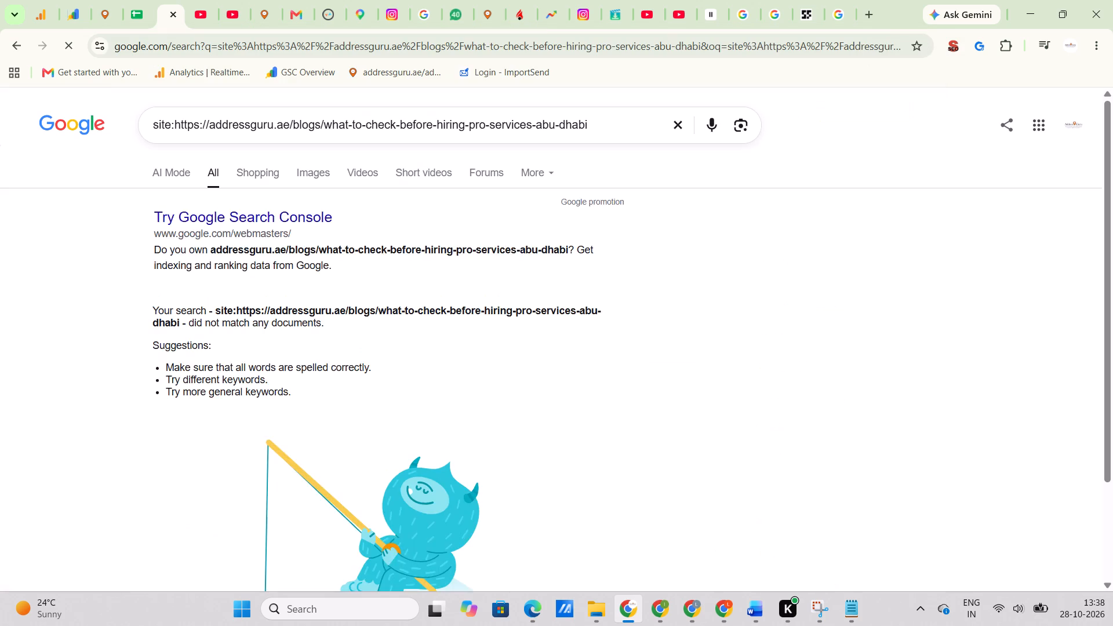
click(171, 11)
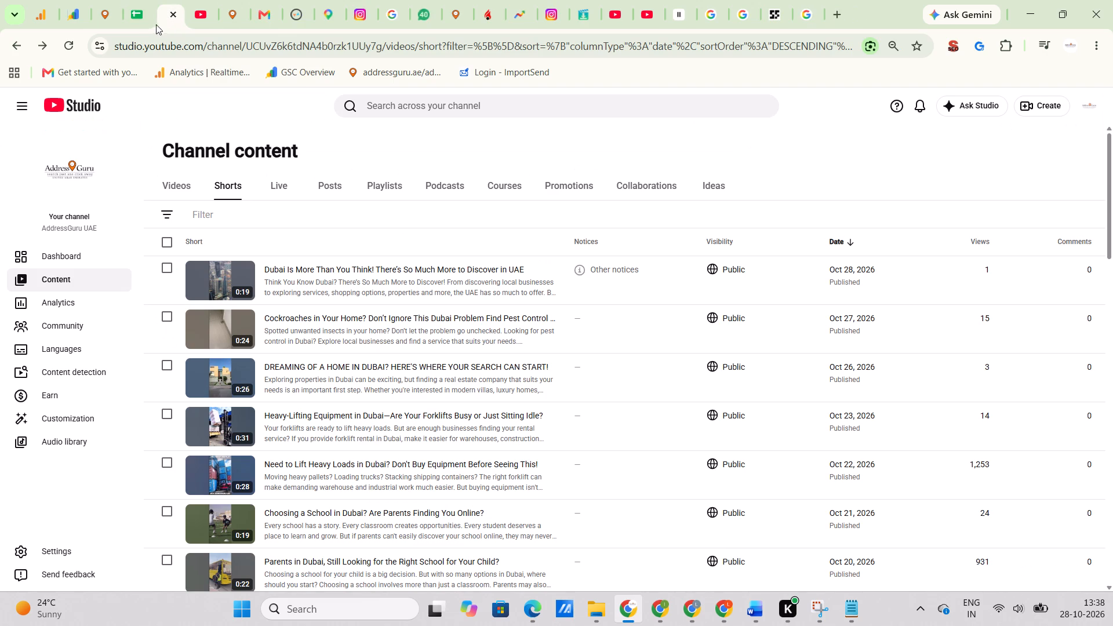
Open the abu-dhabi-gym-membership-terms link in row 780 of the sheet, check its indexing with a Google "site:" search and close the tab.
click(140, 0)
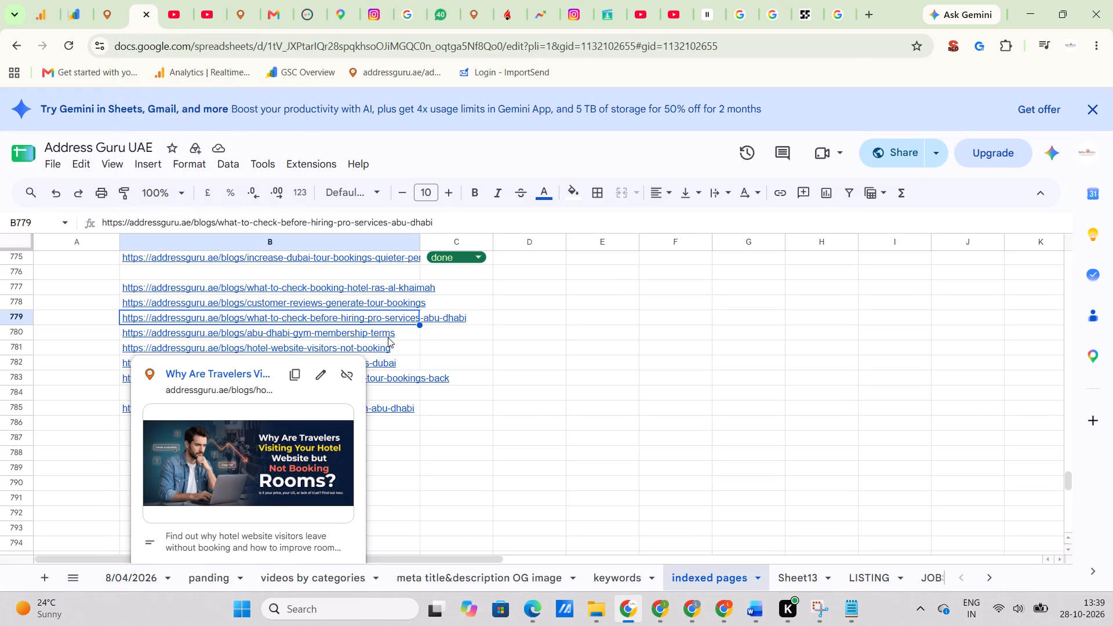
click(388, 336)
click(189, 362)
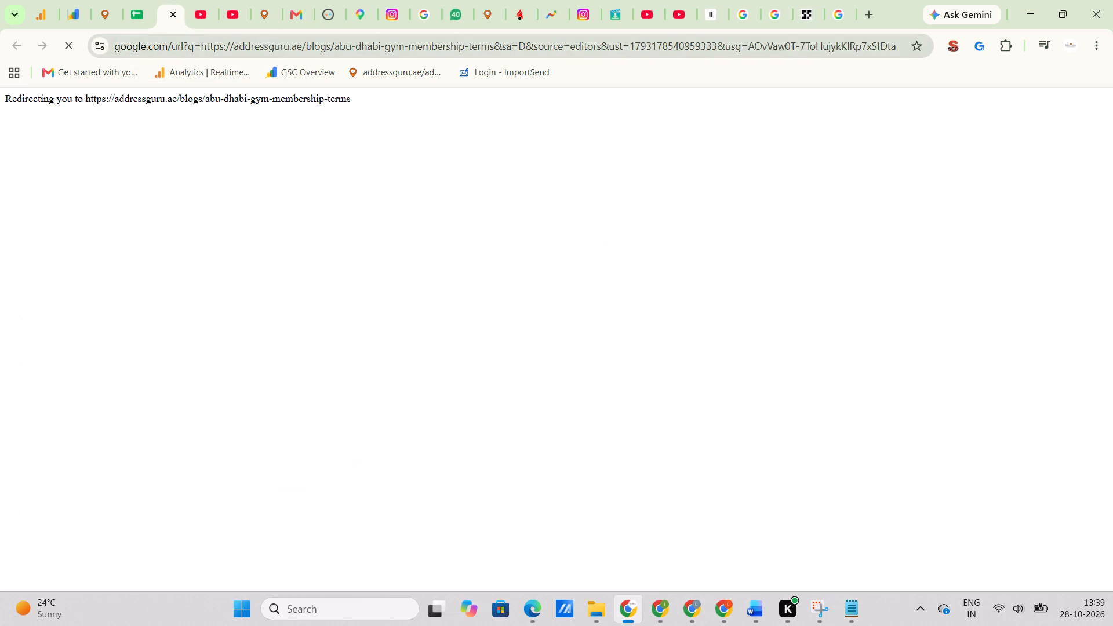
click(395, 45)
click(424, 43)
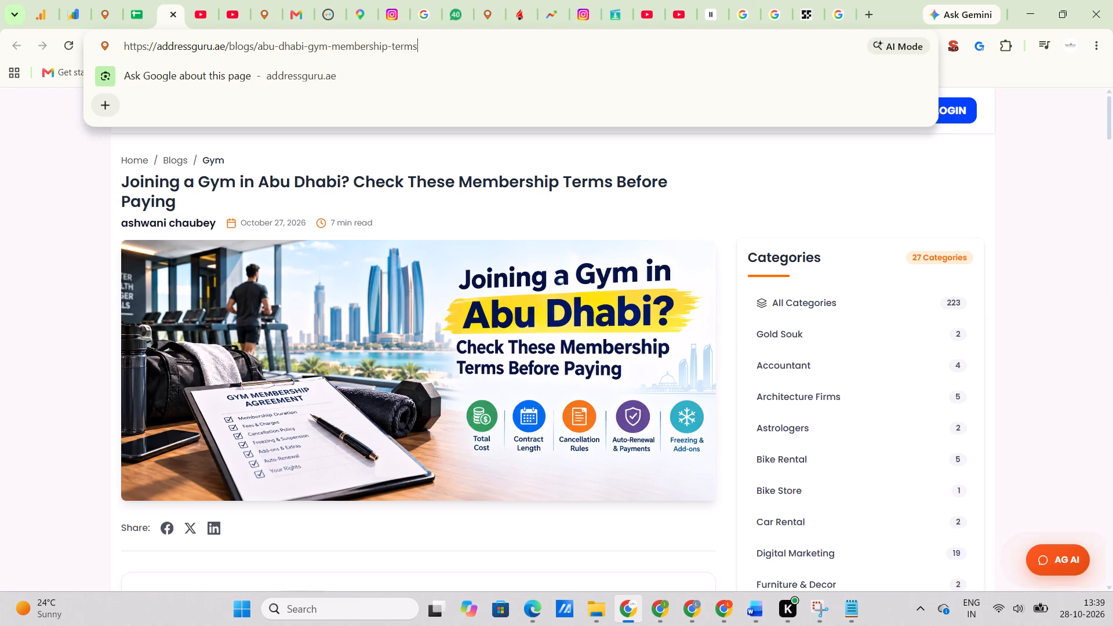
key(ctrl+a)
key(Left)
text(site:)
key(Return)
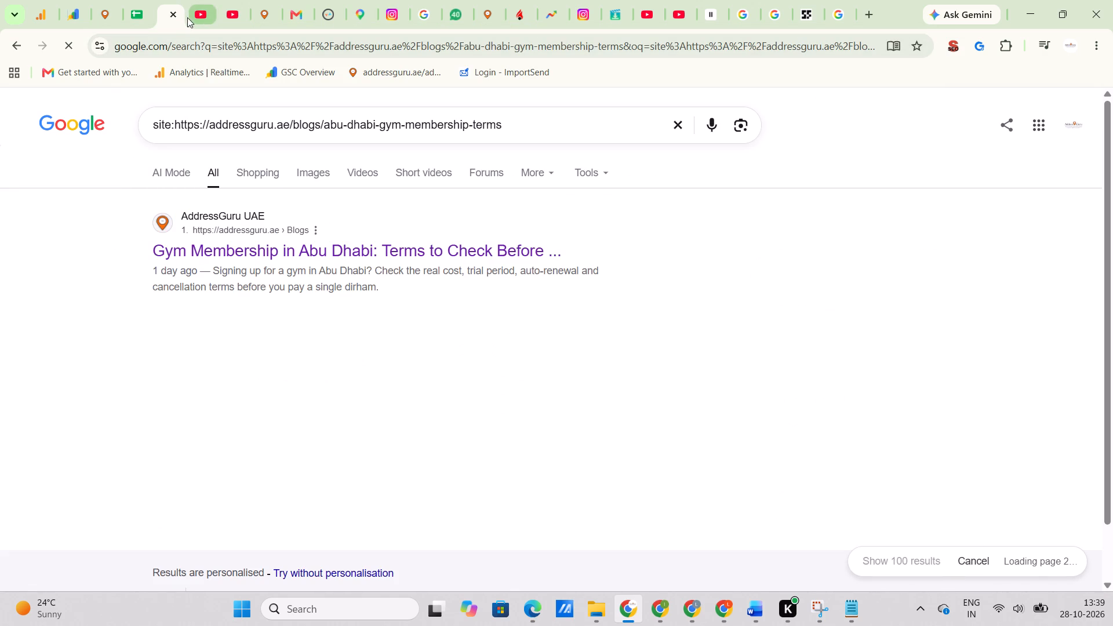
click(176, 12)
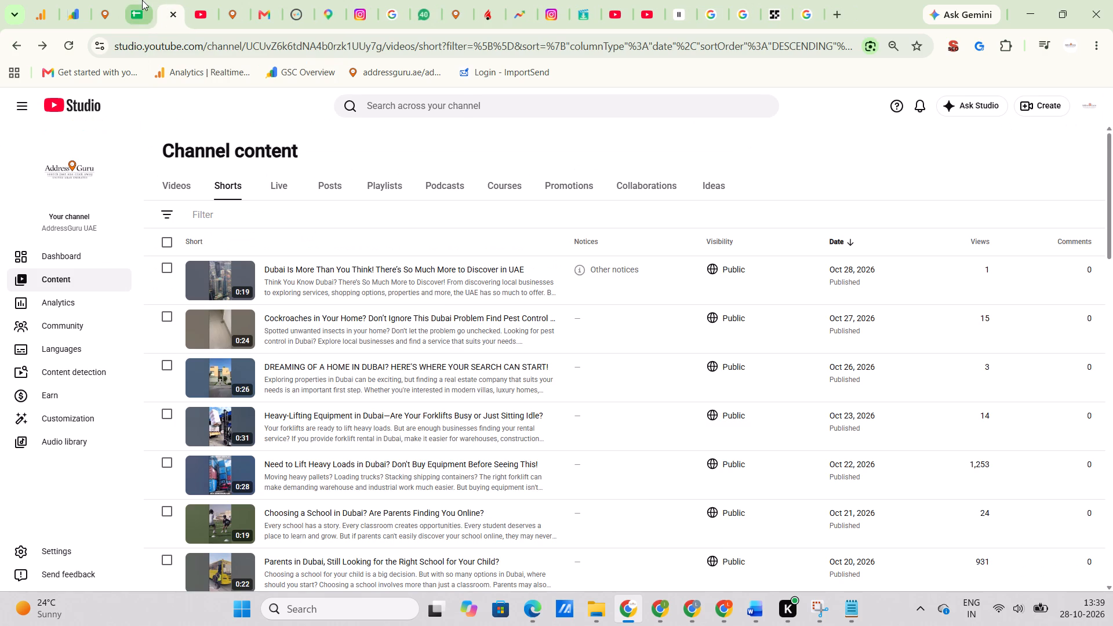
Mark the Abu Dhabi gym membership blog in the indexed pages sheet as done by copying the status from C775 to C780.
click(142, 0)
click(424, 260)
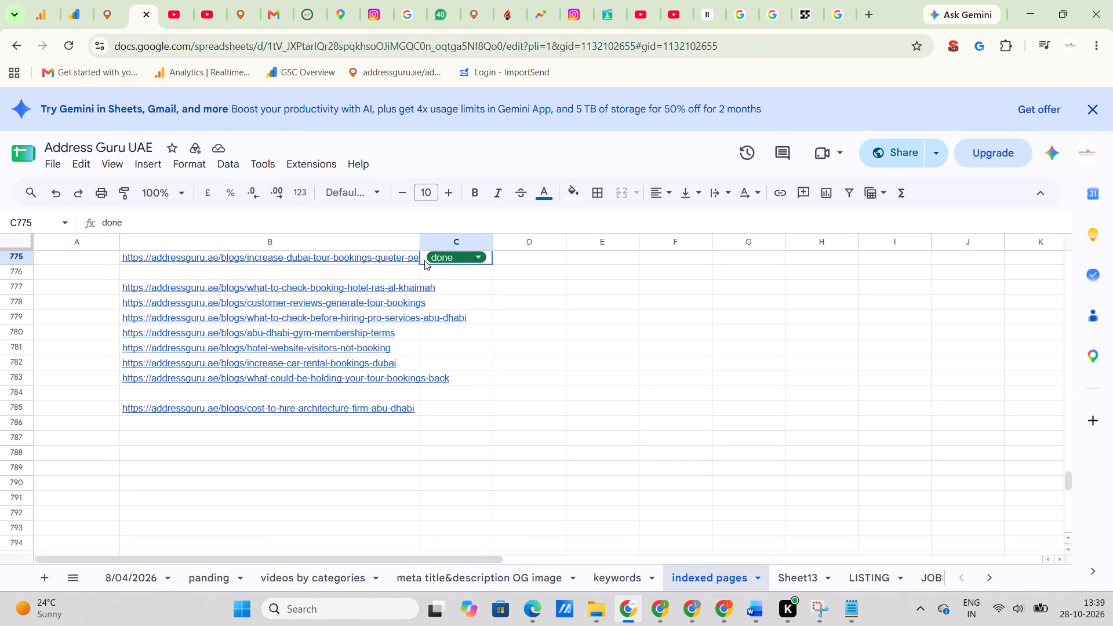
key(ctrl+c)
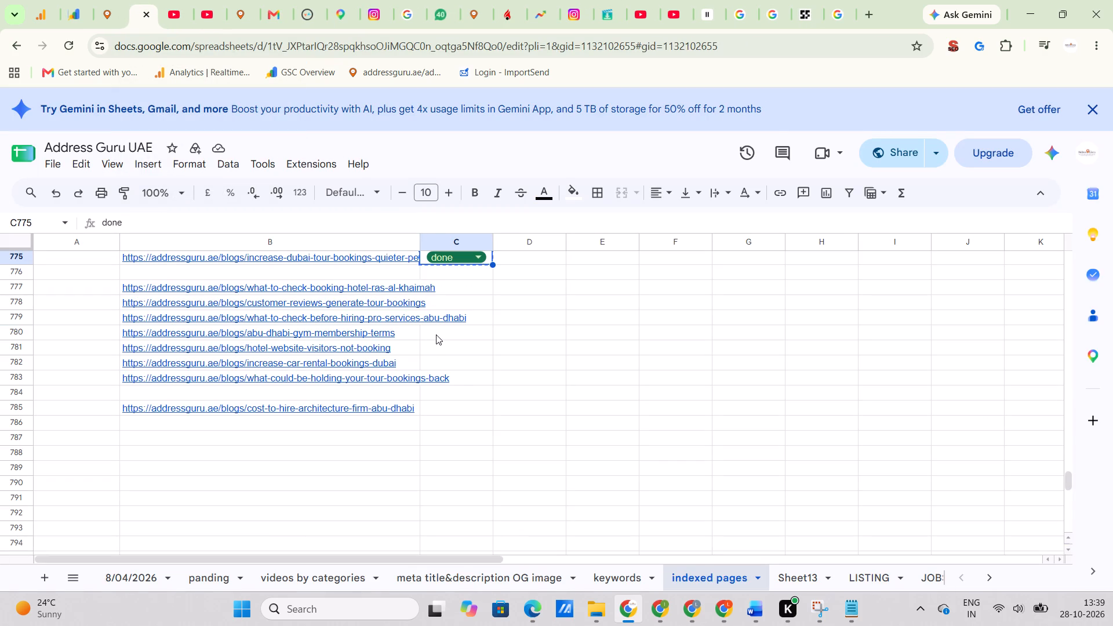
click(436, 334)
key(ctrl+v)
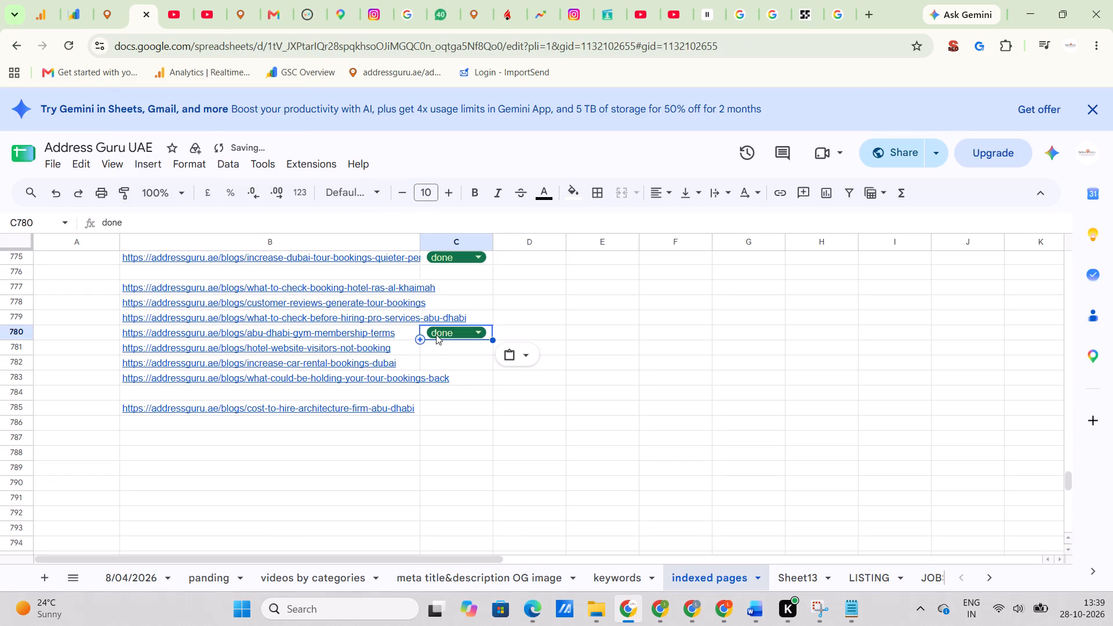
Open the hotel-website-visitors-not-booking link in row 781 of the sheet, check its indexing with a Google "site:" search and close the tab.
click(383, 345)
click(231, 373)
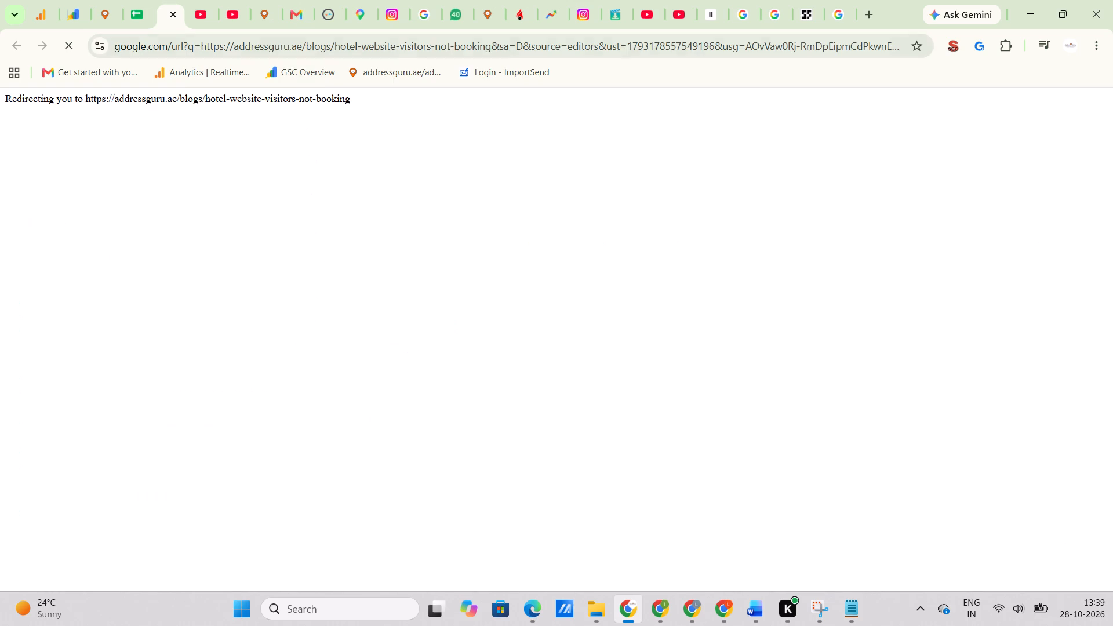
click(398, 42)
click(438, 46)
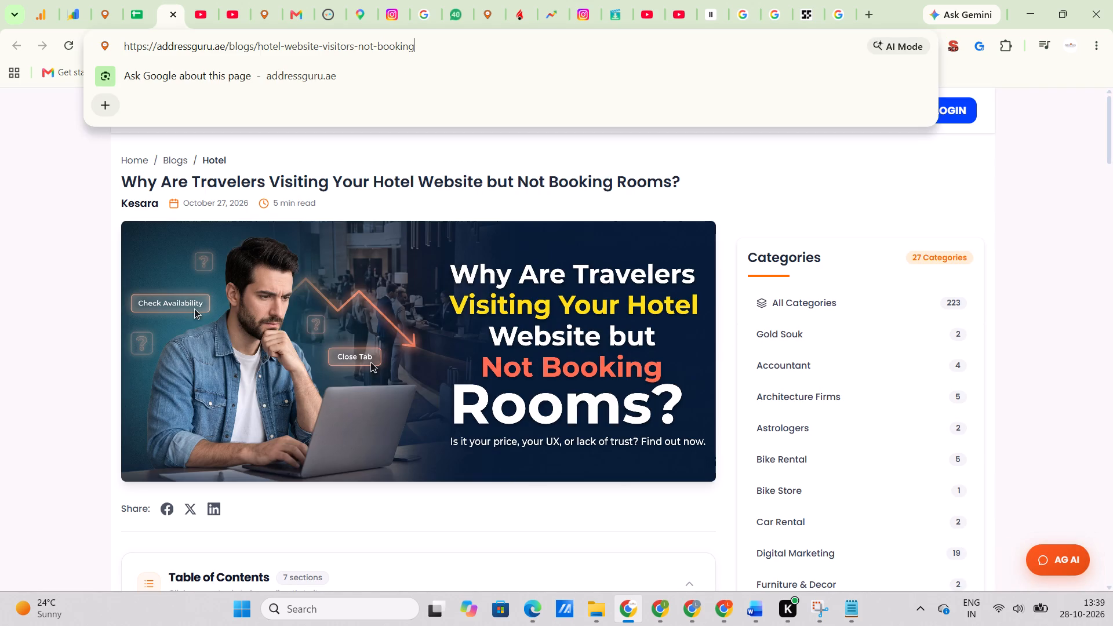
key(ctrl+a)
key(Left)
text(site:)
key(Return)
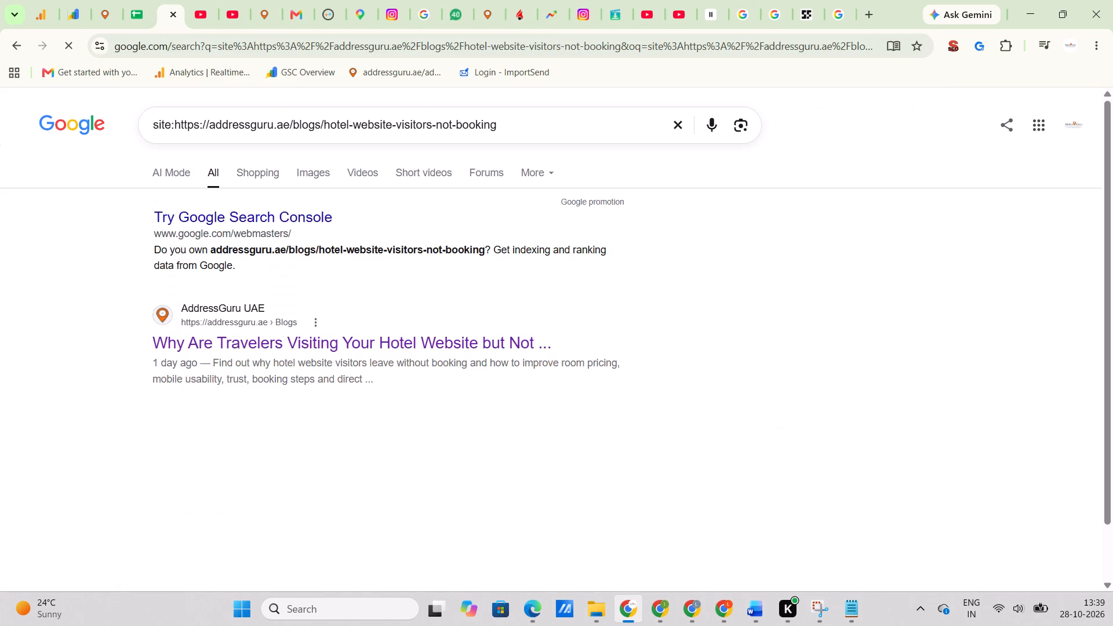
click(179, 9)
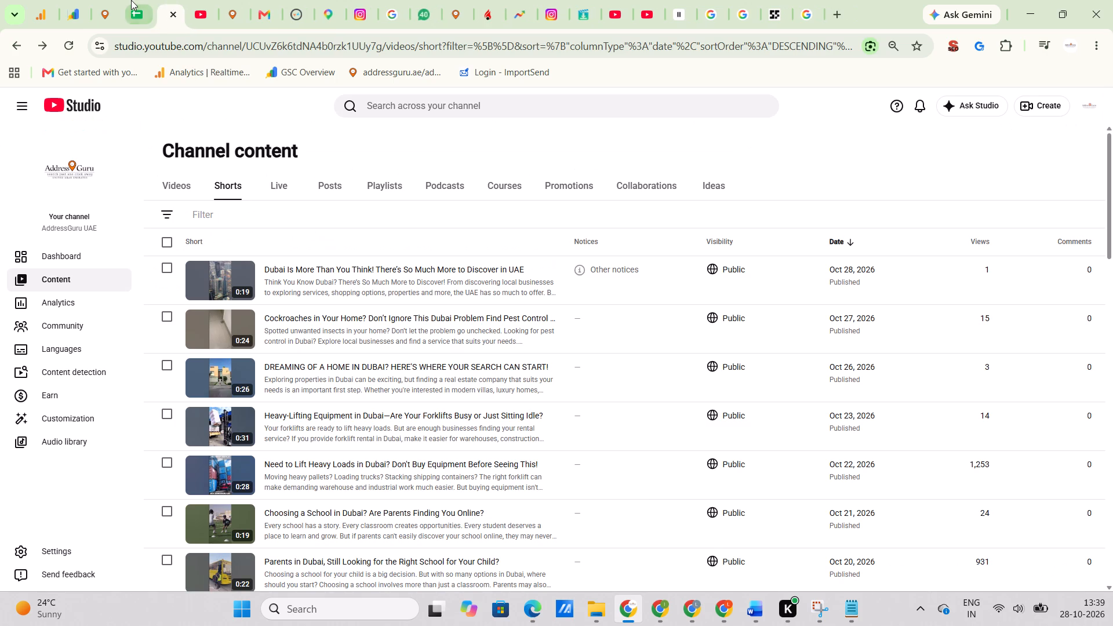
Mark the hotel-website-visitors-not-booking blog as done in C781 of the indexed pages sheet by pasting the copied status.
click(131, 0)
key(Right)
key(ctrl+v)
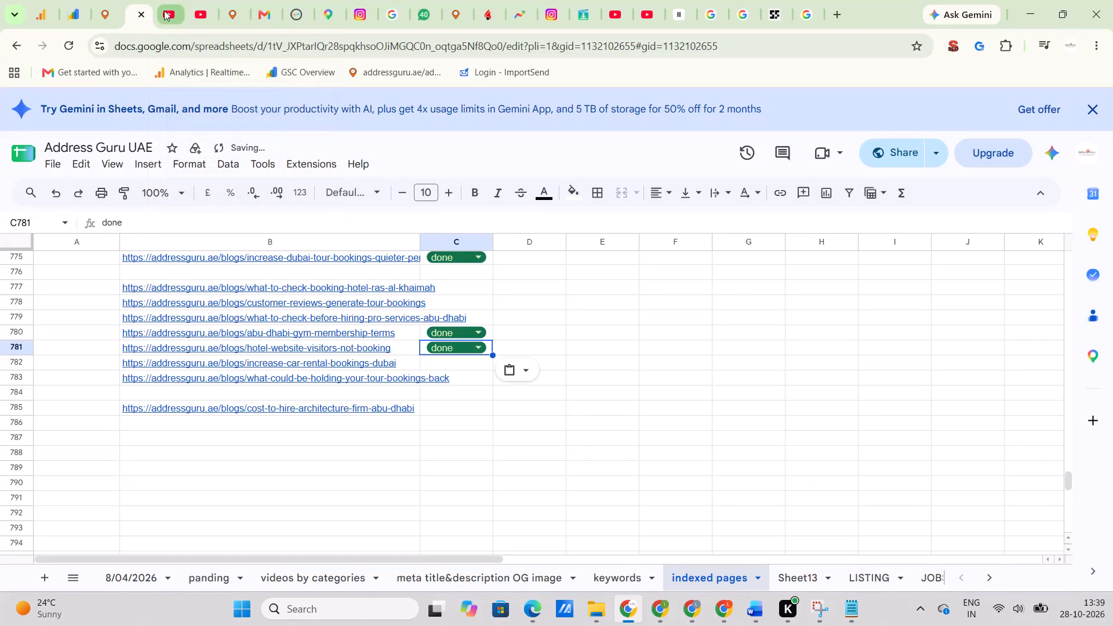
Open the increase-car-rental-bookings-dubai link in row 782 of the sheet, check its indexing with a Google "site:" search and close the tab.
click(329, 362)
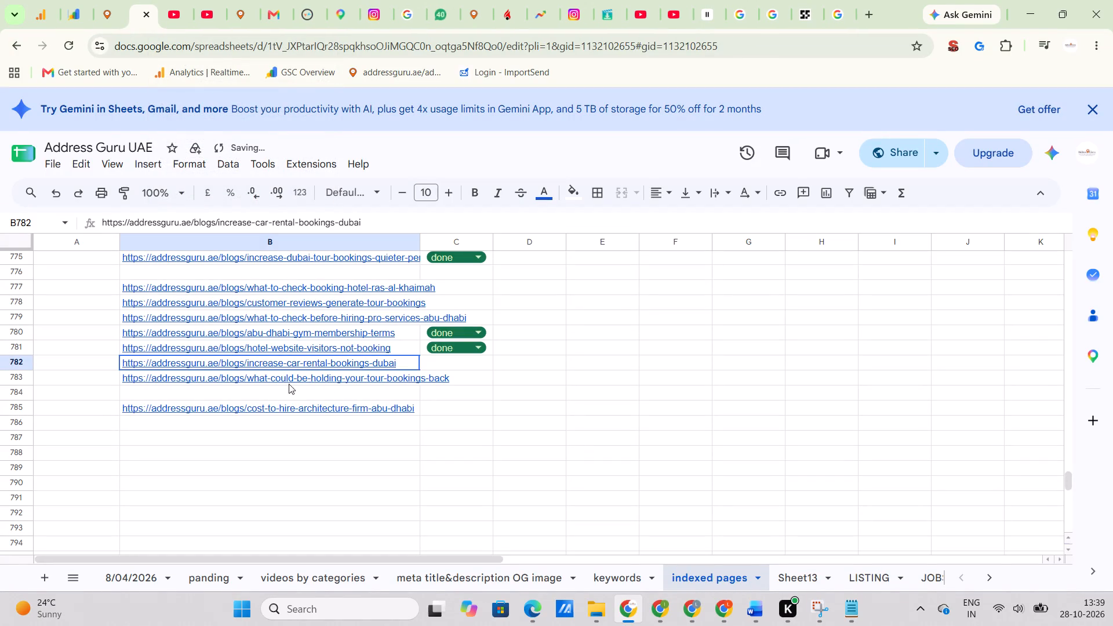
click(363, 362)
click(234, 392)
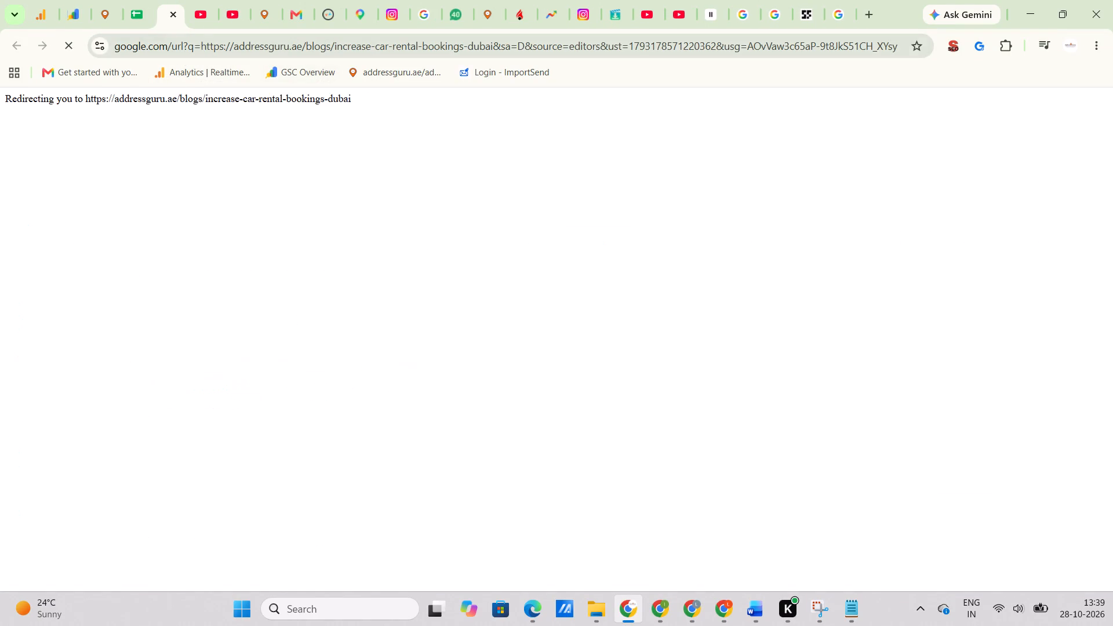
click(405, 40)
click(445, 41)
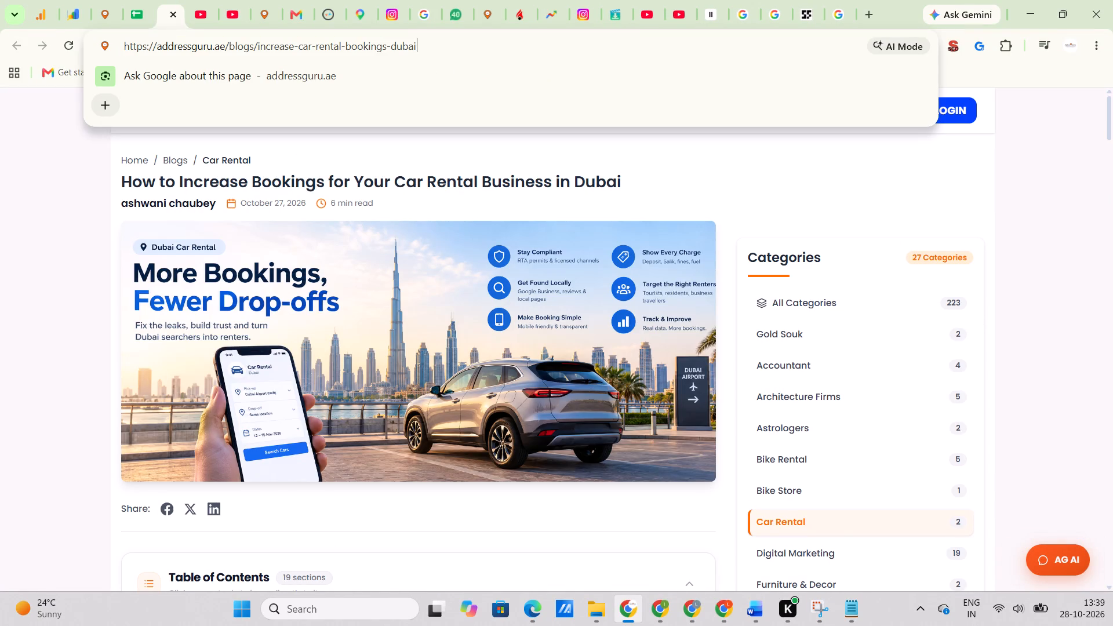
key(ctrl+a)
key(Left)
text(site:)
key(Return)
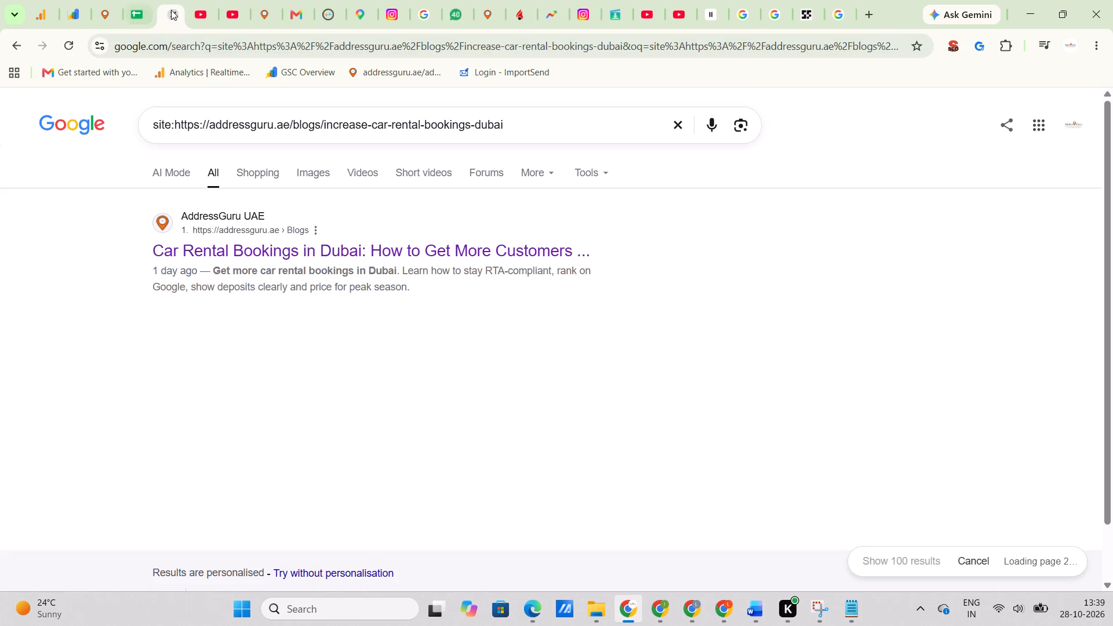
click(177, 10)
Mark the blogs in rows 782 and 783 as done by pasting the copied status into C782 and C783.
click(146, 0)
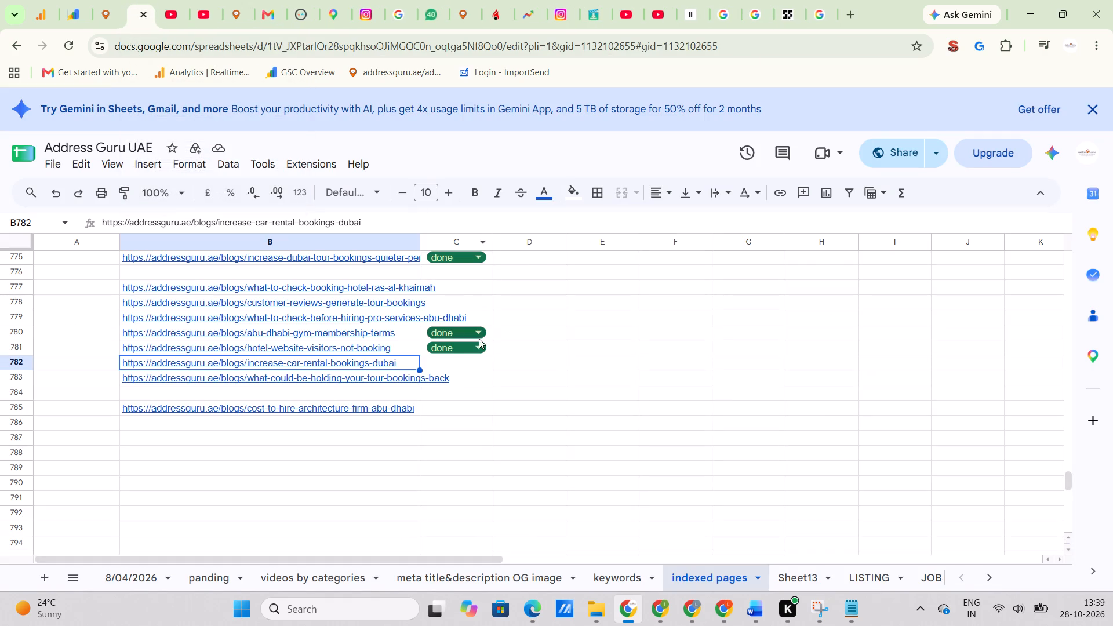
click(454, 366)
key(ctrl+v)
click(445, 380)
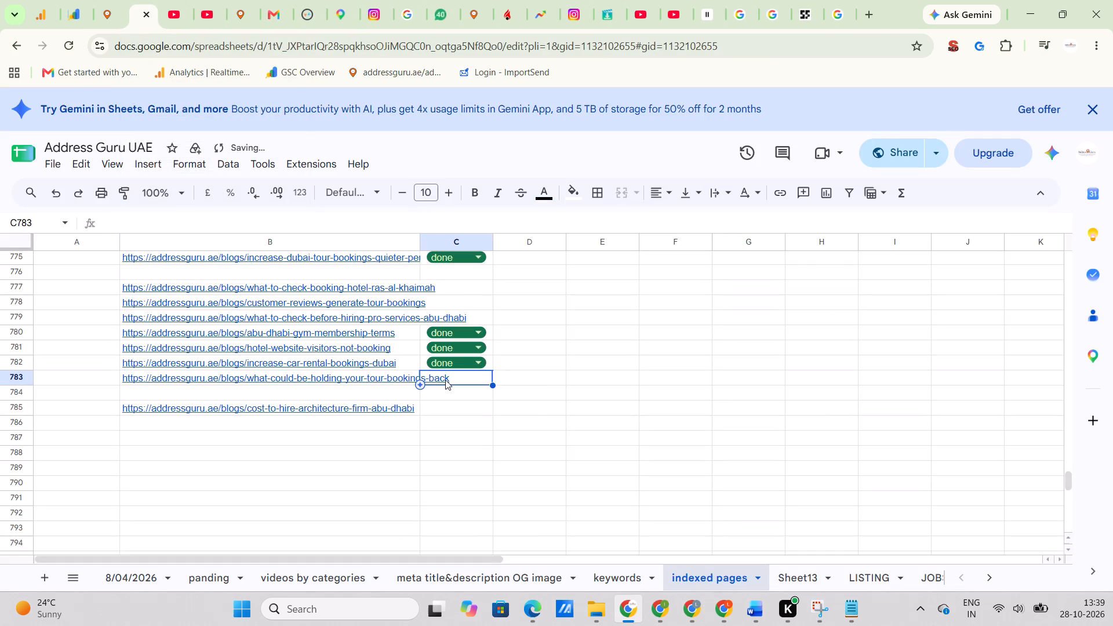
key(ctrl+v)
Open the what-could-be-holding-your-tour-bookings-back link in row 783 of the sheet.
click(371, 378)
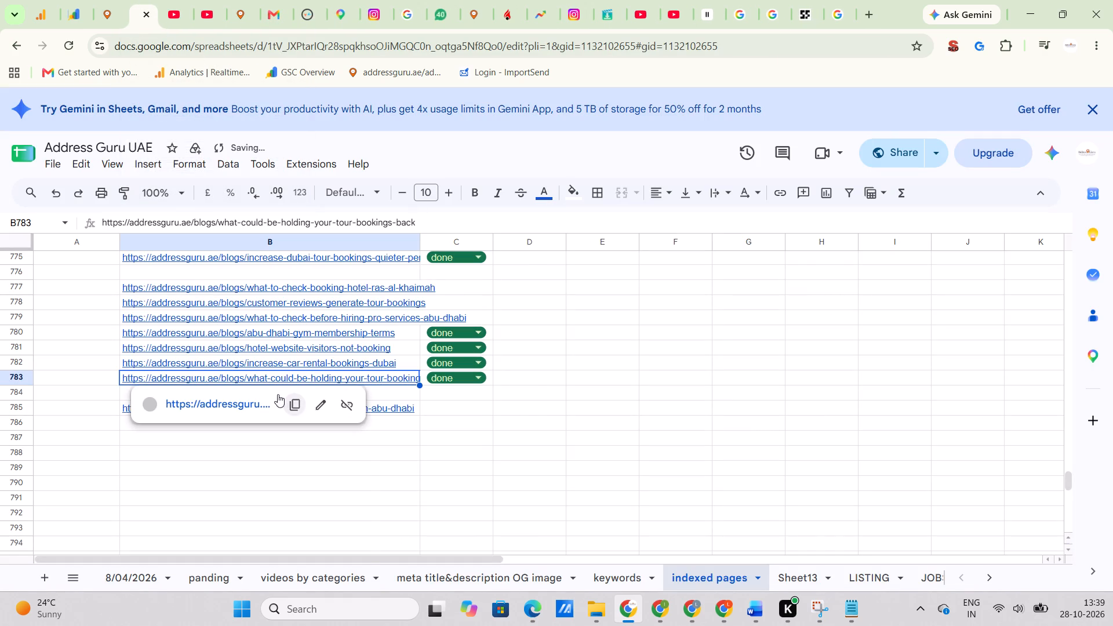
click(263, 401)
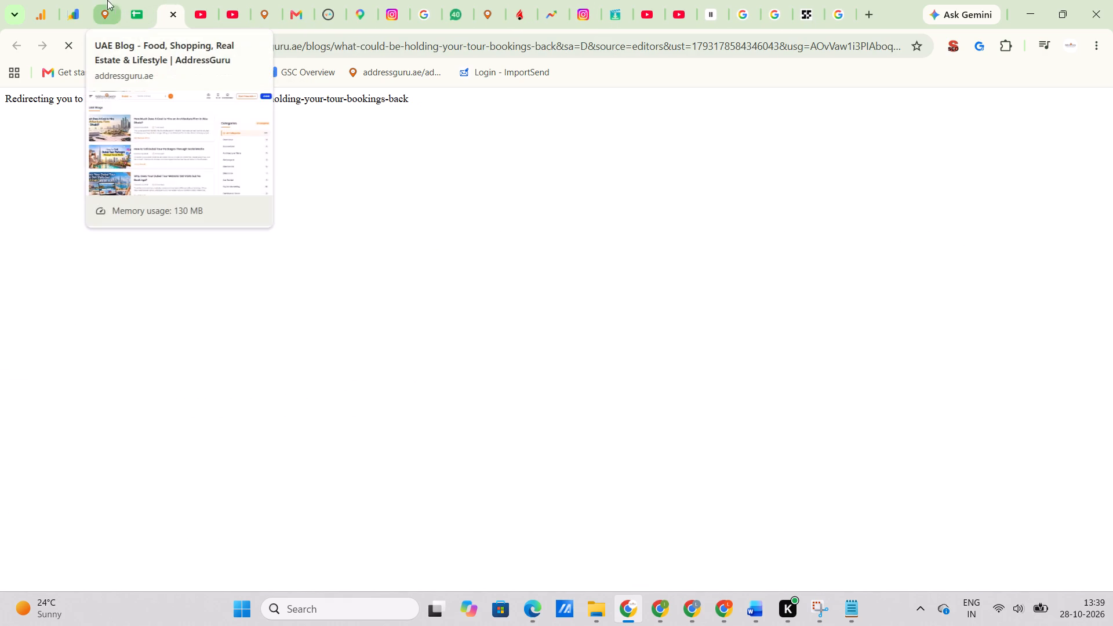
Dismiss the indexing request confirmation for the what-to-check-booking-hotel-ras-al-khaimah blog in Google Search Console.
click(78, 0)
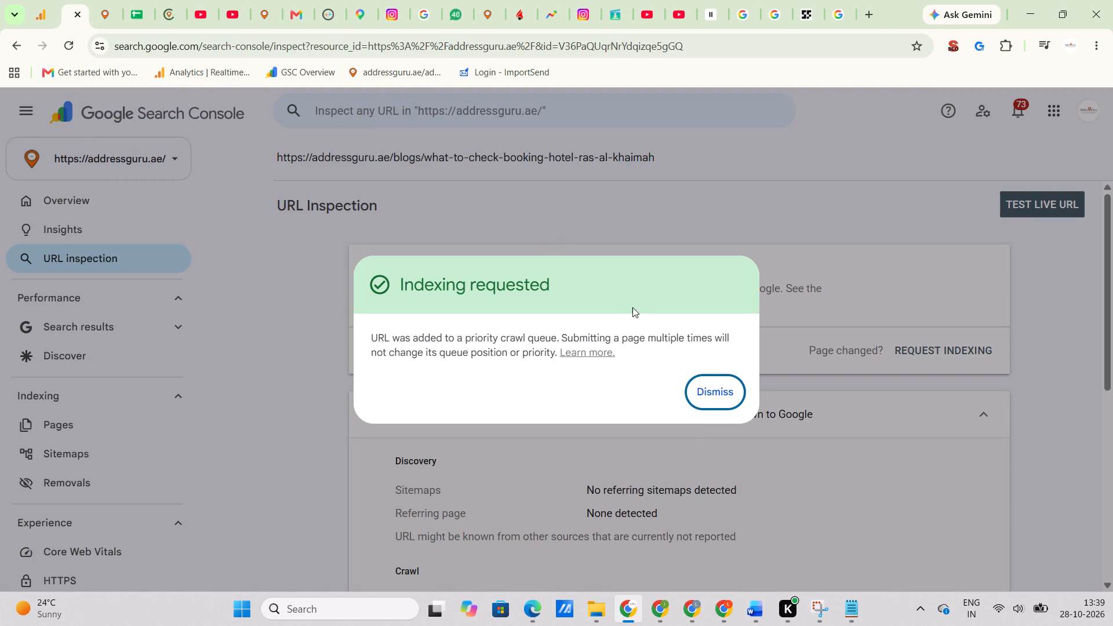
click(698, 384)
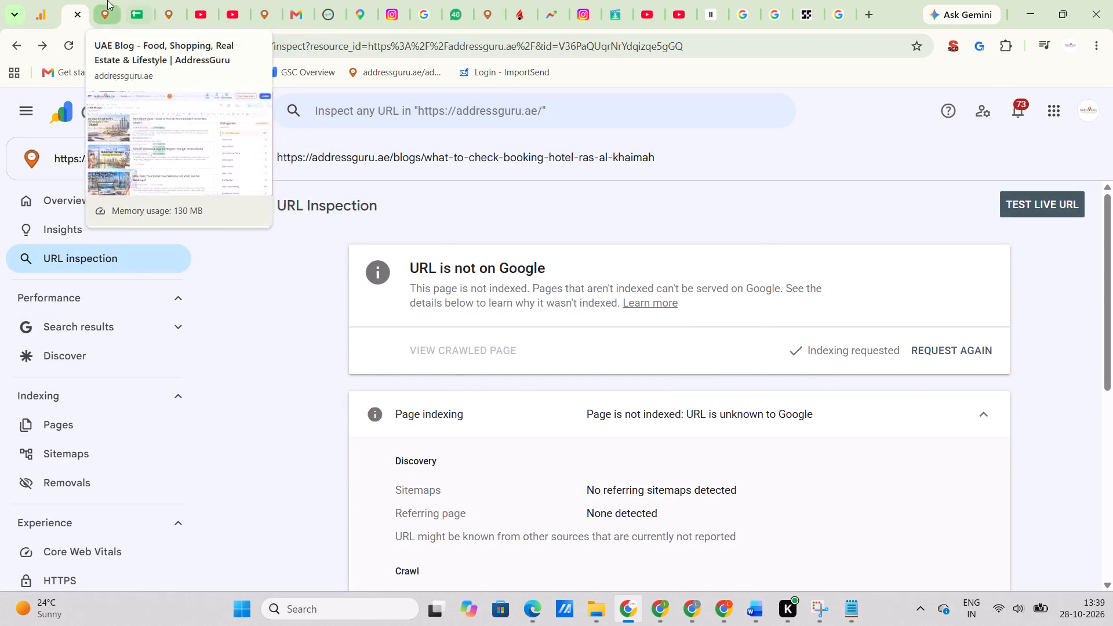
Open the "How to Sell Dubai Tour Packages Through Social Media" blog from the blog list and add its URL to B786 of the sheet.
click(107, 0)
click(408, 351)
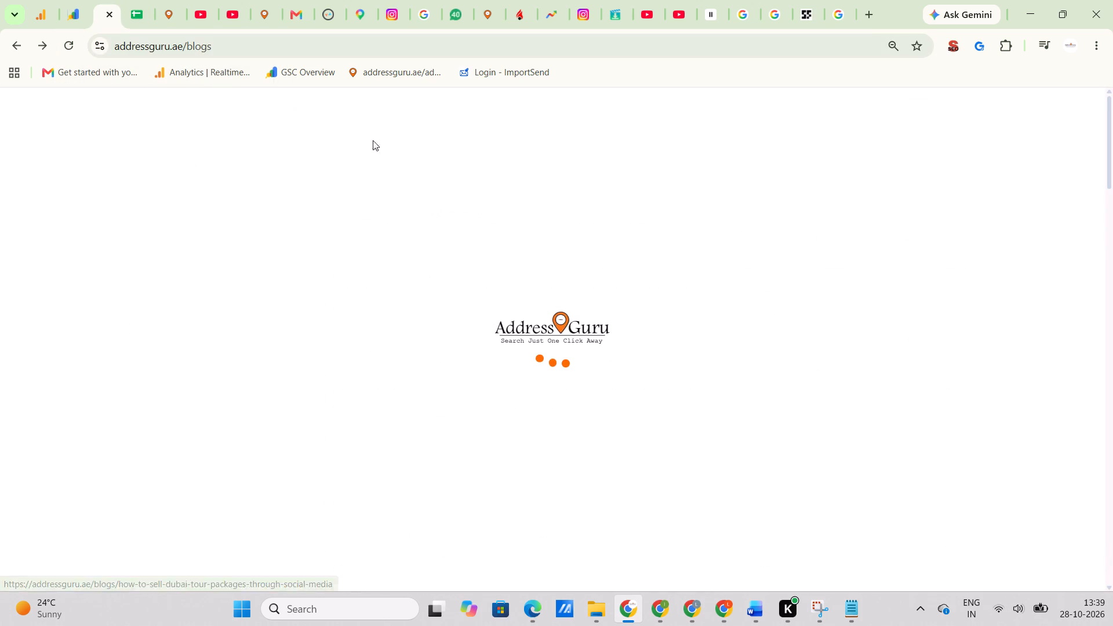
click(395, 43)
click(403, 41)
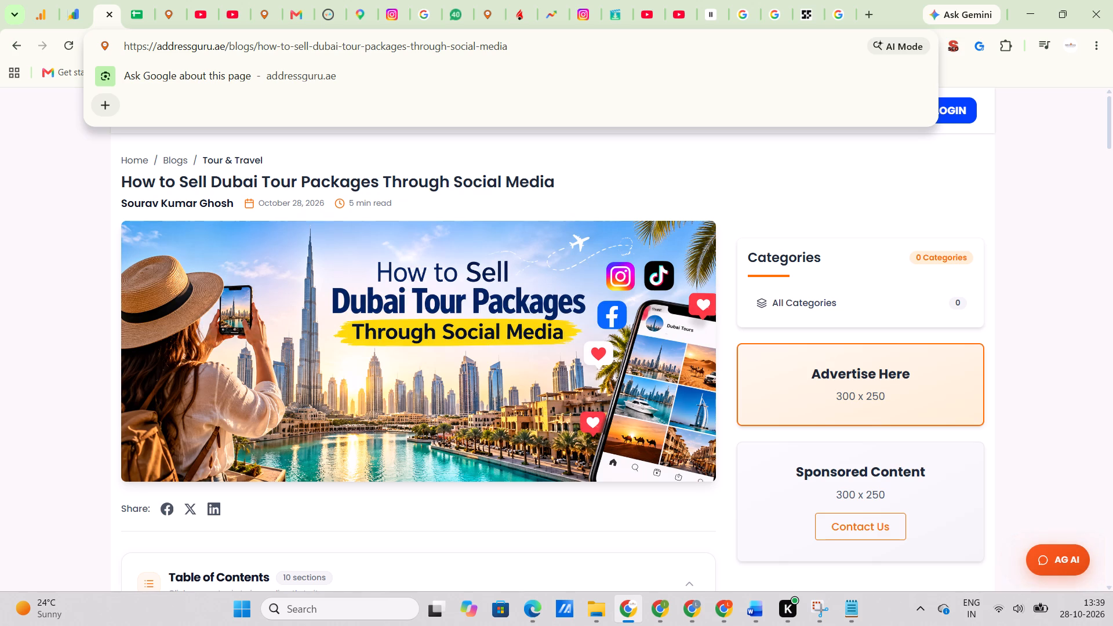
key(ctrl+a)
key(ctrl+c)
click(138, 0)
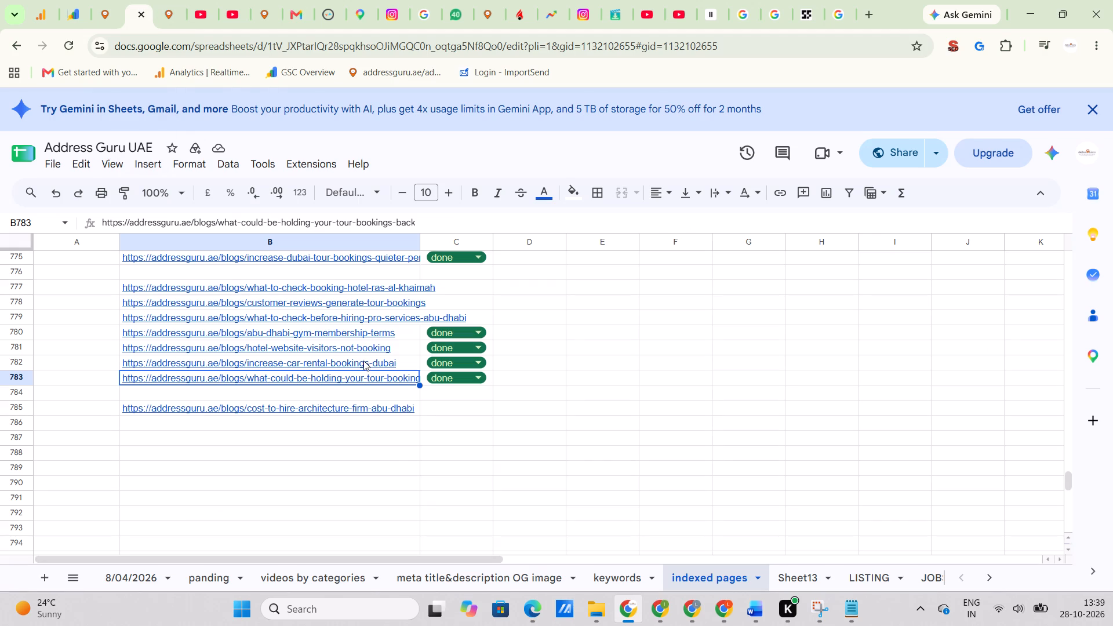
click(357, 415)
click(393, 418)
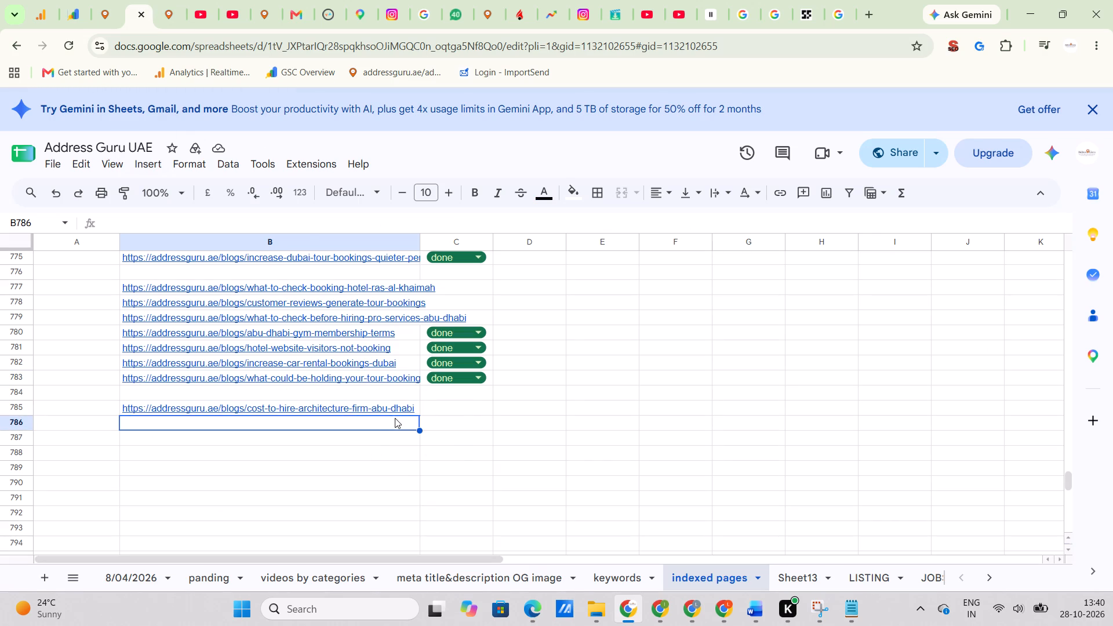
key(ctrl+v)
Inspect the how-to-sell-dubai-tour-packages-through-social-media URL in Google Search Console and request its indexing.
click(83, 0)
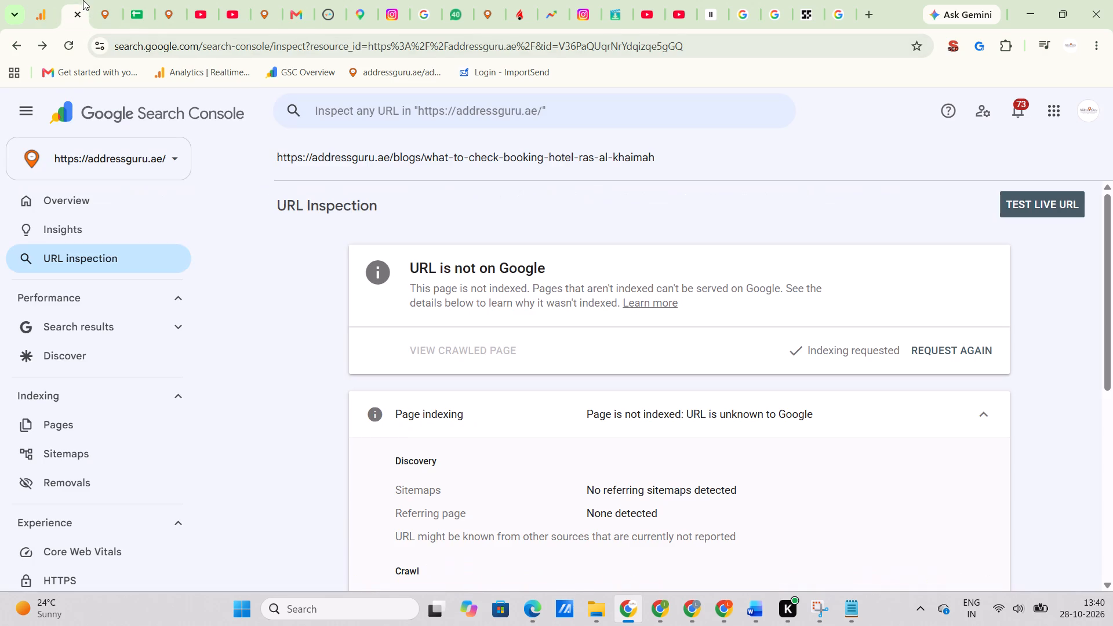
click(425, 108)
key(ctrl+v)
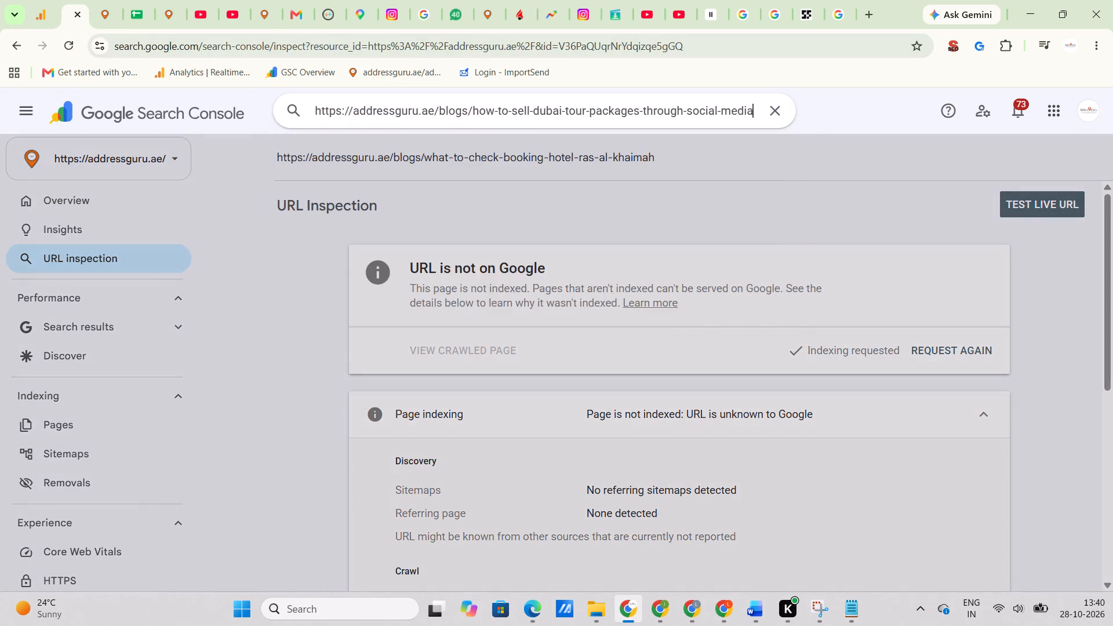
key(Return)
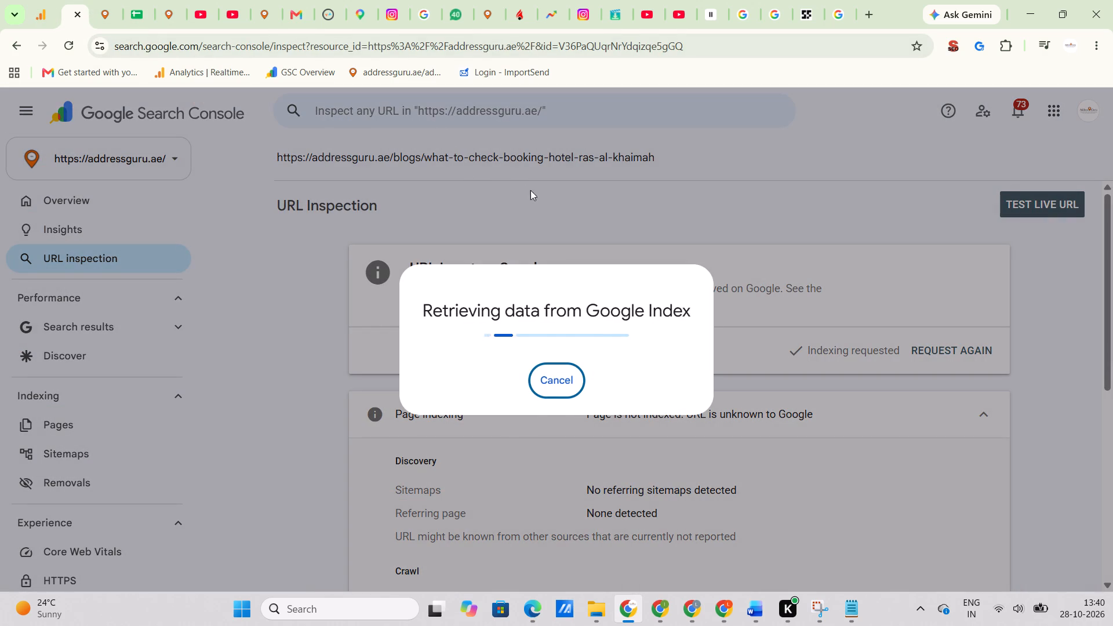
click(932, 353)
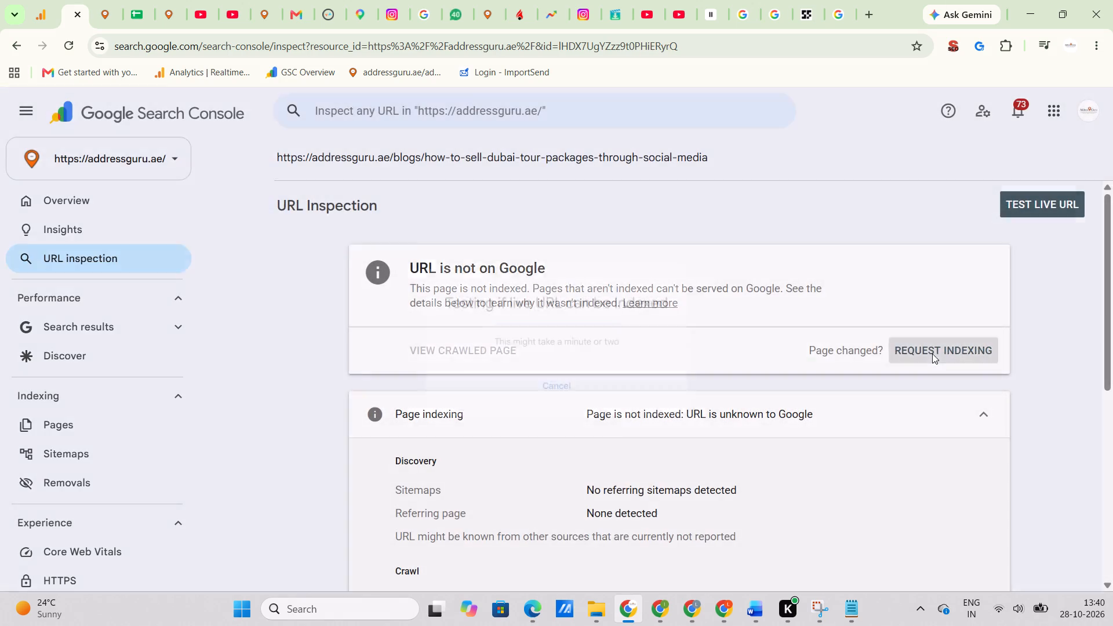
Check the indexing of the opened what-could-be-holding-your-tour-bookings-back blog with a Google "site:" search and close the tab.
click(166, 0)
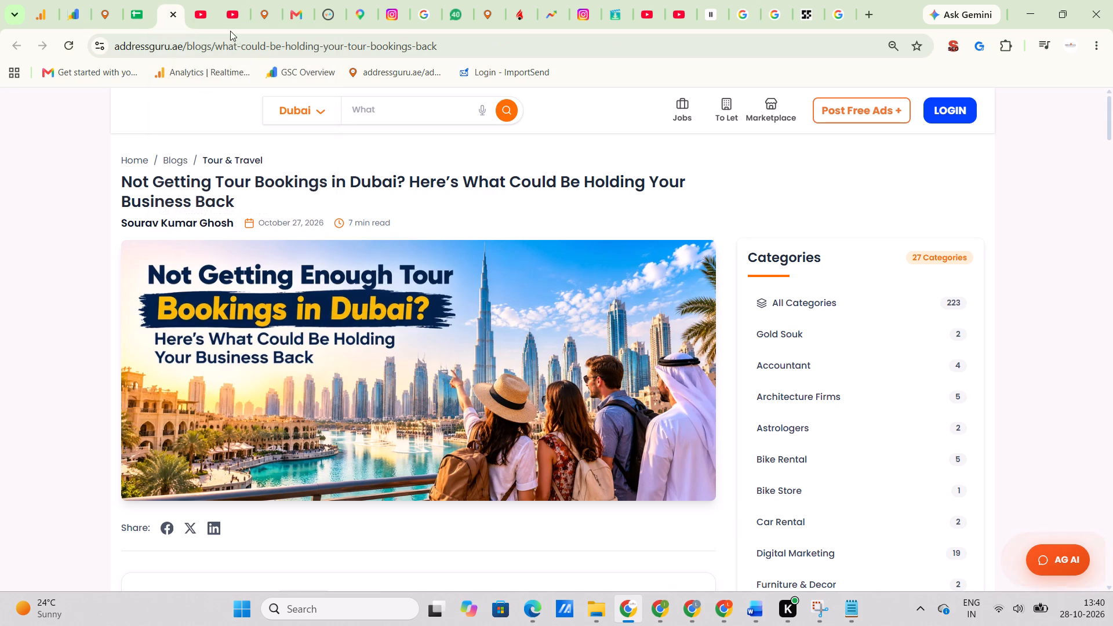
click(474, 35)
click(497, 42)
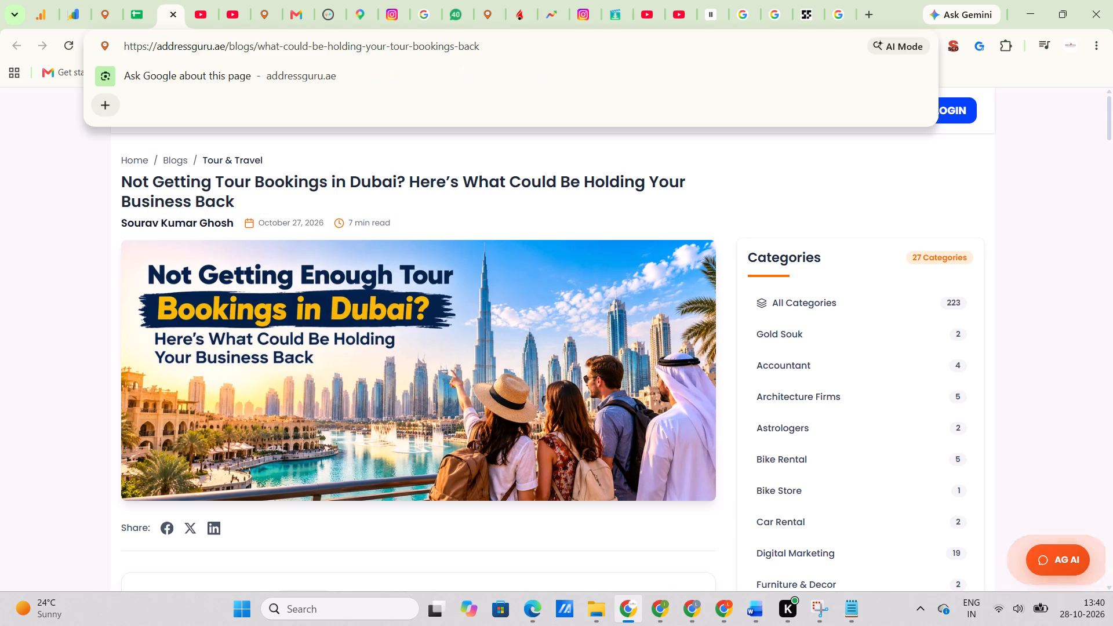
key(ctrl+a)
key(Left)
text(site:)
key(Return)
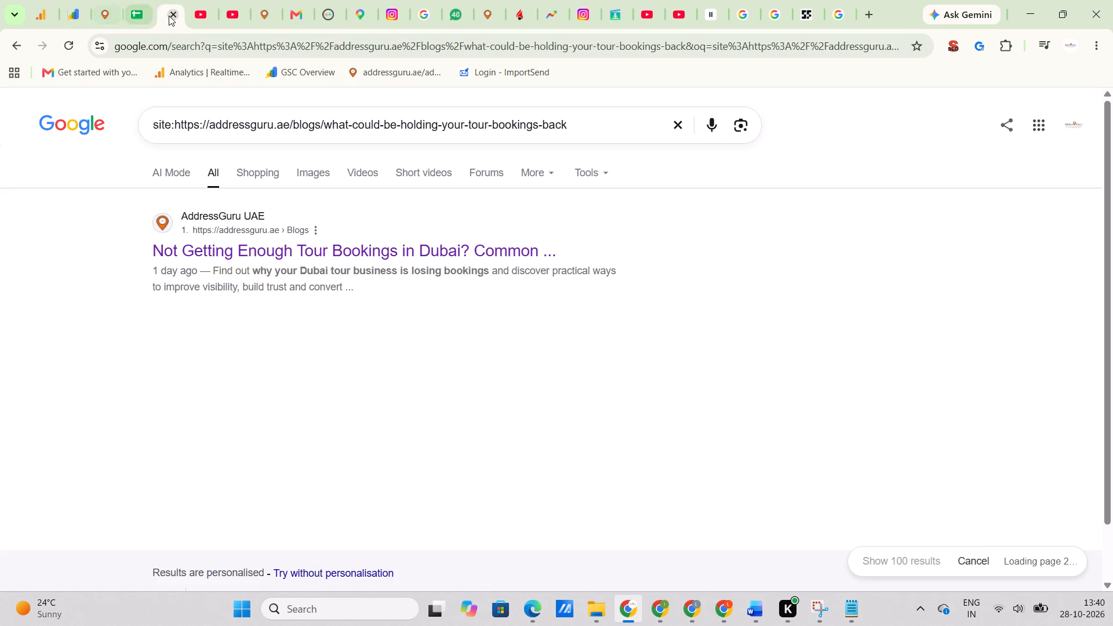
click(169, 15)
Move the three unmarked blog links from B777:B779 below the last listed link, deleting rows 776–779 and pasting them from B783.
click(146, 0)
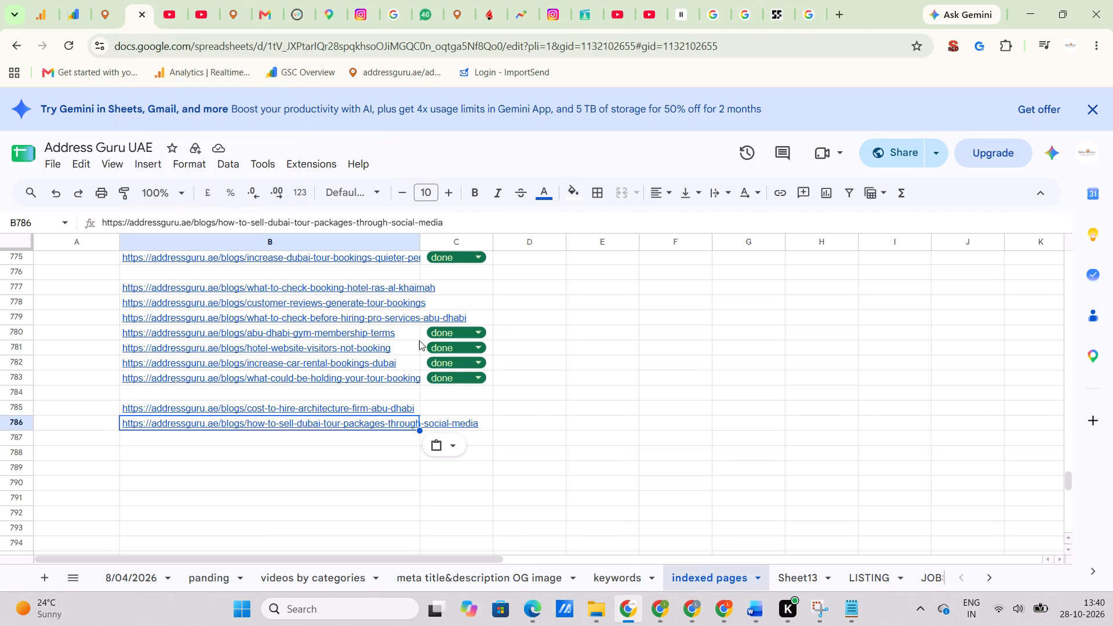
drag(399, 321, 392, 289)
key(ctrl+c)
click(387, 270)
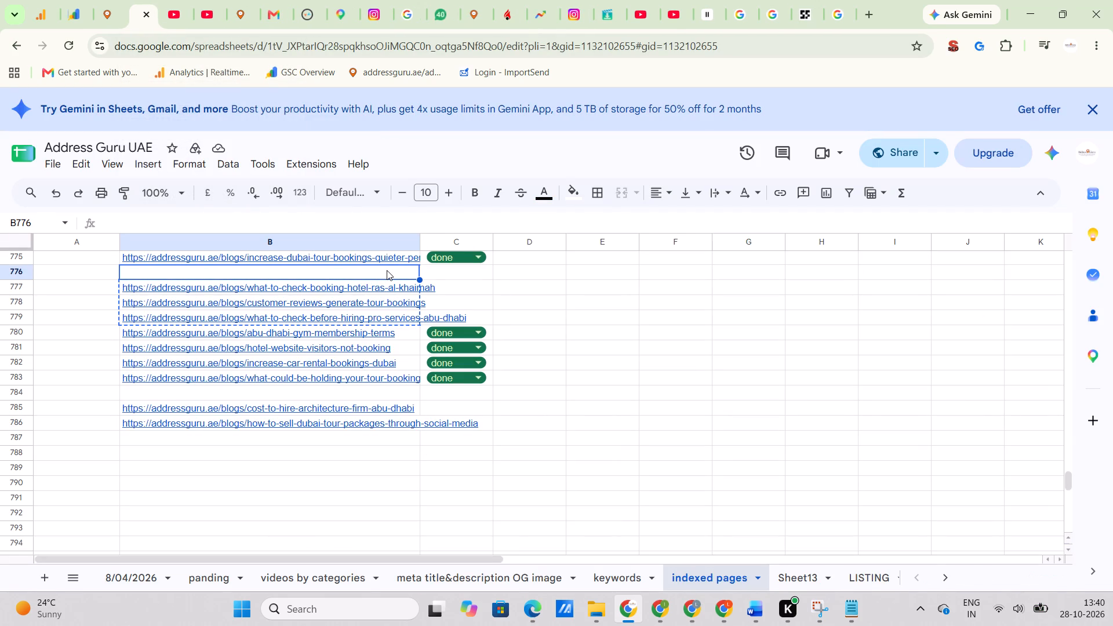
drag(387, 270, 395, 321)
right_click(400, 300)
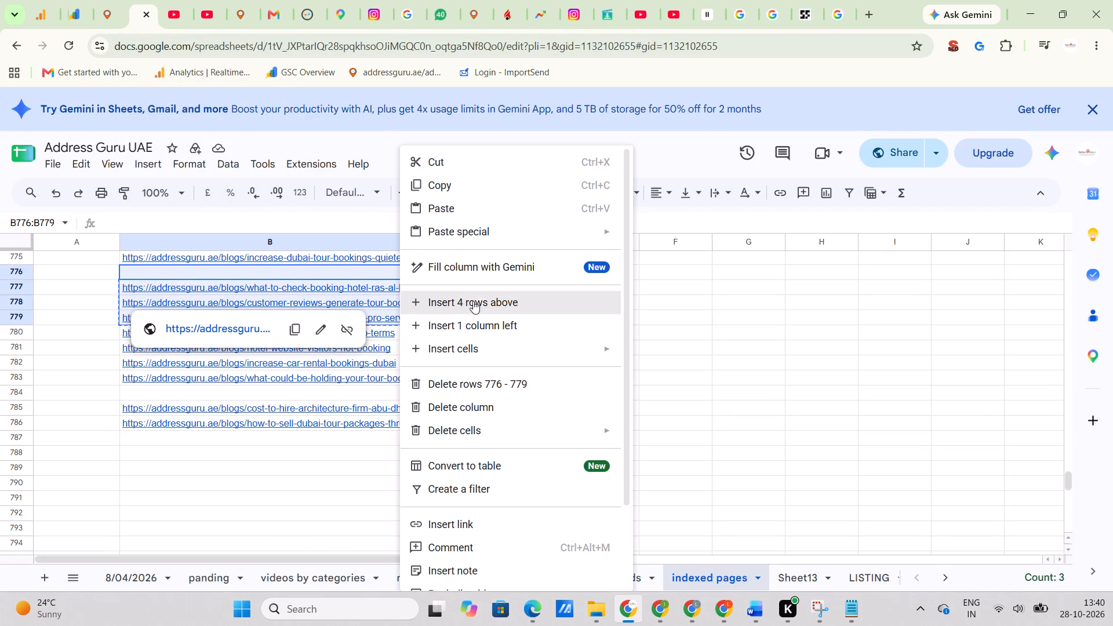
click(472, 385)
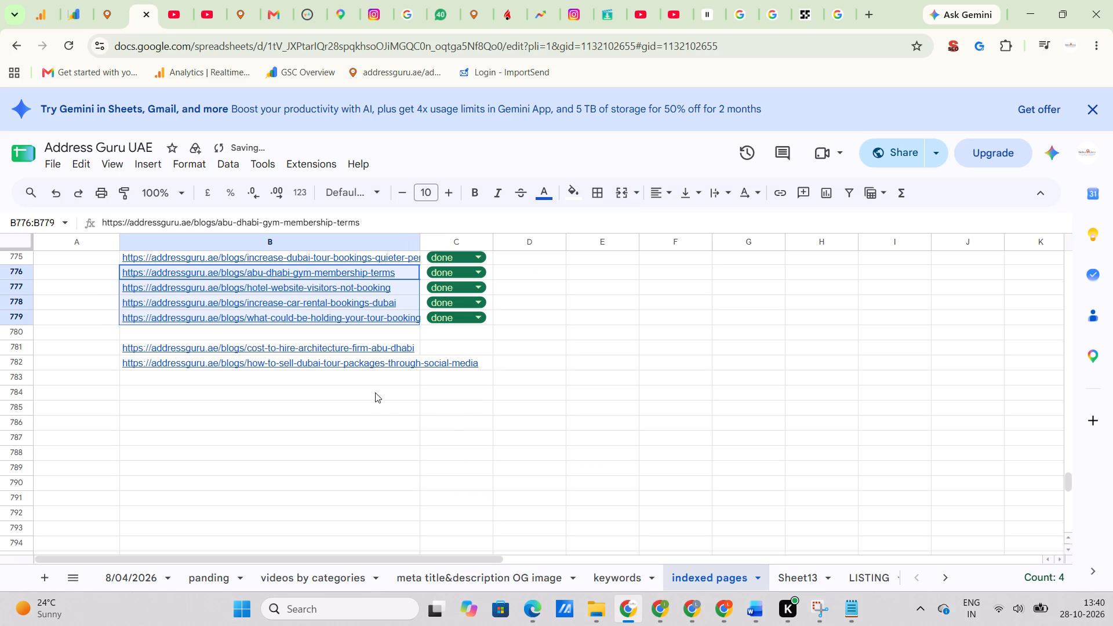
click(373, 381)
key(ctrl+v)
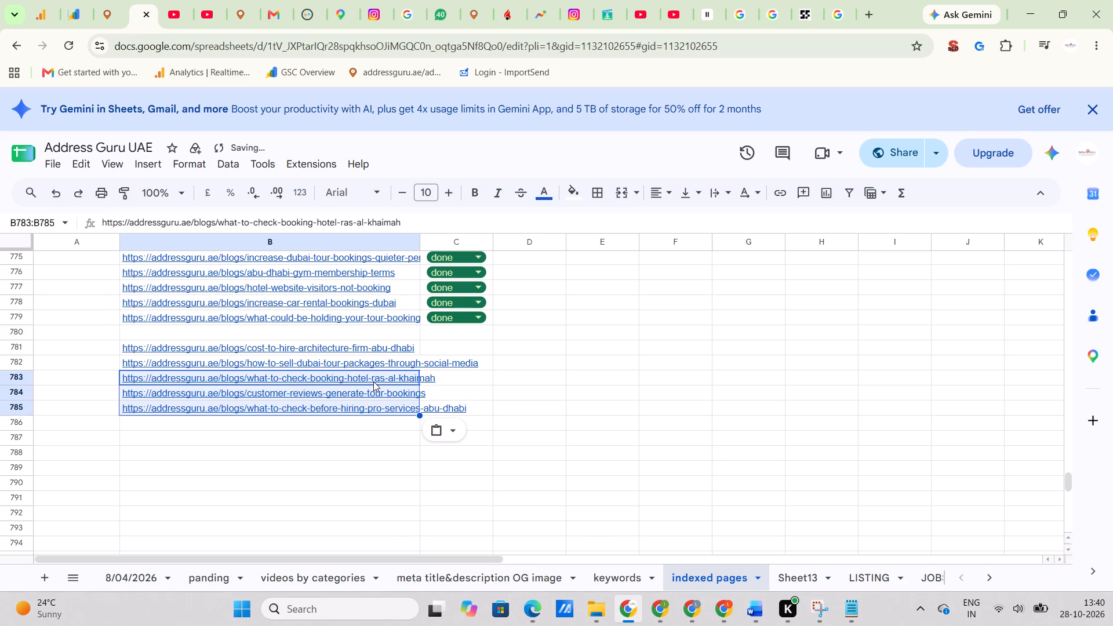
click(372, 421)
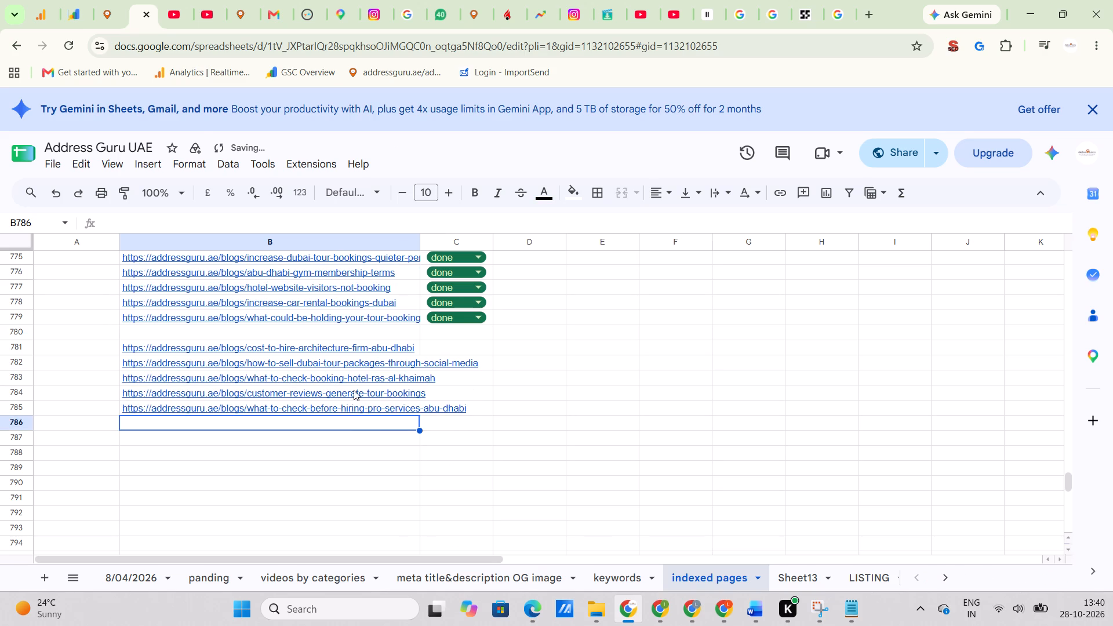
Inspect the customer-reviews-generate-tour-bookings URL from B784 in Google Search Console and request its indexing.
click(356, 391)
key(ctrl+c)
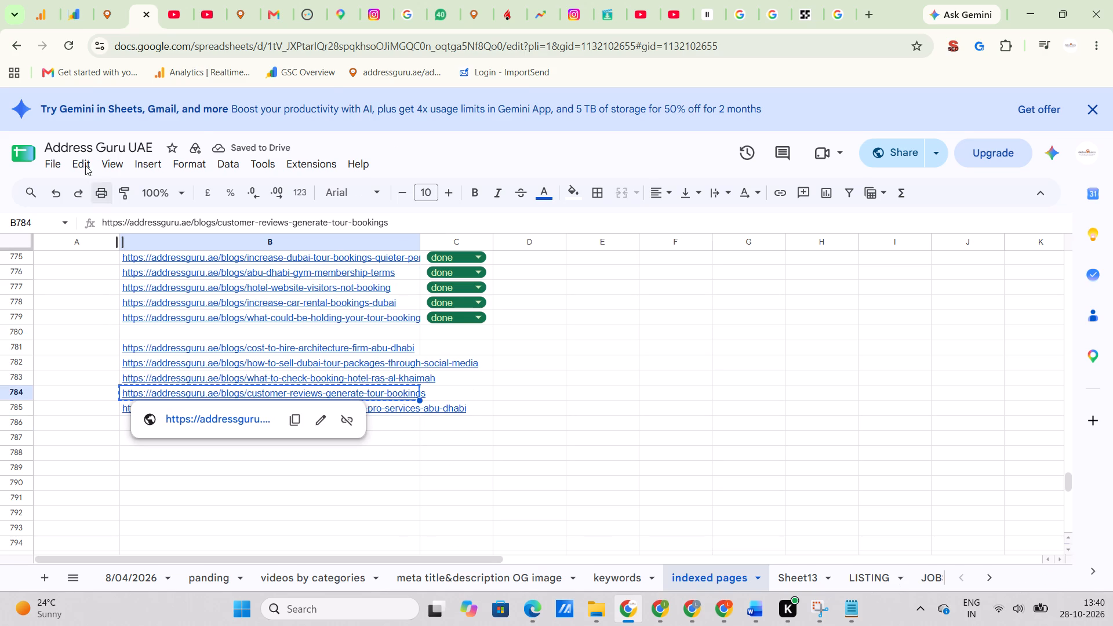
click(81, 0)
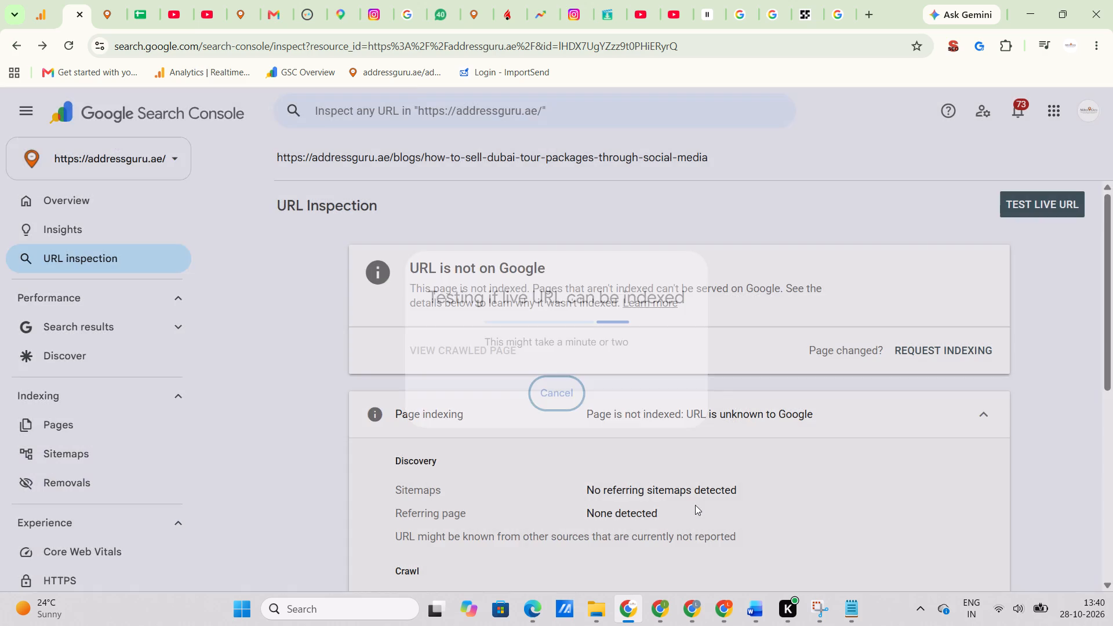
click(706, 389)
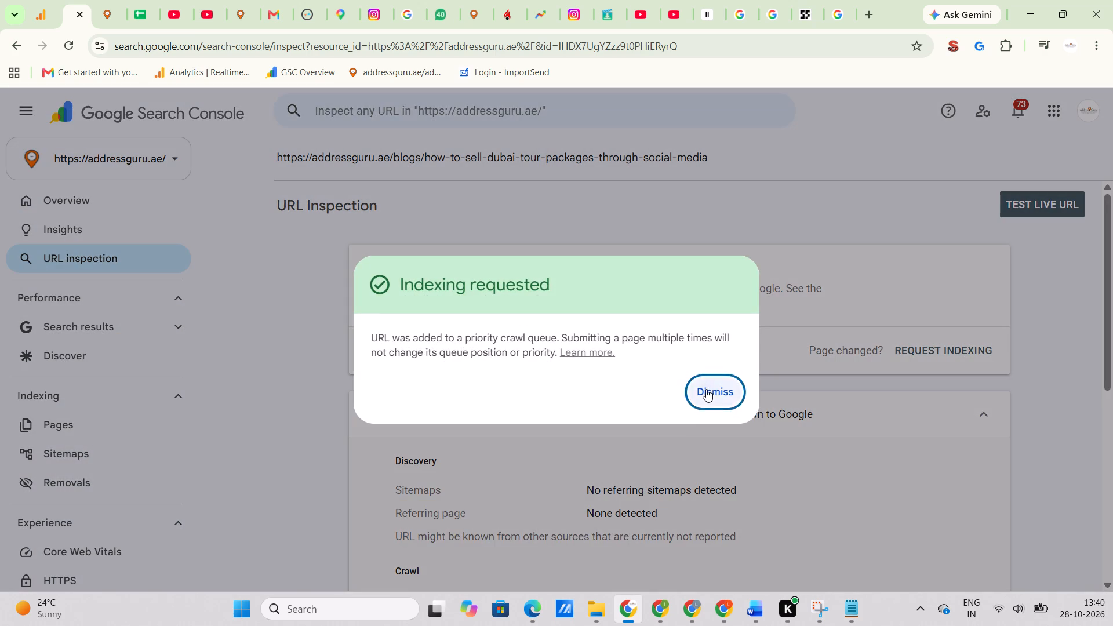
click(563, 118)
key(ctrl+v)
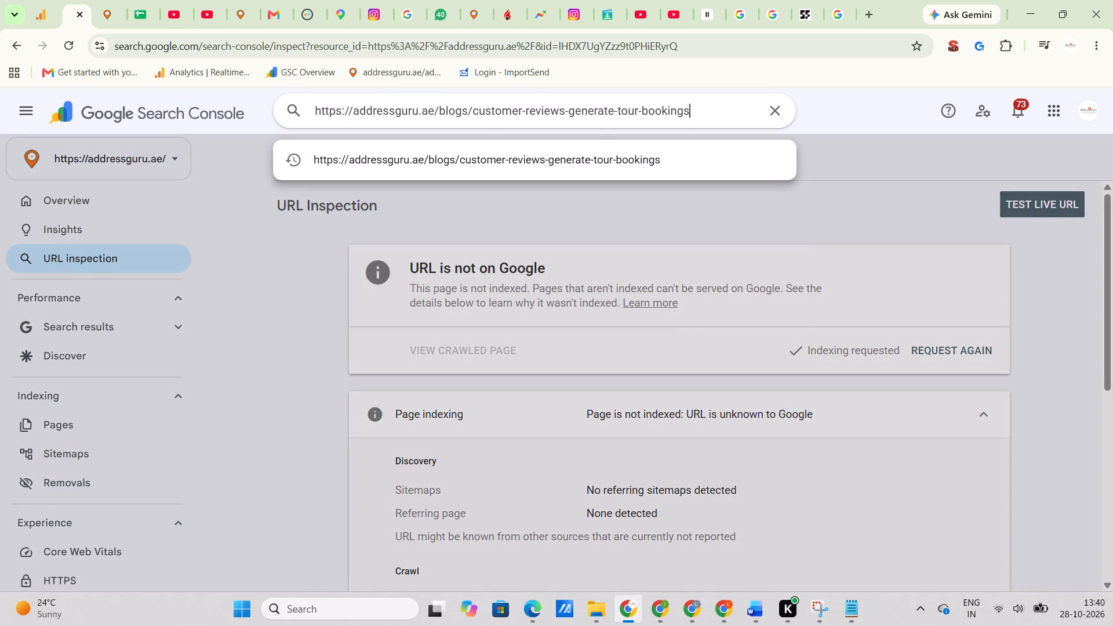
key(Return)
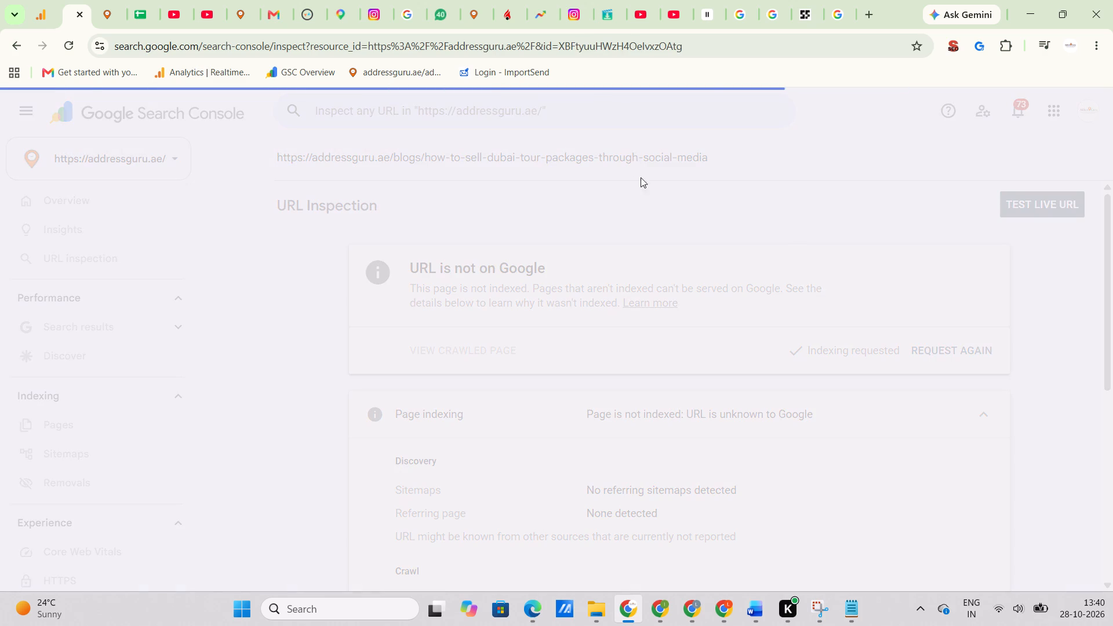
click(957, 348)
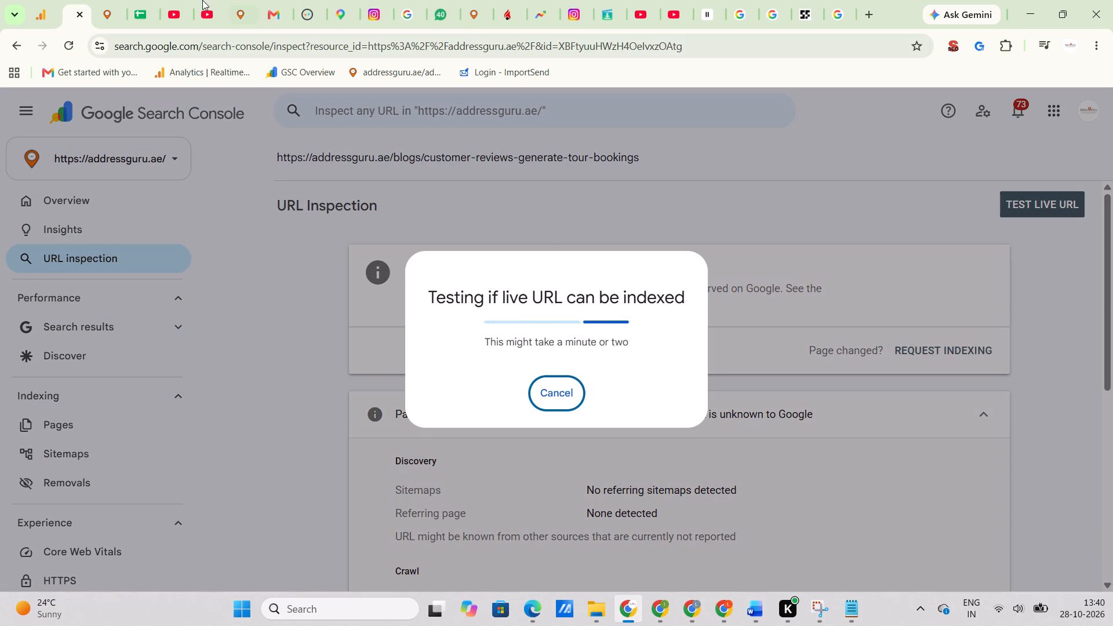
Copy the what-to-check-before-hiring-pro-services-abu-dhabi URL from B785 of the sheet and return to Google Search Console to inspect it.
click(135, 0)
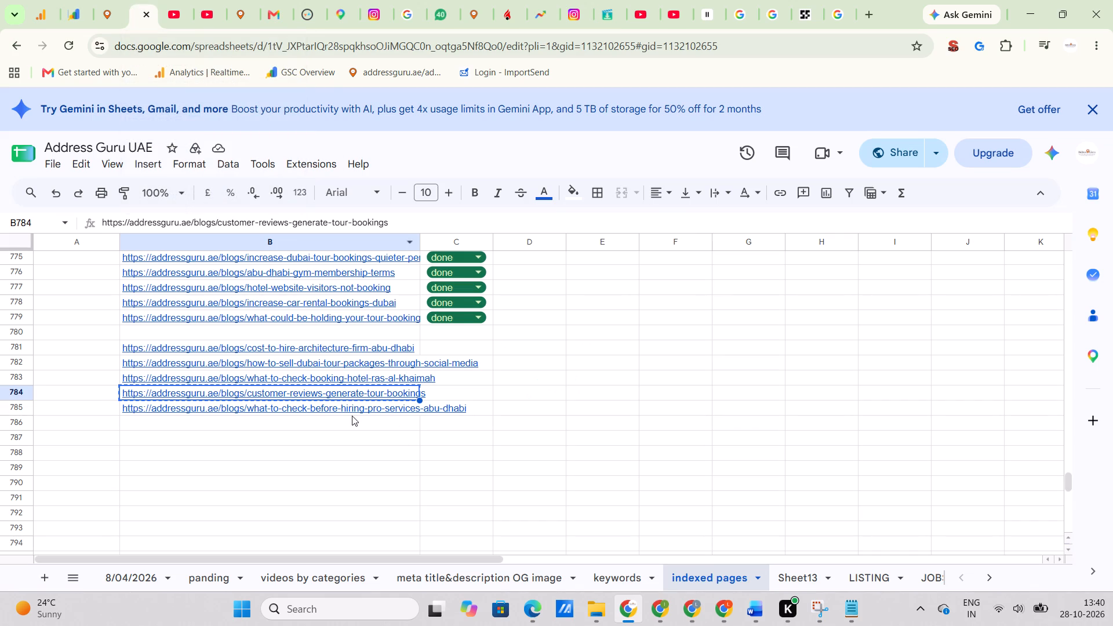
click(351, 409)
key(ctrl+c)
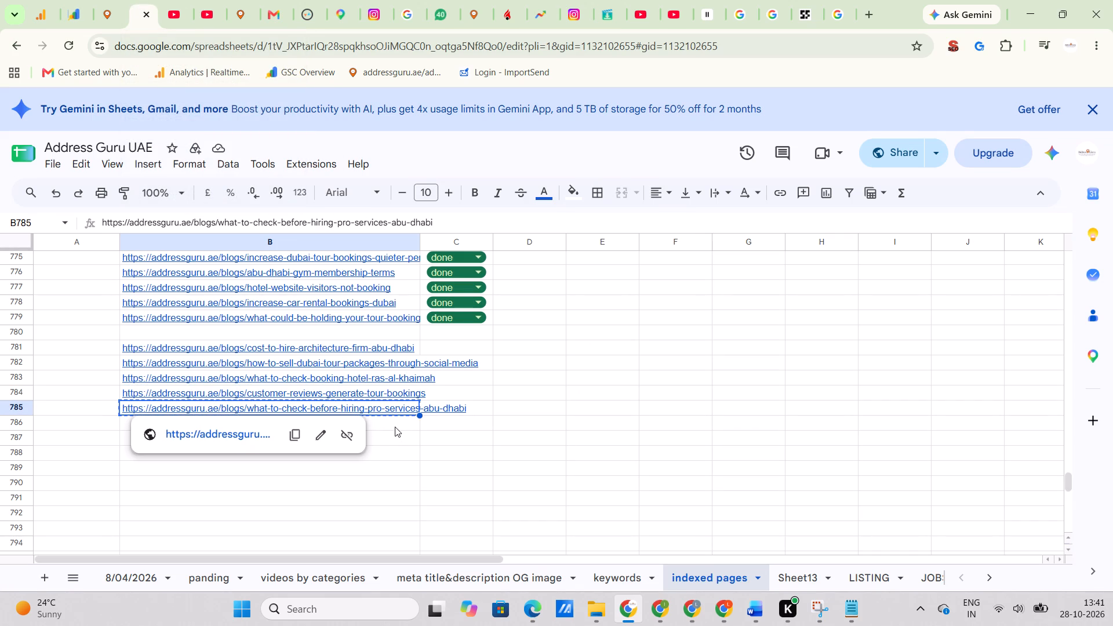
double_click(395, 426)
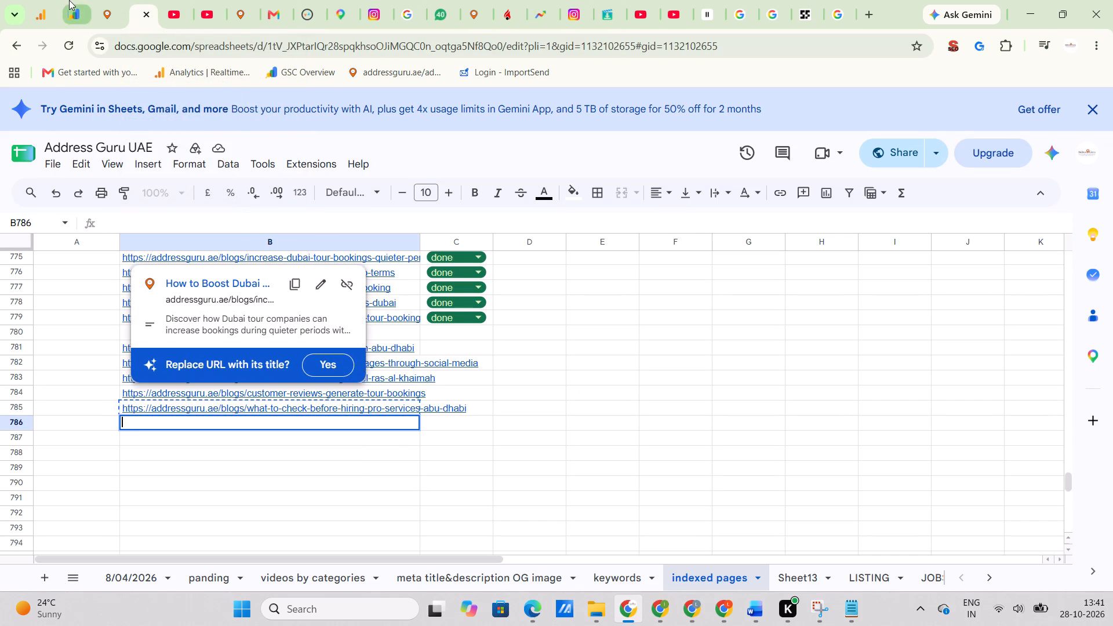
click(69, 0)
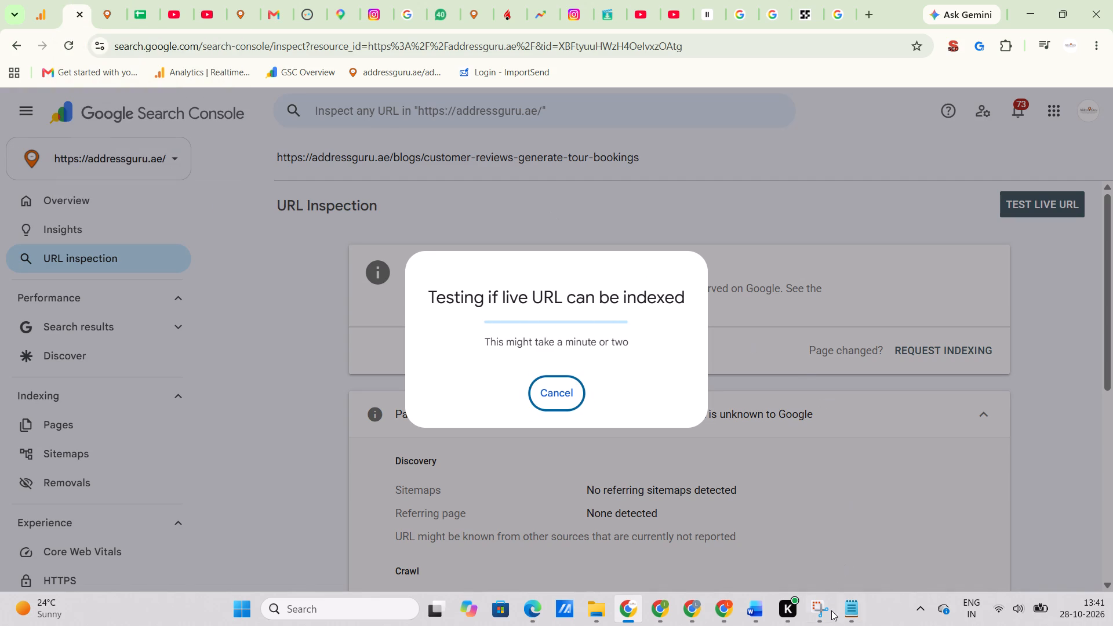
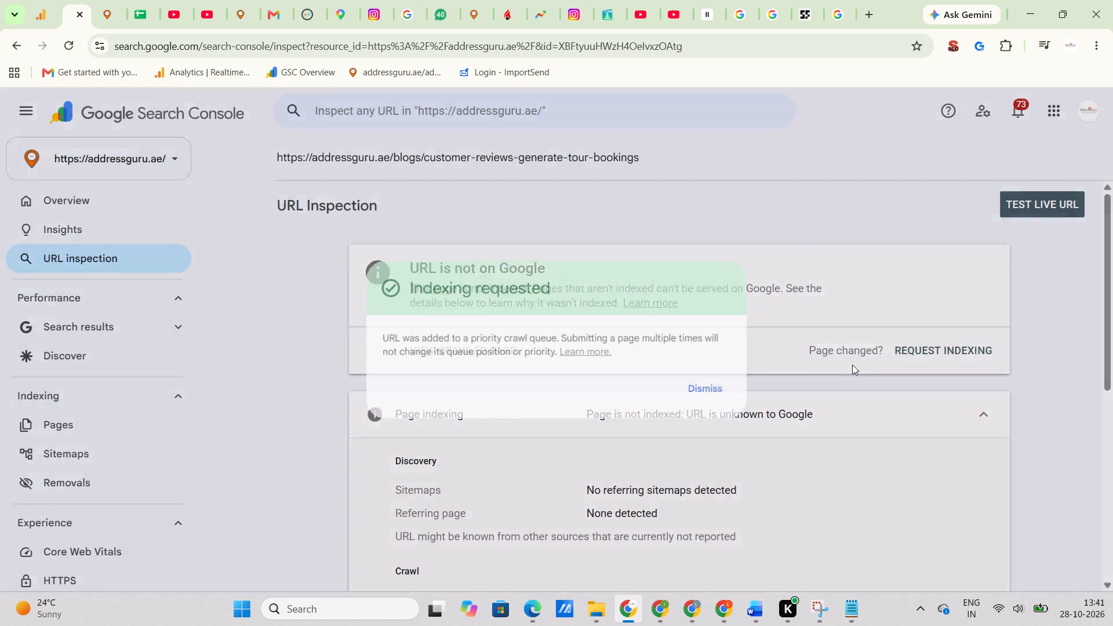
Inspect the copied what-to-check-before-hiring-pro-services-abu-dhabi URL in Google Search Console and request its indexing.
click(711, 393)
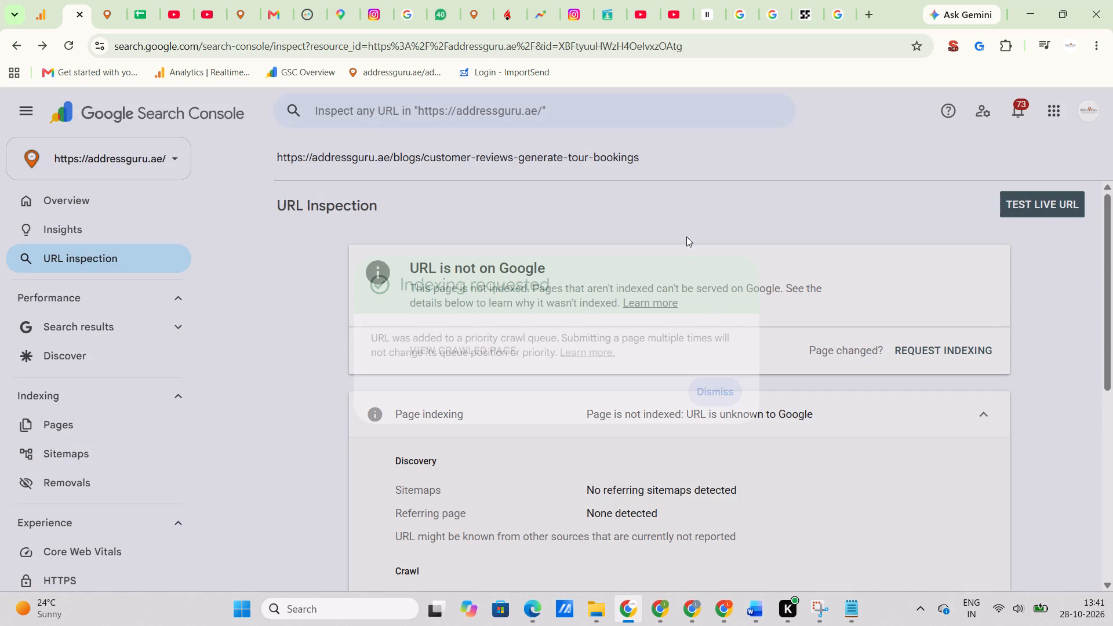
click(572, 108)
key(ctrl+v)
key(Return)
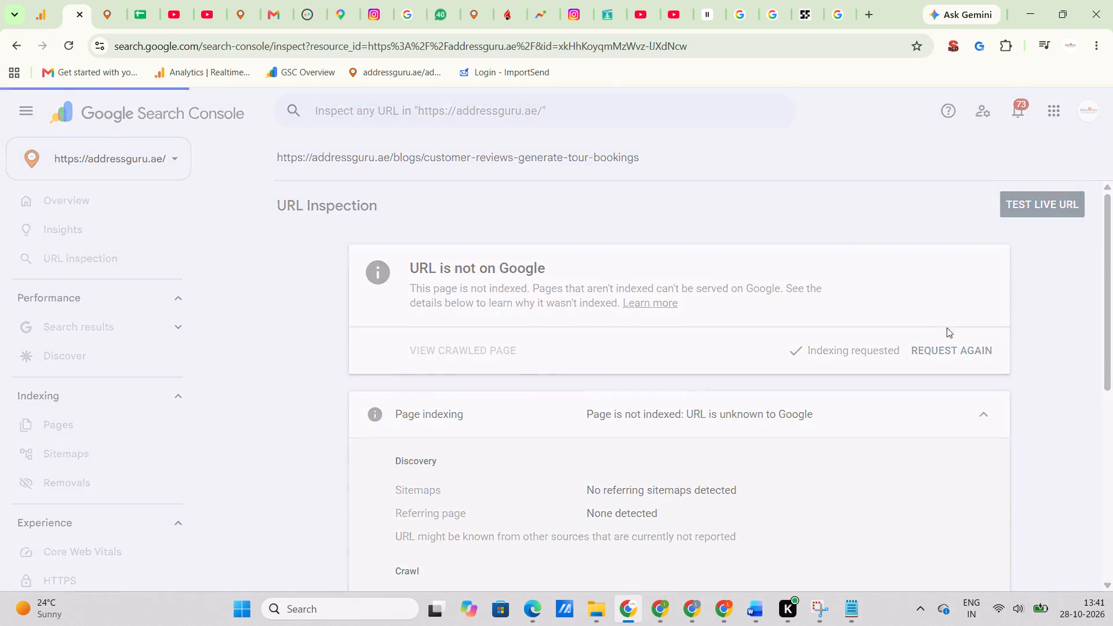
click(948, 353)
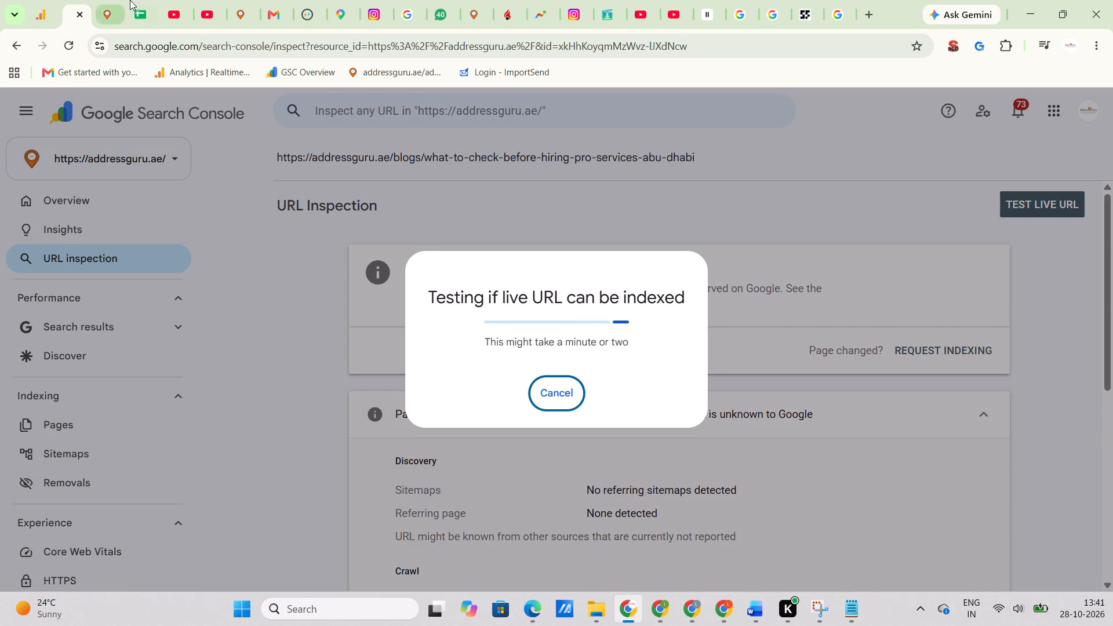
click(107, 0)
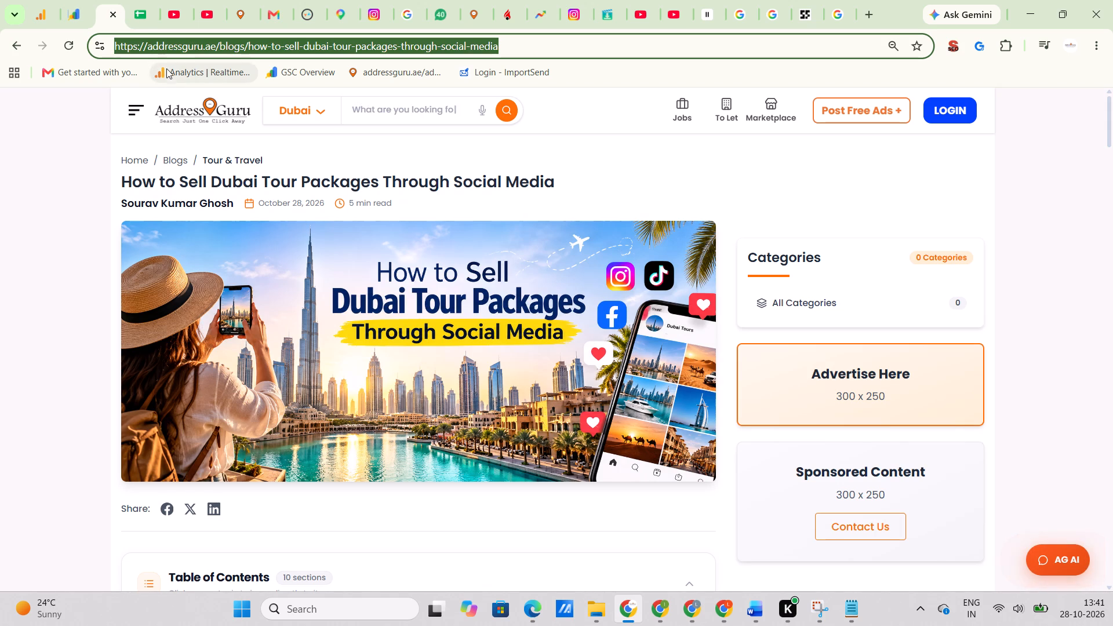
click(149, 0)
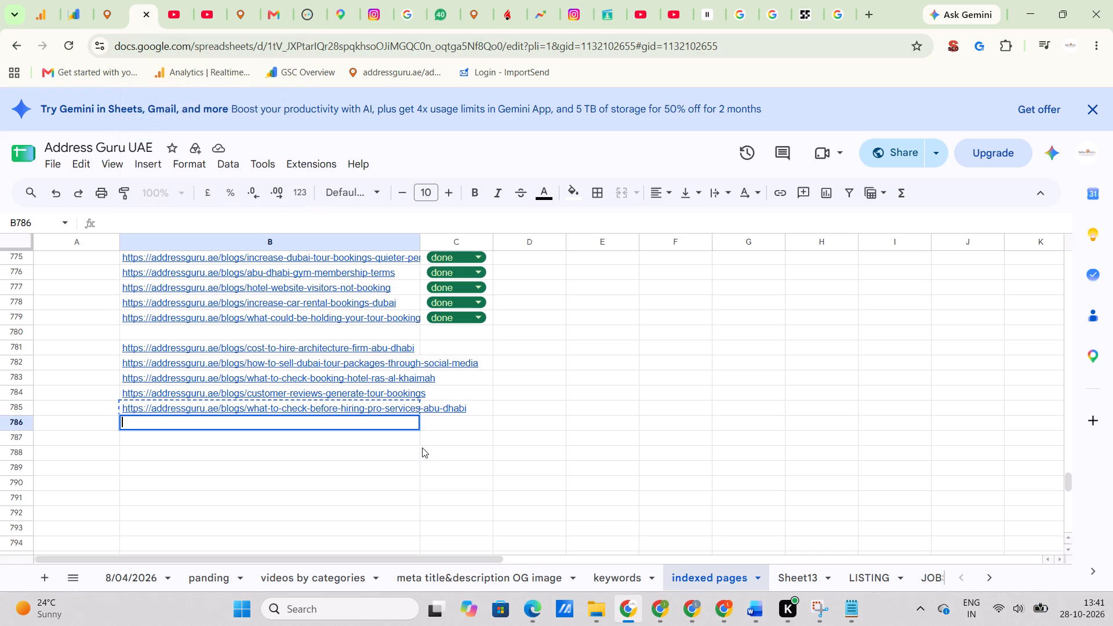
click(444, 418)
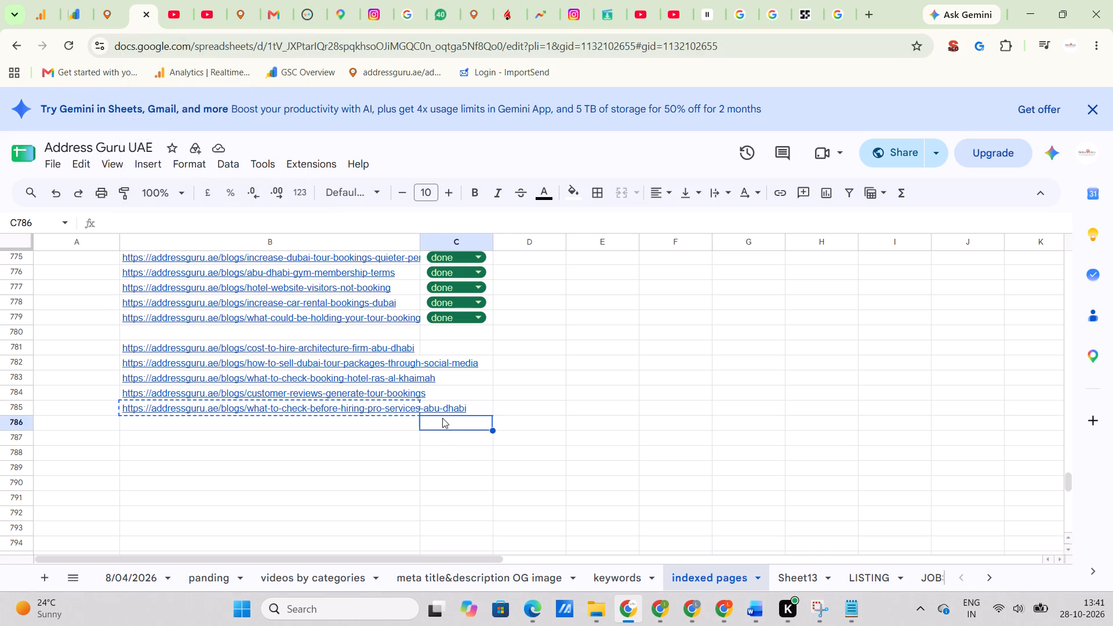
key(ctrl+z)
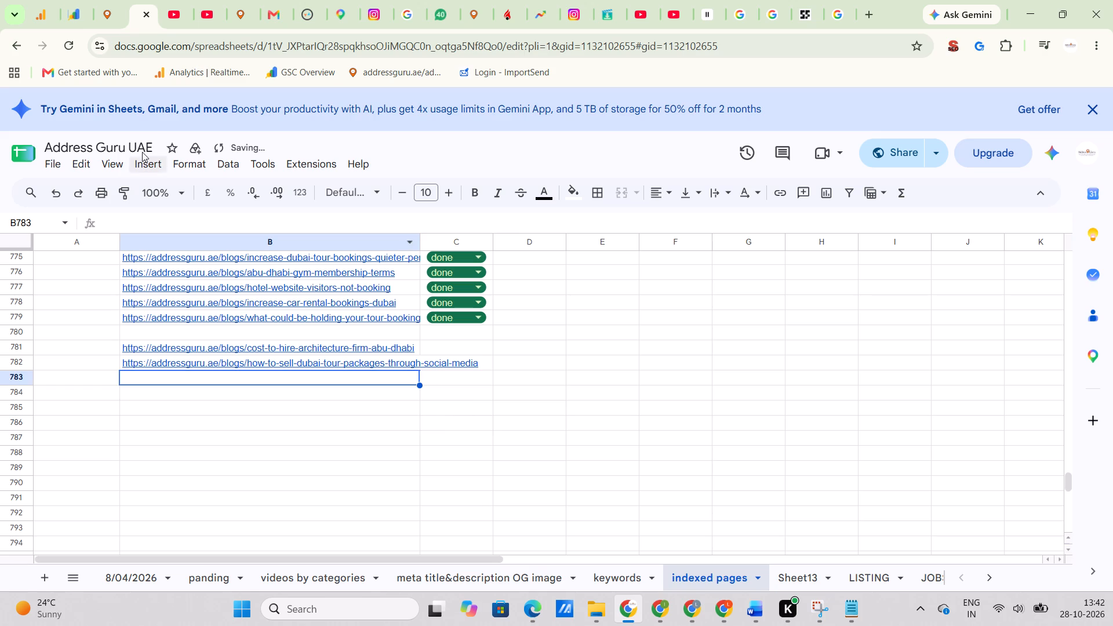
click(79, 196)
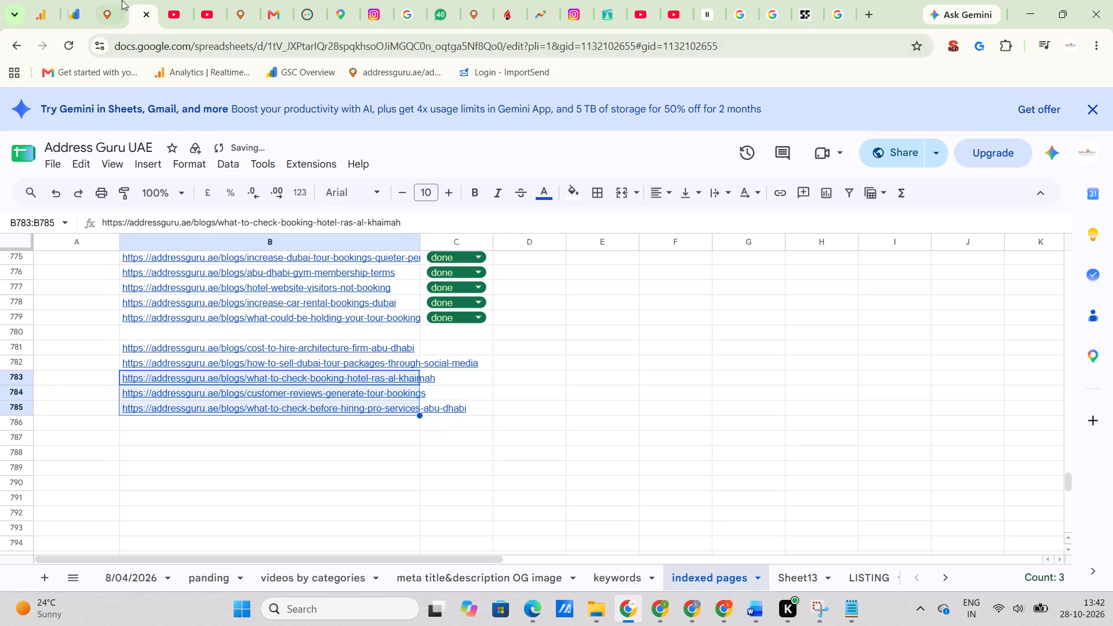
Return to the addressguru.ae blogs list and open the post "Why Does Your Dubai Tour Website Get Visits but No Bookings?".
click(106, 0)
click(14, 46)
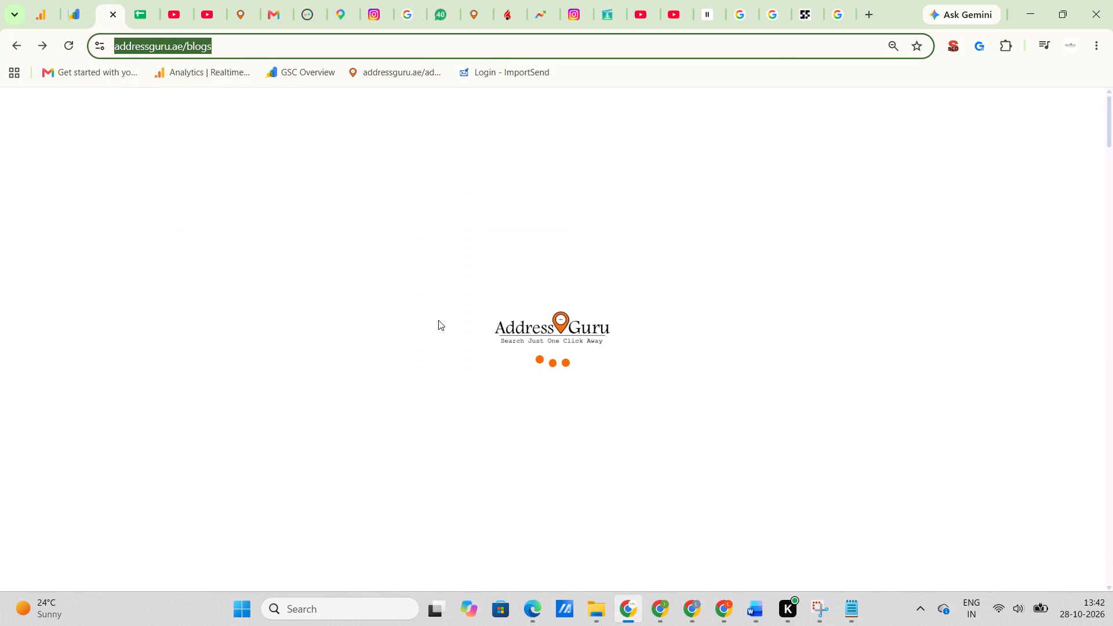
scroll(448, 339, down, 2)
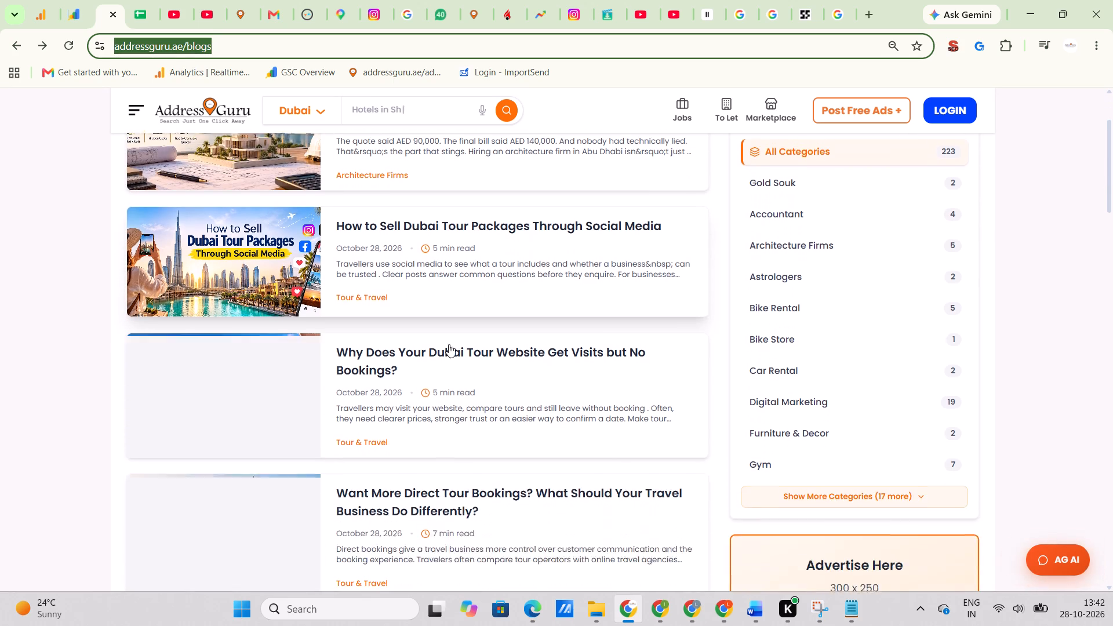
scroll(449, 344, down, 1)
click(387, 339)
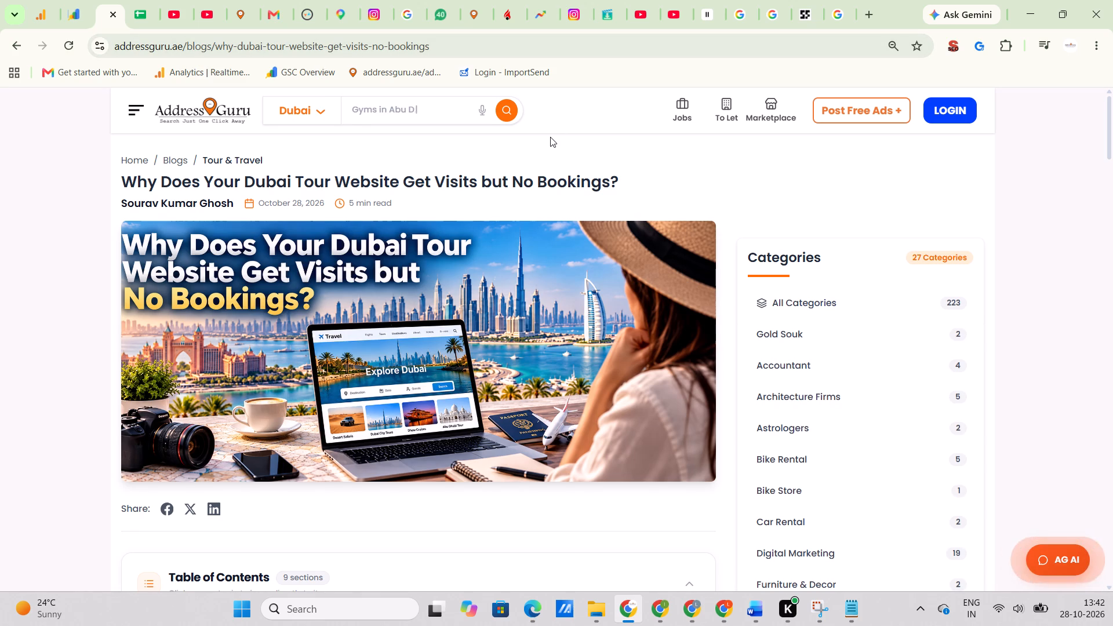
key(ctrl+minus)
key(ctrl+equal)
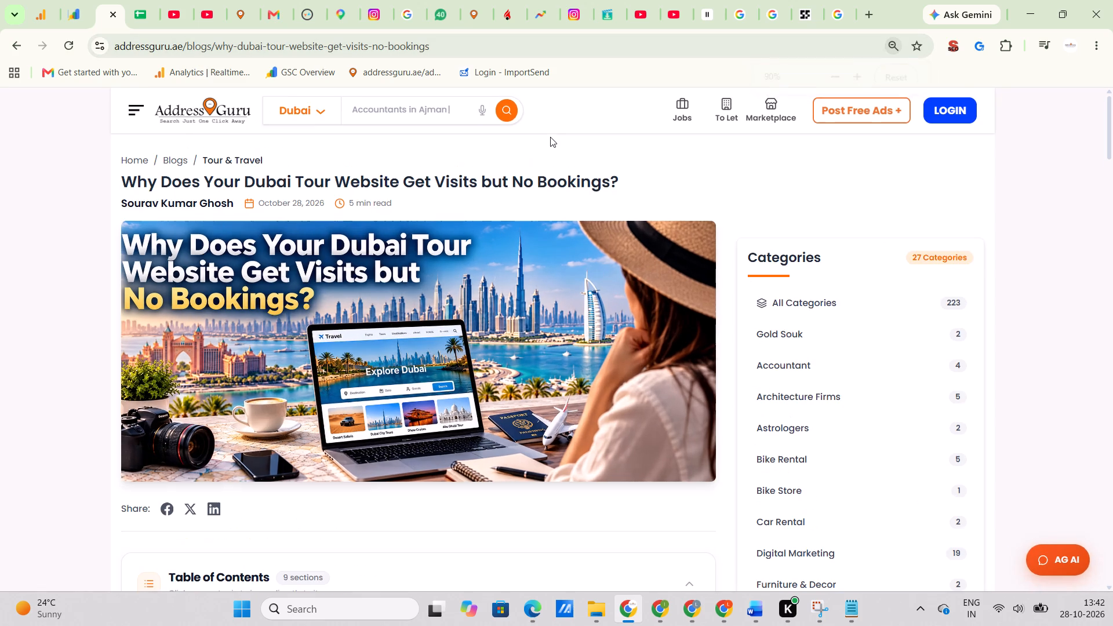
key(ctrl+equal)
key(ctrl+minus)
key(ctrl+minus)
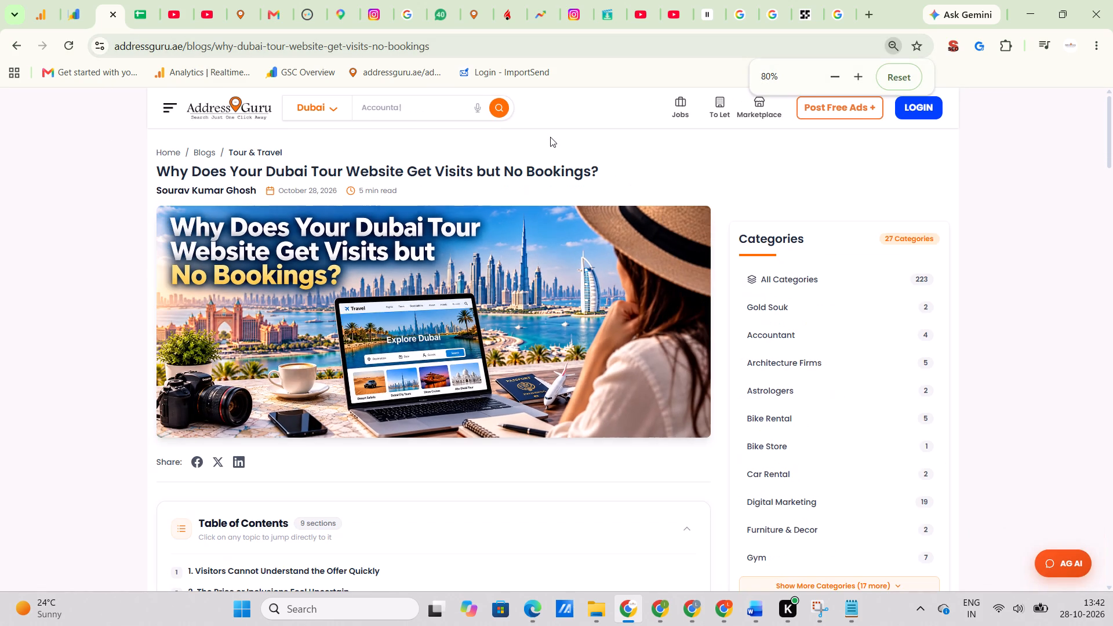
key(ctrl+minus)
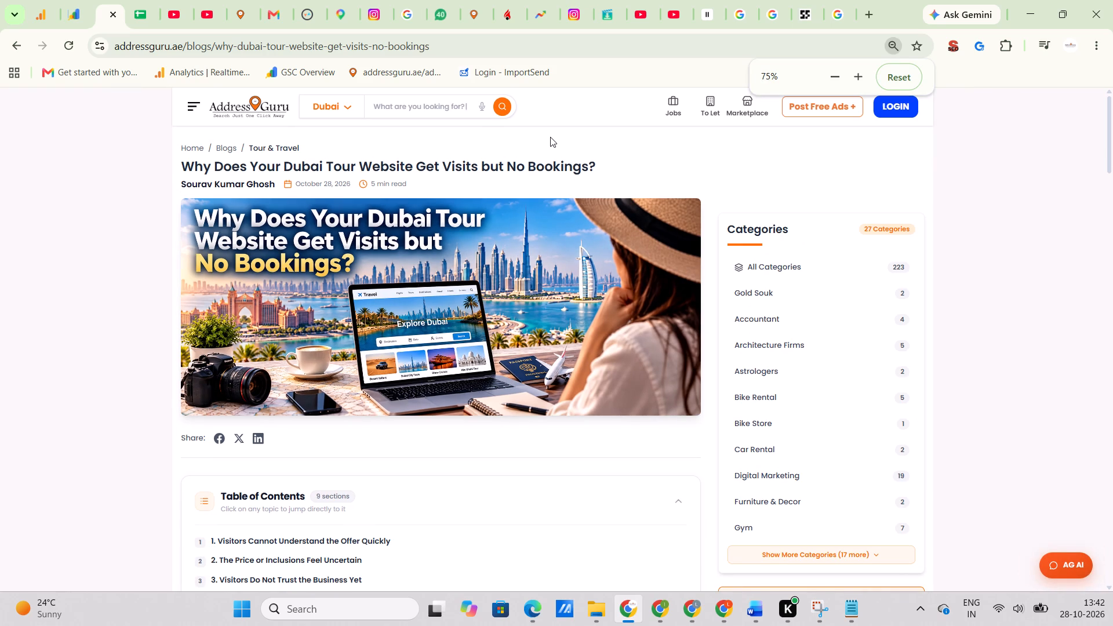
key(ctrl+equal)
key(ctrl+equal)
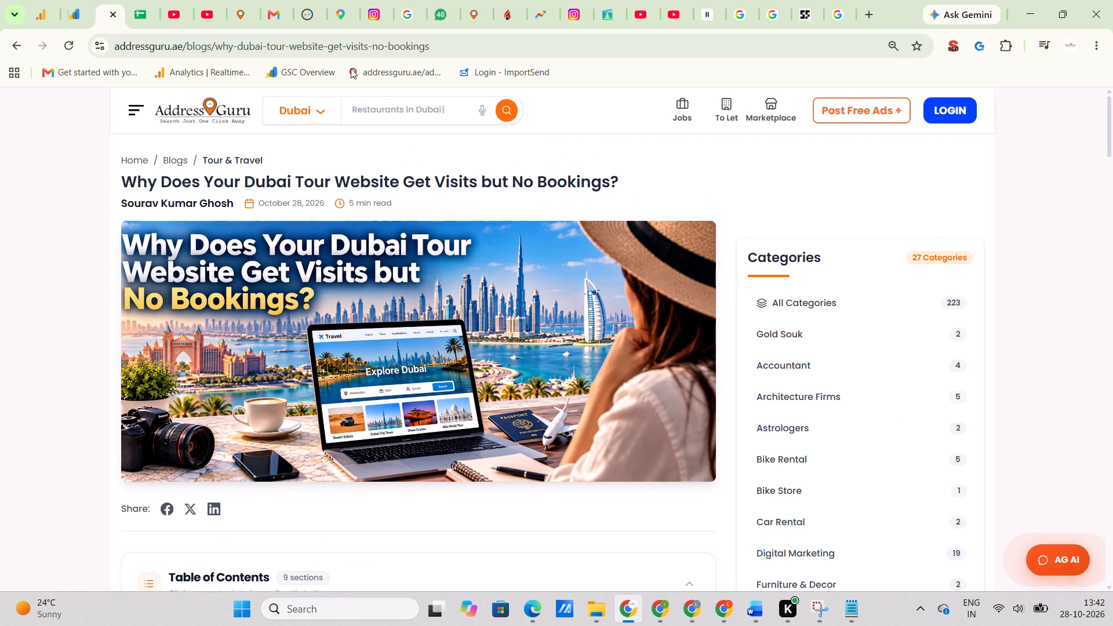
Copy the why-dubai-tour-website-get-visits-no-bookings post's URL into cell B786 of the indexed pages sheet.
click(428, 37)
click(495, 40)
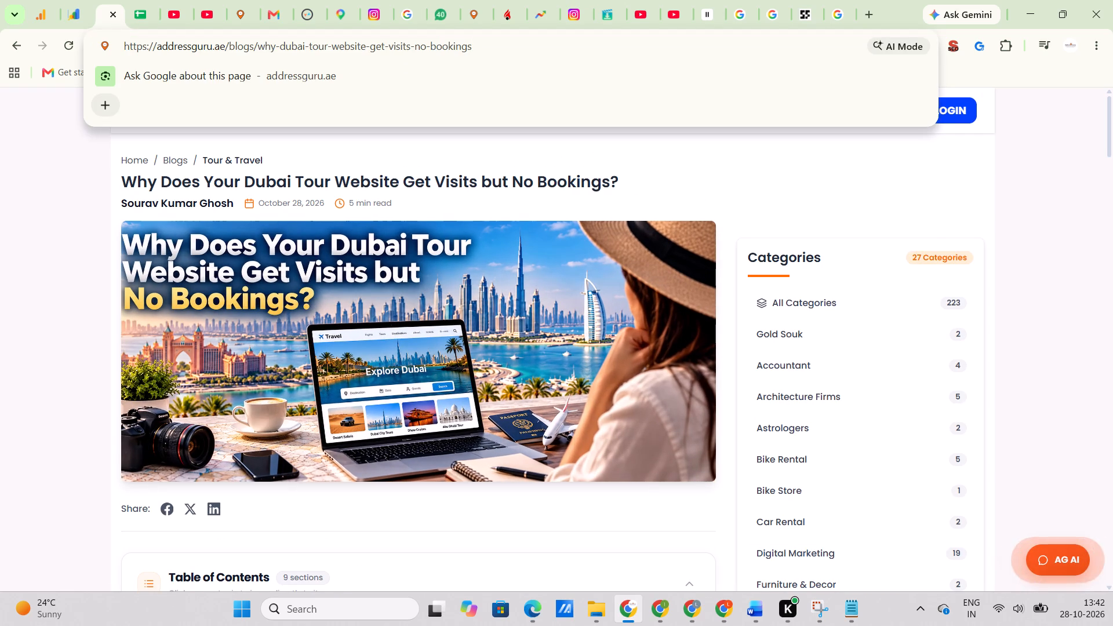
key(ctrl+a)
key(ctrl+c)
click(142, 0)
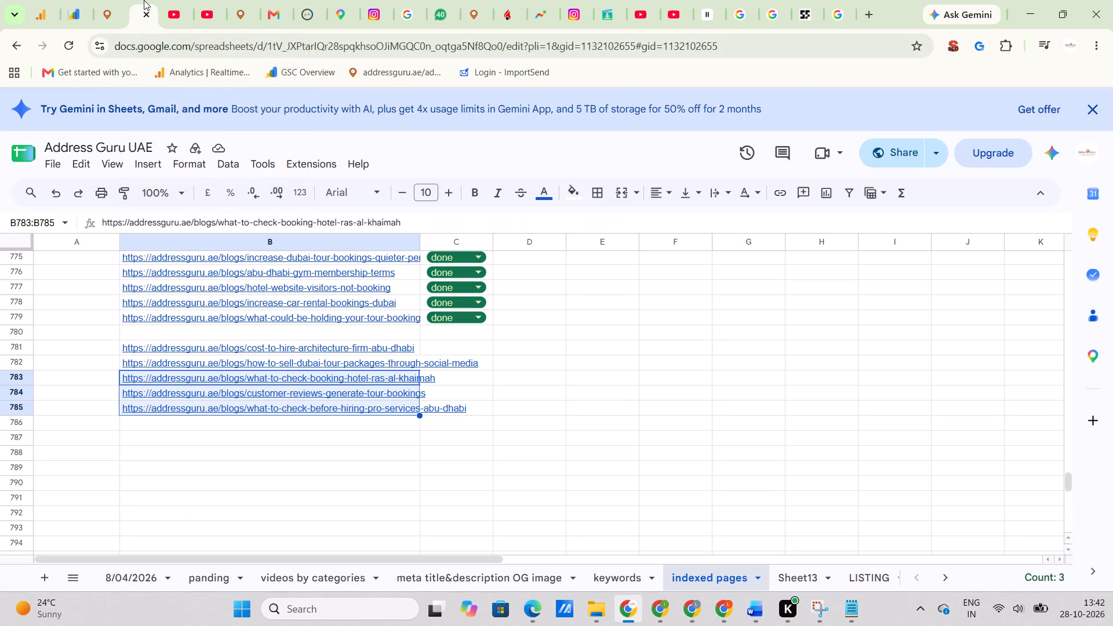
key(Down)
key(Down)
key(Down)
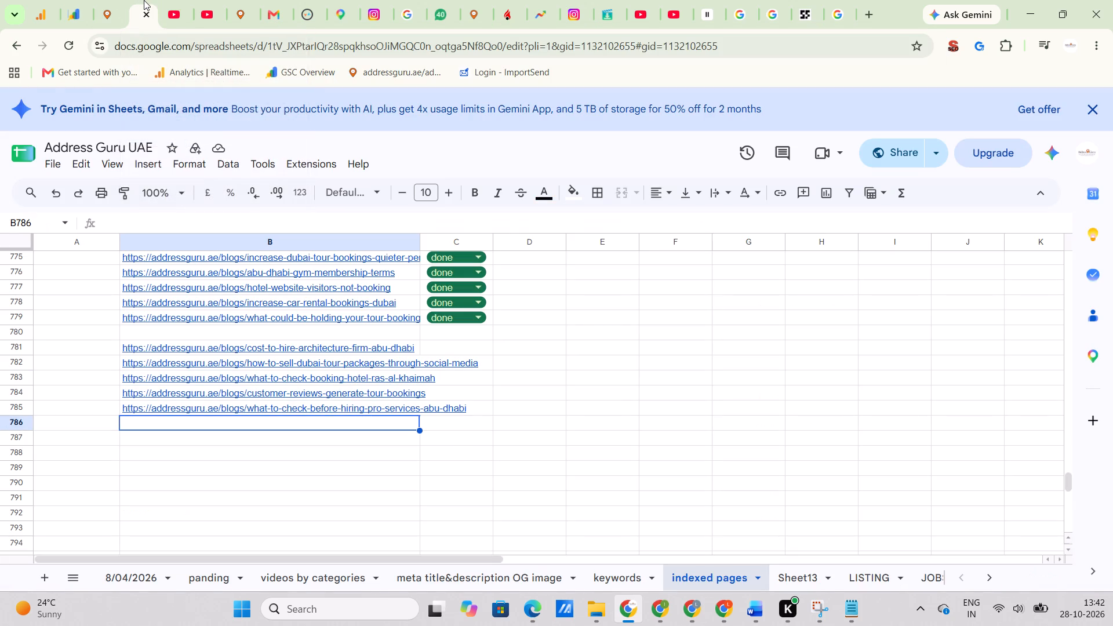
key(ctrl+v)
Inspect the why-dubai-tour-website-get-visits-no-bookings URL in Google Search Console and request its indexing.
click(72, 0)
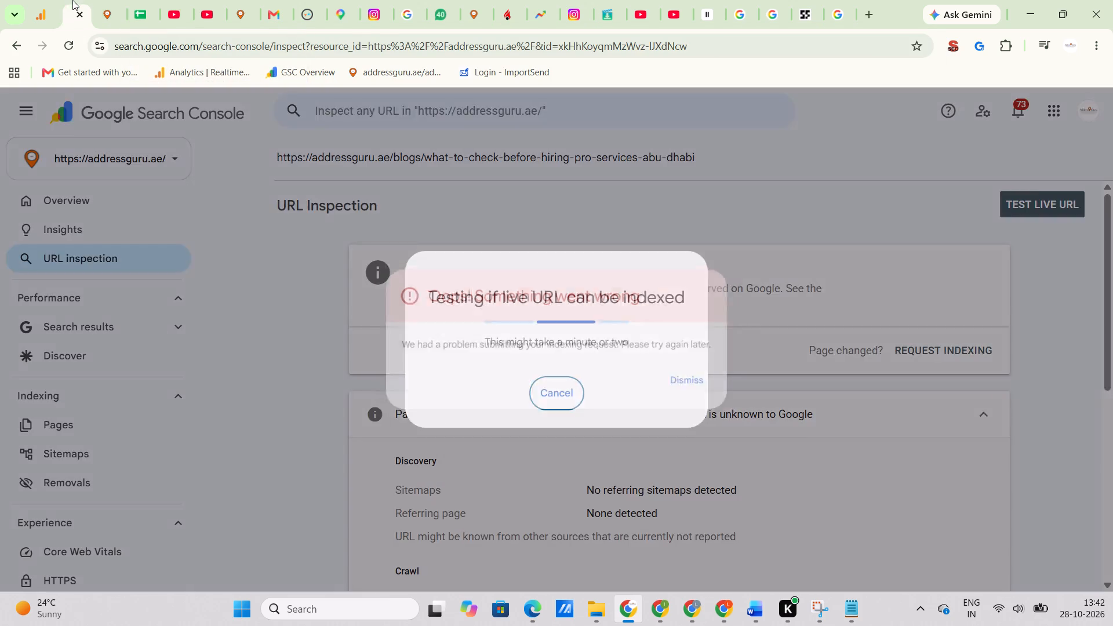
click(708, 381)
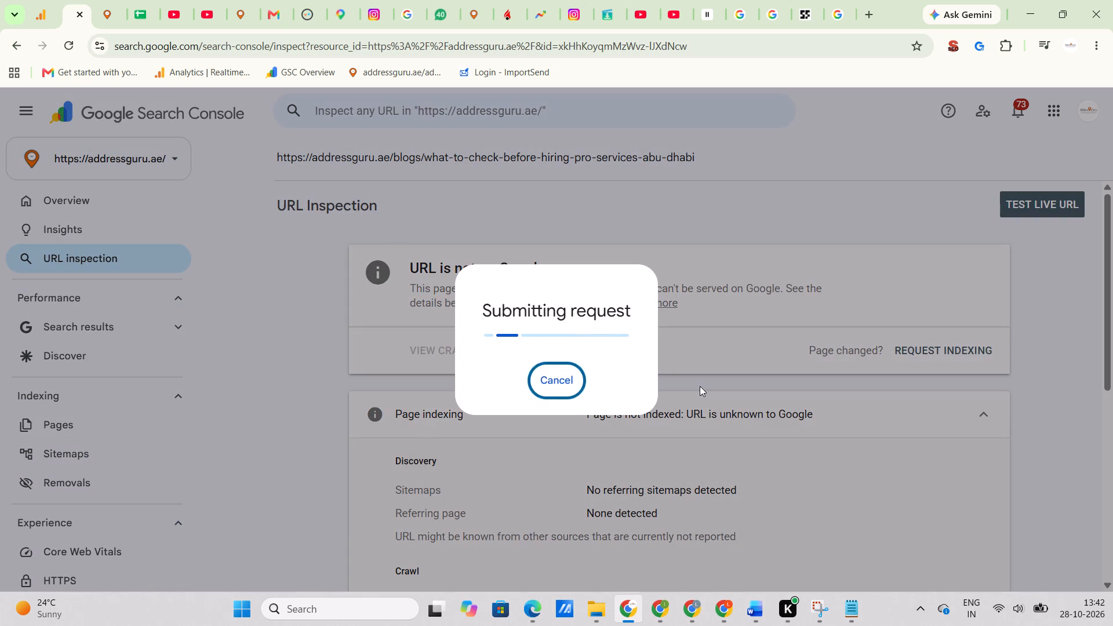
click(700, 386)
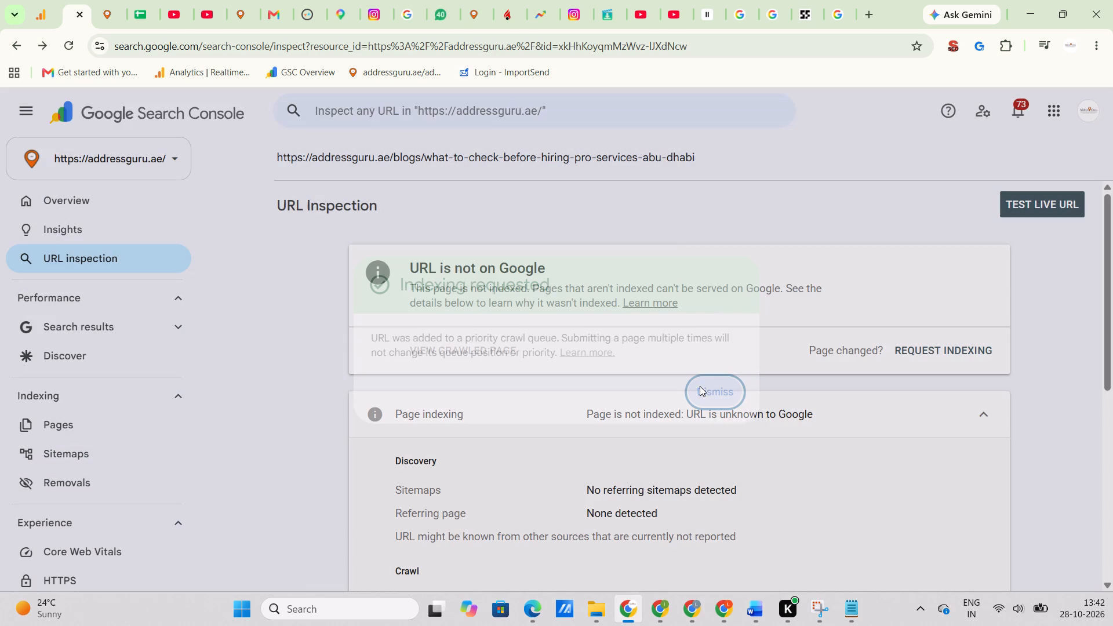
click(554, 120)
key(ctrl+v)
key(Return)
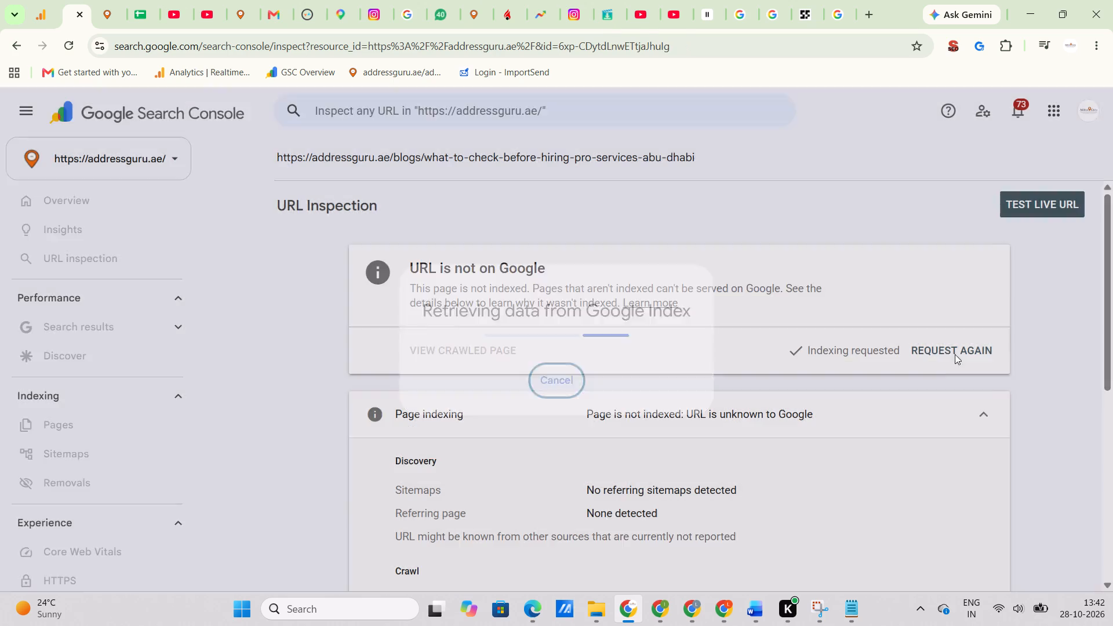
click(950, 352)
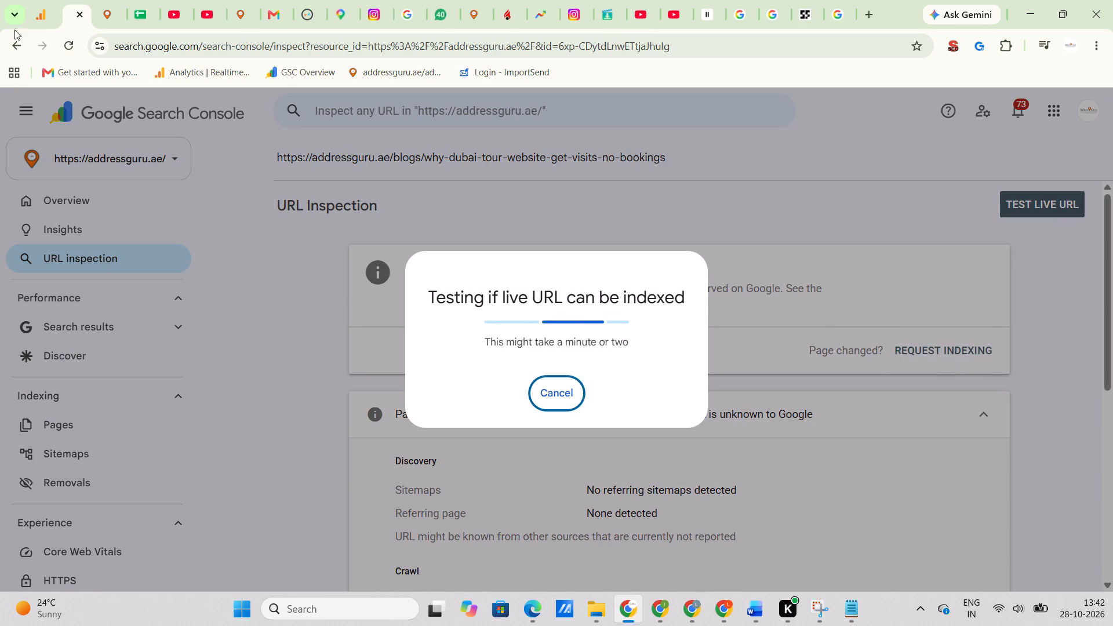
Return to the blogs list and open the post "Want More Direct Tour Bookings? What Should Your Travel Business Do Differently?".
click(98, 0)
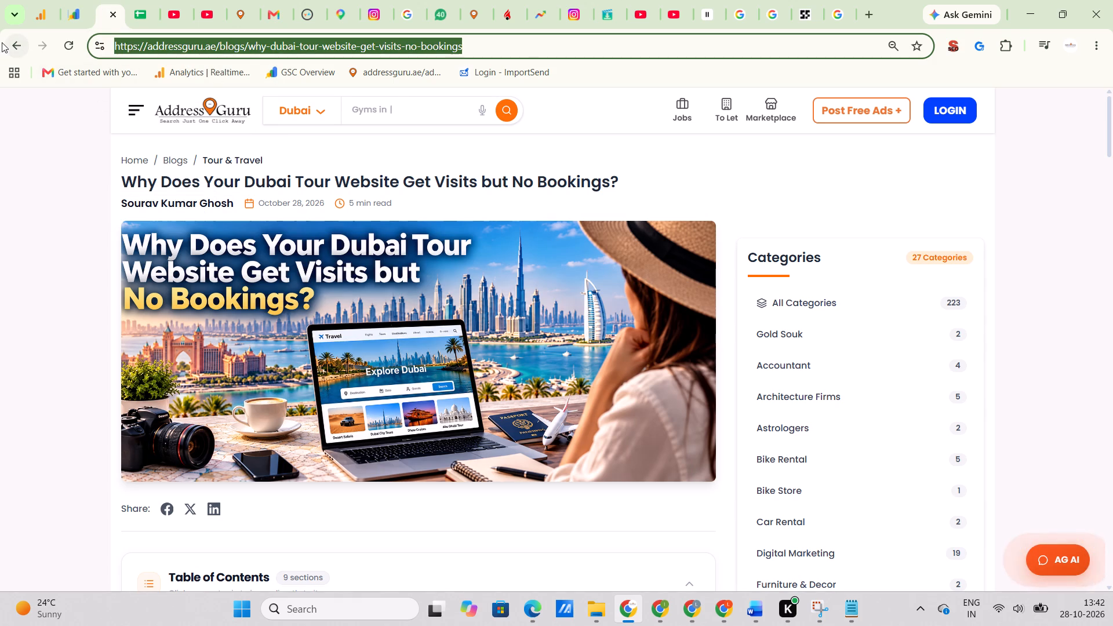
click(2, 42)
scroll(486, 345, down, 1)
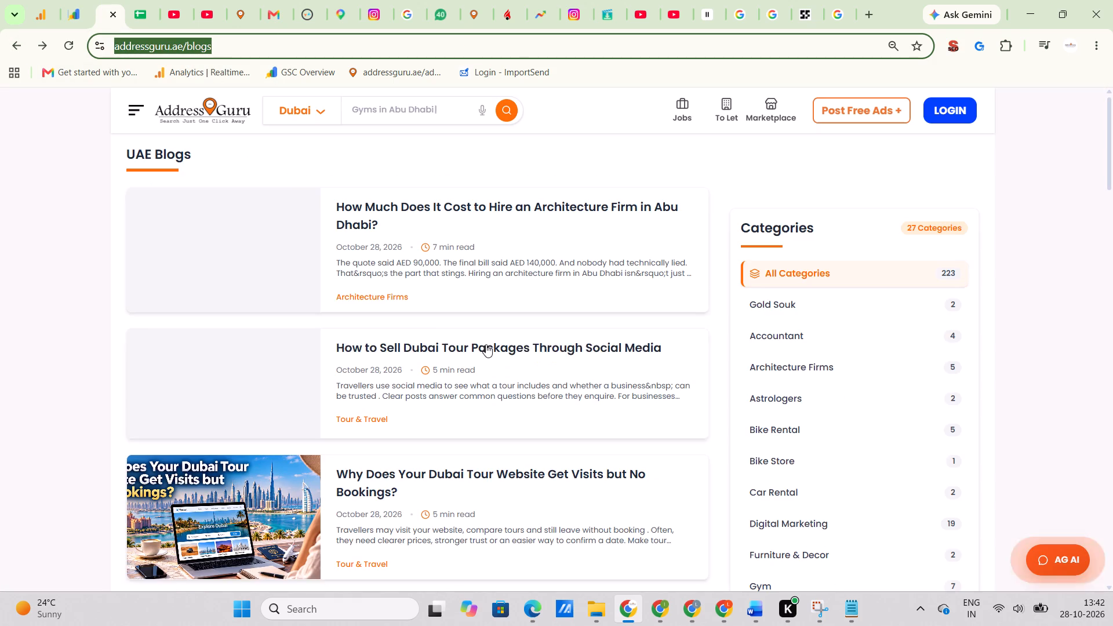
scroll(486, 344, down, 4)
click(442, 340)
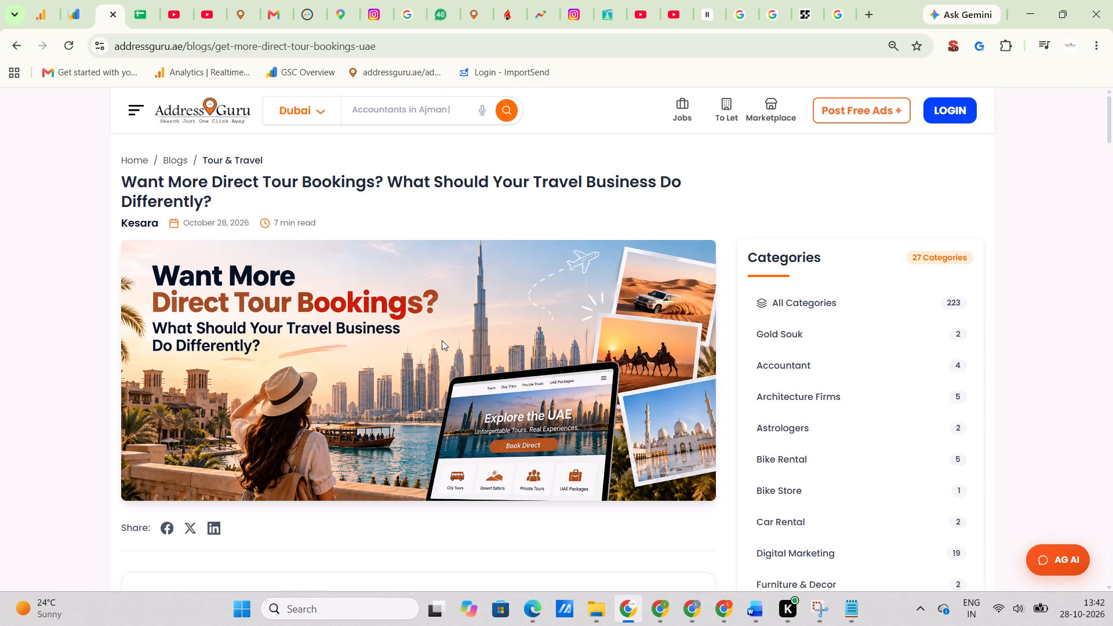
Copy the get-more-direct-tour-bookings-uae post's URL into cell B787 of the indexed pages sheet, returning the blog tab to the blogs list.
scroll(442, 340, up, 1)
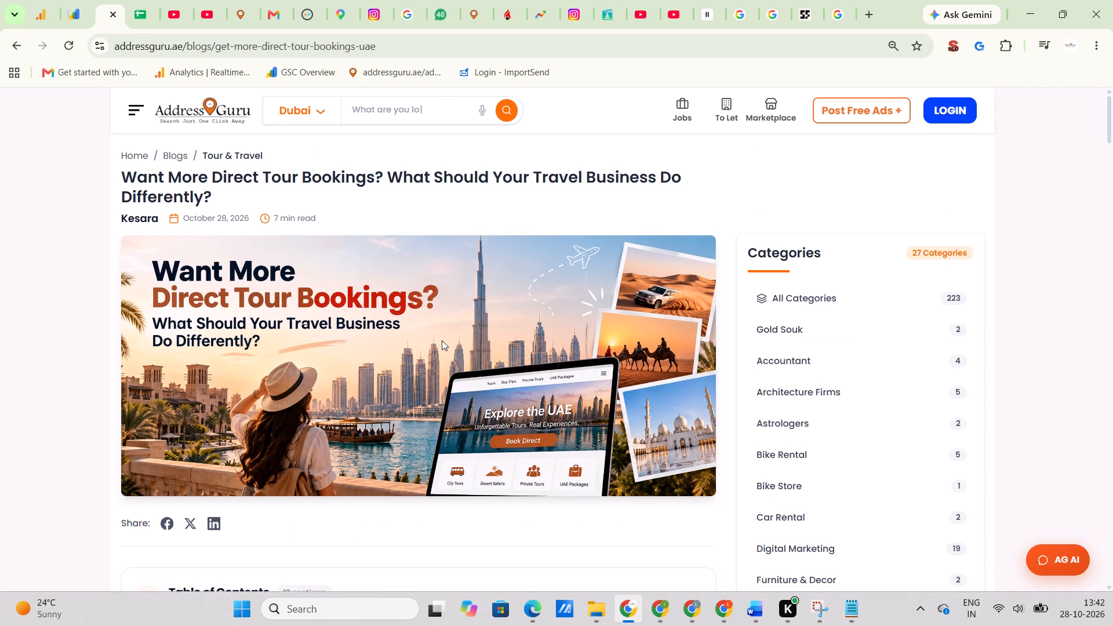
scroll(442, 340, up, 1)
click(409, 46)
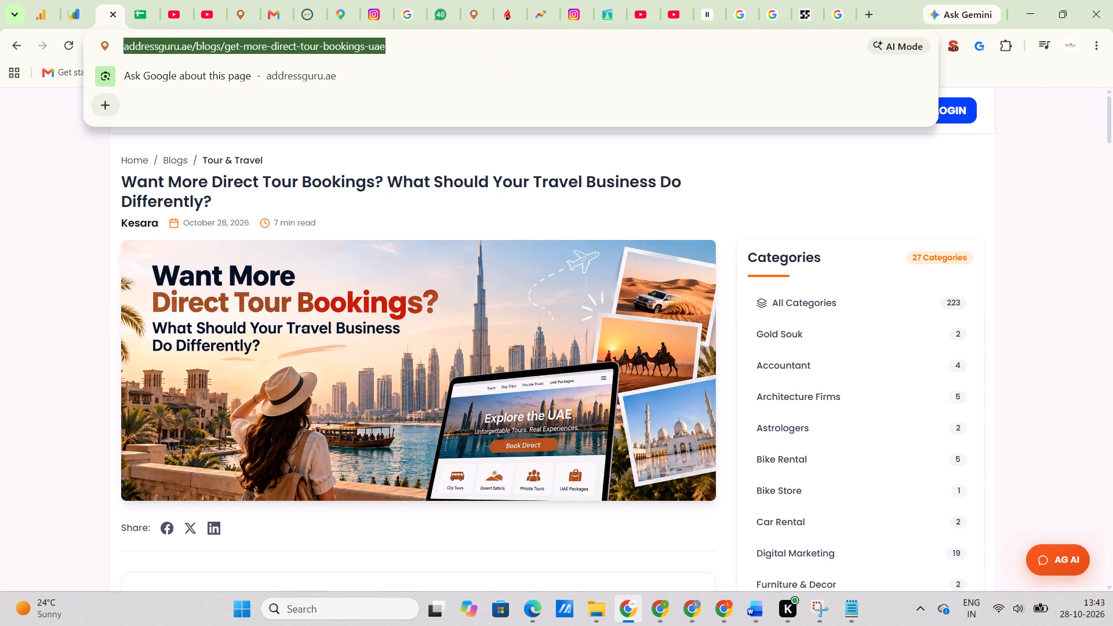
click(433, 43)
key(ctrl+a)
key(ctrl+c)
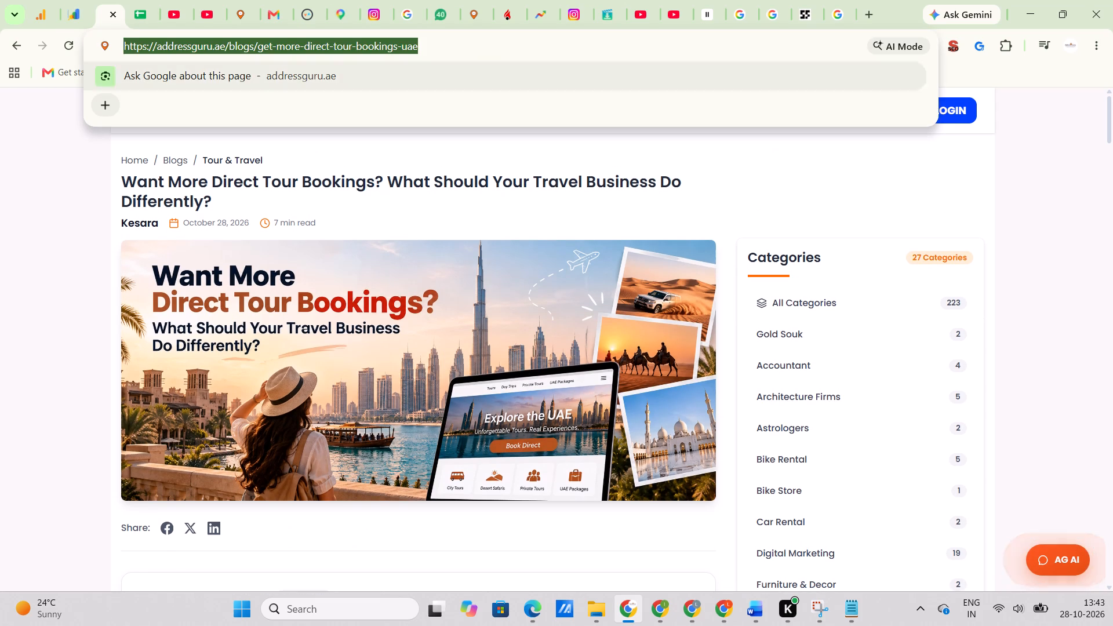
scroll(468, 168, down, 5)
scroll(414, 236, down, 1)
click(19, 42)
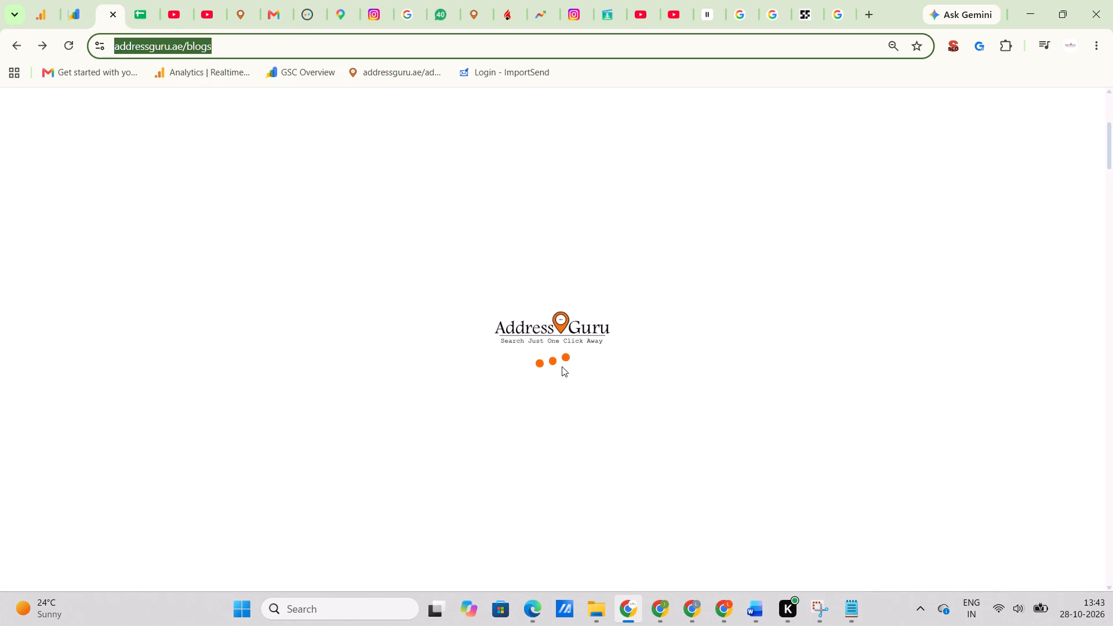
click(144, 0)
click(320, 443)
key(ctrl+v)
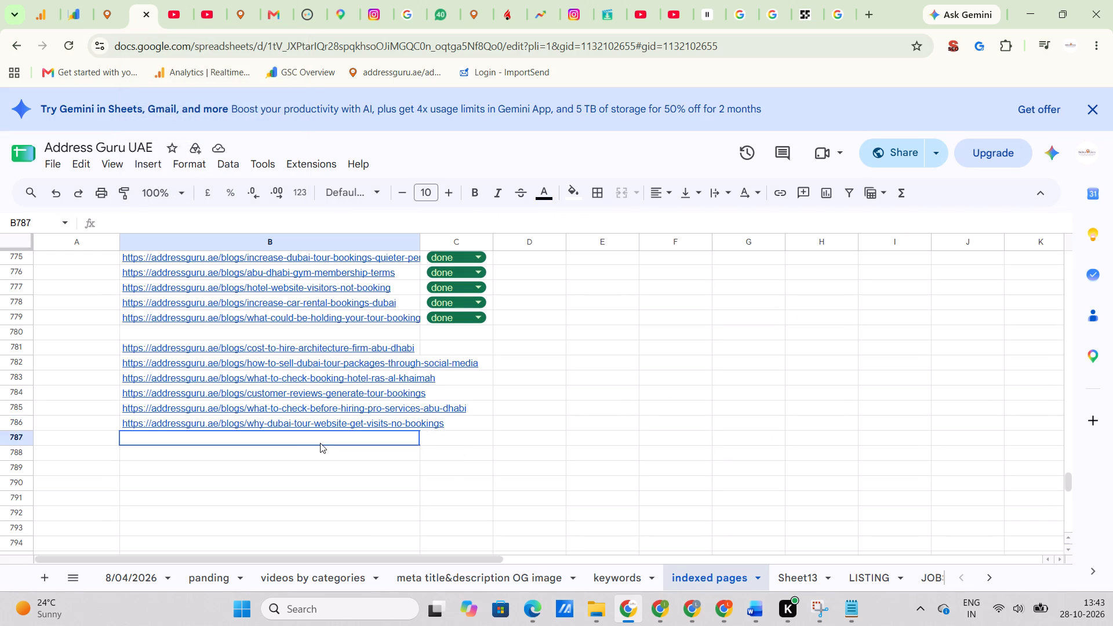
Open the post "Ways to Get More Car Rental Enquiries in Dubai" from the blogs list.
click(108, 0)
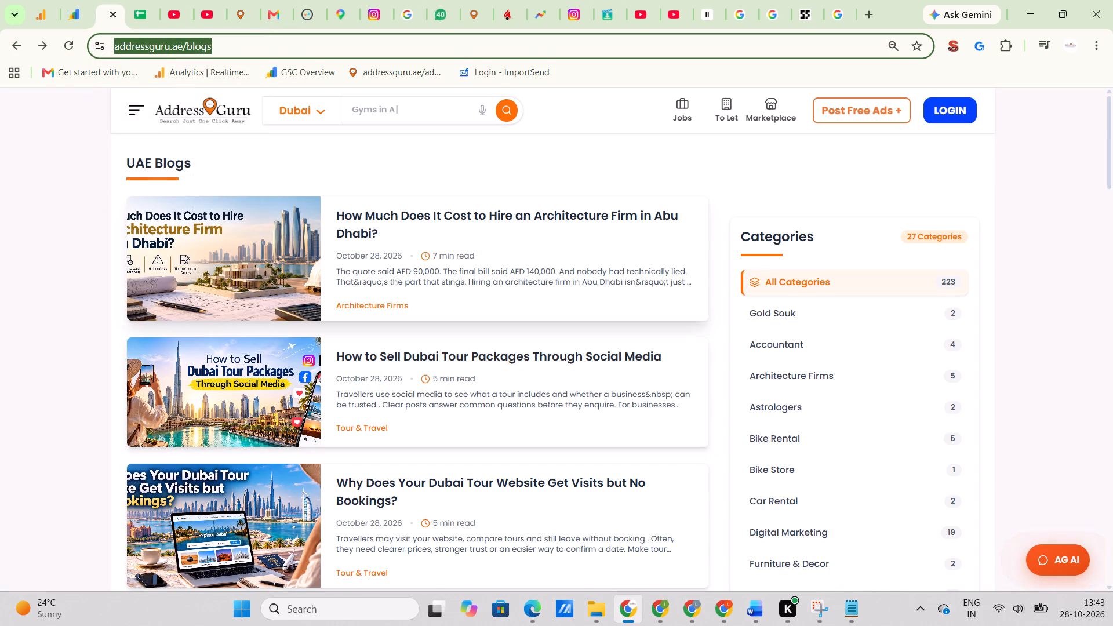
scroll(431, 422, down, 4)
scroll(414, 508, down, 2)
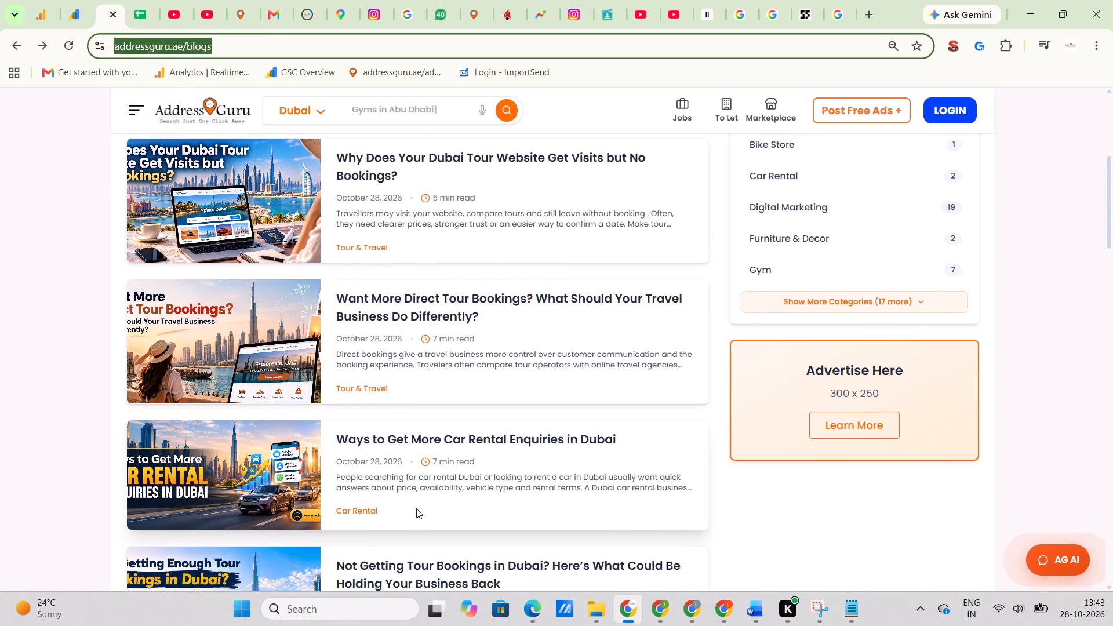
scroll(416, 508, down, 2)
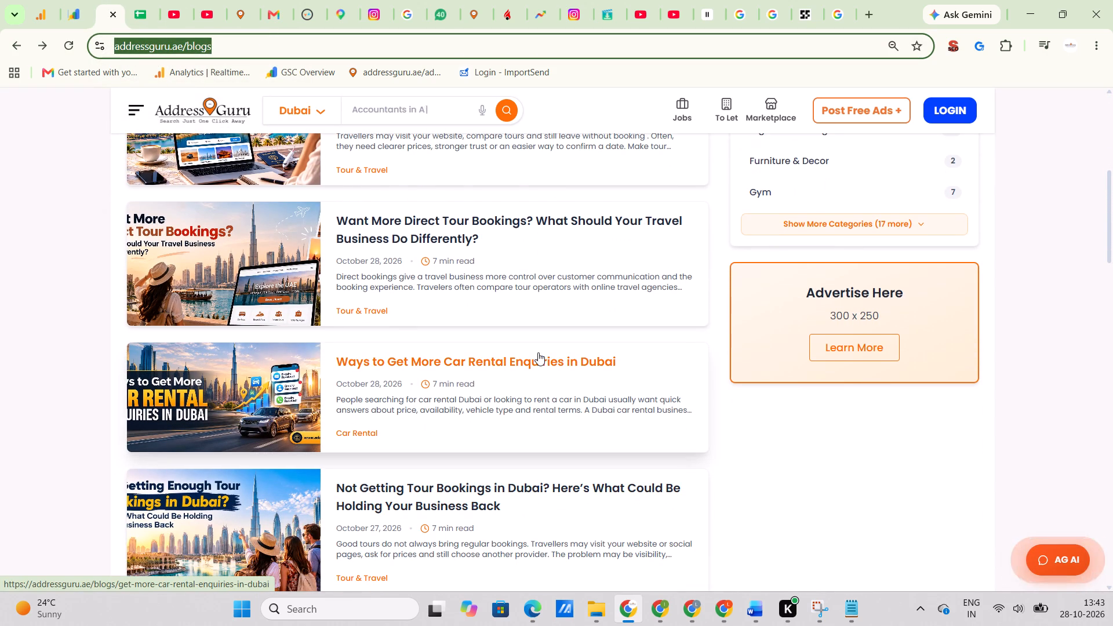
click(538, 352)
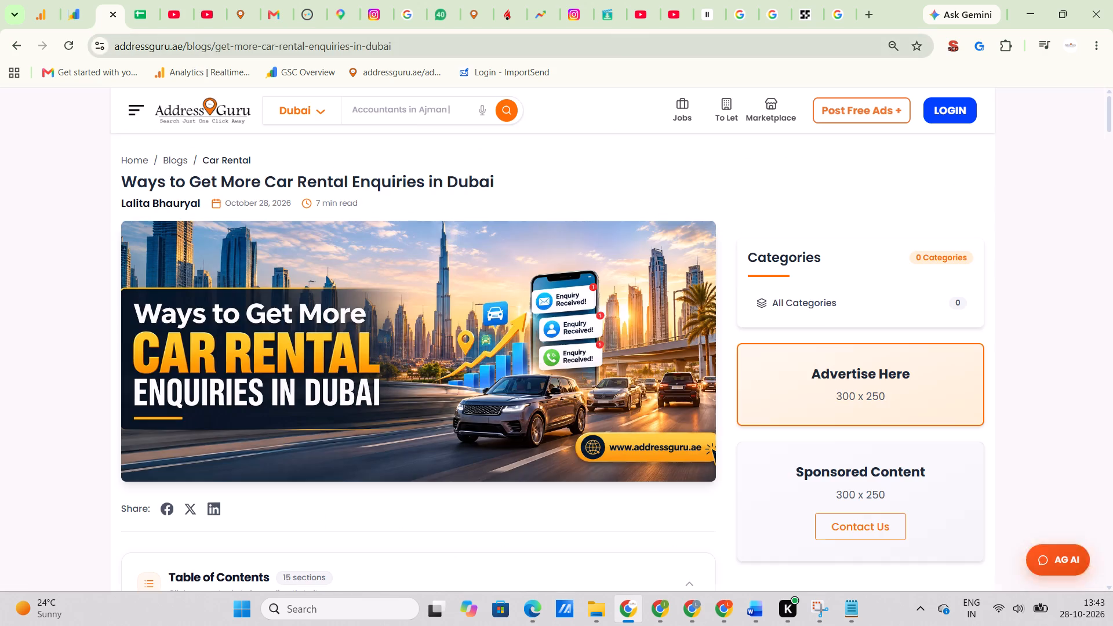
Check the get-more-car-rental-enquiries-in-dubai post's indexing with a Google site: search of its URL, returning to the post.
click(454, 50)
click(505, 52)
click(511, 46)
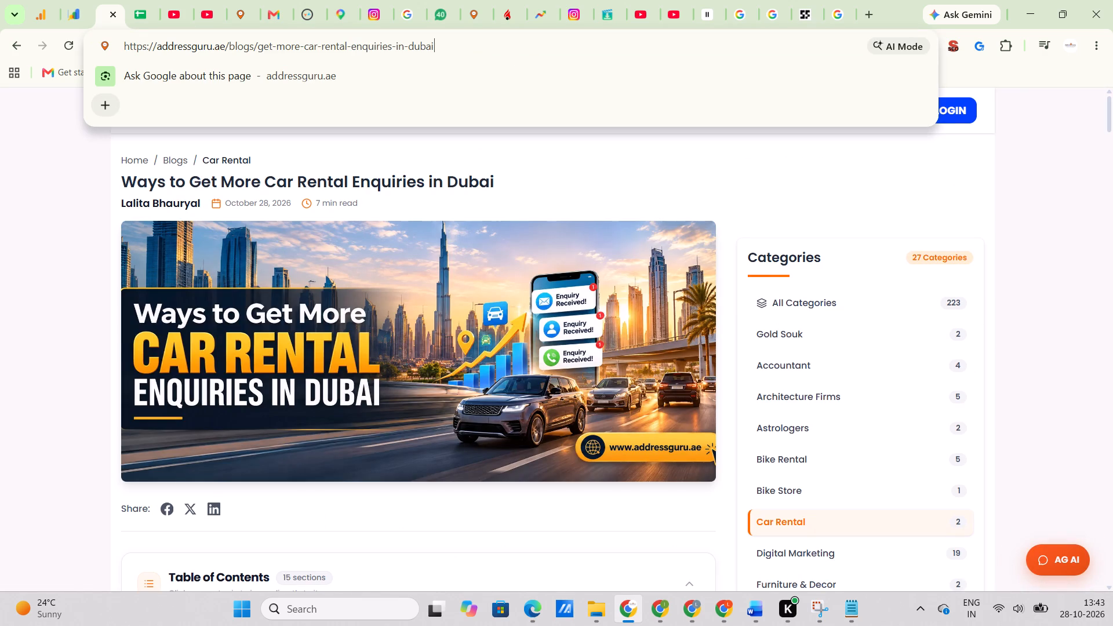
key(ctrl+a)
key(Left)
text(site:)
key(Return)
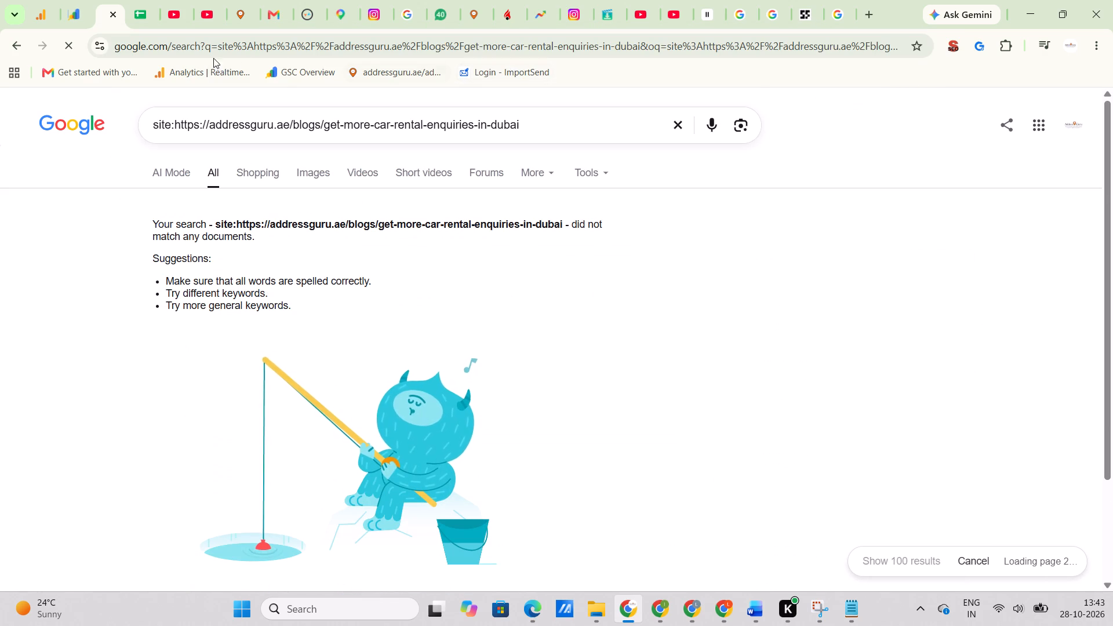
click(9, 43)
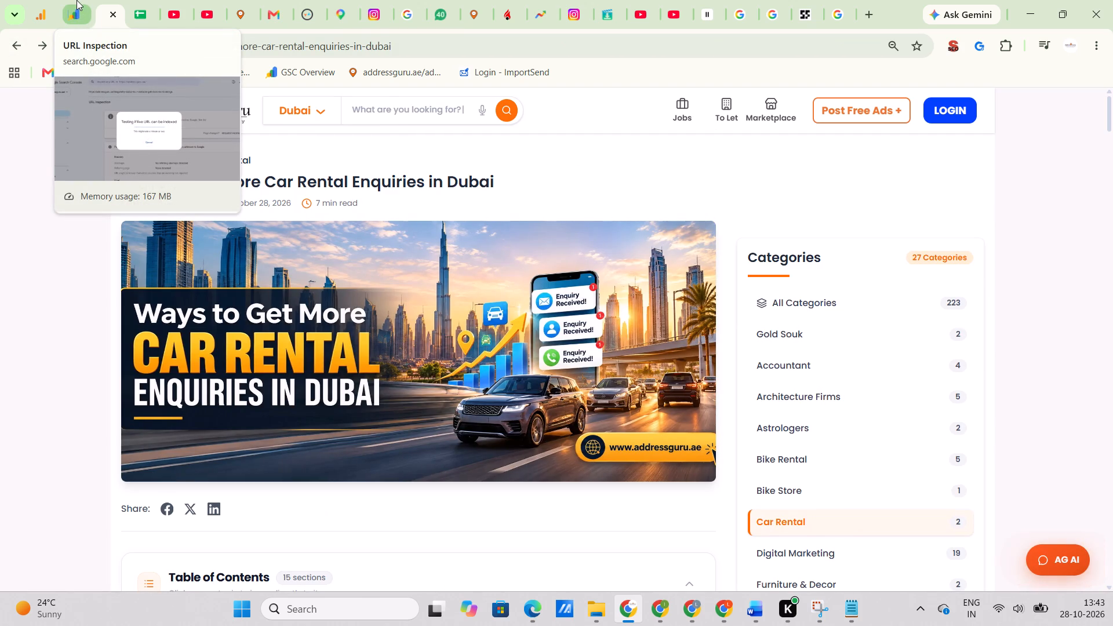
Inspect the get-more-direct-tour-bookings-uae URL in Google Search Console and request its indexing.
click(77, 0)
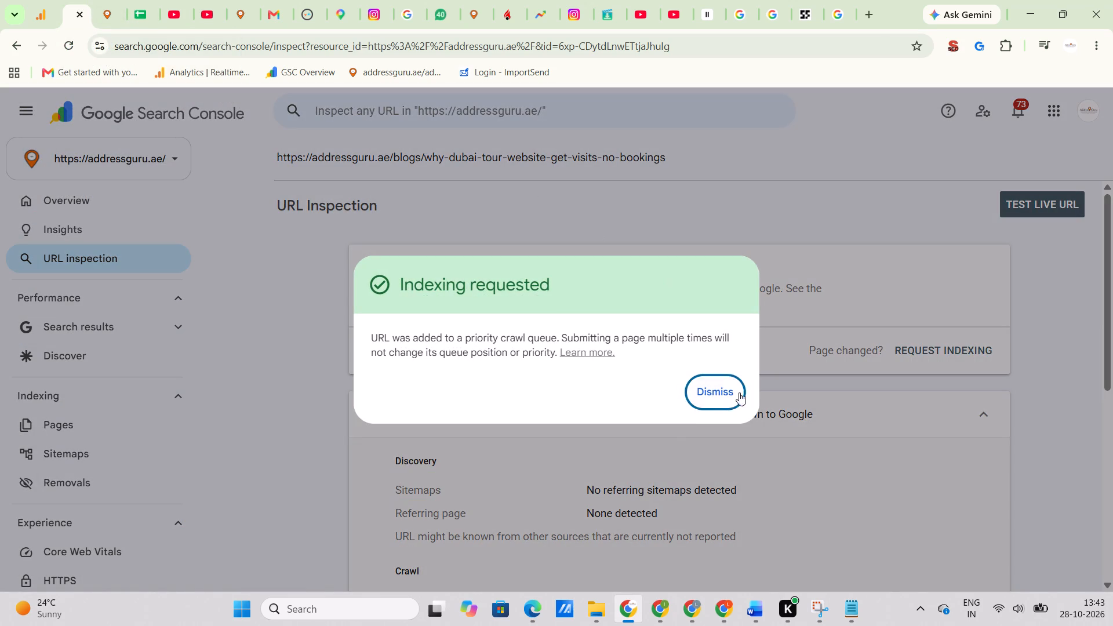
click(722, 395)
click(501, 105)
key(ctrl+v)
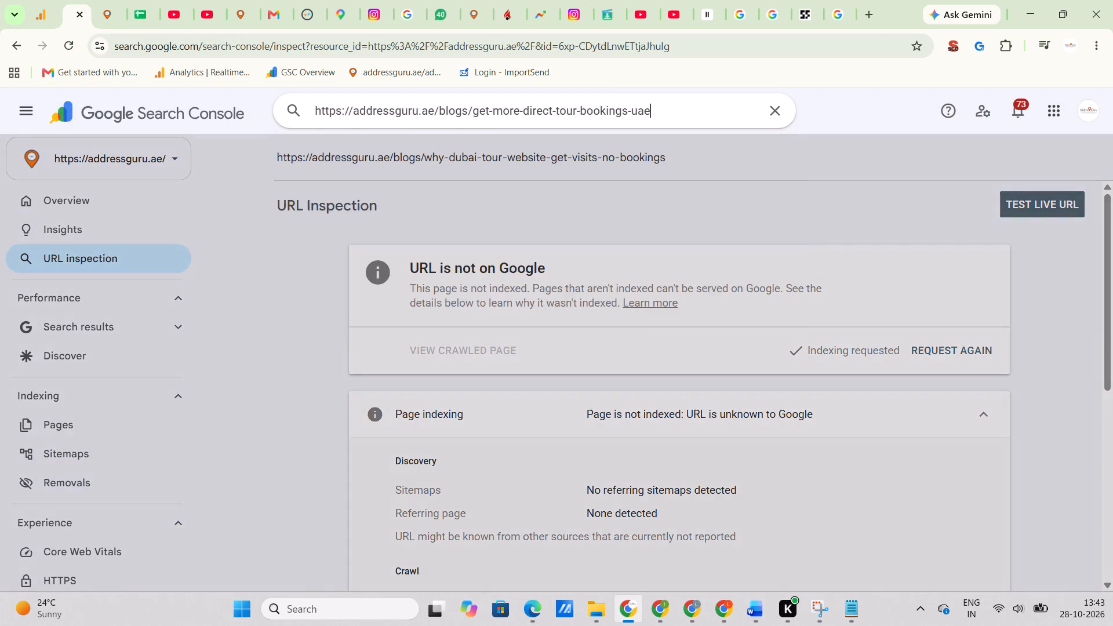
key(Return)
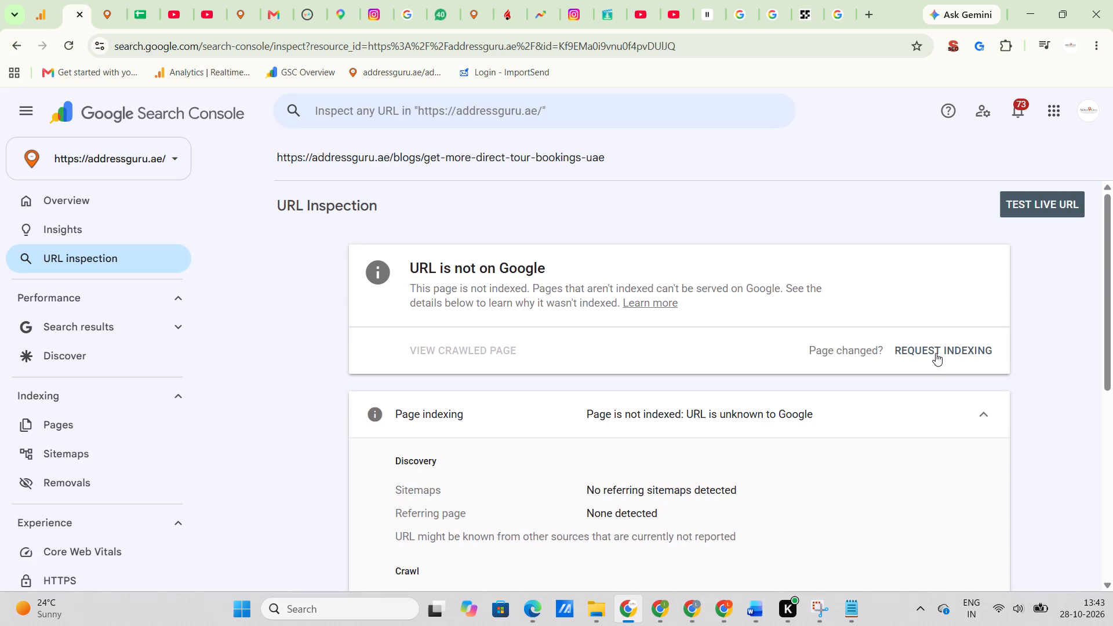
click(936, 353)
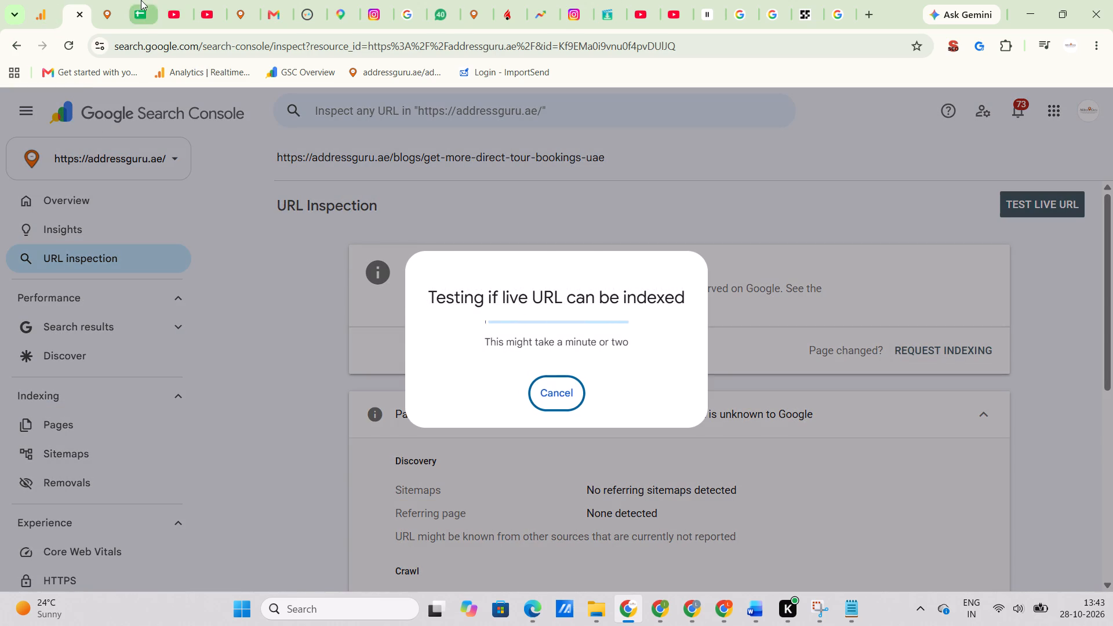
Copy the get-more-car-rental-enquiries-in-dubai post's URL into cell B788 of the indexed pages sheet.
click(141, 0)
key(Down)
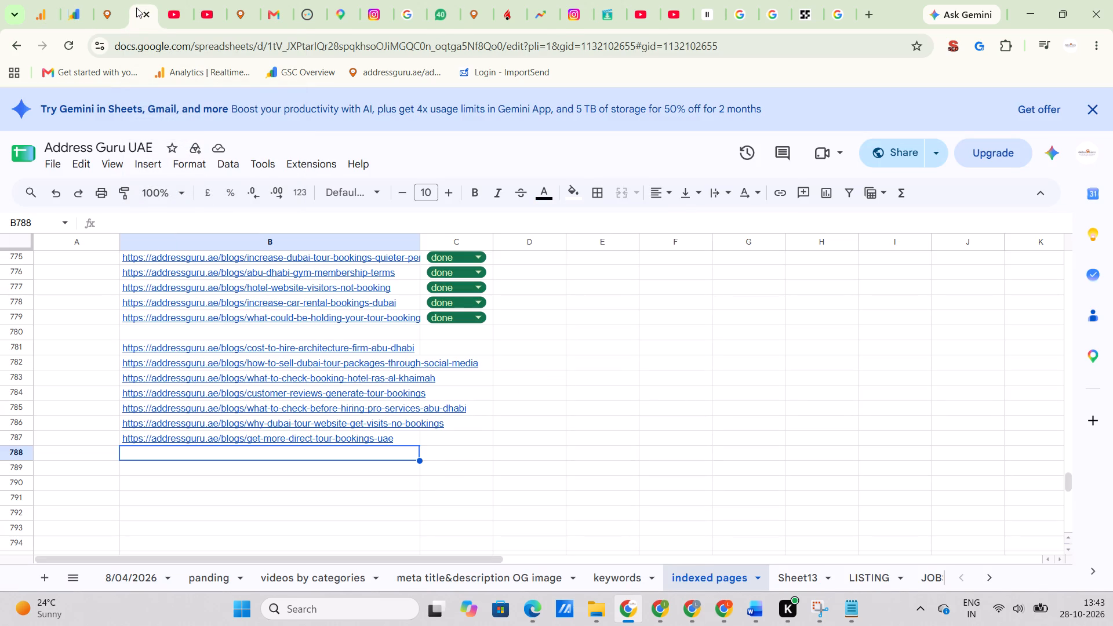
click(111, 0)
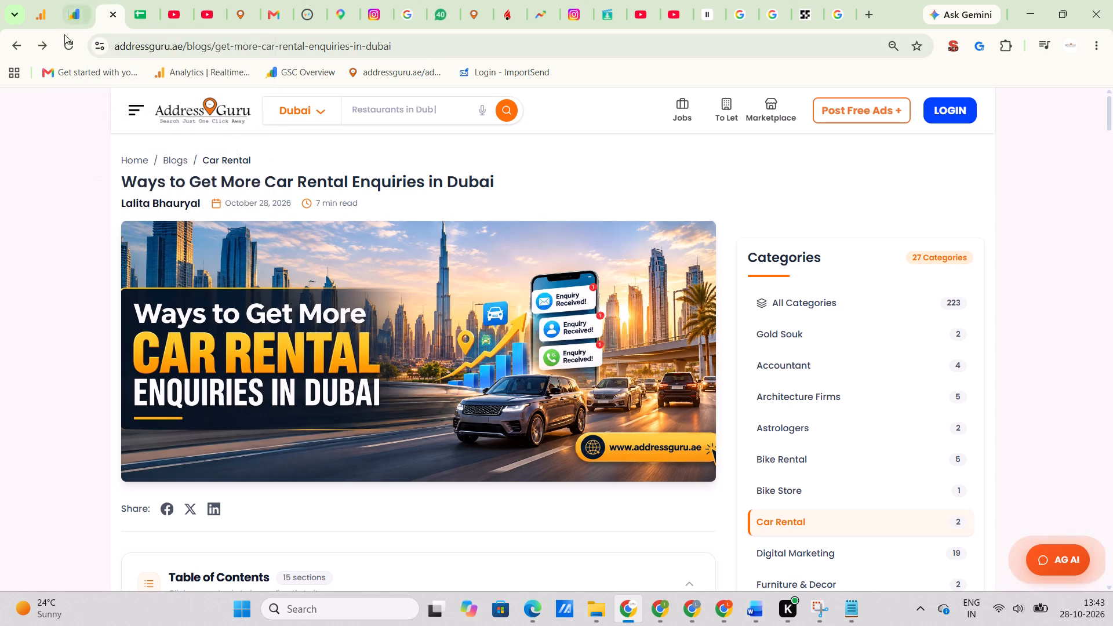
double_click(265, 42)
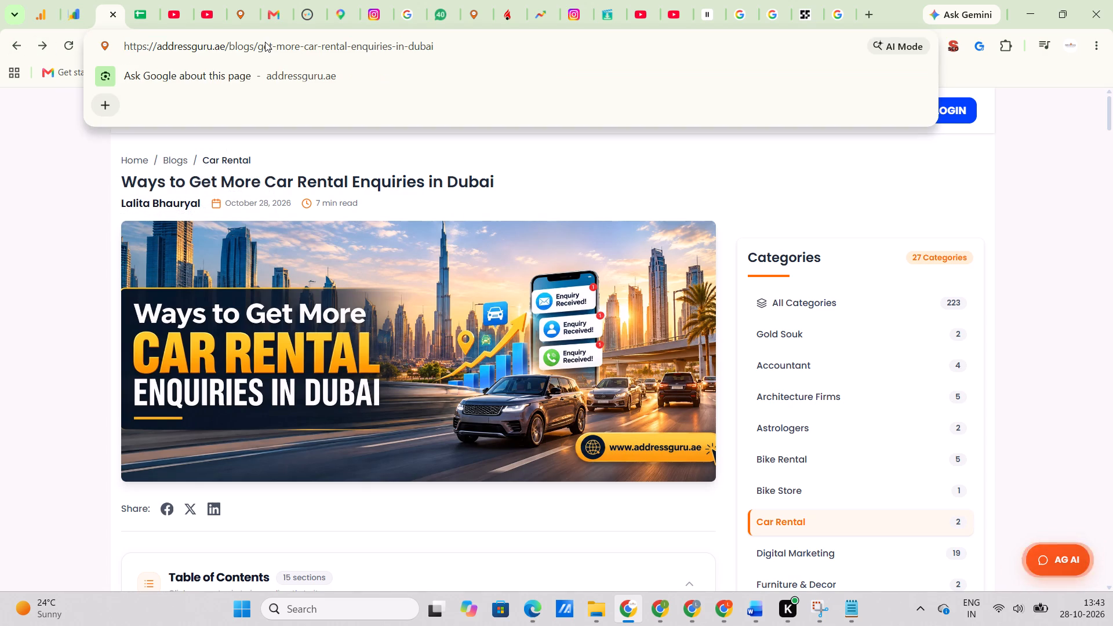
key(ctrl+a)
key(ctrl+c)
click(143, 0)
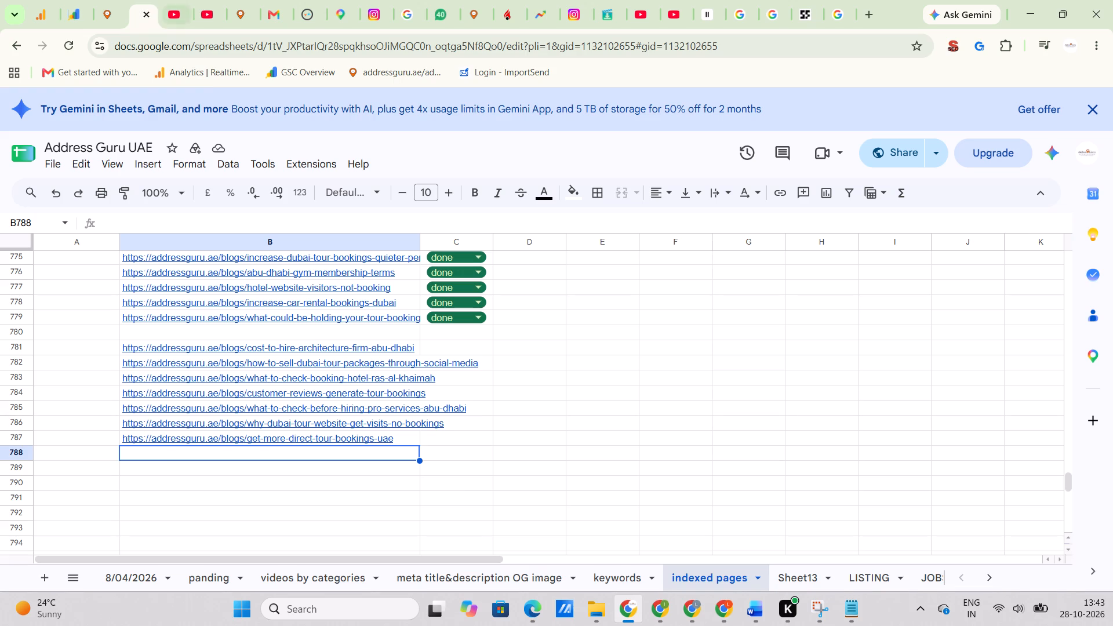
key(ctrl+v)
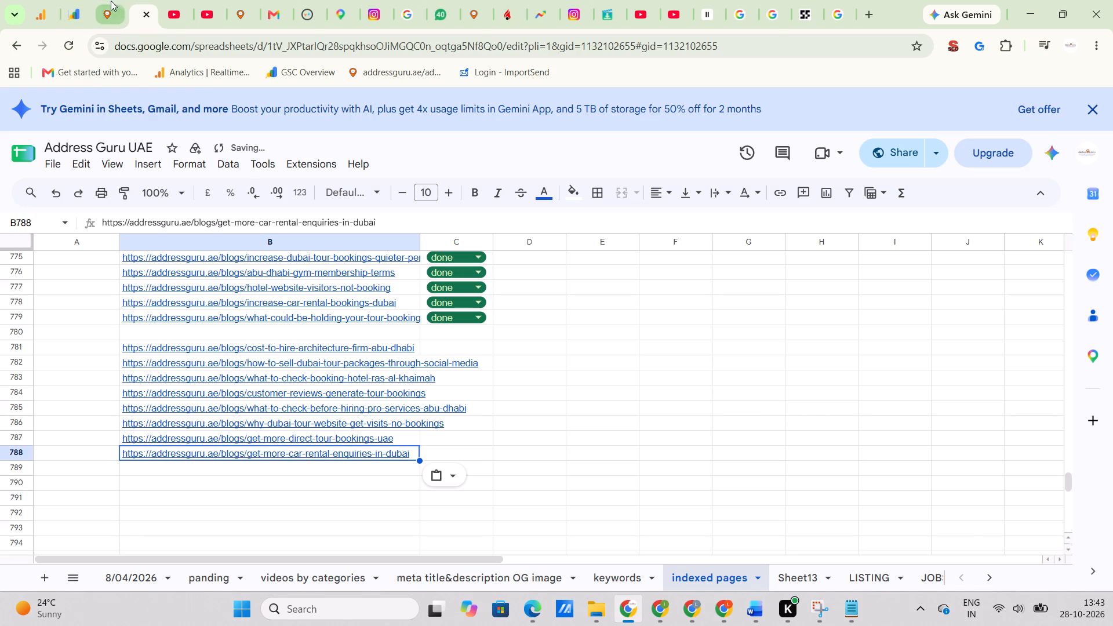
Return to the post "Ways to Get More Car Rental Enquiries in Dubai" and look through its sections and images.
click(114, 0)
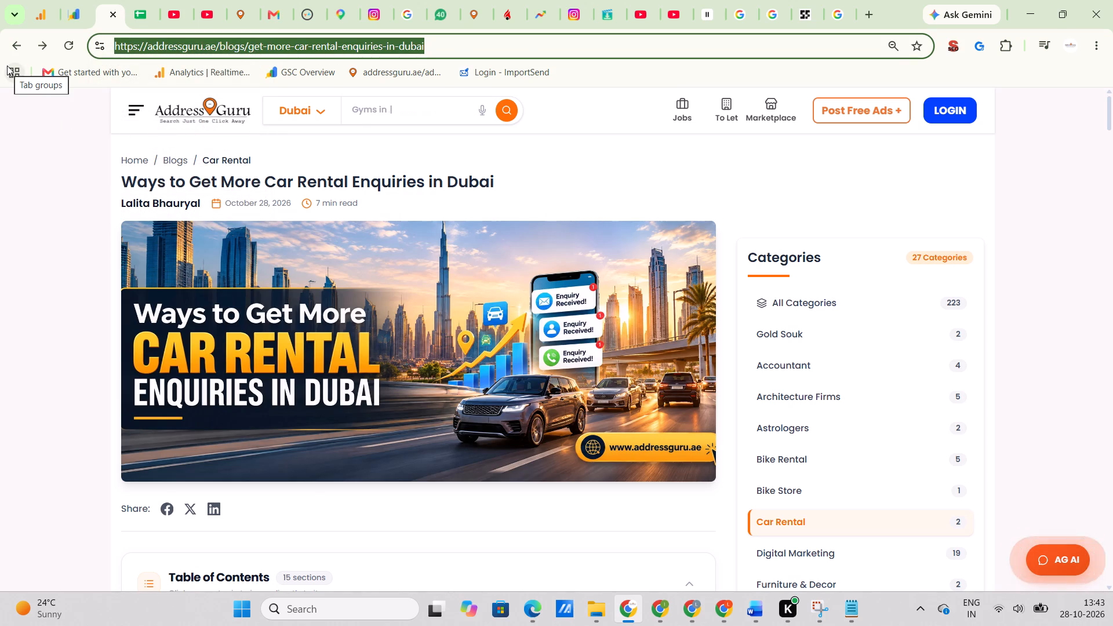
scroll(319, 260, down, 2)
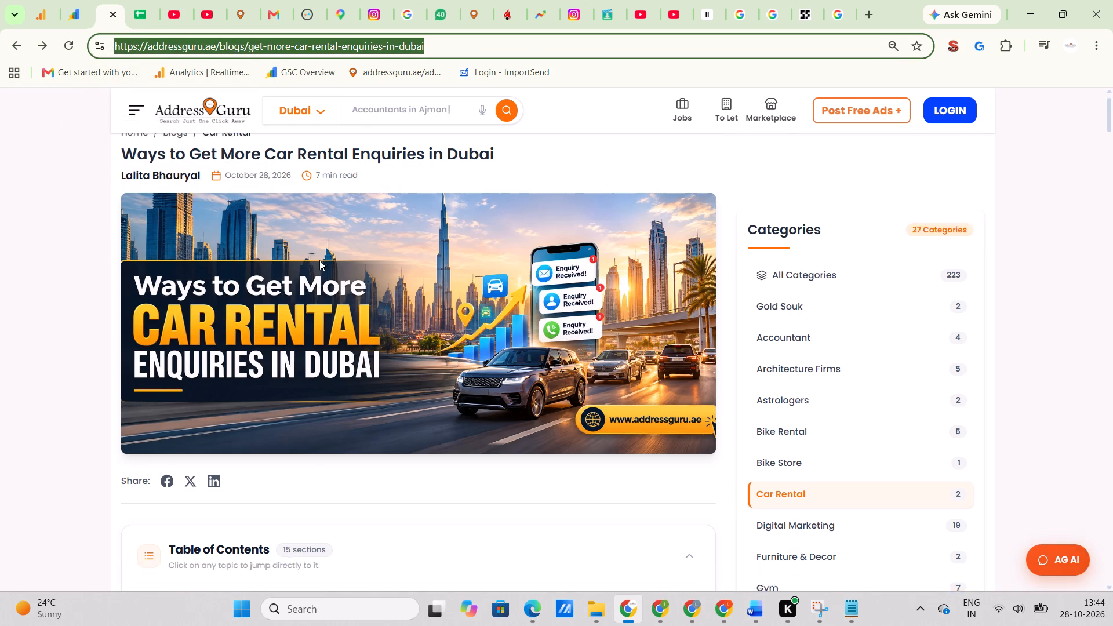
scroll(319, 260, down, 8)
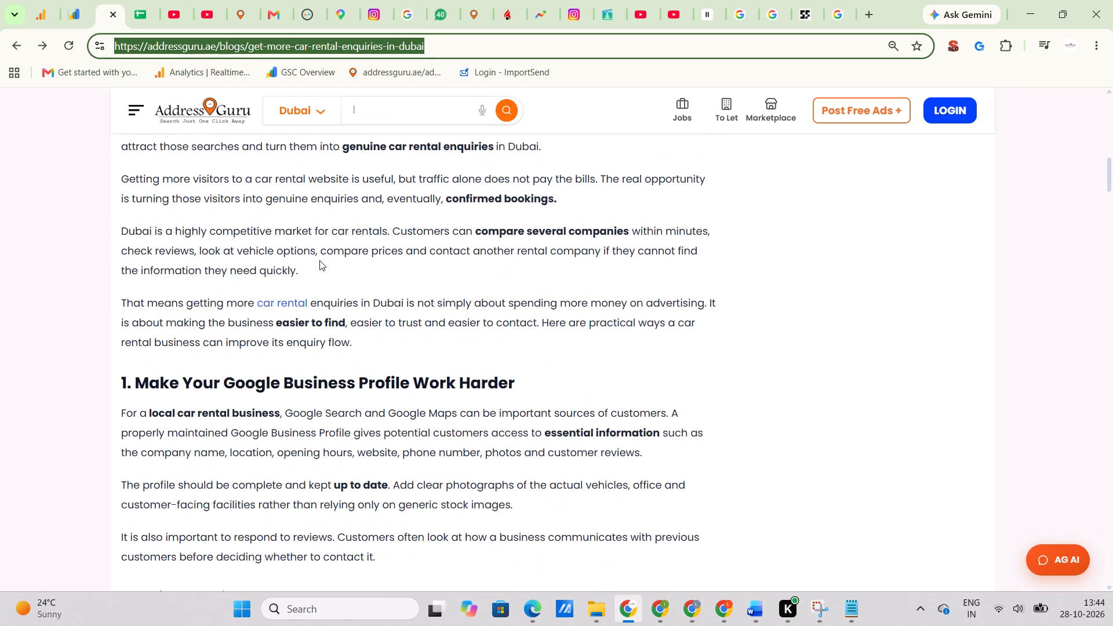
scroll(319, 260, down, 9)
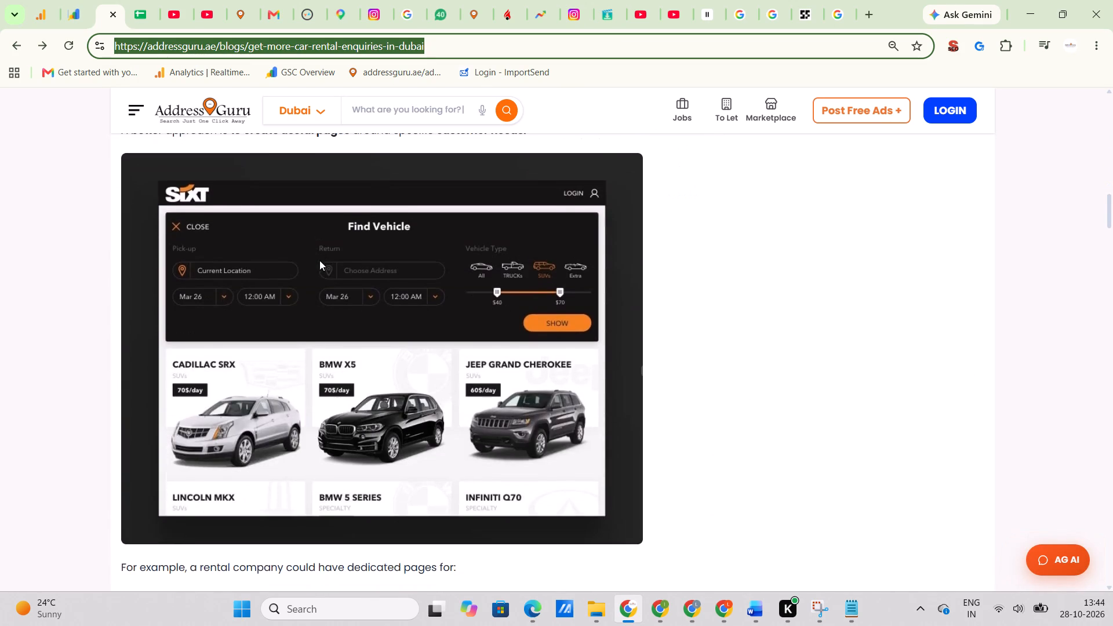
scroll(319, 260, down, 7)
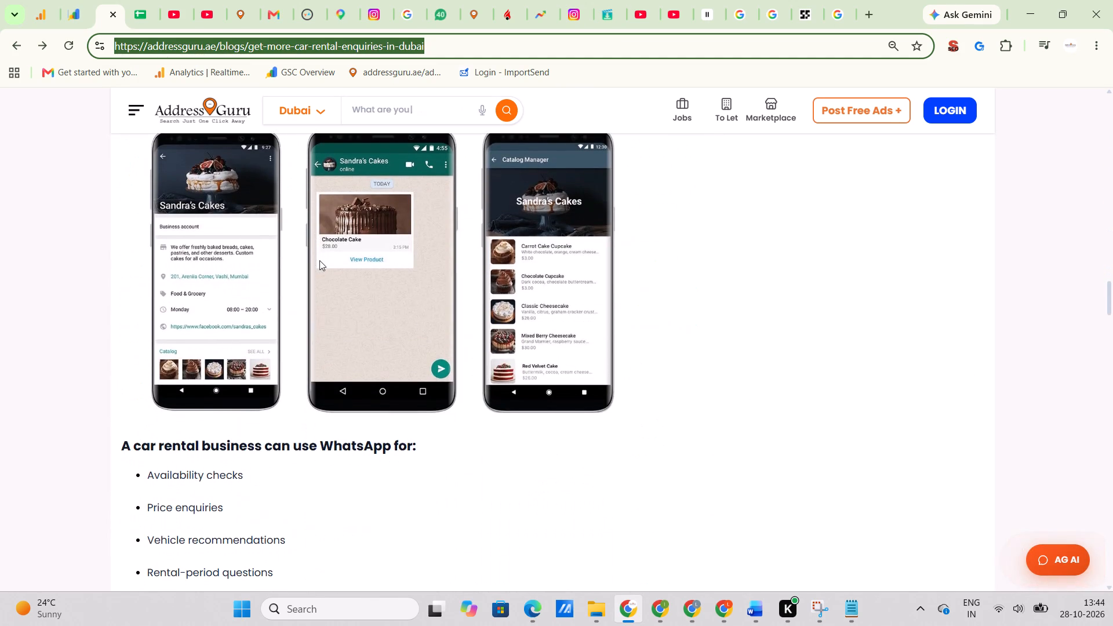
scroll(319, 260, down, 9)
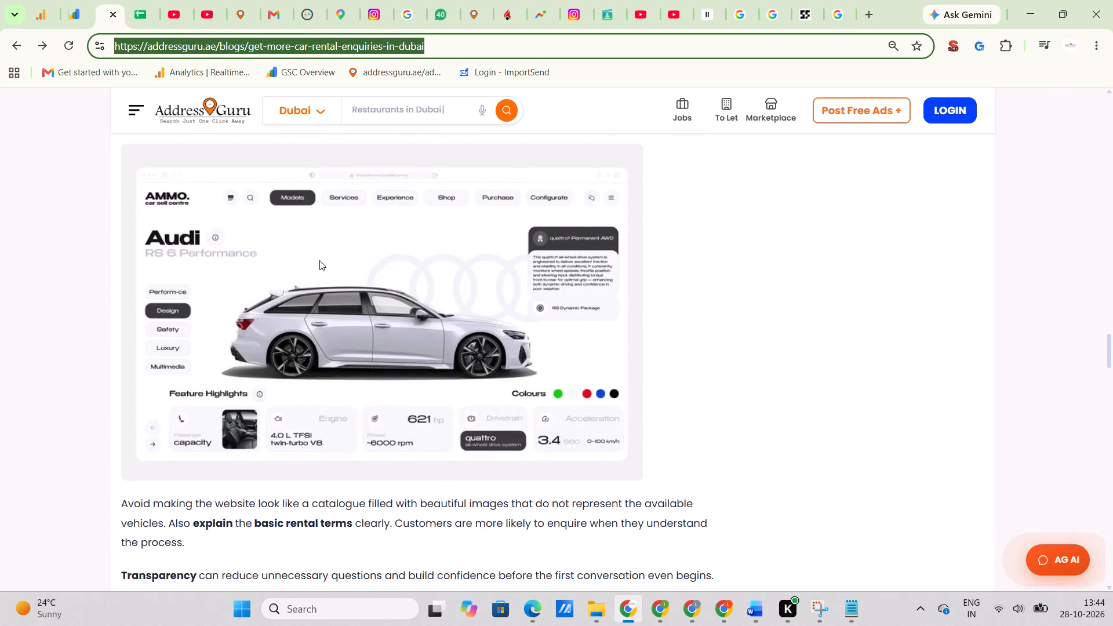
scroll(319, 260, down, 12)
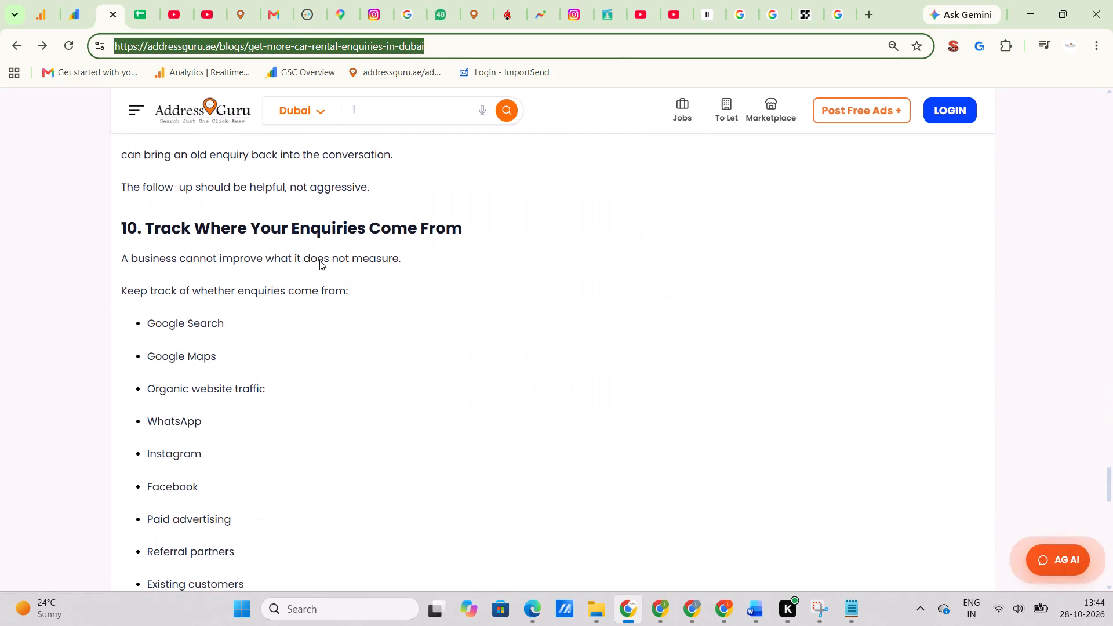
scroll(319, 260, up, 5)
scroll(319, 260, down, 7)
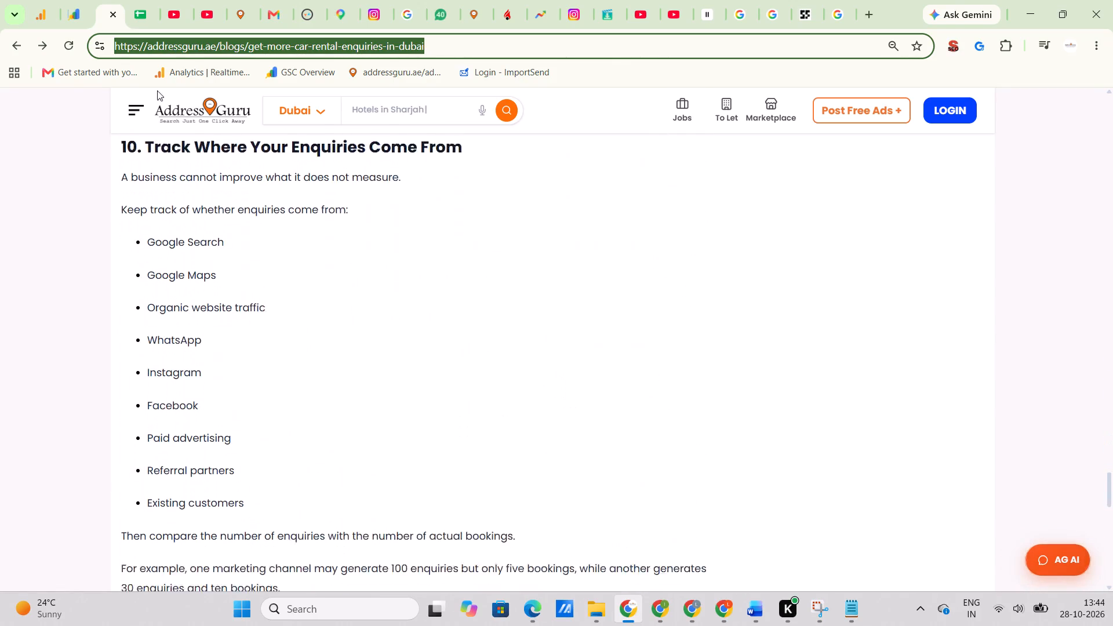
Reopen the post "Ways to Get More Car Rental Enquiries in Dubai" from the blogs list and examine its opening part.
click(2, 46)
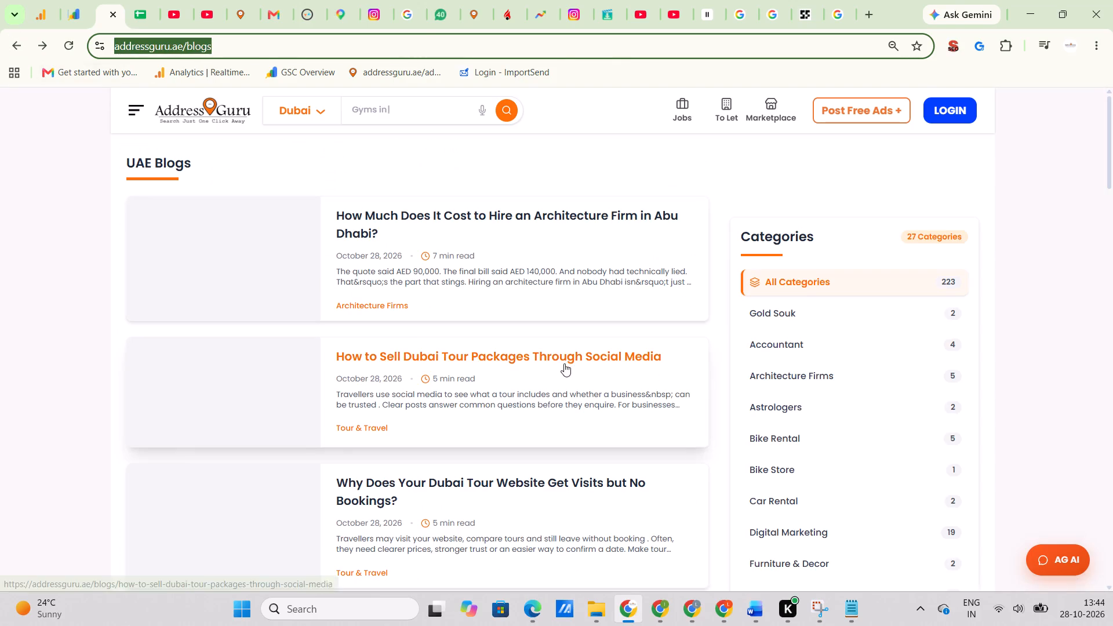
scroll(564, 361, down, 6)
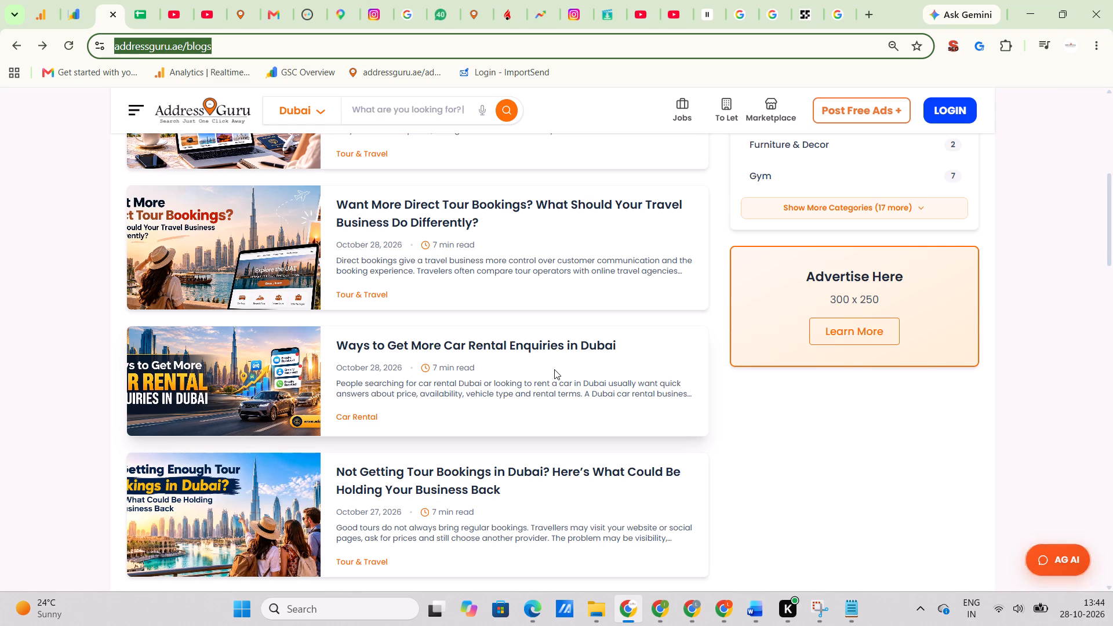
click(561, 351)
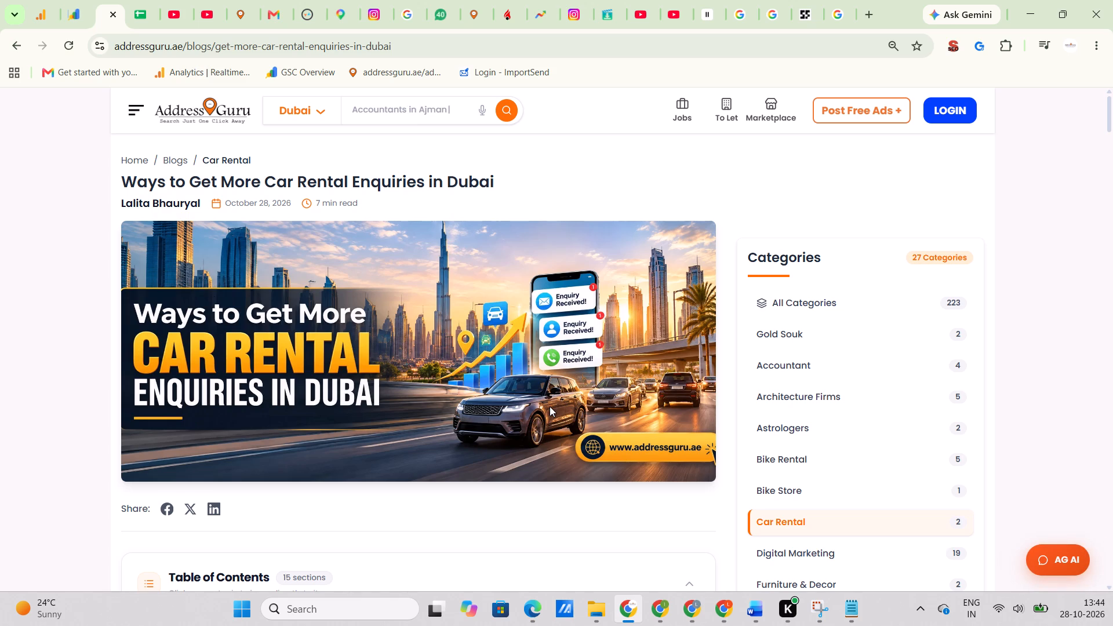
scroll(550, 406, down, 5)
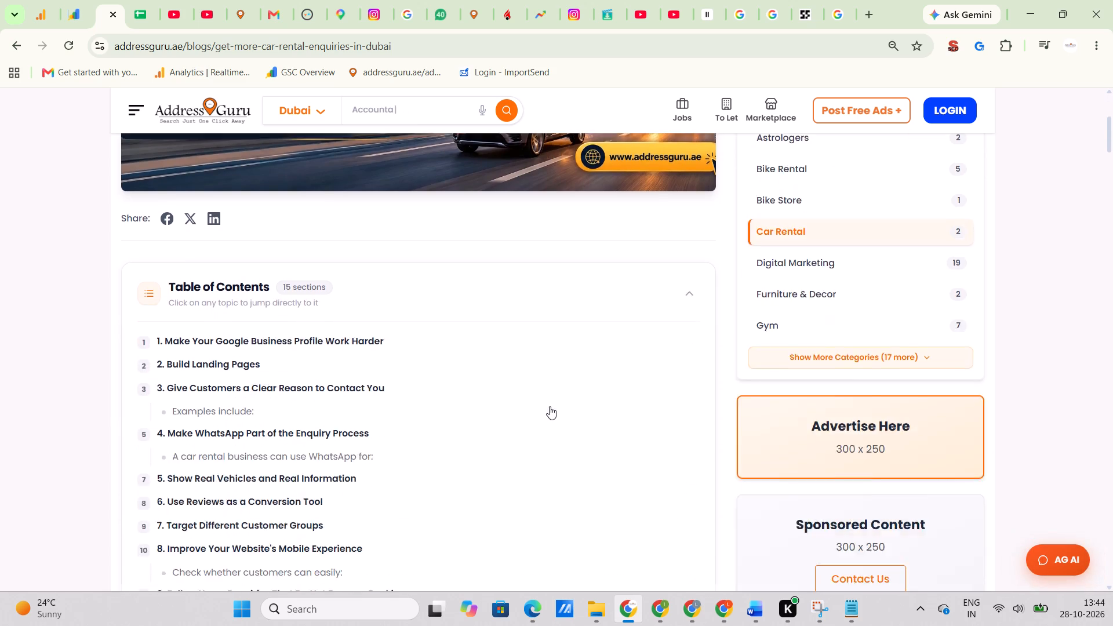
scroll(550, 406, down, 6)
scroll(550, 406, up, 8)
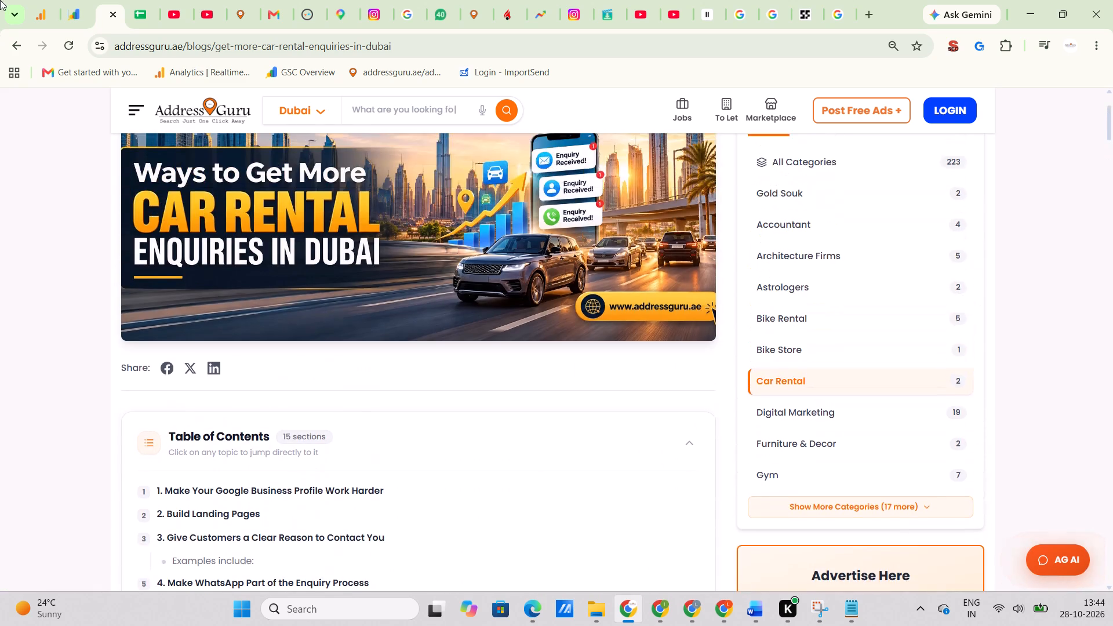
Return to the UAE blogs list and look over the most recent posts and their publication dates.
click(26, 54)
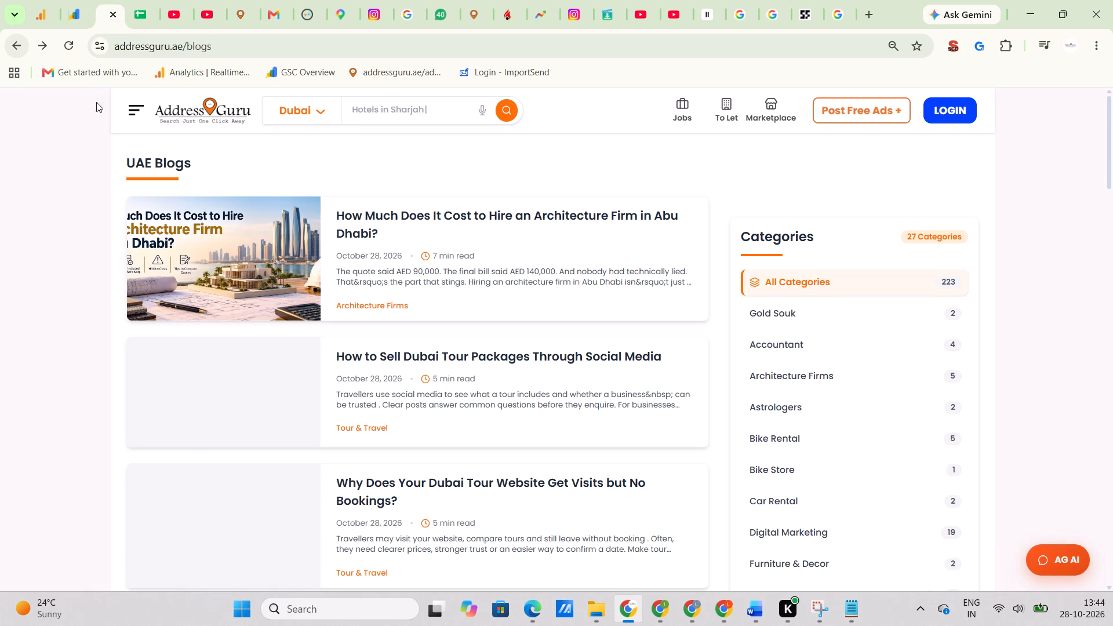
scroll(254, 246, down, 3)
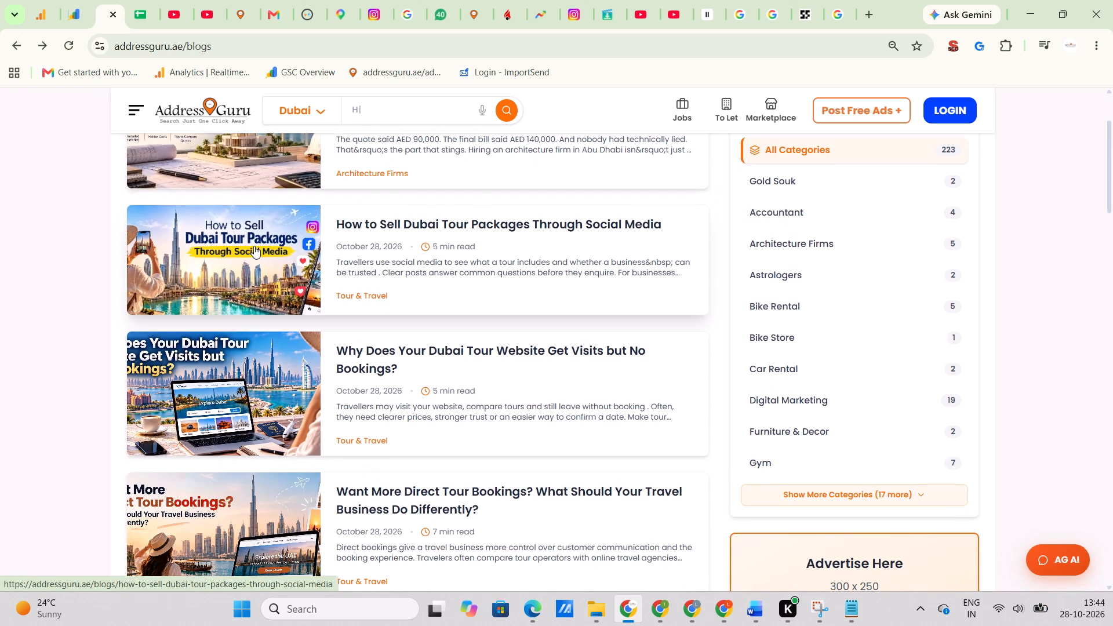
scroll(254, 246, down, 4)
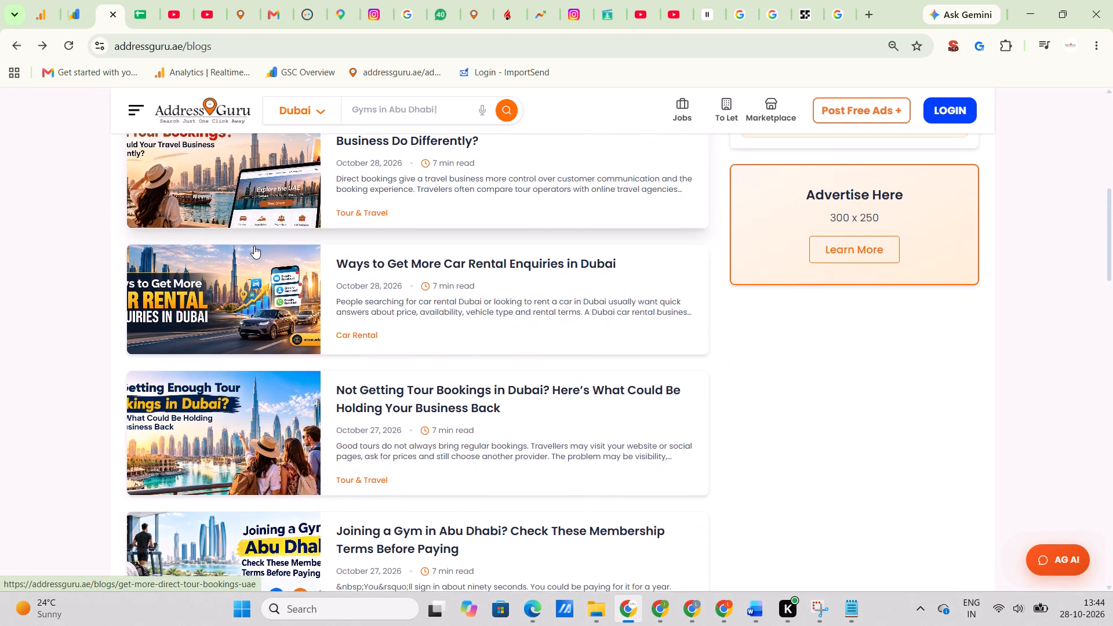
scroll(254, 246, down, 1)
scroll(254, 246, up, 7)
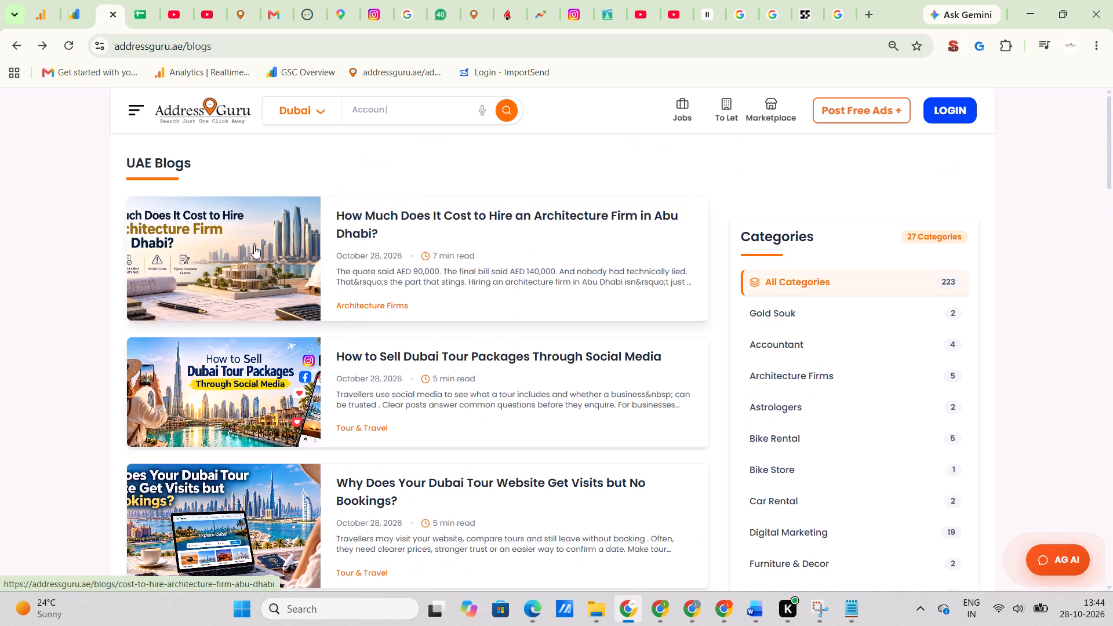
Inspect the get-more-car-rental-enquiries-in-dubai URL in Google Search Console and request its indexing.
click(78, 0)
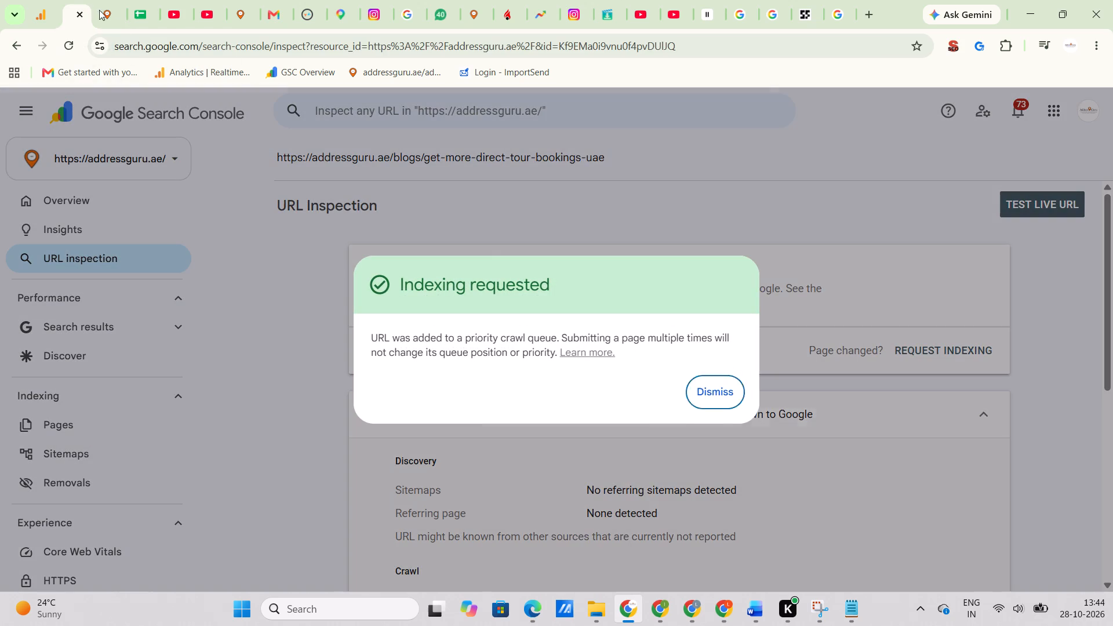
click(710, 376)
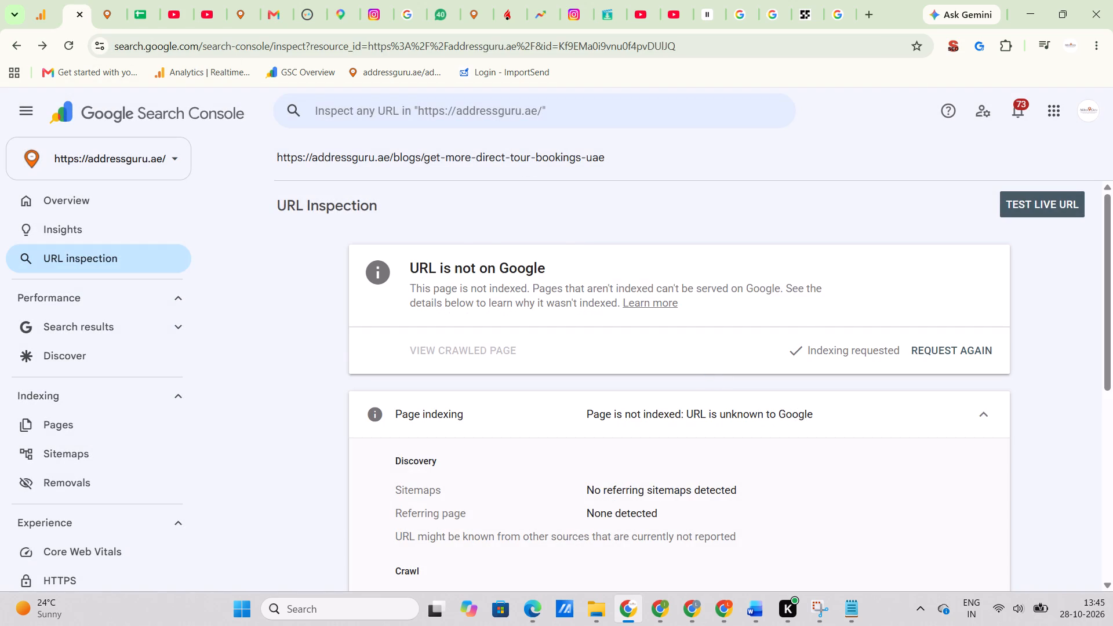
click(482, 106)
key(ctrl+v)
key(Return)
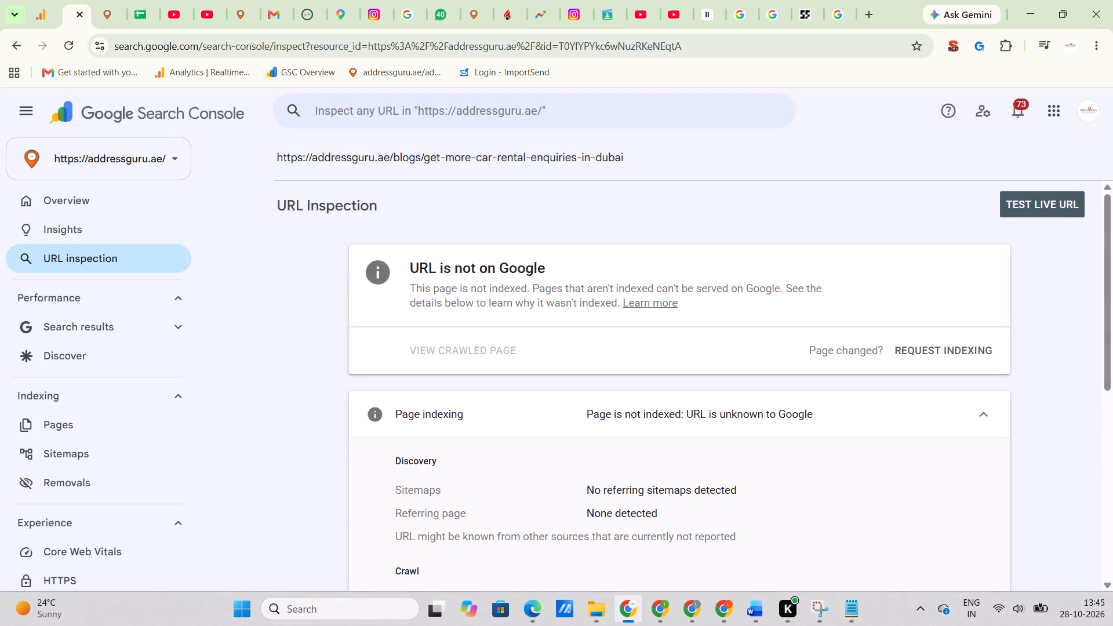
click(916, 343)
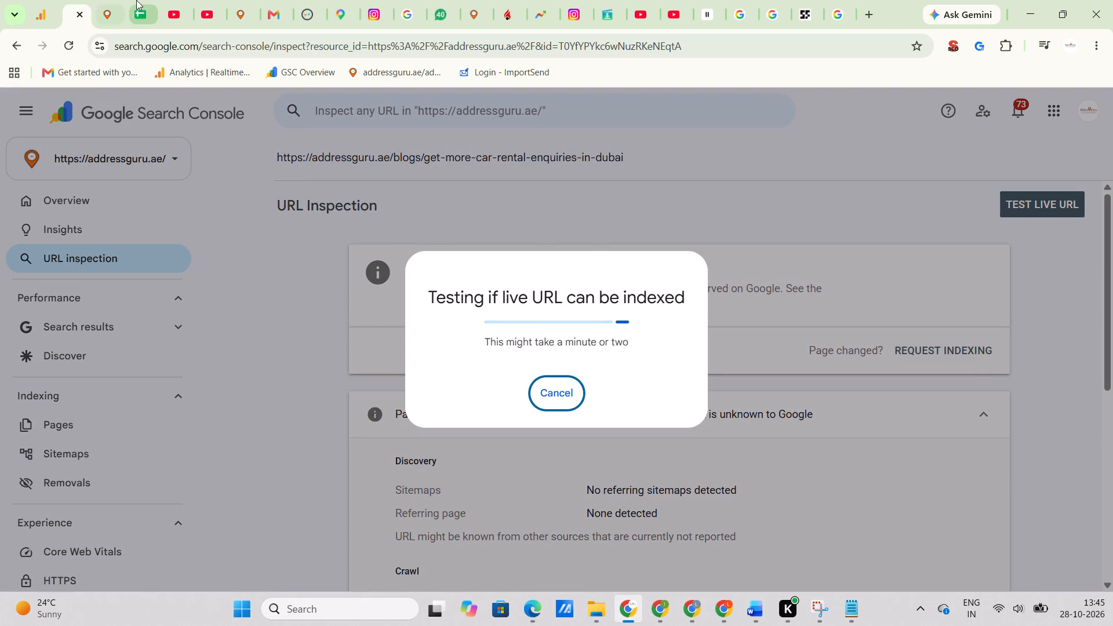
Open the pending how-to-choose-a-maid-service-in-uae post from the indexed pages sheet and check its indexing with a Google site: search.
click(137, 0)
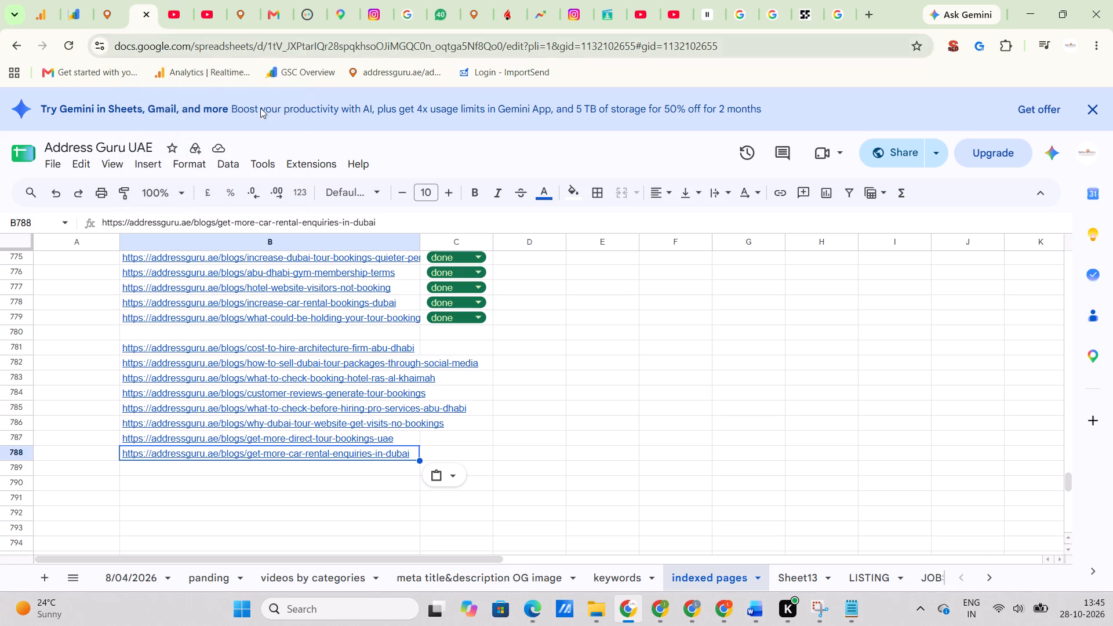
click(337, 471)
scroll(333, 468, up, 3)
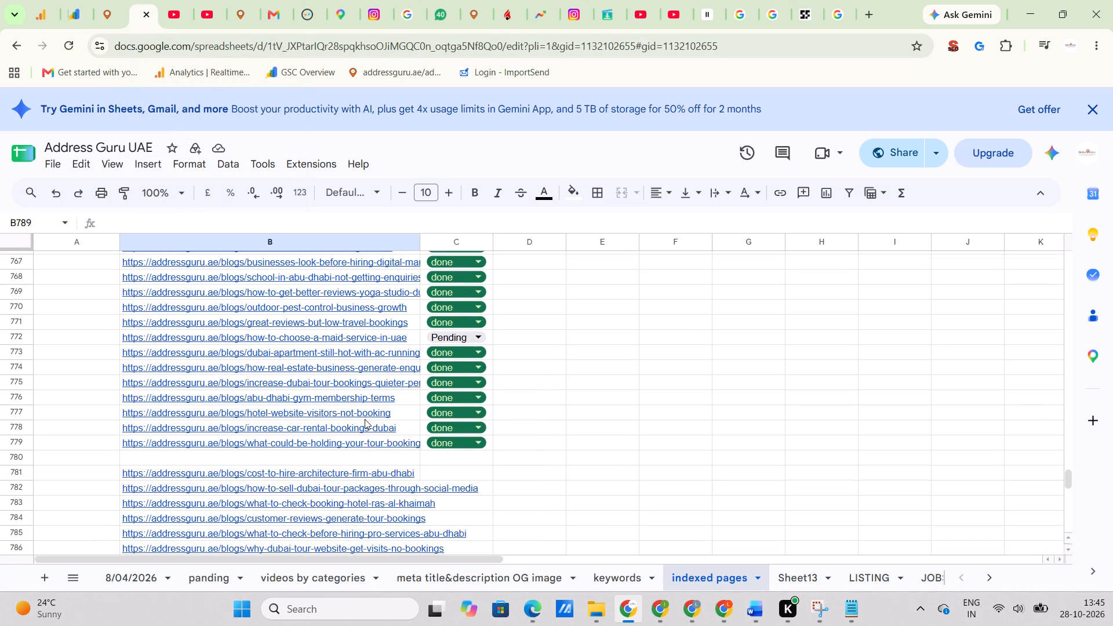
scroll(365, 419, up, 1)
click(340, 363)
click(224, 389)
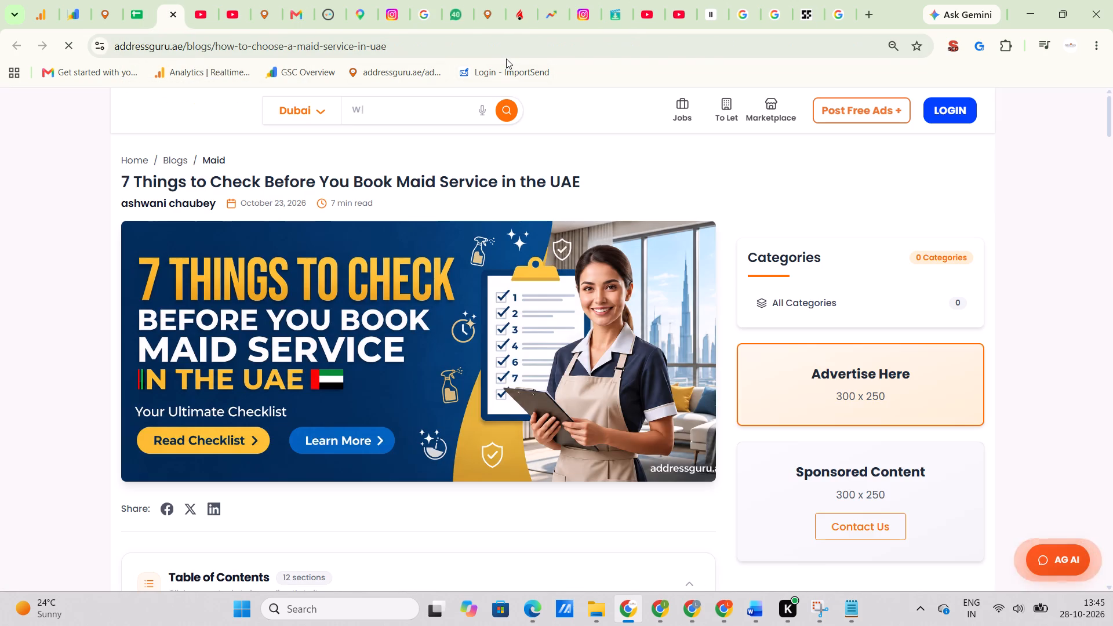
double_click(461, 44)
click(499, 42)
click(517, 38)
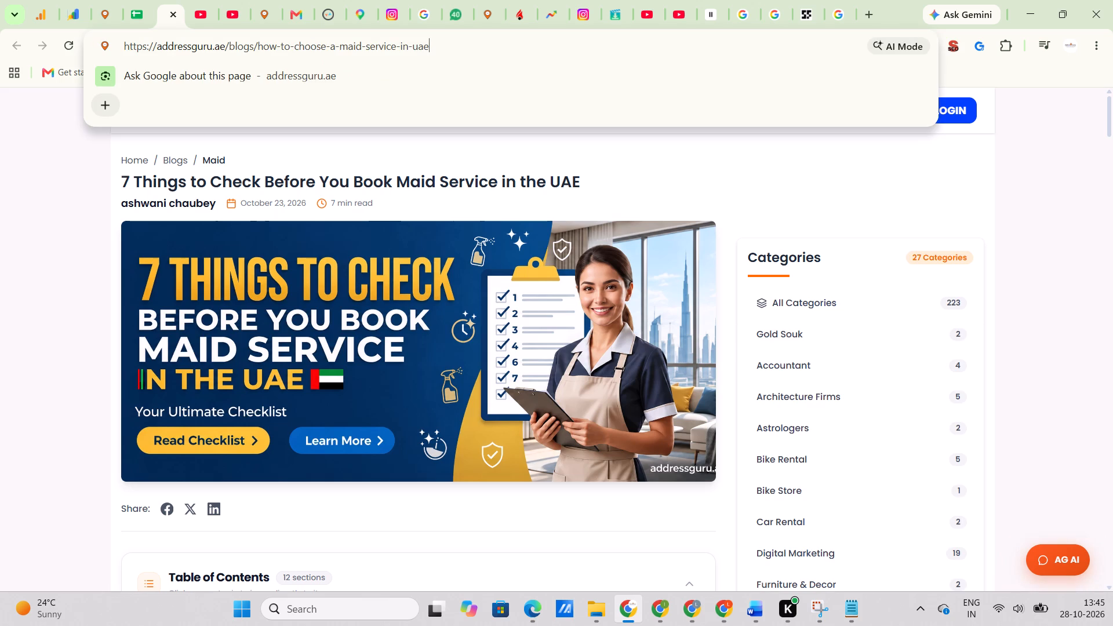
key(ctrl+a)
key(Left)
text(site)
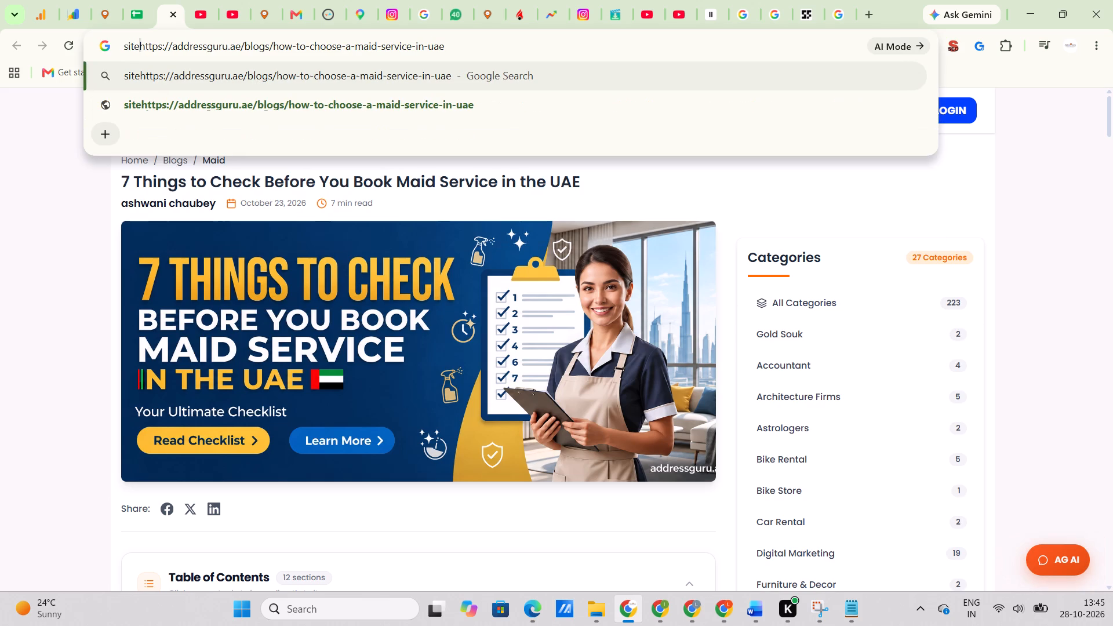
key(shift+colon)
key(Return)
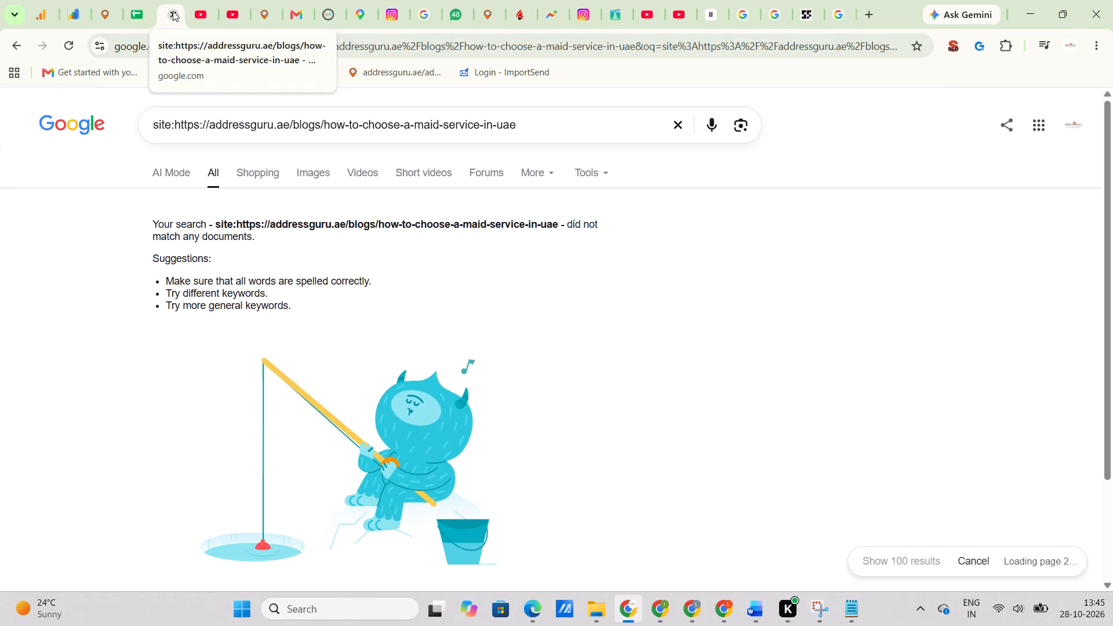
click(173, 11)
Copy the how-to-choose-a-maid-service-in-uae URL from the sheet, inspect it in Google Search Console and request its indexing.
click(146, 0)
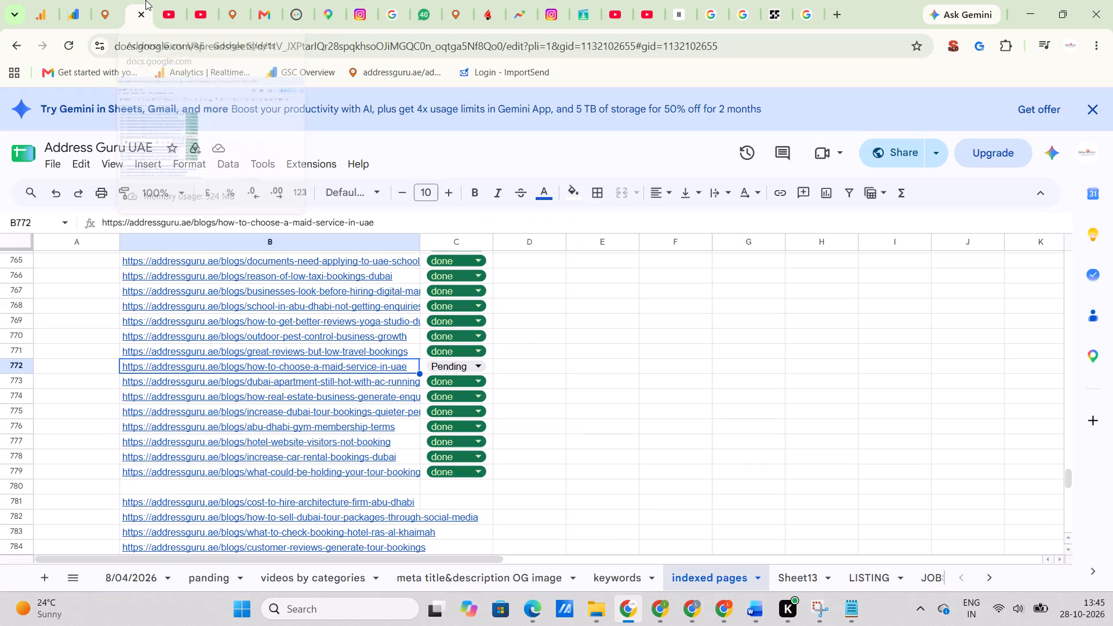
key(ctrl+c)
click(69, 0)
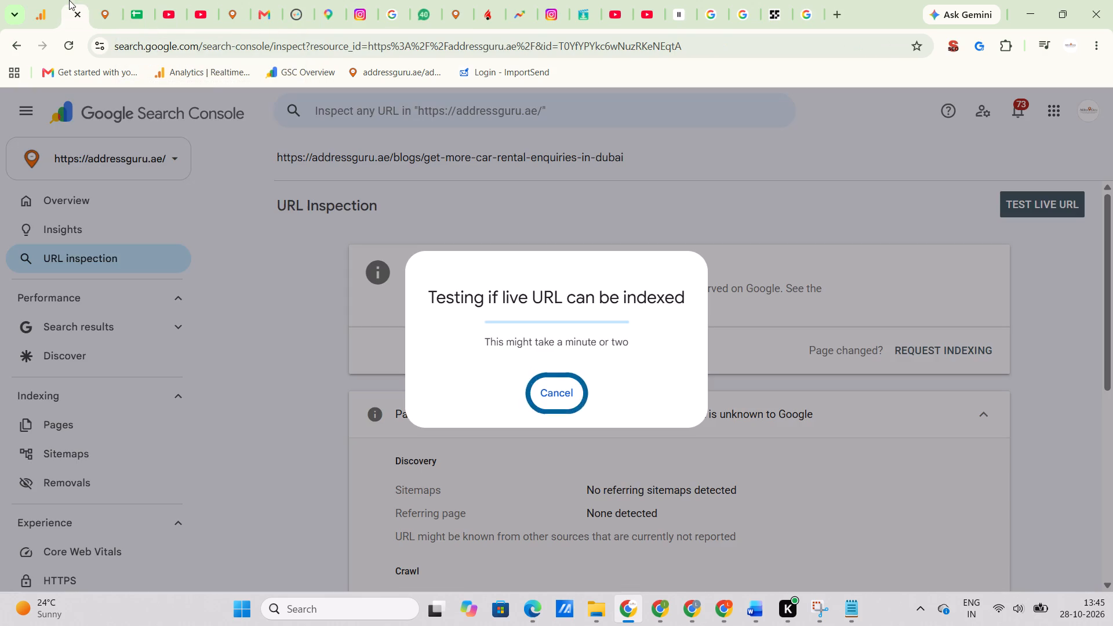
click(699, 610)
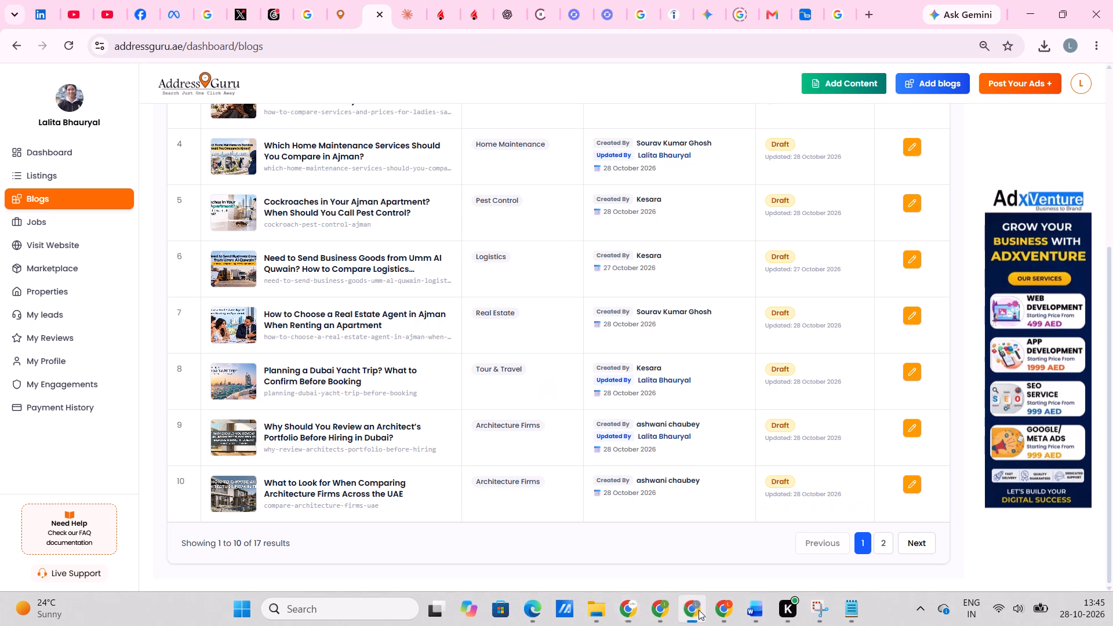
click(699, 610)
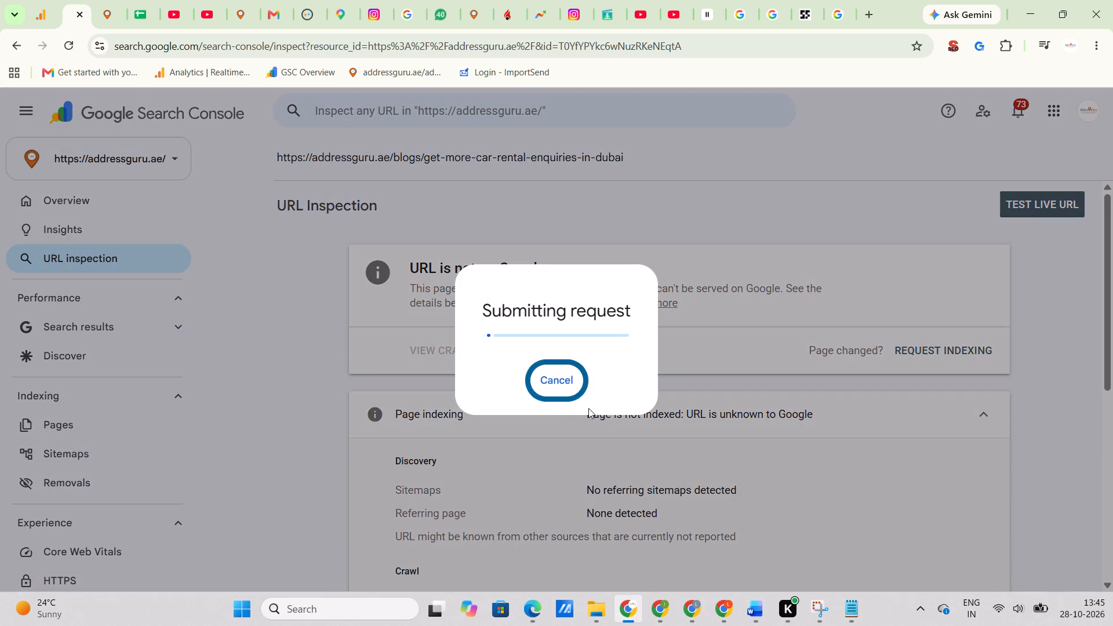
click(732, 387)
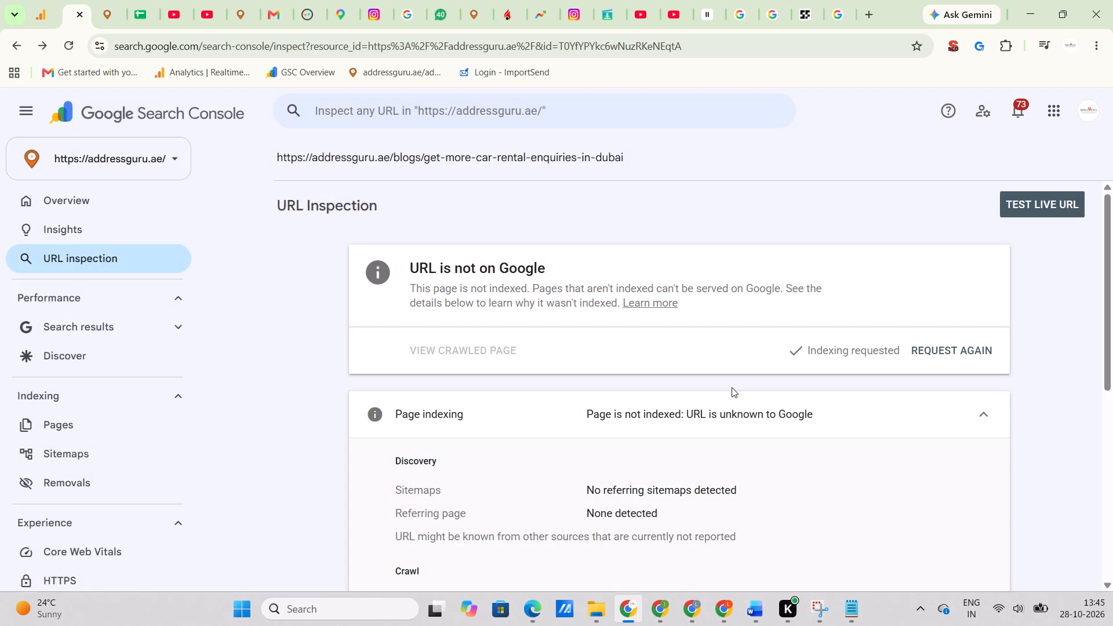
click(602, 112)
key(ctrl+v)
key(Return)
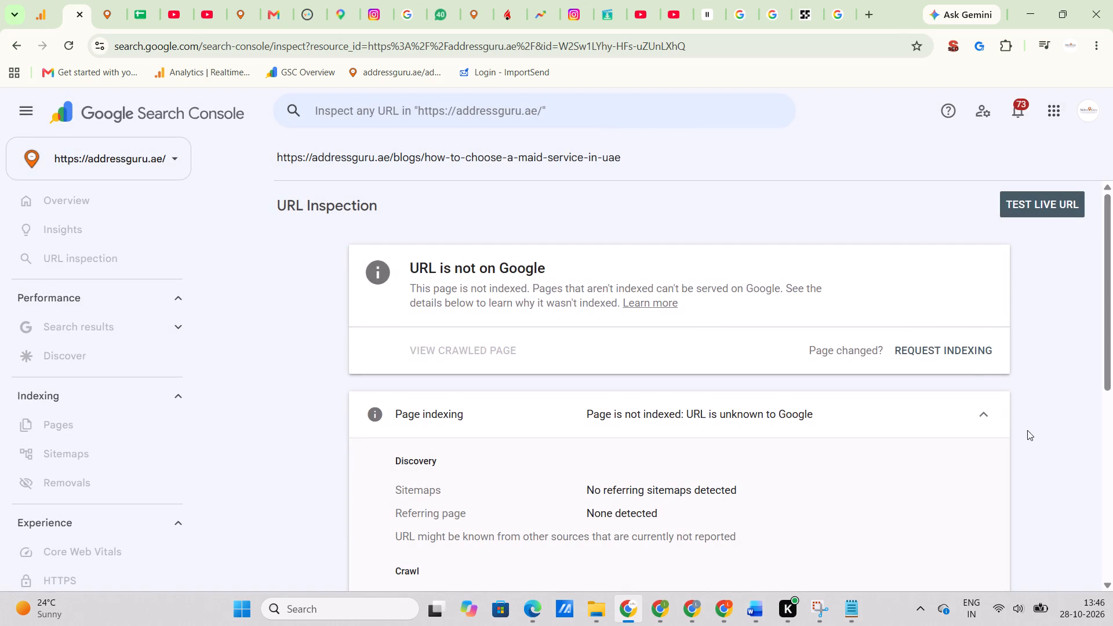
click(959, 353)
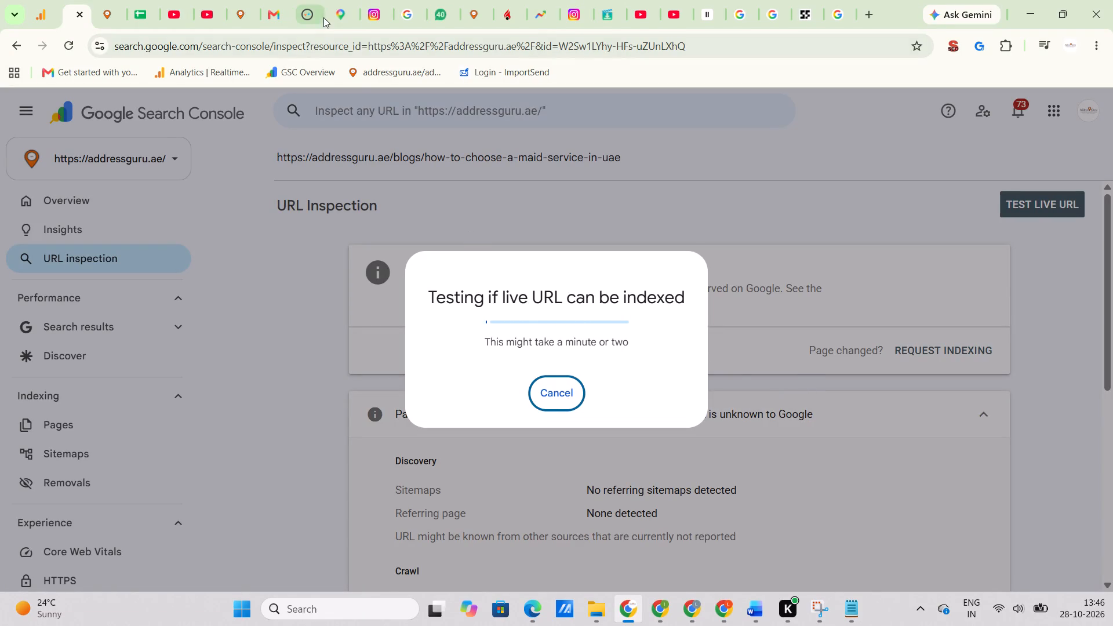
Open the addressguru.ae/sitemap.xml page in place of the Dubai yacht rental listings.
click(243, 1)
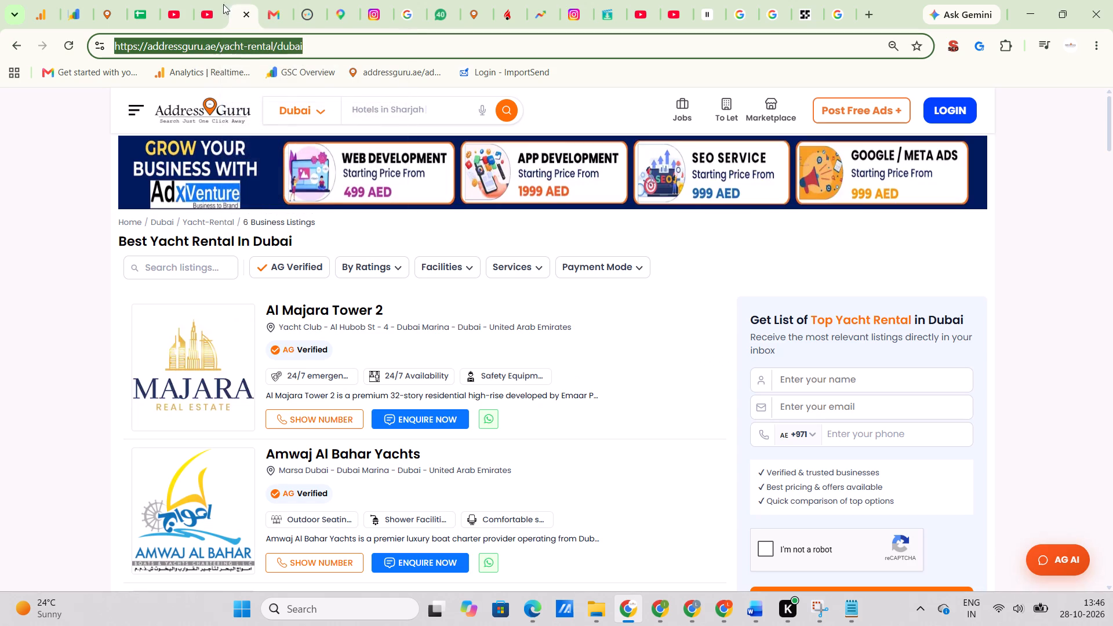
click(19, 50)
click(256, 43)
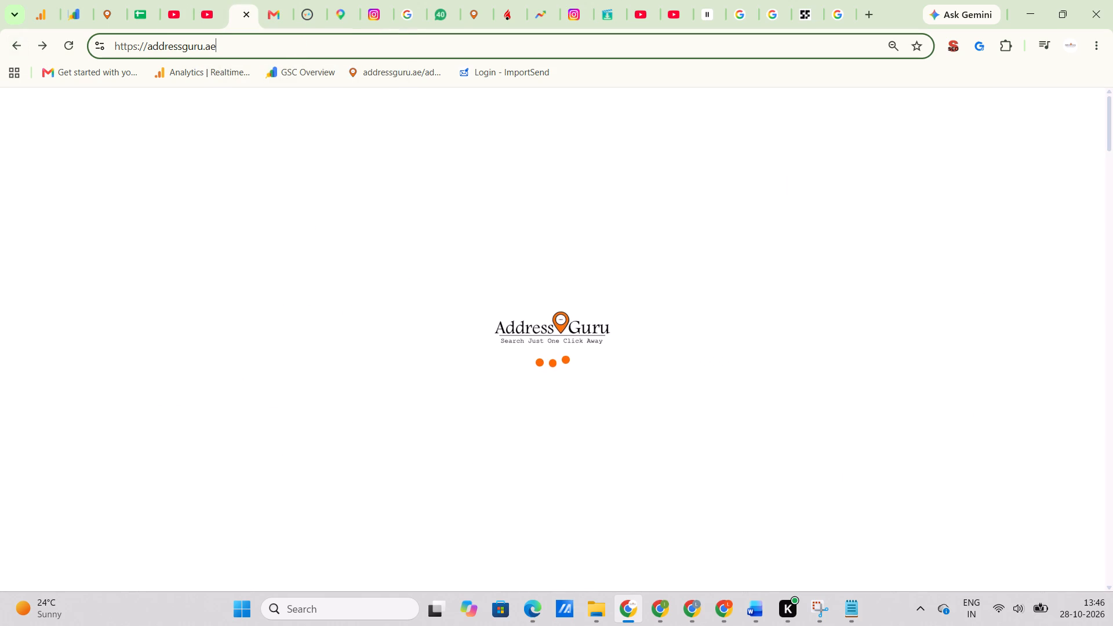
click(317, 46)
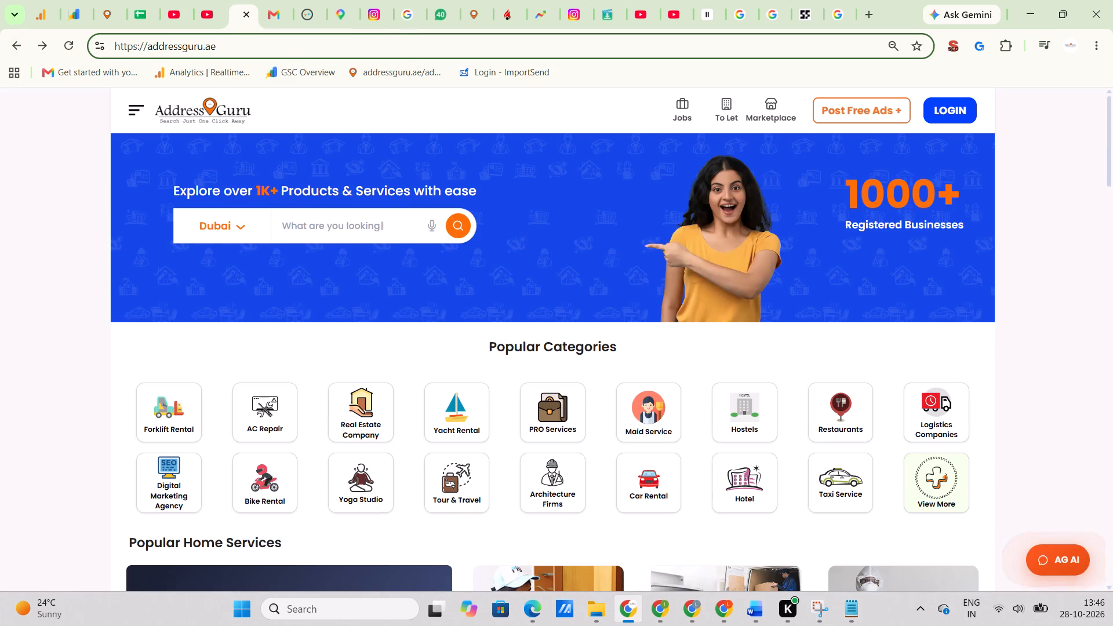
key(slash)
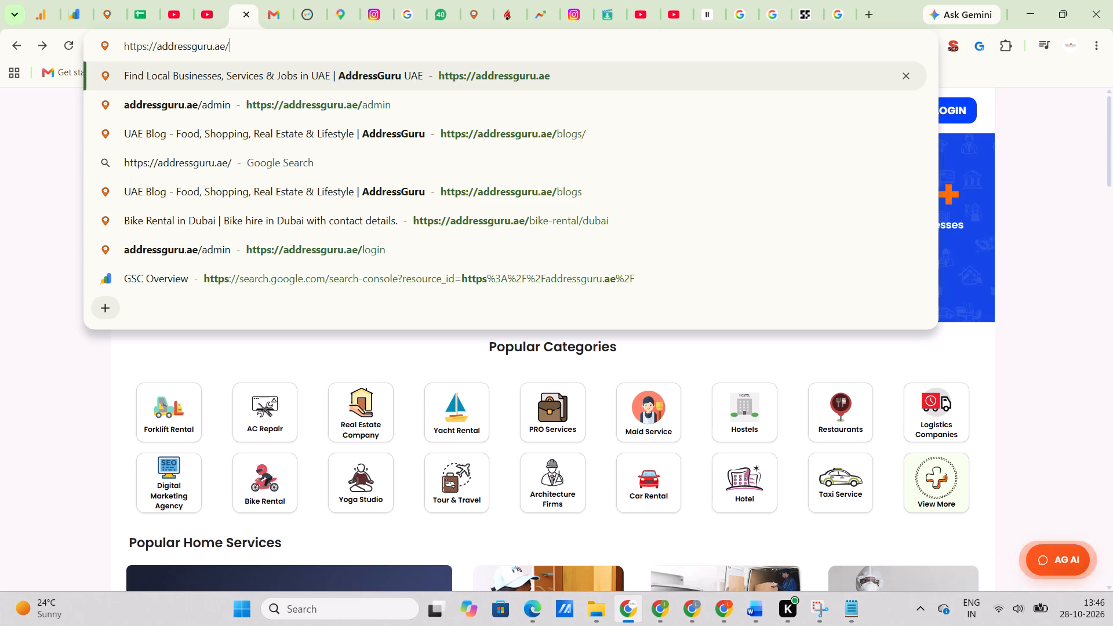
key(s)
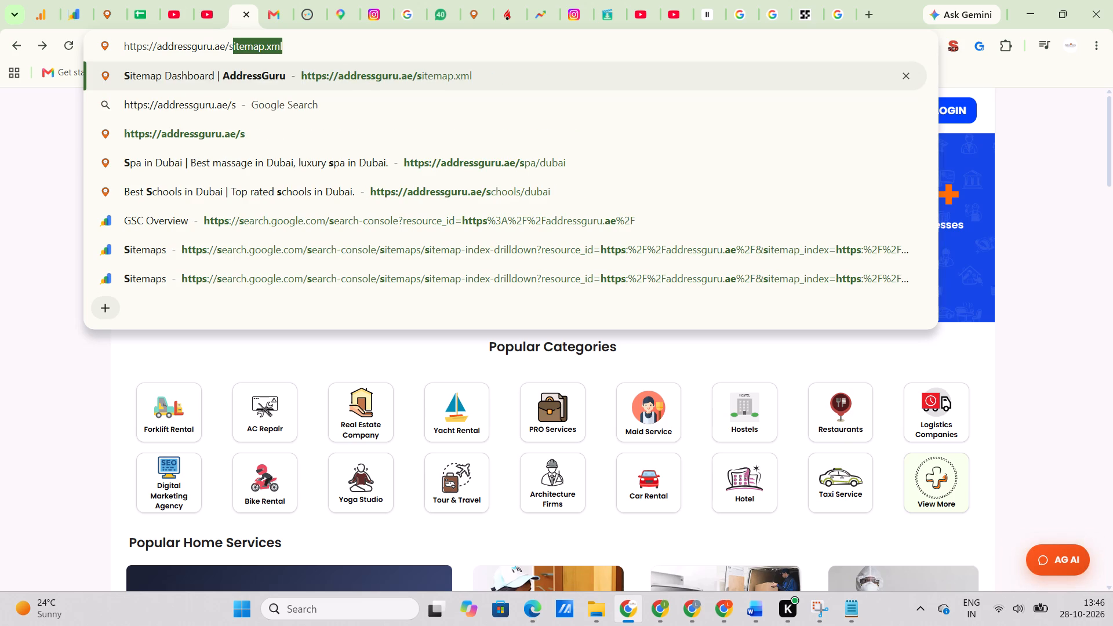
key(Return)
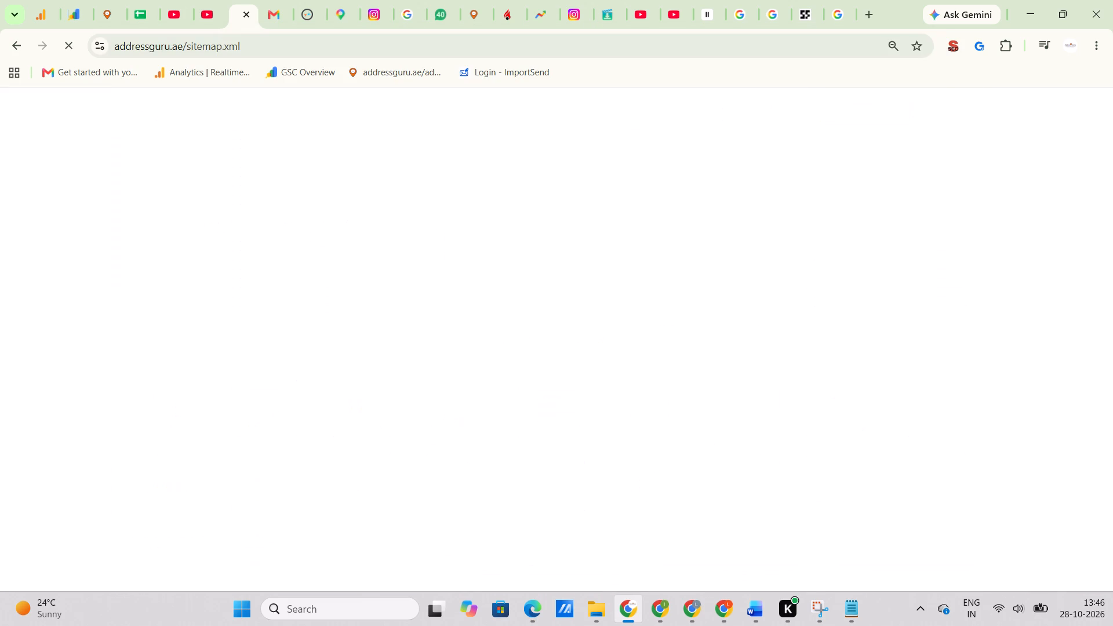
Open the blogs sitemap down to its list of post URLs, checking the admin blogs list, and look over the first entries.
scroll(456, 295, down, 2)
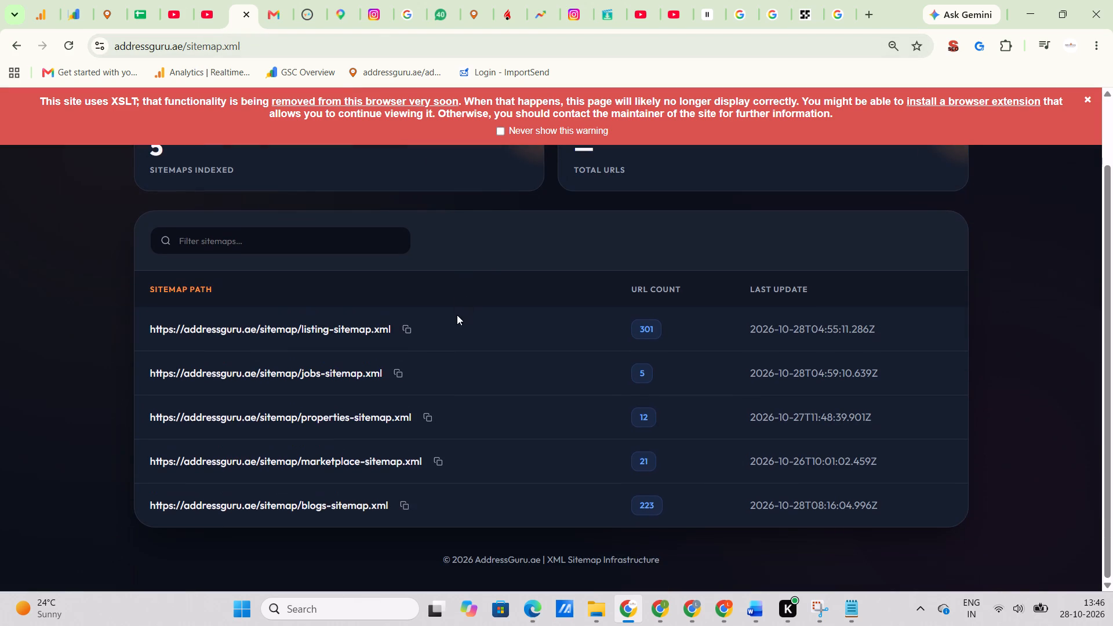
click(329, 508)
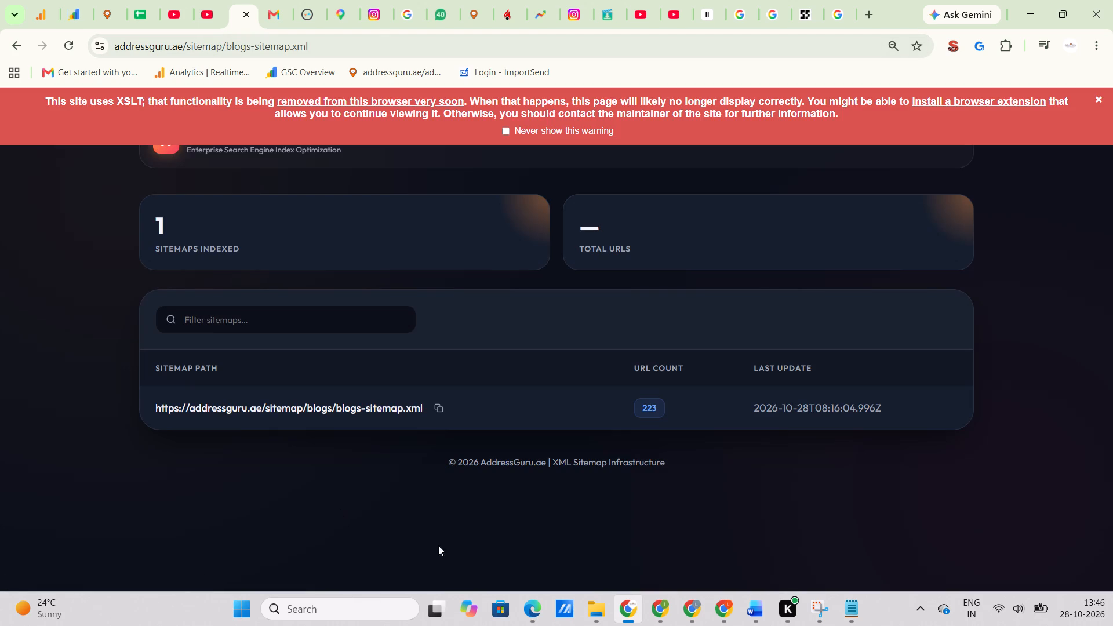
click(660, 624)
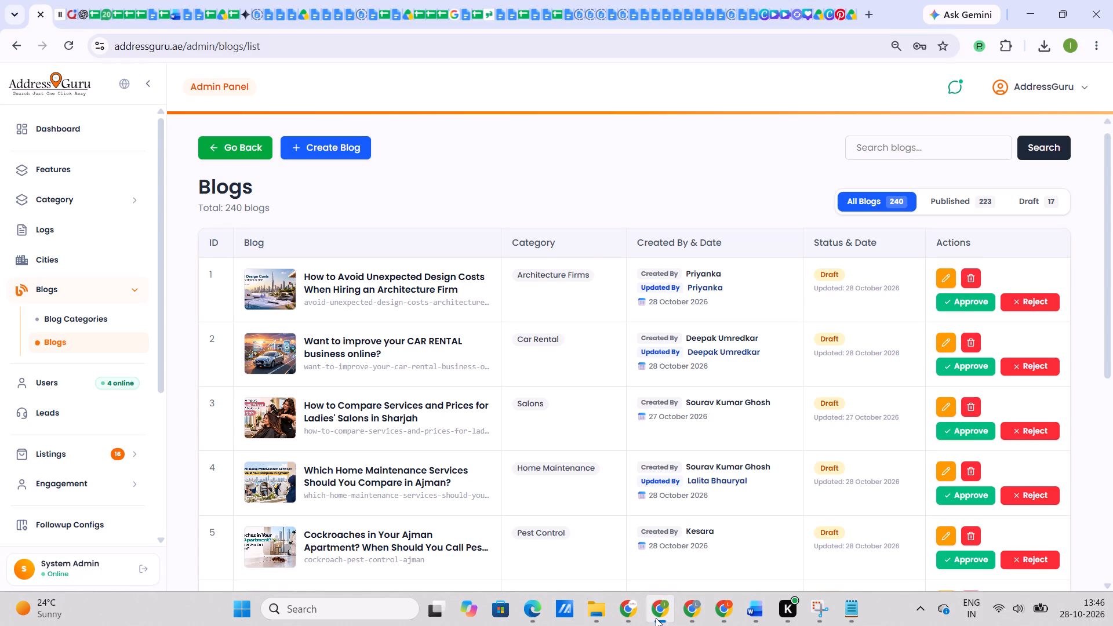
click(655, 617)
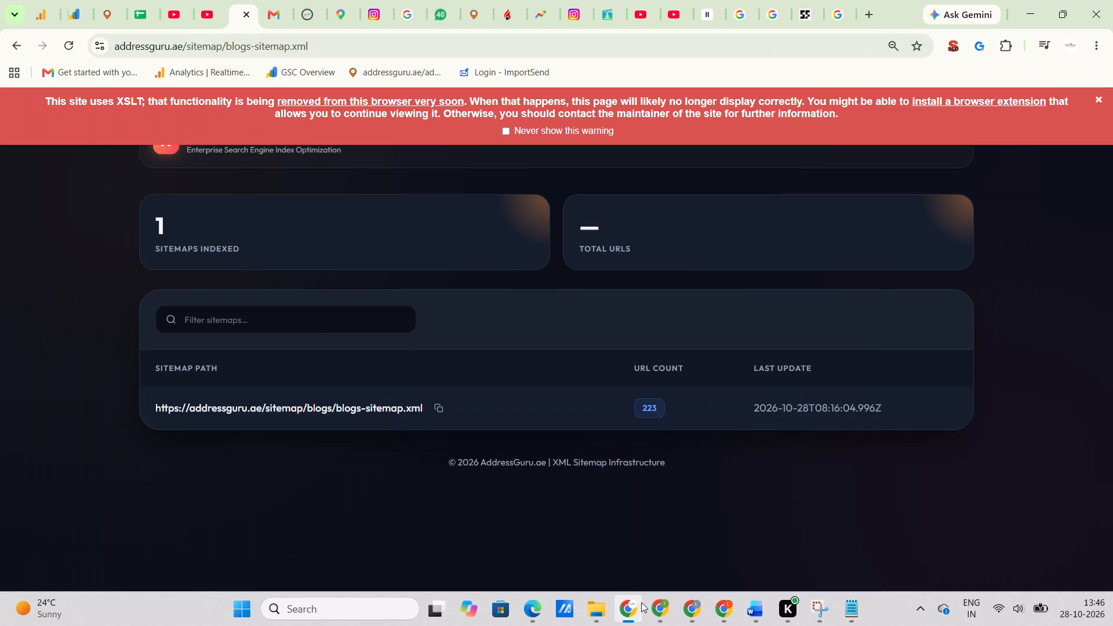
click(351, 407)
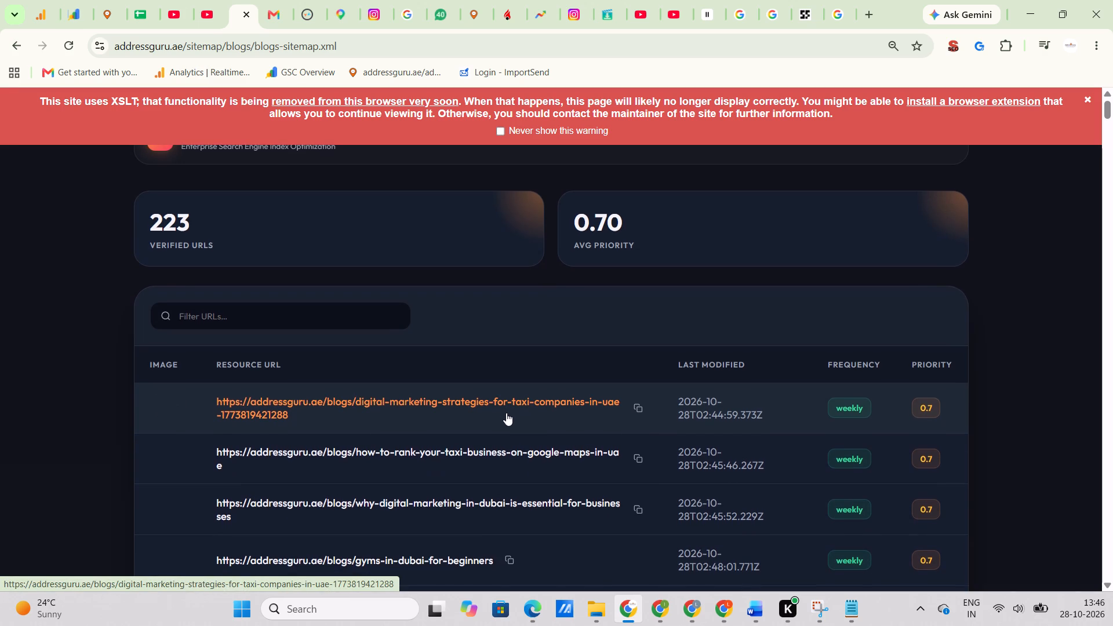
scroll(506, 415, down, 1)
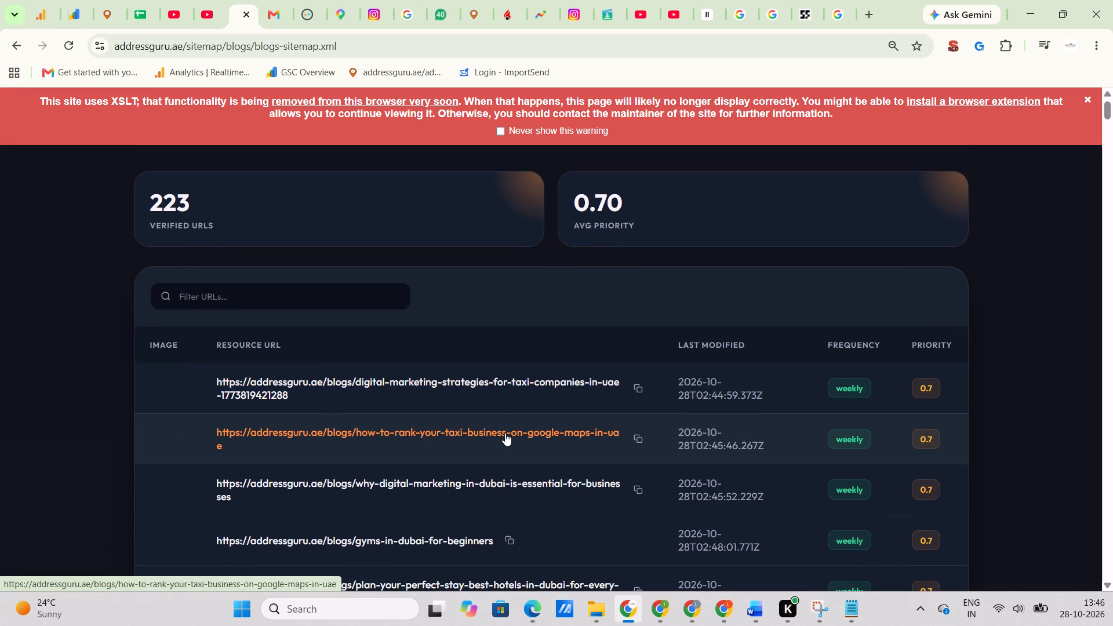
scroll(504, 433, down, 1)
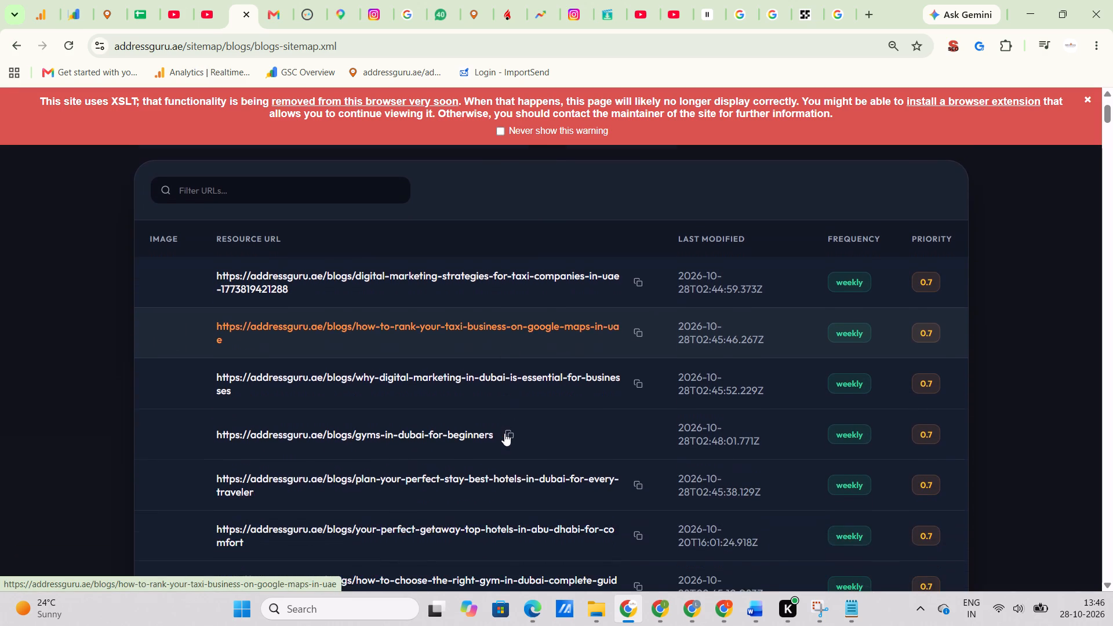
scroll(504, 433, down, 1)
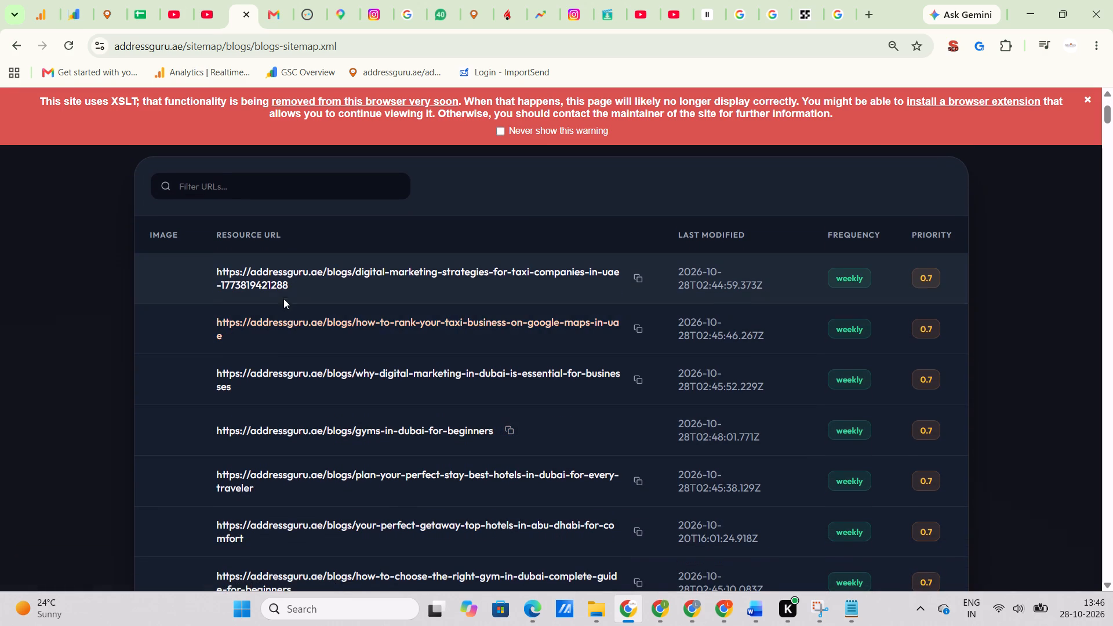
Open the post "Digital Marketing Strategies for Taxi Companies in UAE" from the blogs sitemap and look through its sections and images.
click(261, 283)
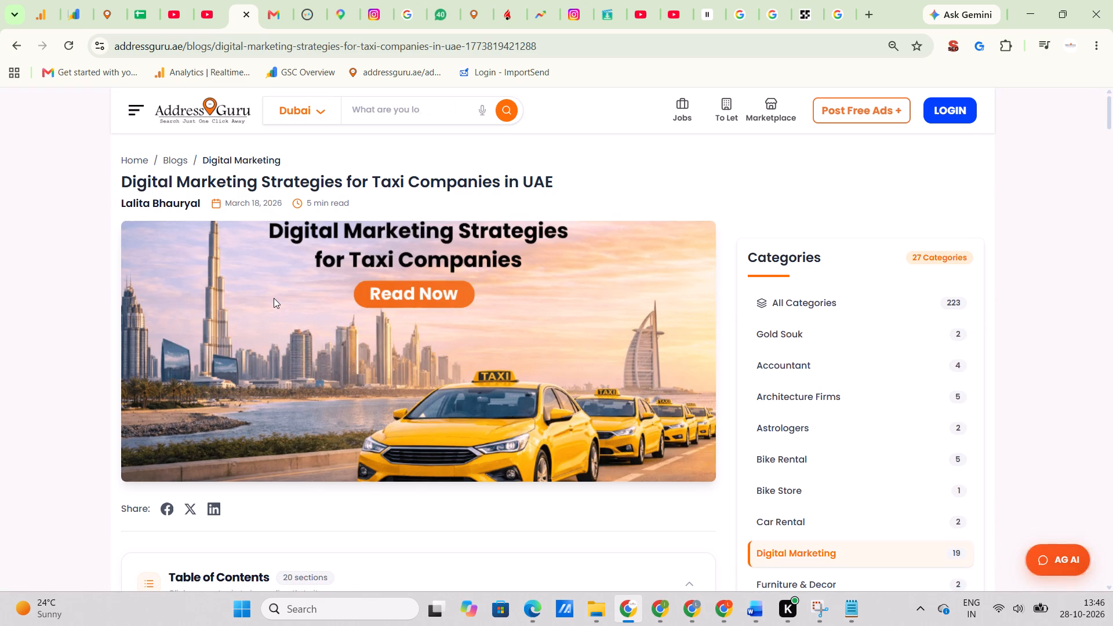
scroll(274, 298, down, 9)
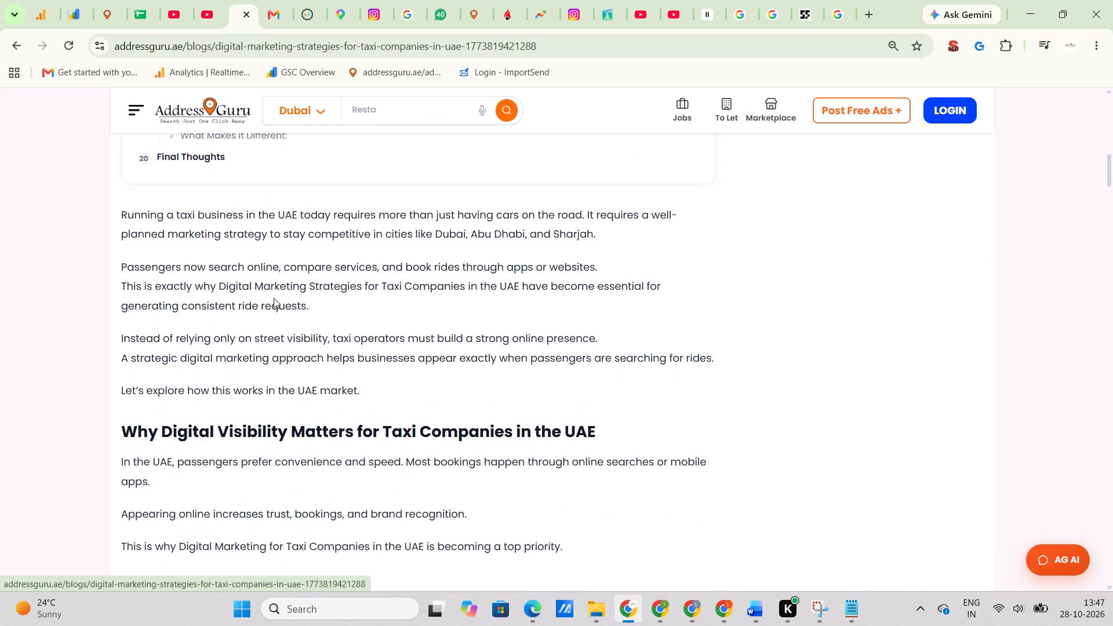
scroll(274, 298, down, 10)
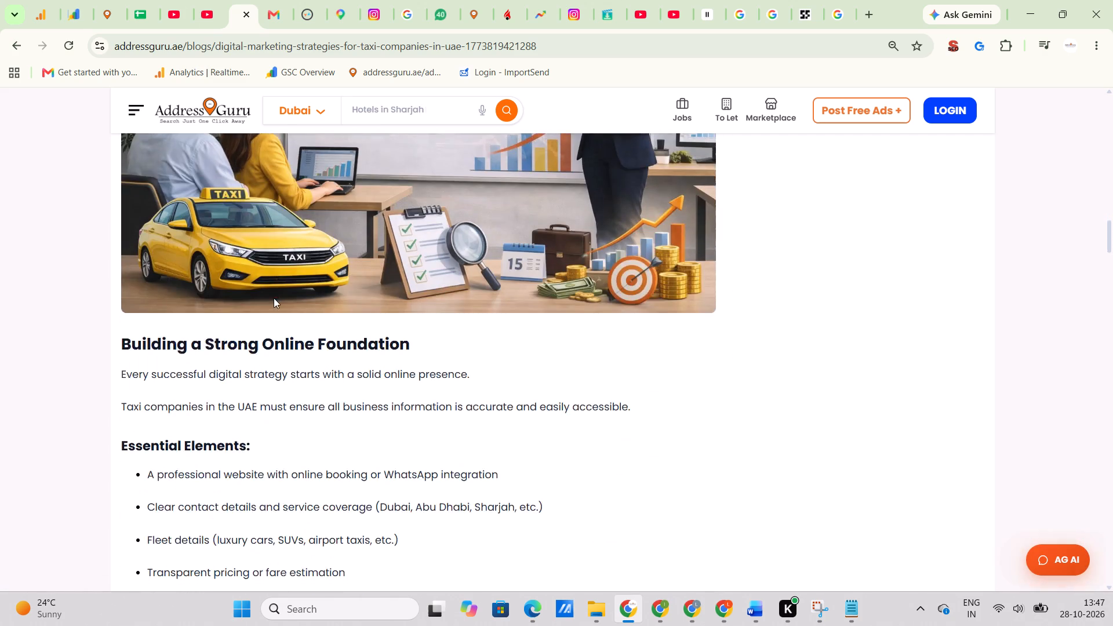
scroll(274, 298, down, 12)
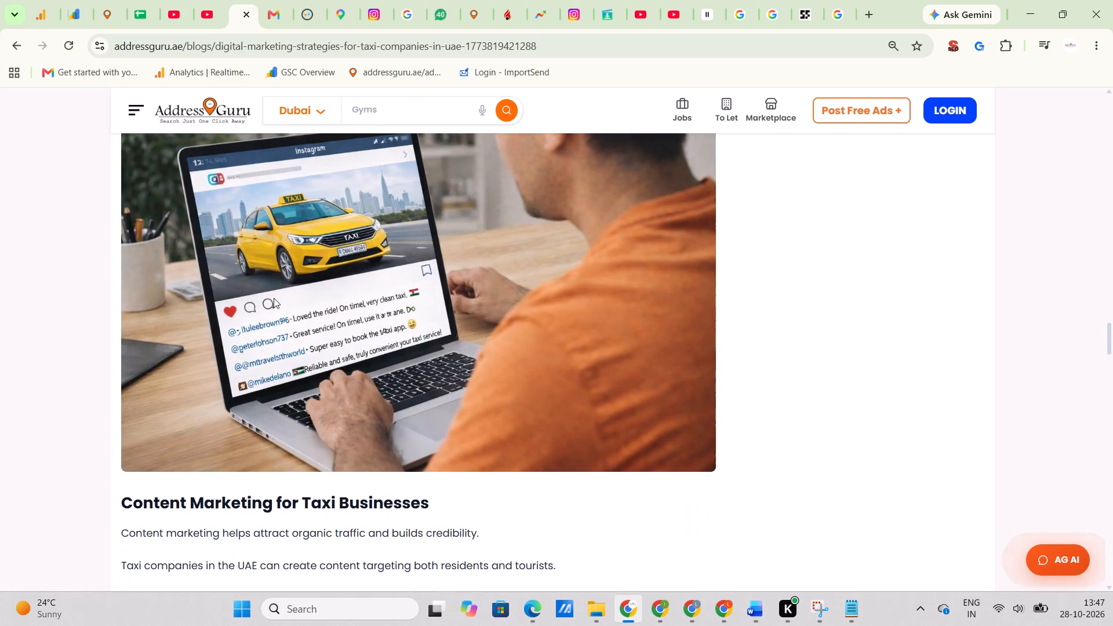
scroll(274, 299, down, 2)
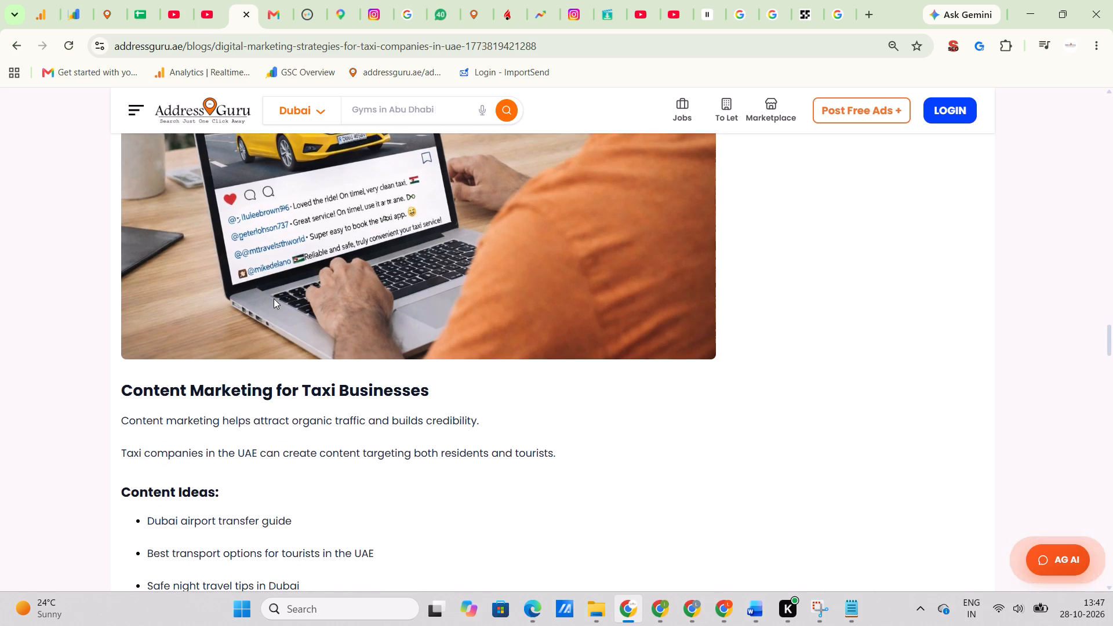
scroll(274, 299, down, 8)
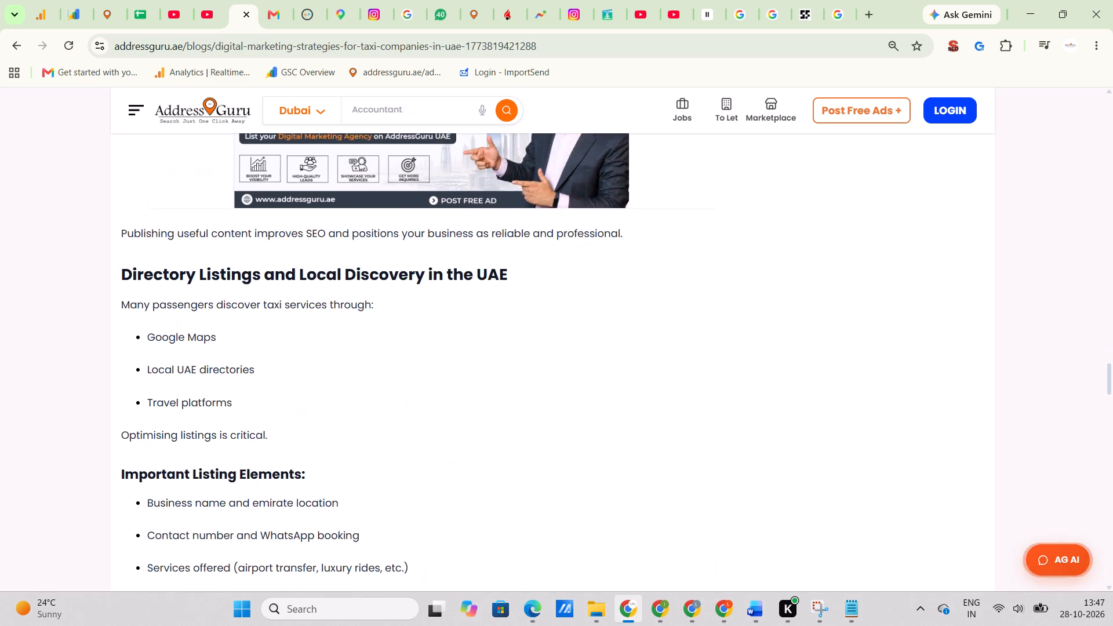
scroll(274, 299, down, 8)
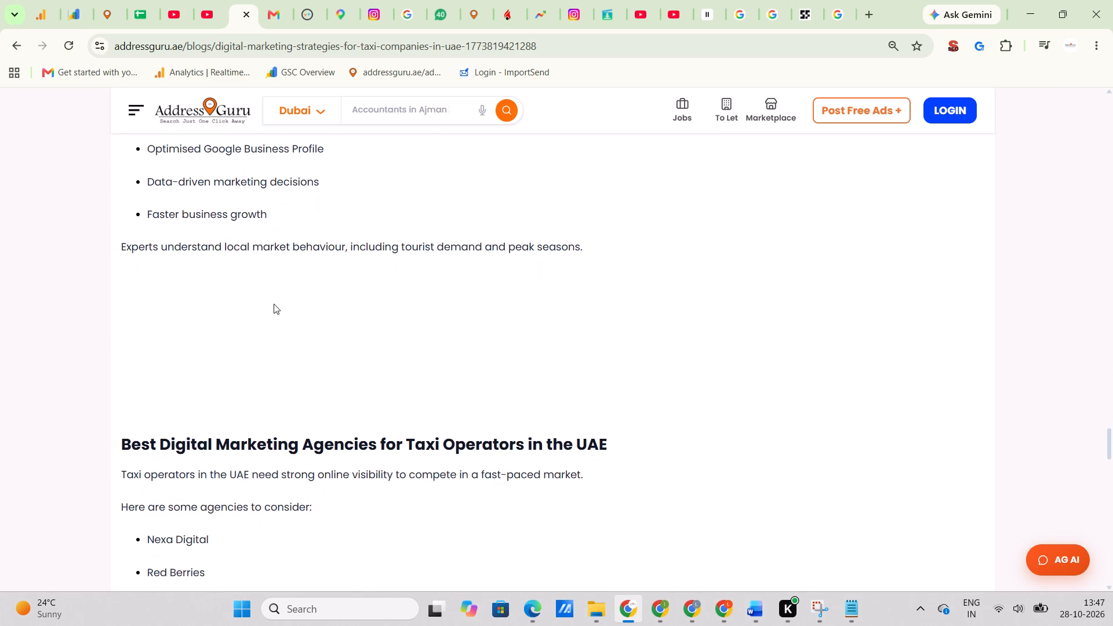
scroll(274, 304, down, 6)
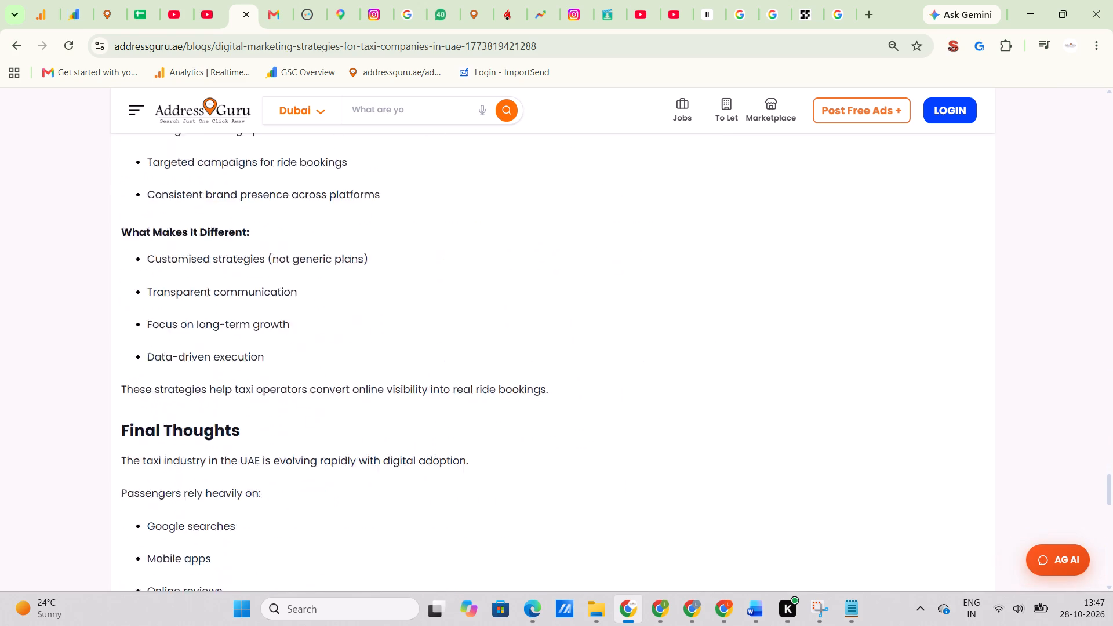
Copy the title "Digital Marketing Strategies for Taxi Companies in UAE", search for it in the admin blogs list and open that post for editing.
scroll(274, 304, down, 4)
scroll(277, 305, up, 20)
scroll(277, 305, up, 7)
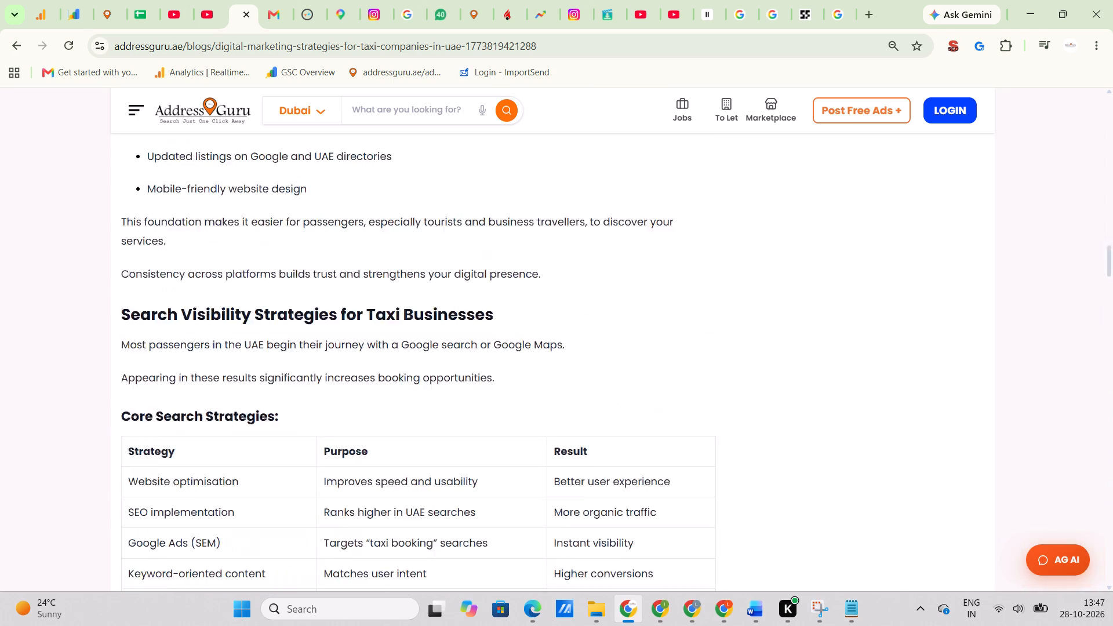
scroll(285, 318, up, 3)
drag(91, 179, 671, 176)
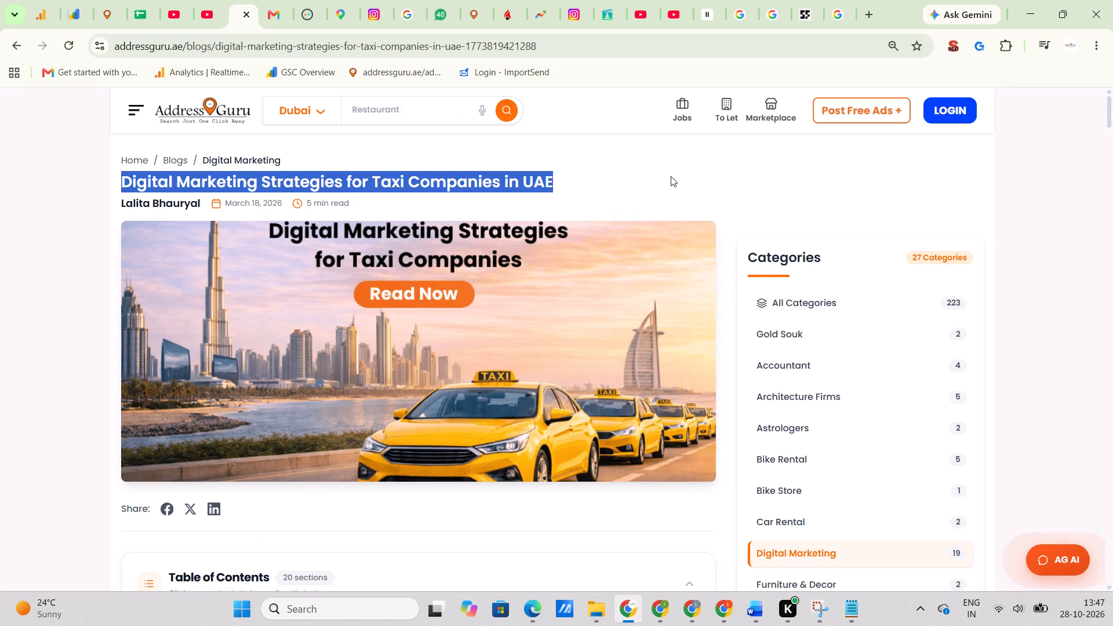
drag(671, 176, 670, 183)
key(ctrl+c)
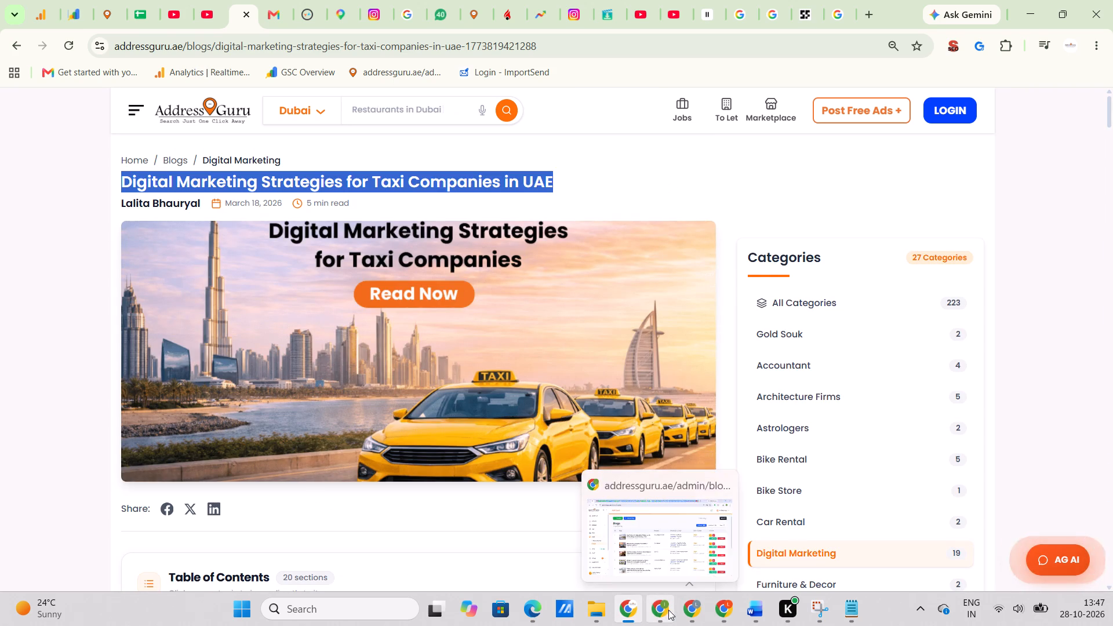
click(668, 610)
click(905, 153)
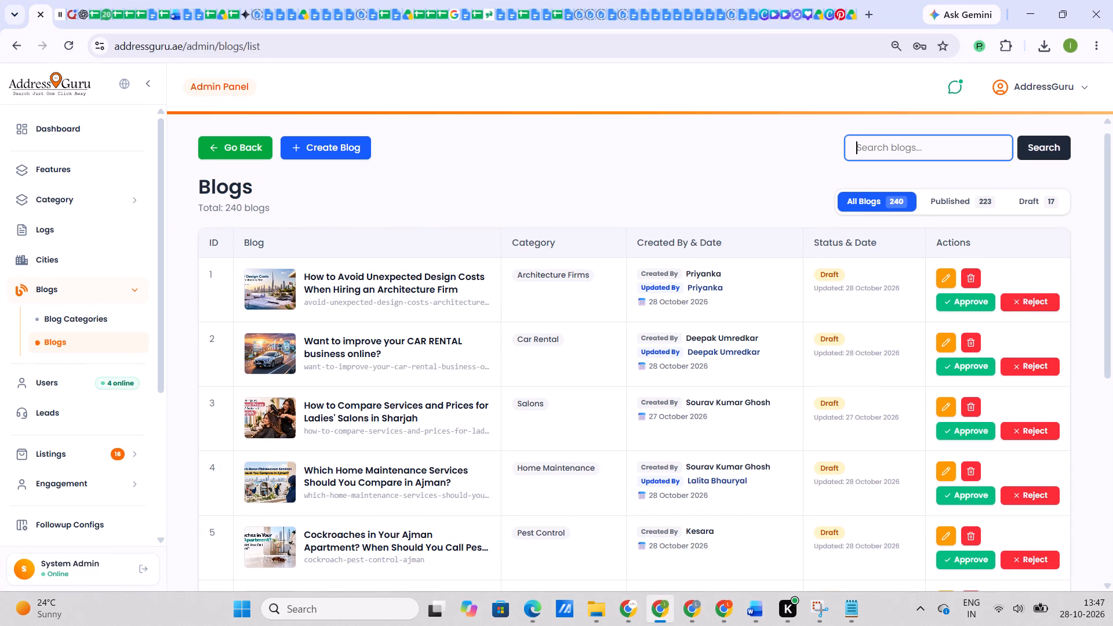
key(ctrl+v)
ctrl+click(905, 152)
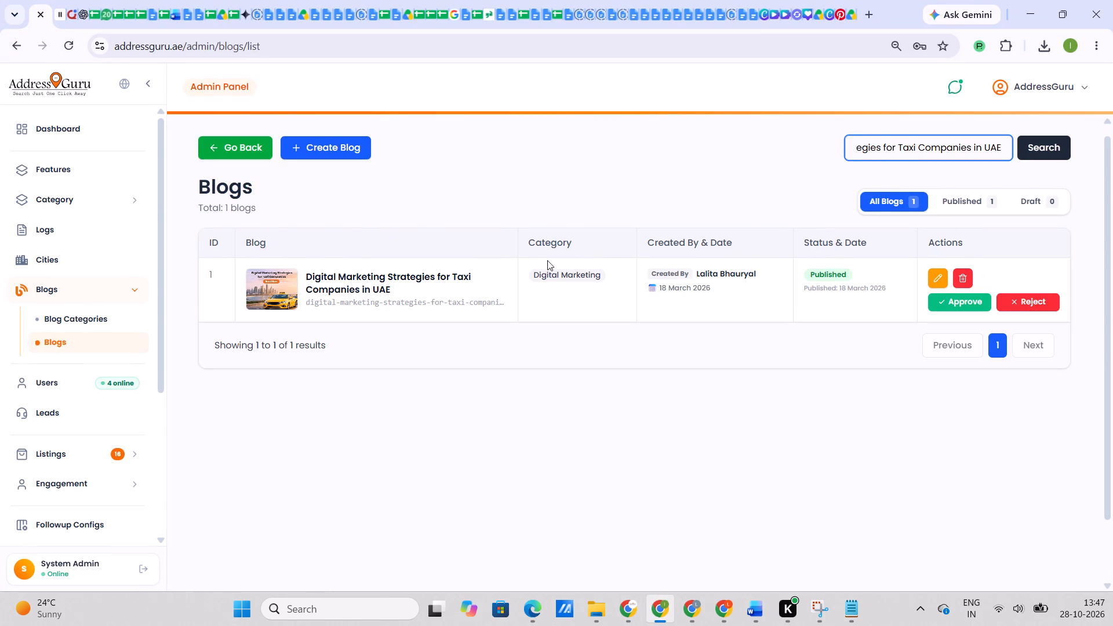
click(369, 291)
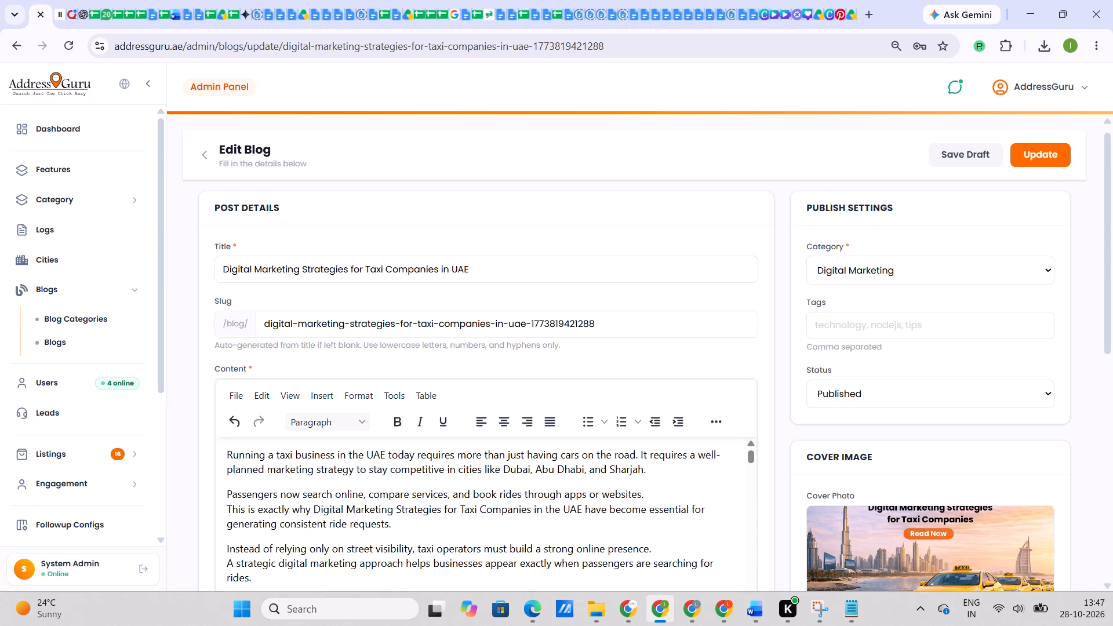
Copy the taxi post's slug and open the Removals page for addressguru.ae in Google Search Console.
drag(617, 323, 265, 334)
key(ctrl+c)
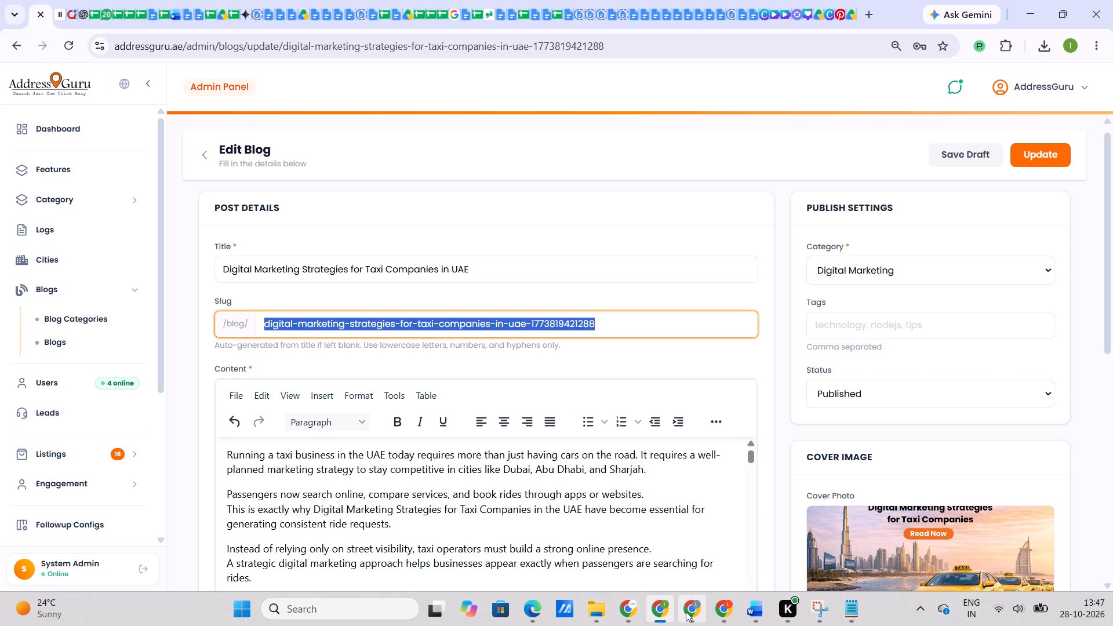
click(630, 603)
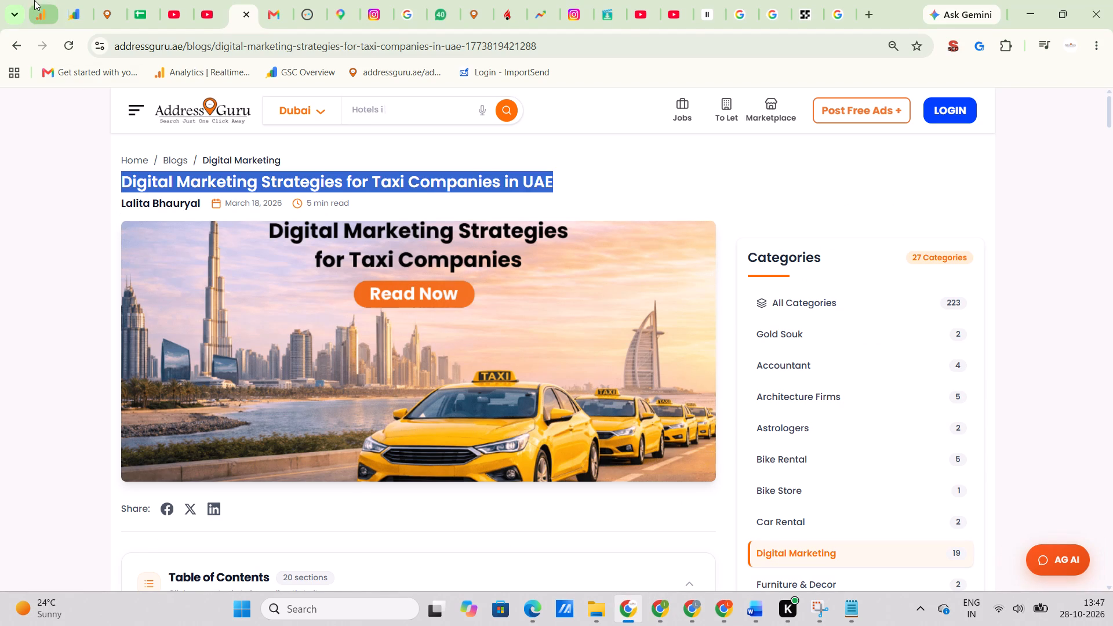
click(71, 0)
click(708, 395)
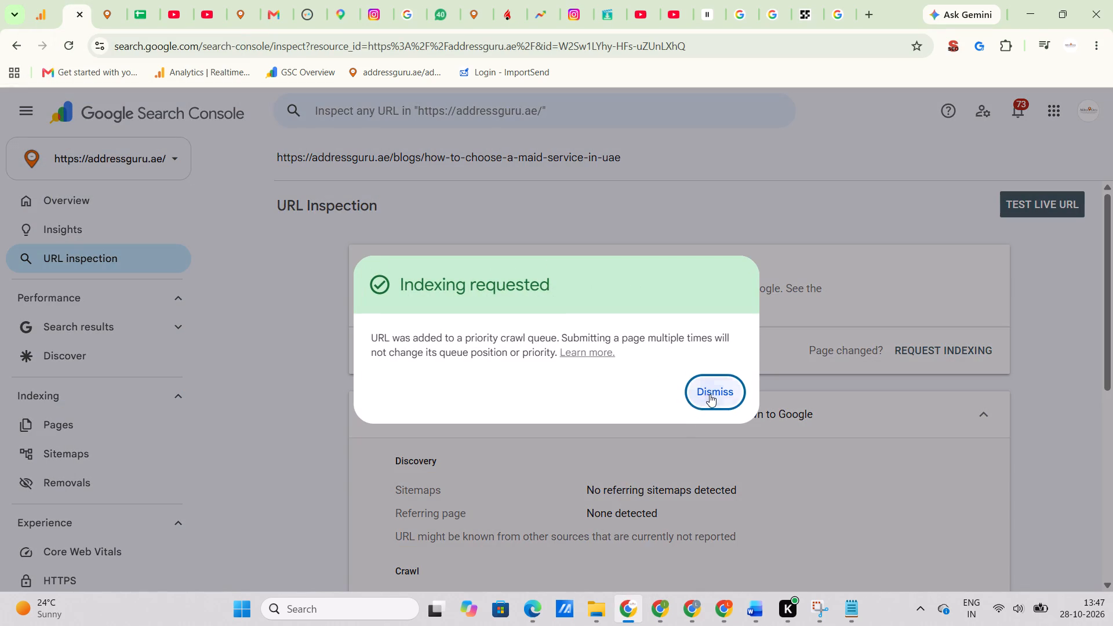
click(70, 485)
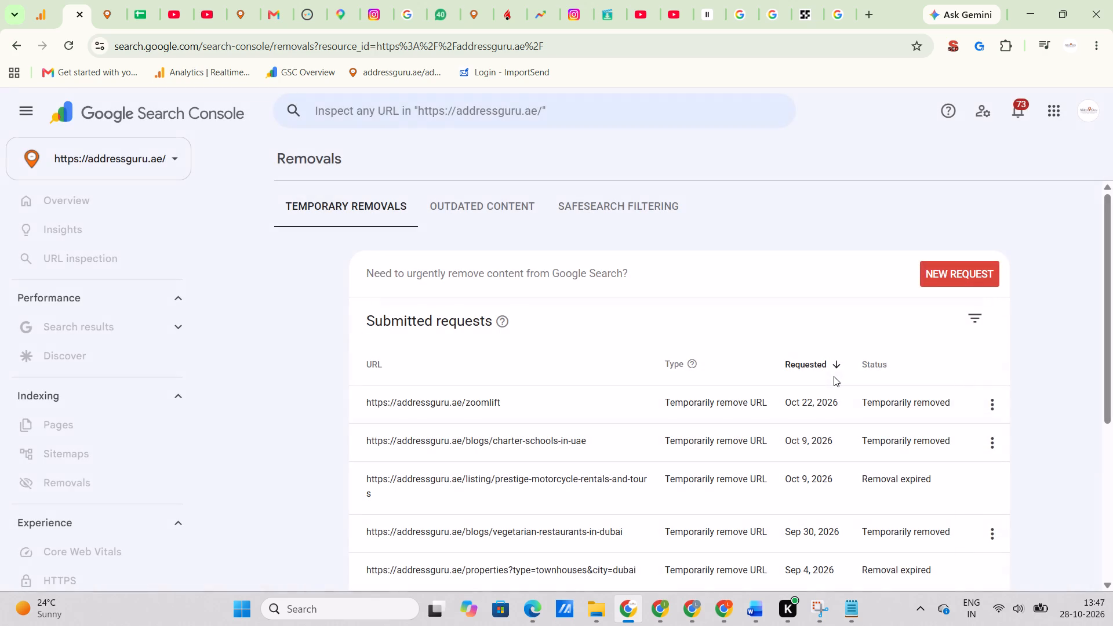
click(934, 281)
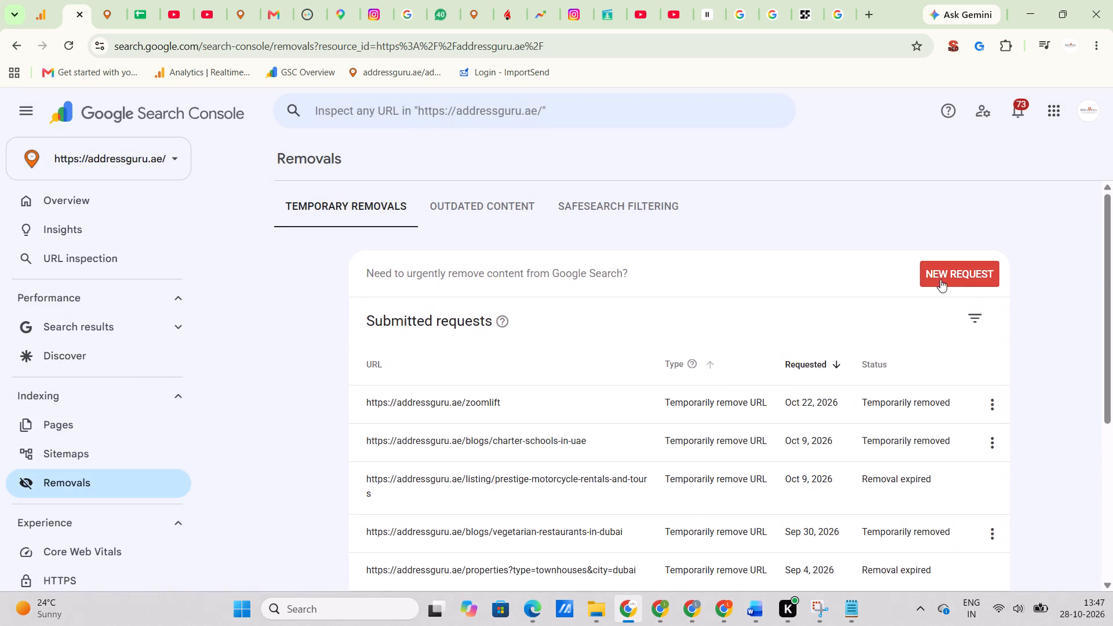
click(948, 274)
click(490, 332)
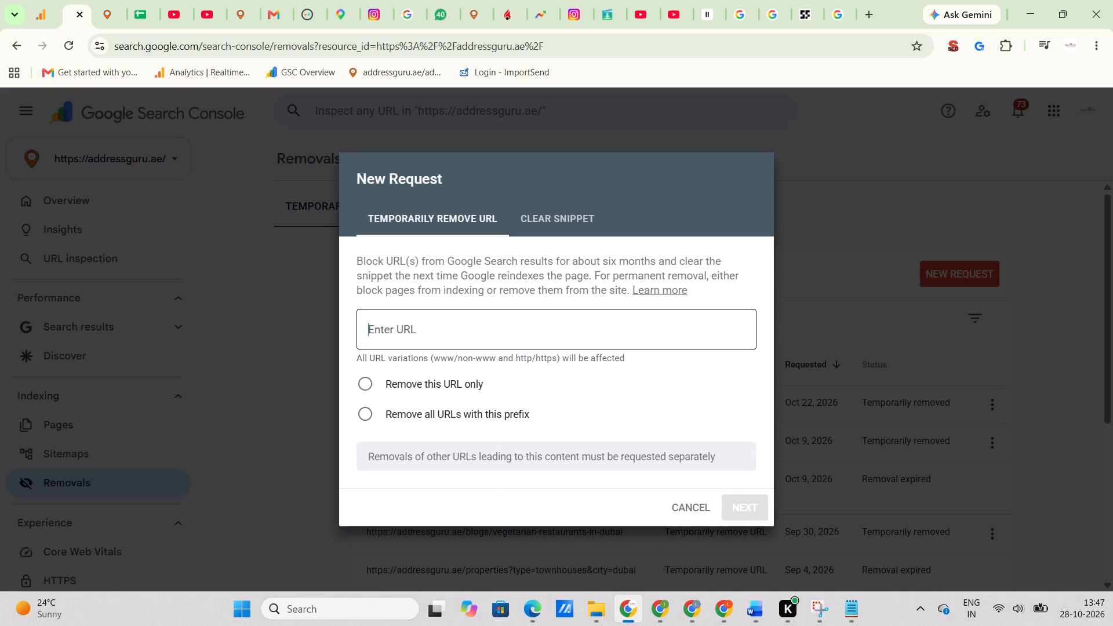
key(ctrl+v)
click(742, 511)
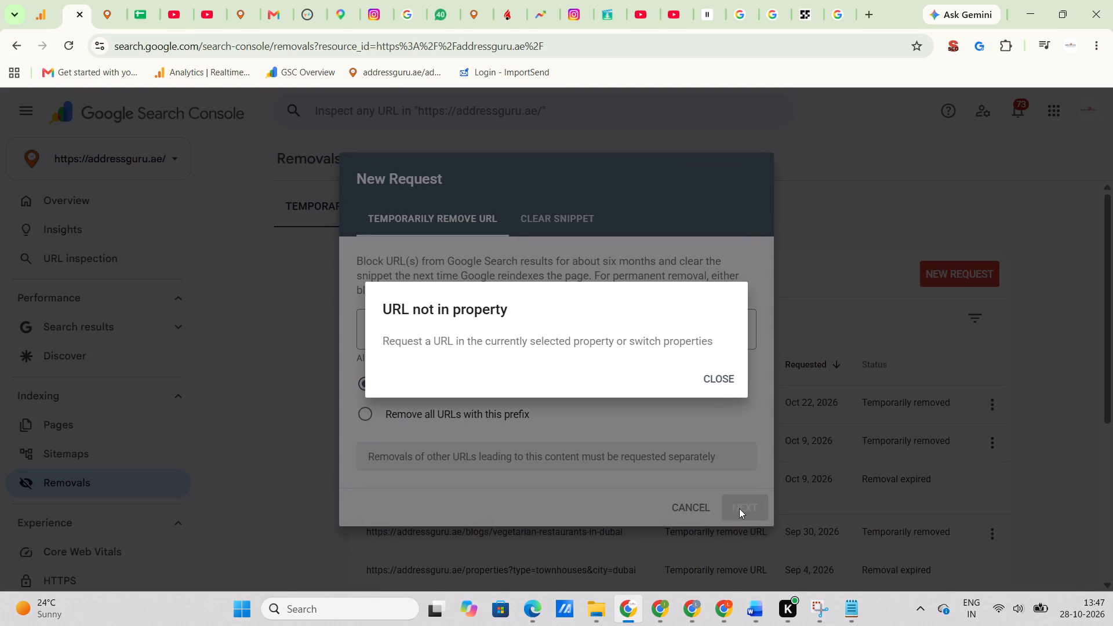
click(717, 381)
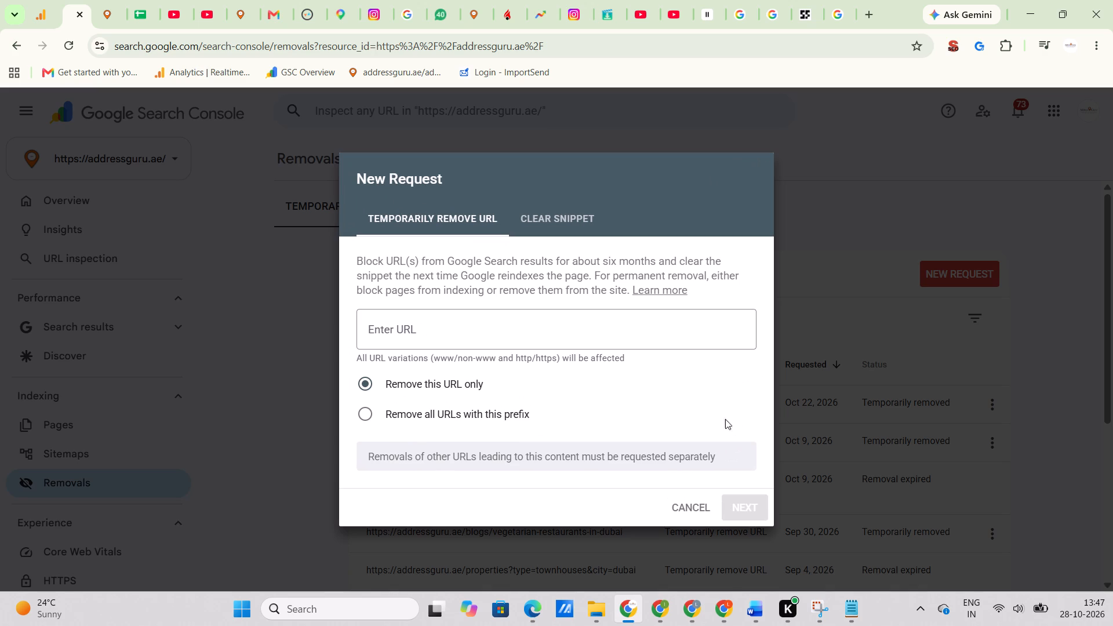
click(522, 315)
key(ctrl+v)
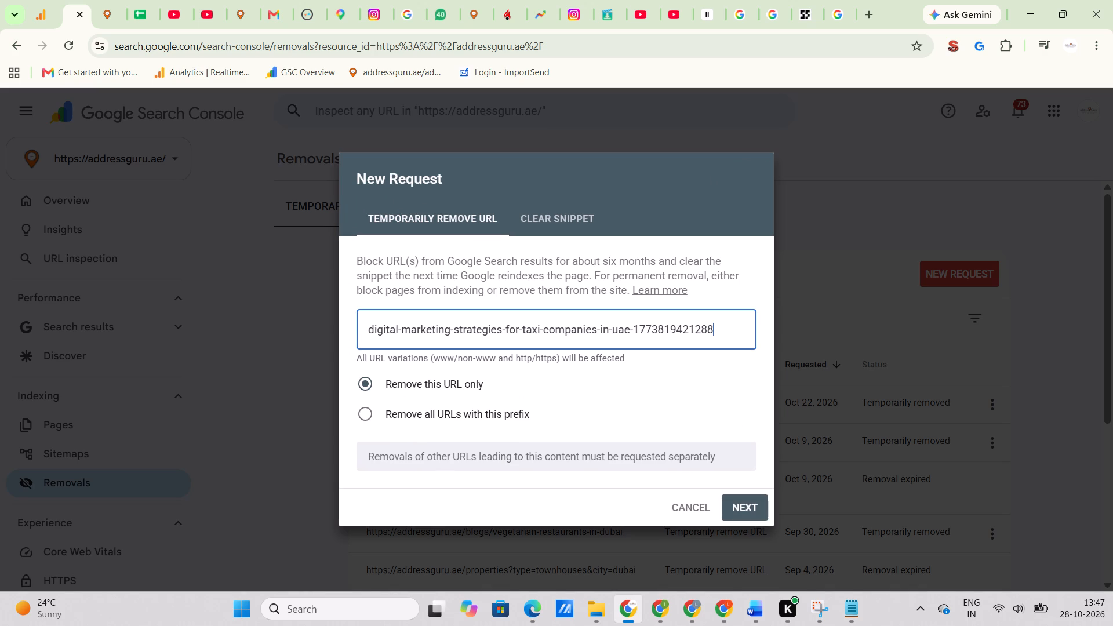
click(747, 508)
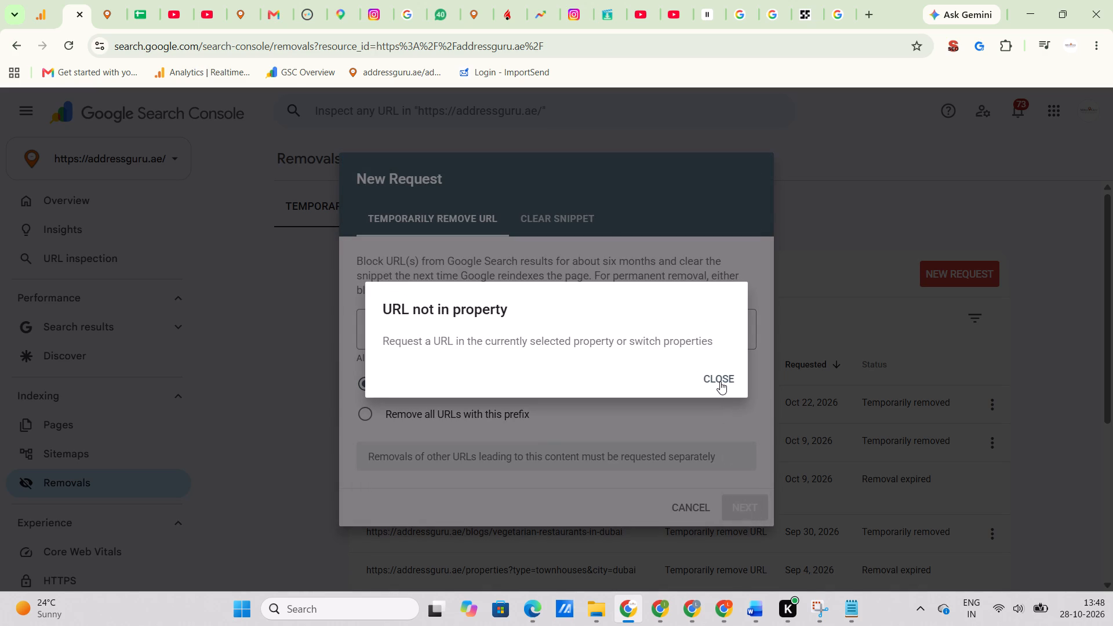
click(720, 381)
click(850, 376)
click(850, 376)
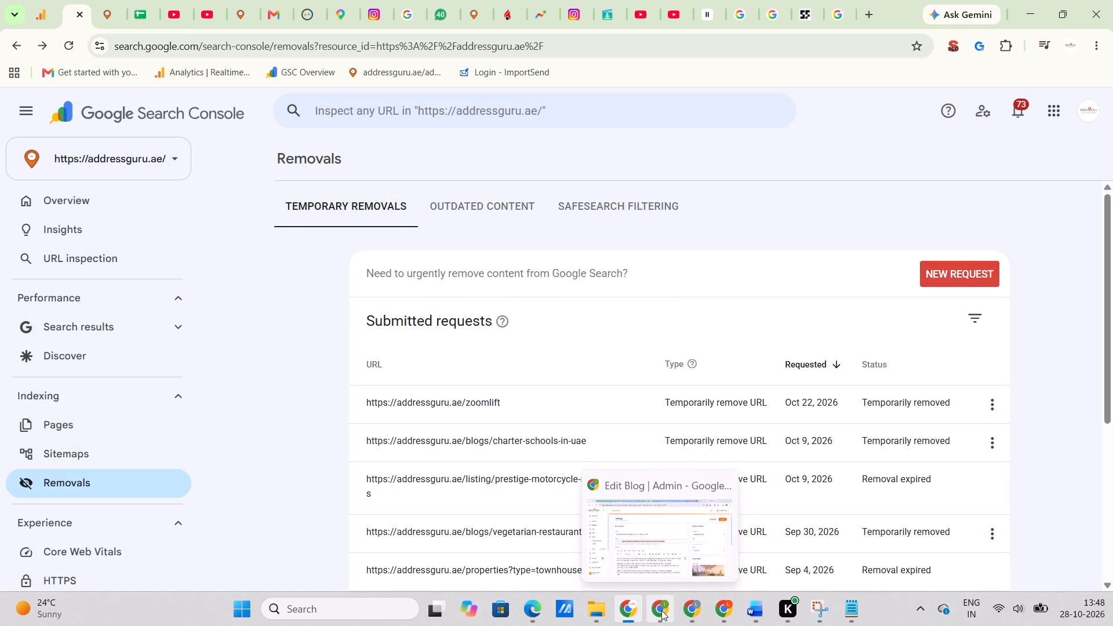
Return to the live taxi marketing post and copy its full addressguru.ae/blogs URL.
click(662, 607)
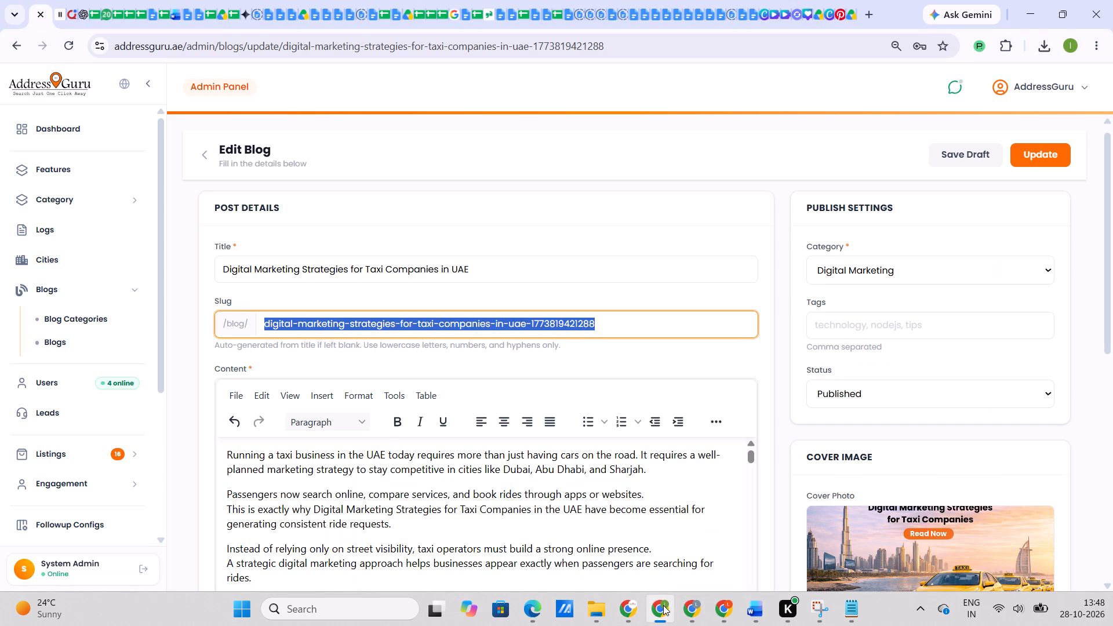
click(696, 607)
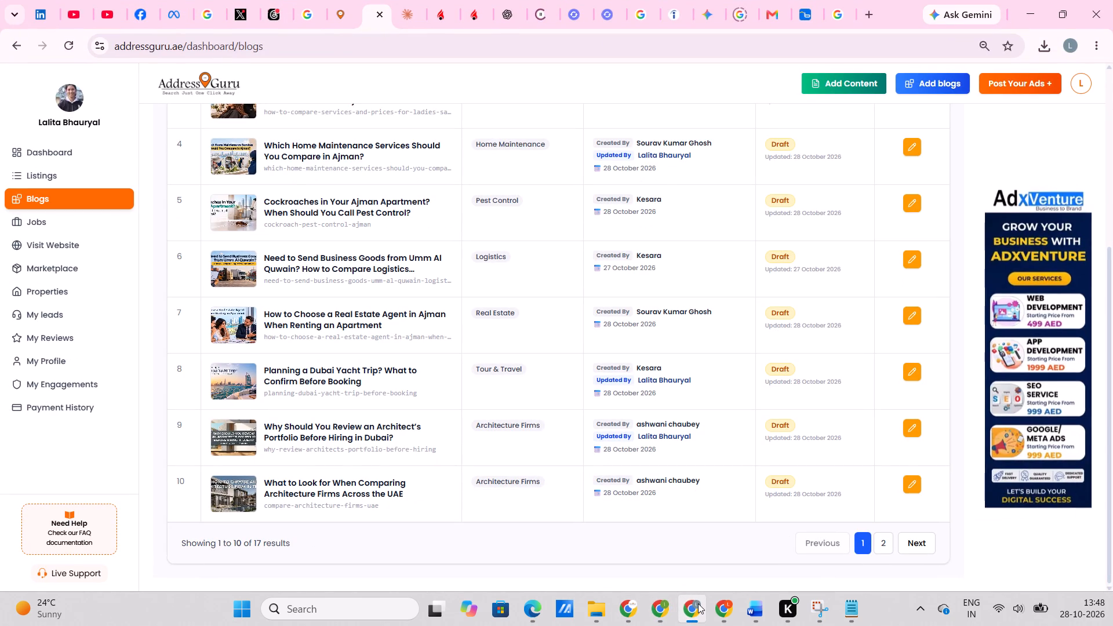
double_click(632, 609)
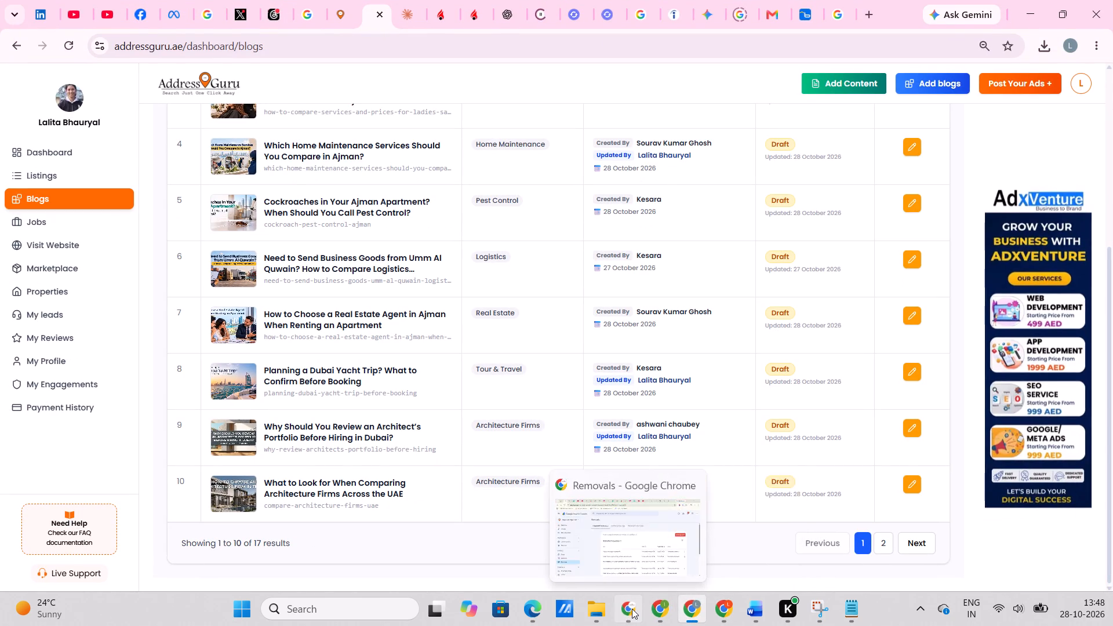
double_click(632, 609)
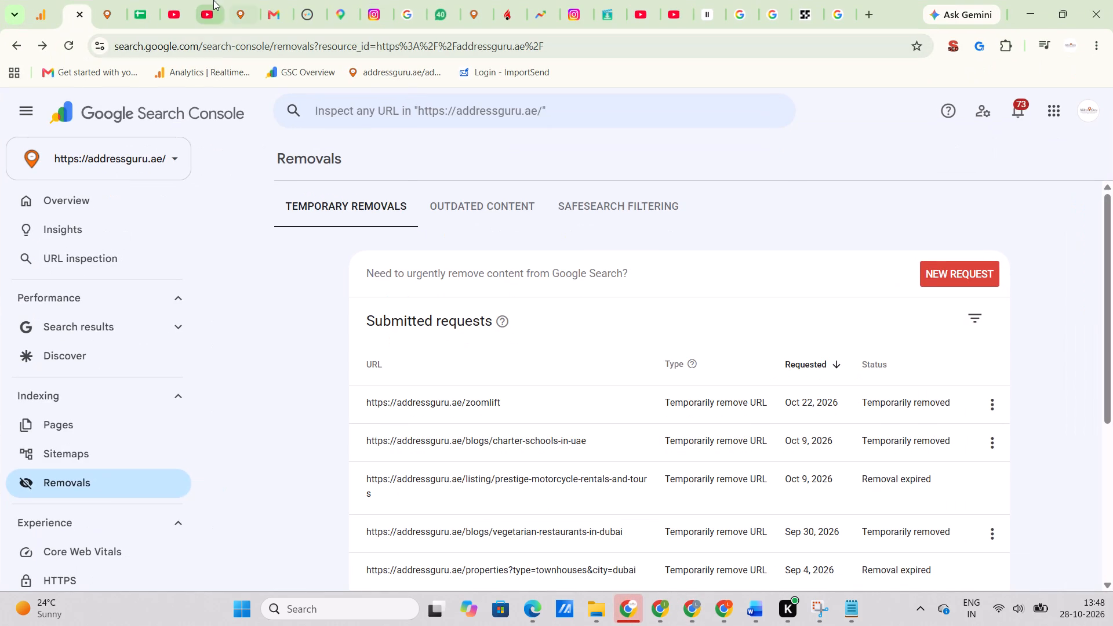
click(237, 0)
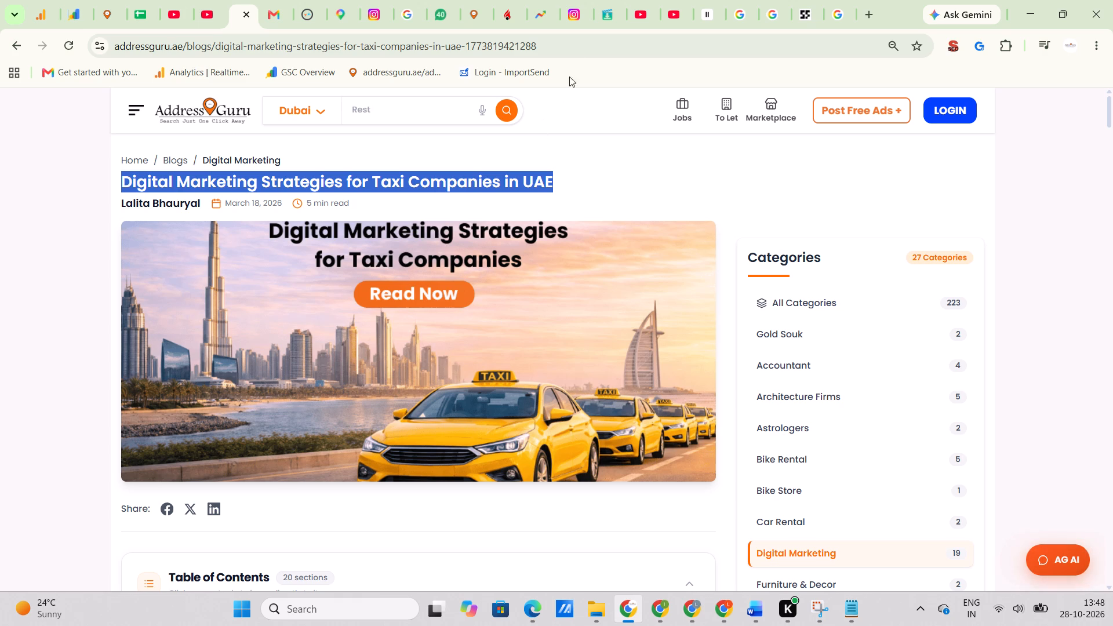
click(575, 47)
click(576, 46)
key(ctrl+a)
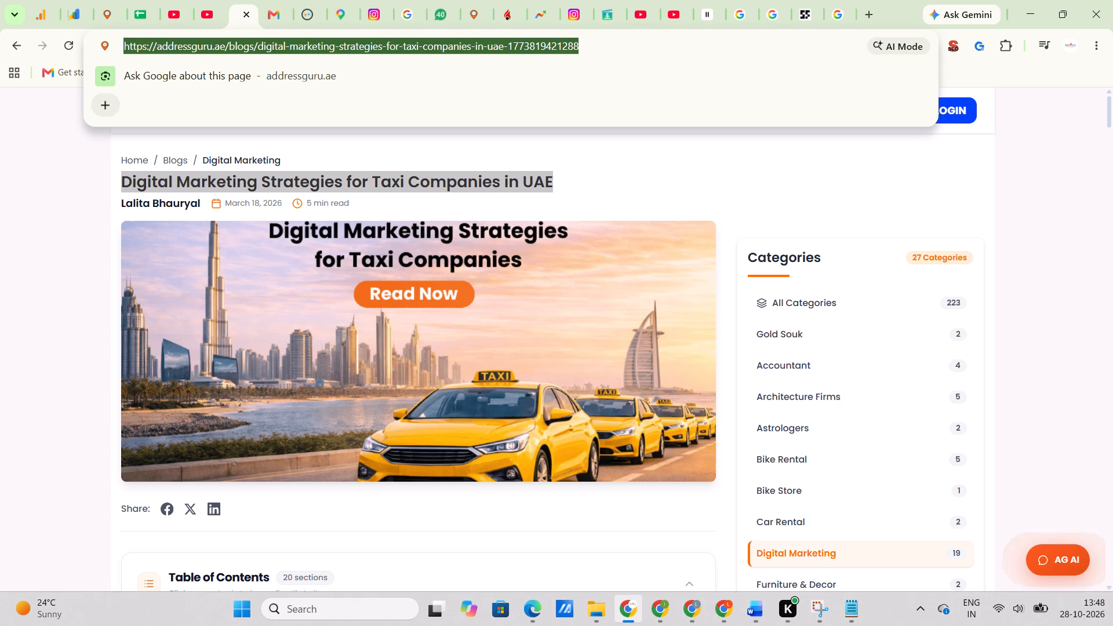
key(ctrl+c)
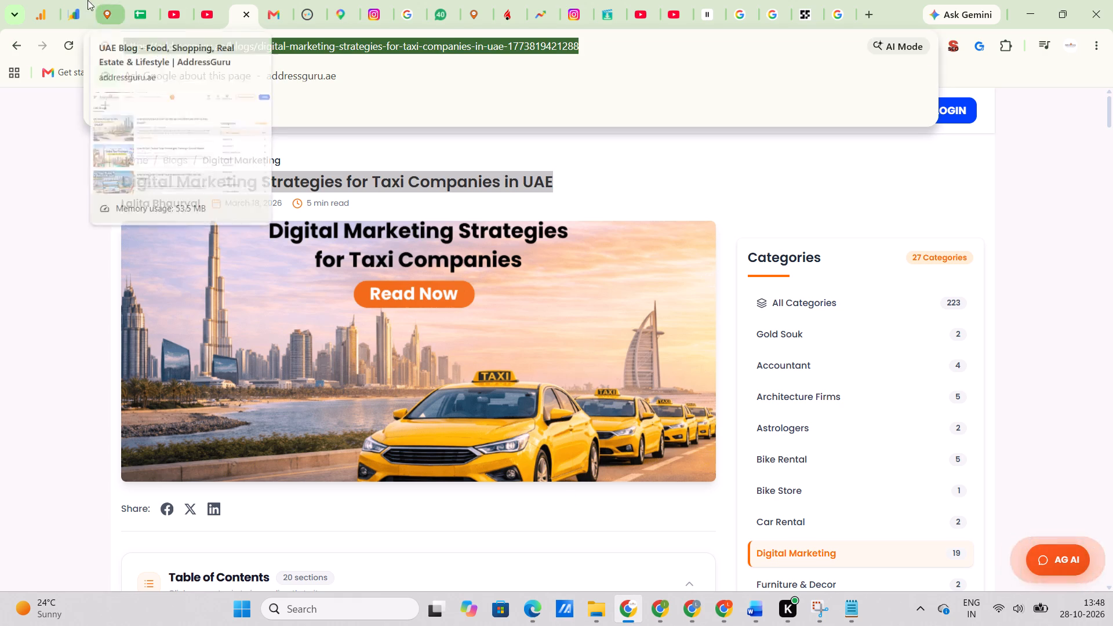
Submit a temporary removal request in Google Search Console for the copied taxi post URL, removing this URL only.
click(83, 0)
click(960, 265)
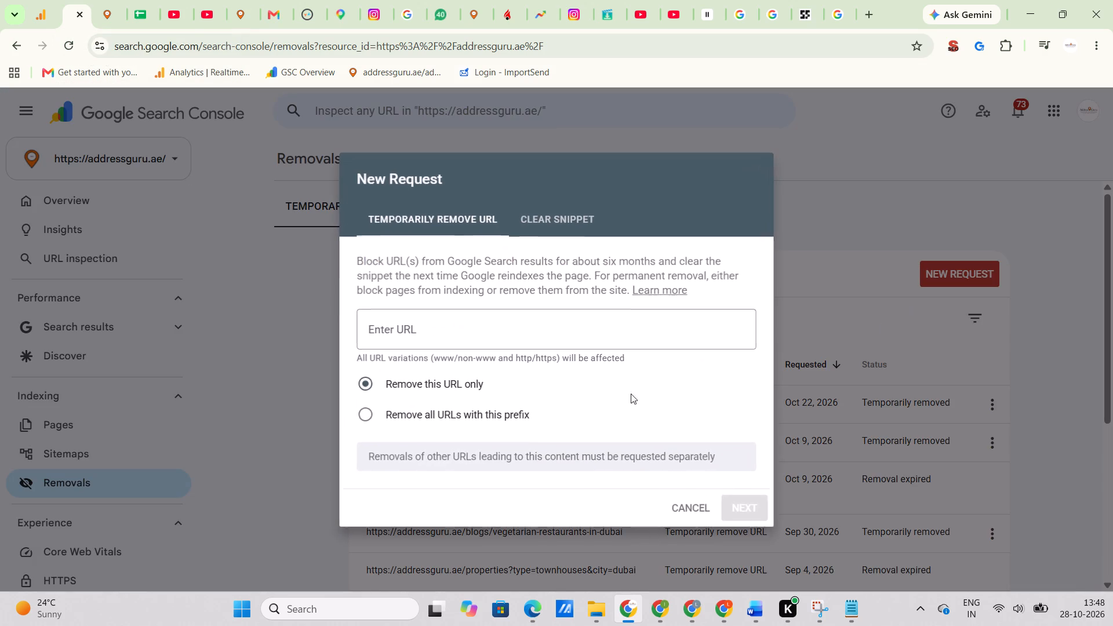
click(478, 319)
key(ctrl+v)
click(754, 512)
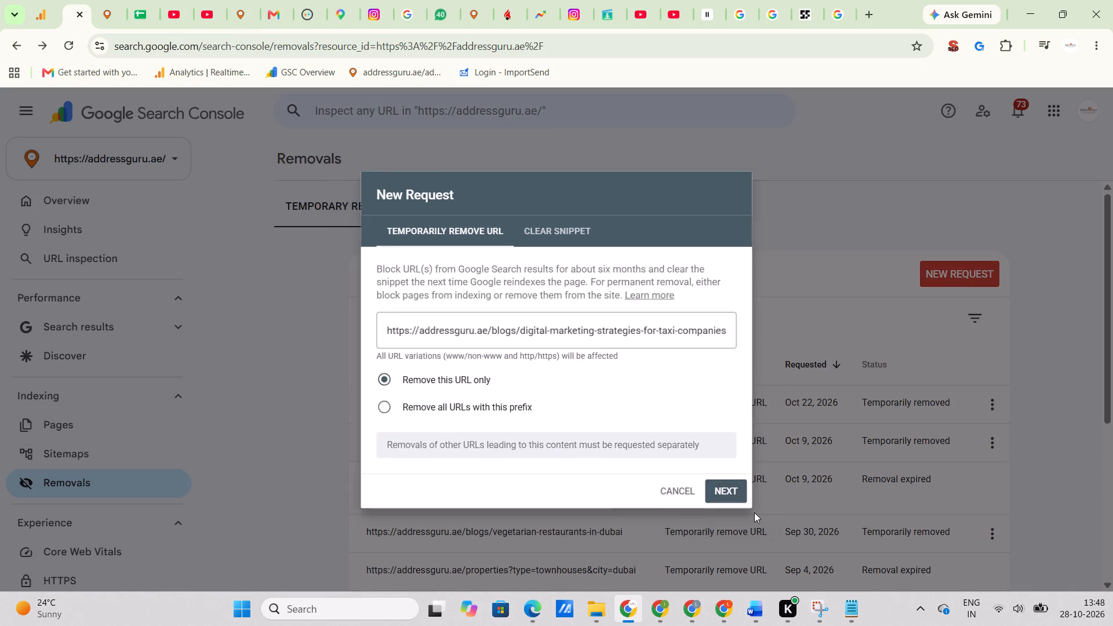
click(737, 425)
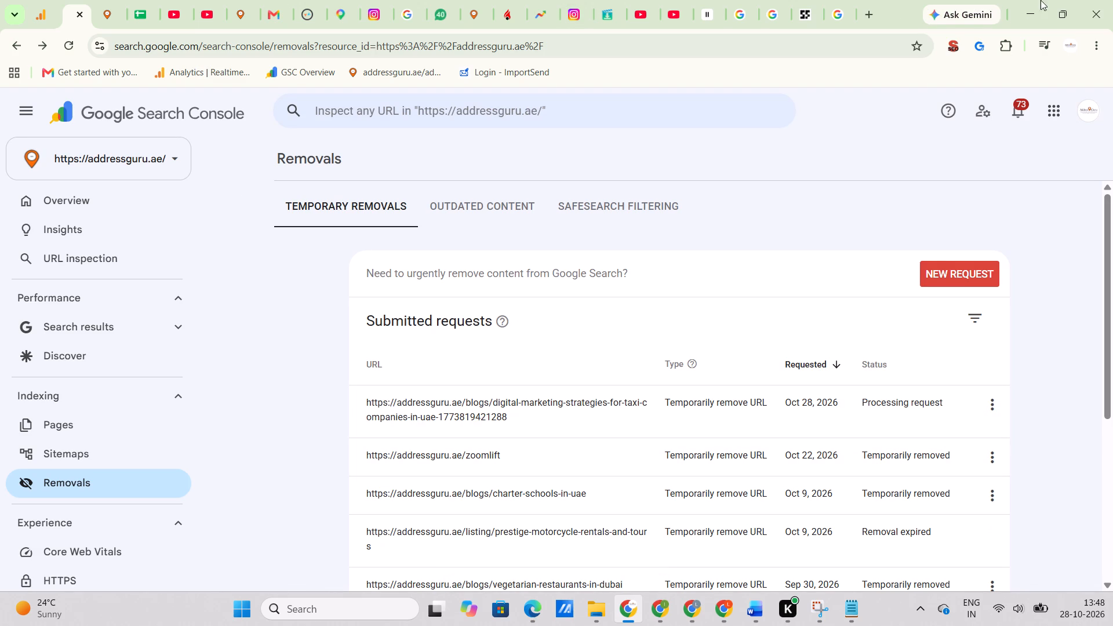
click(1024, 0)
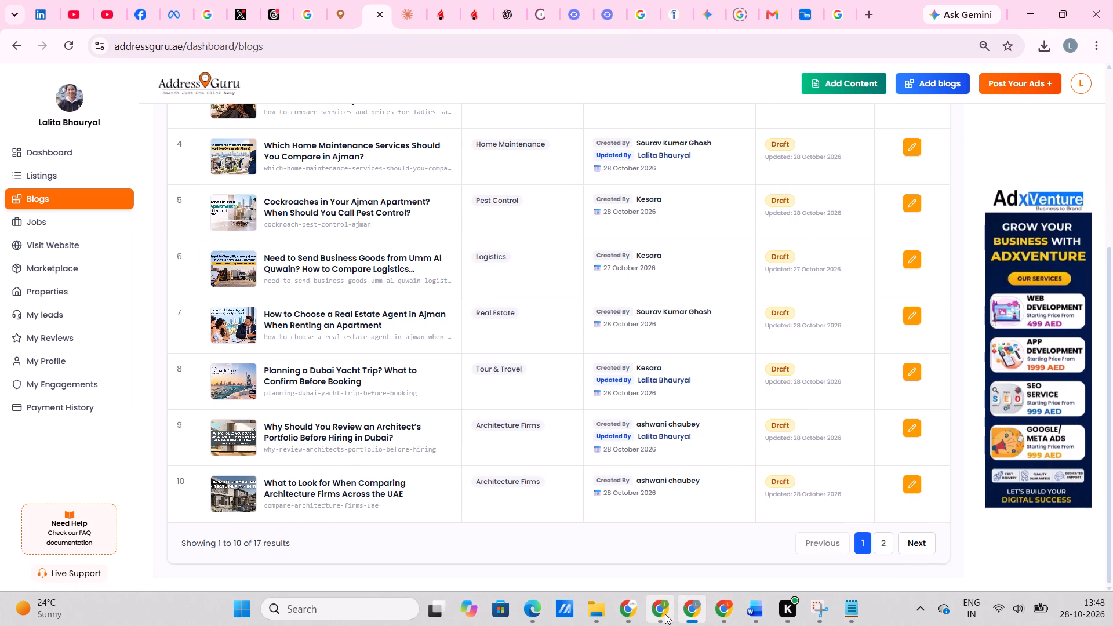
click(665, 614)
click(547, 325)
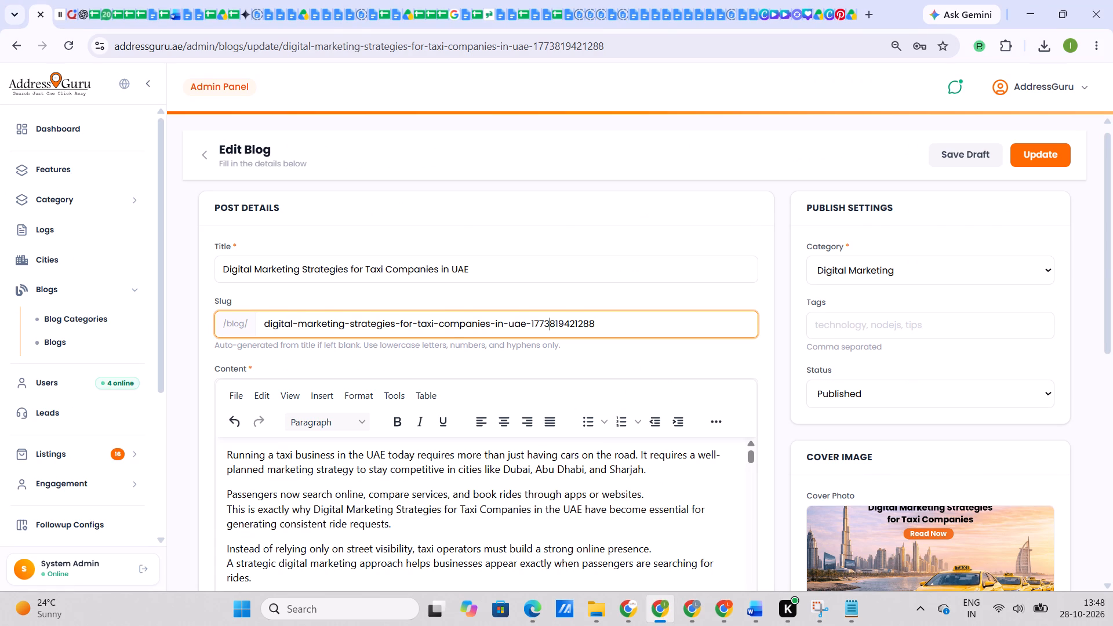
drag(528, 321, 675, 323)
key(BackSpace)
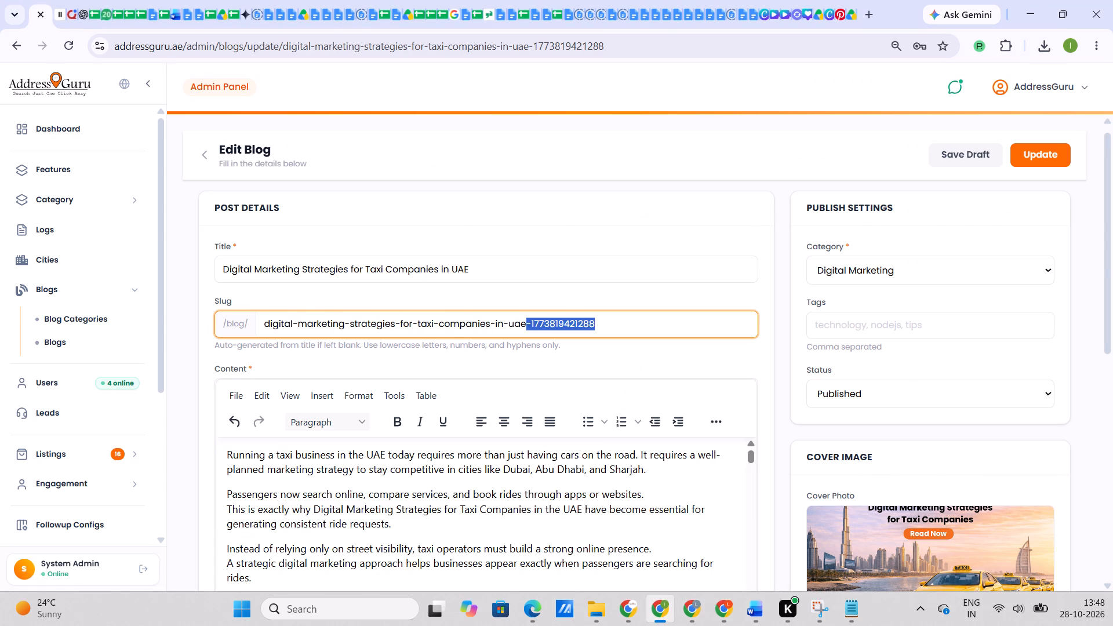
scroll(661, 334, down, 1)
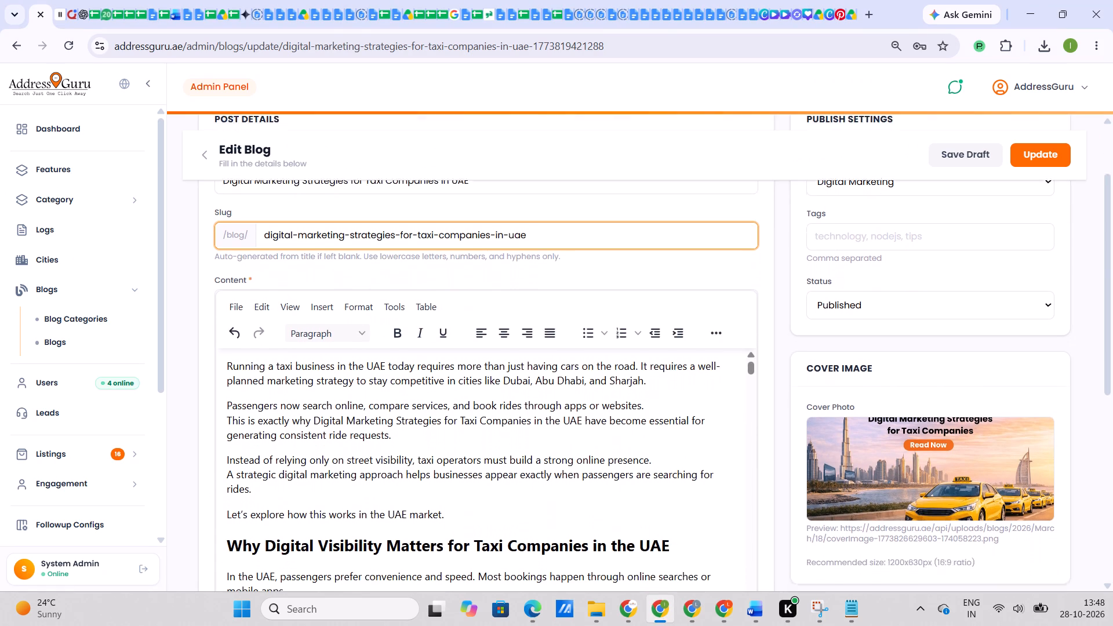
scroll(660, 334, down, 1)
scroll(592, 415, up, 1)
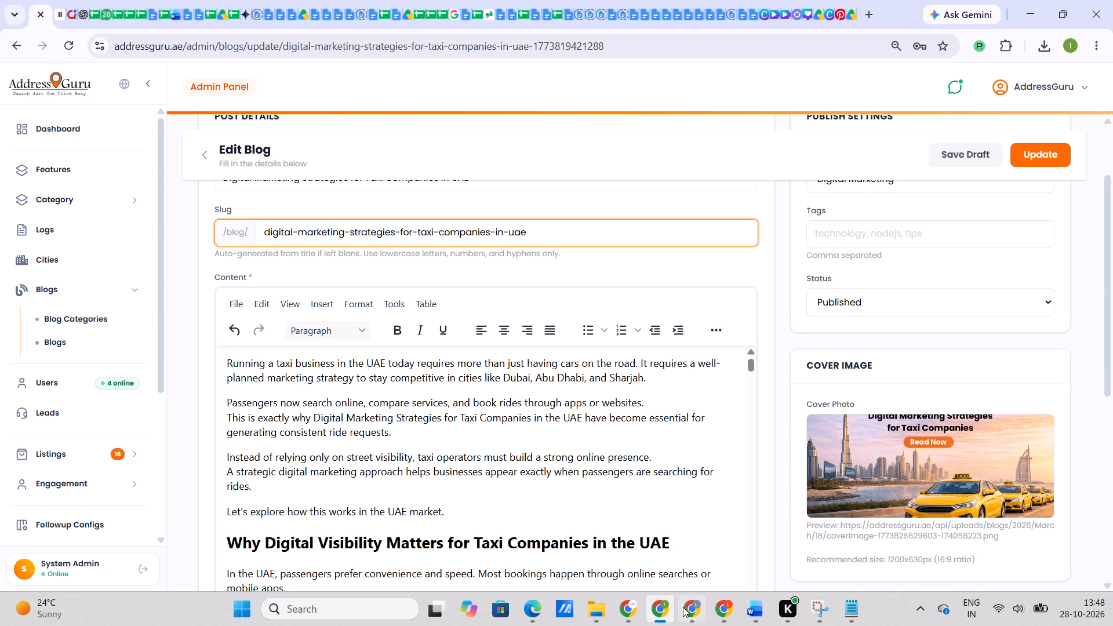
Read through the live taxi marketing post down to the agencies list and check where the AdxVenture link leads.
click(628, 609)
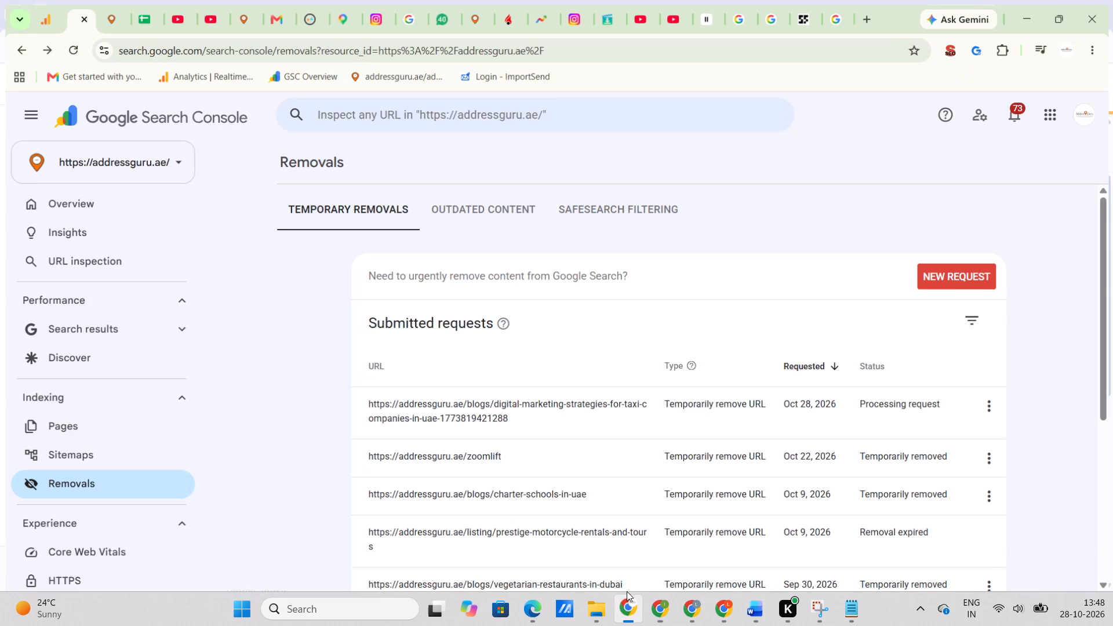
click(246, 0)
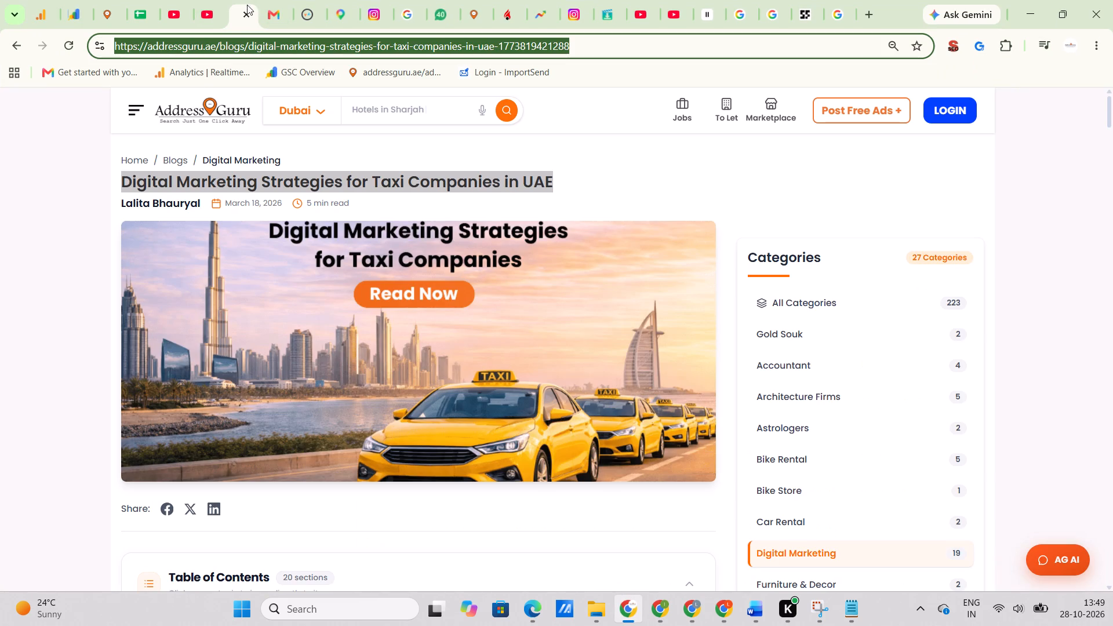
scroll(558, 385, down, 1)
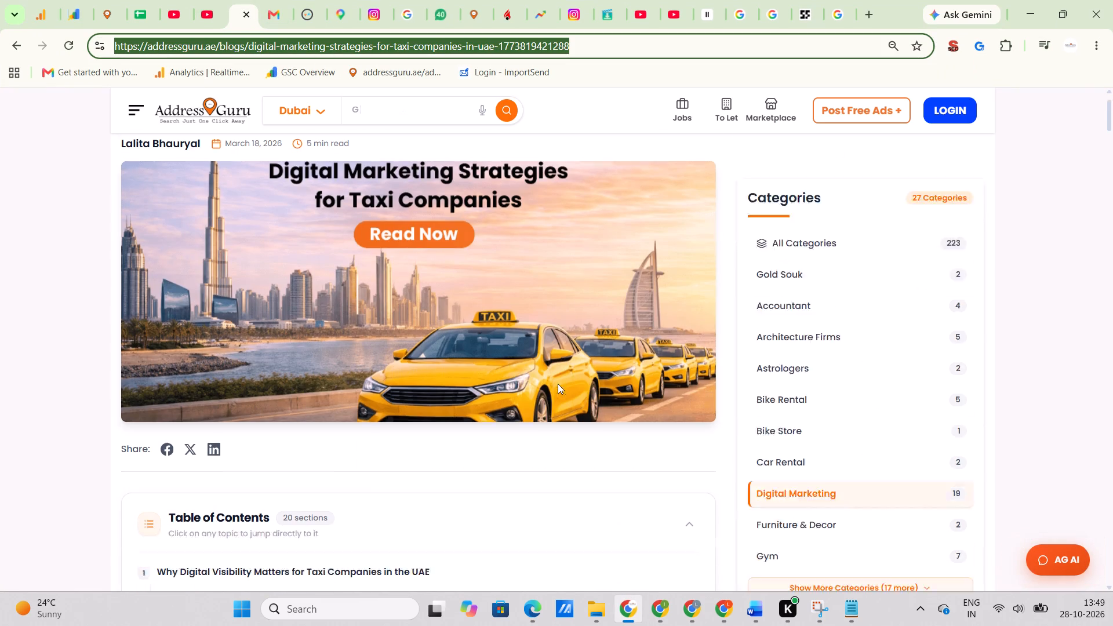
scroll(558, 384, down, 7)
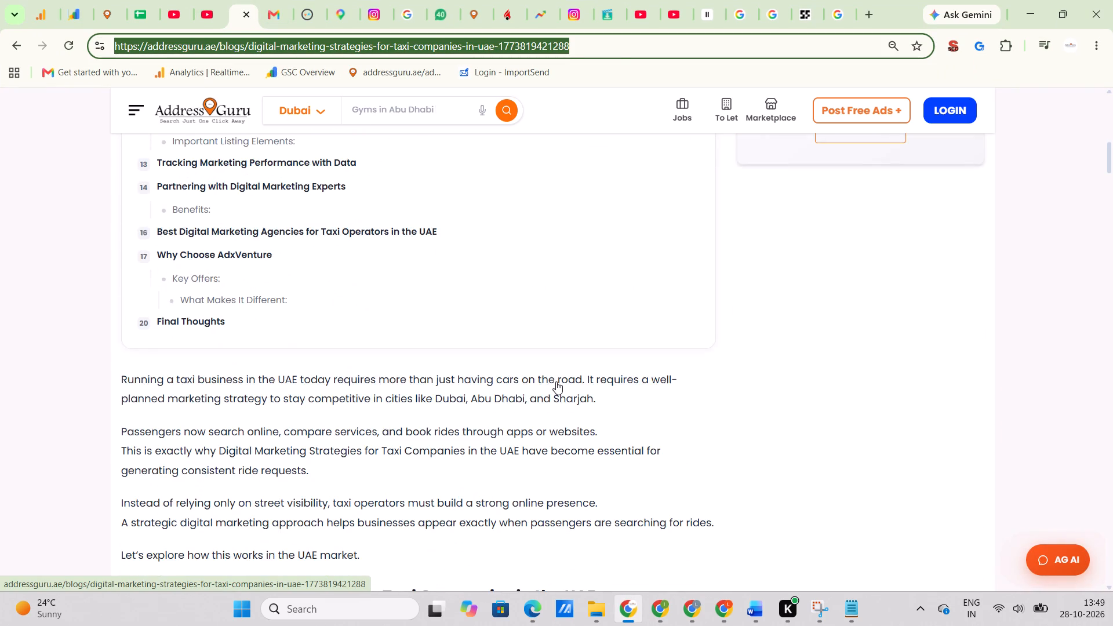
scroll(556, 381, down, 6)
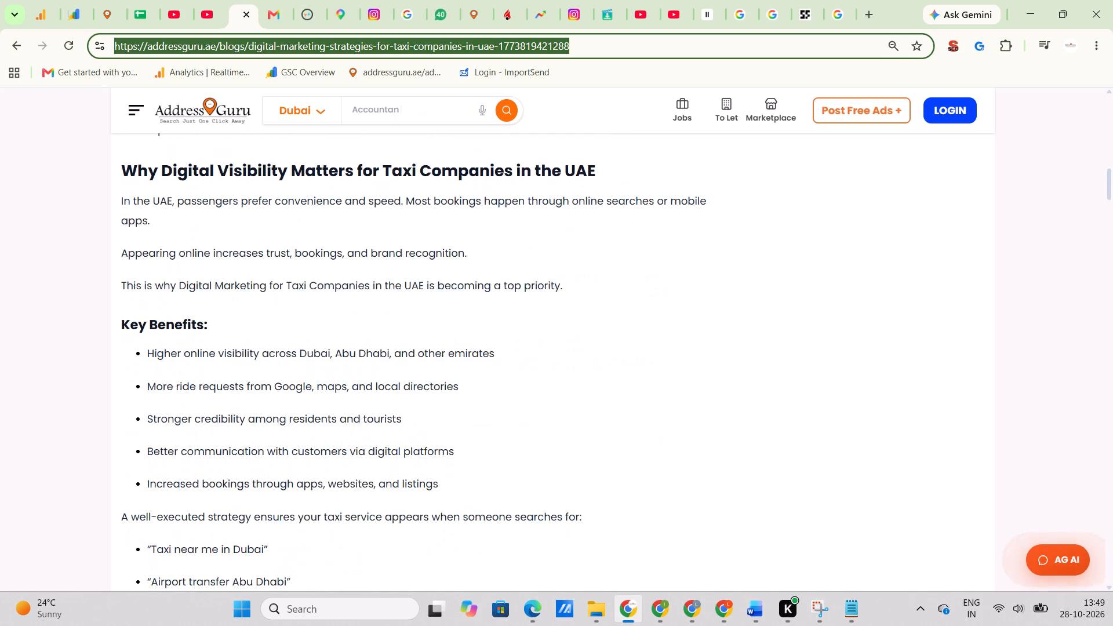
scroll(556, 381, down, 9)
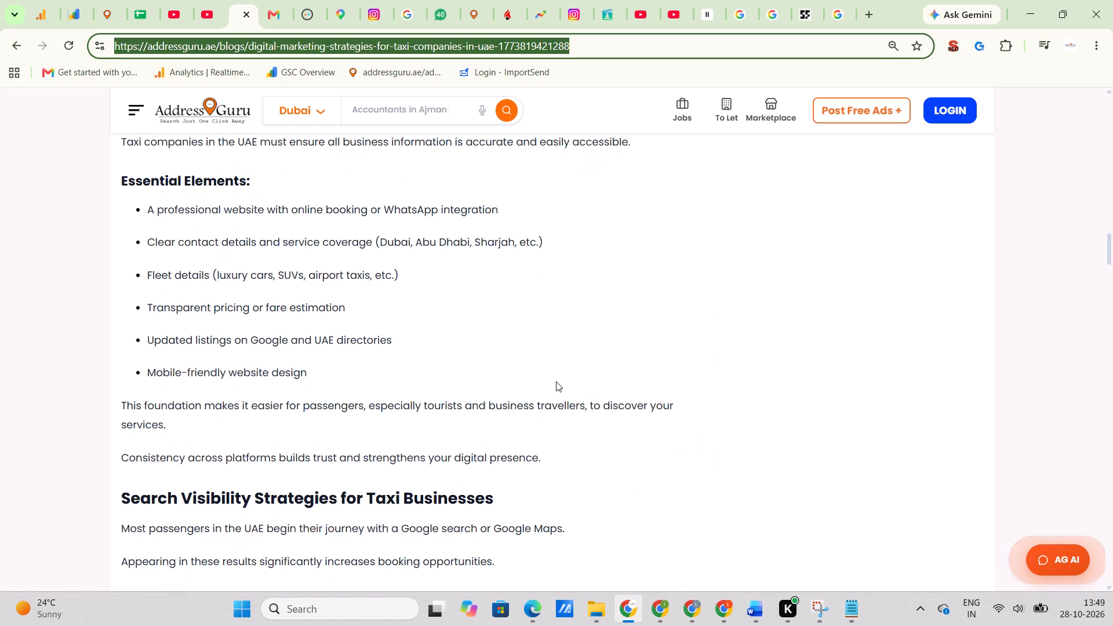
scroll(556, 381, down, 1)
scroll(555, 381, up, 1)
scroll(554, 383, down, 4)
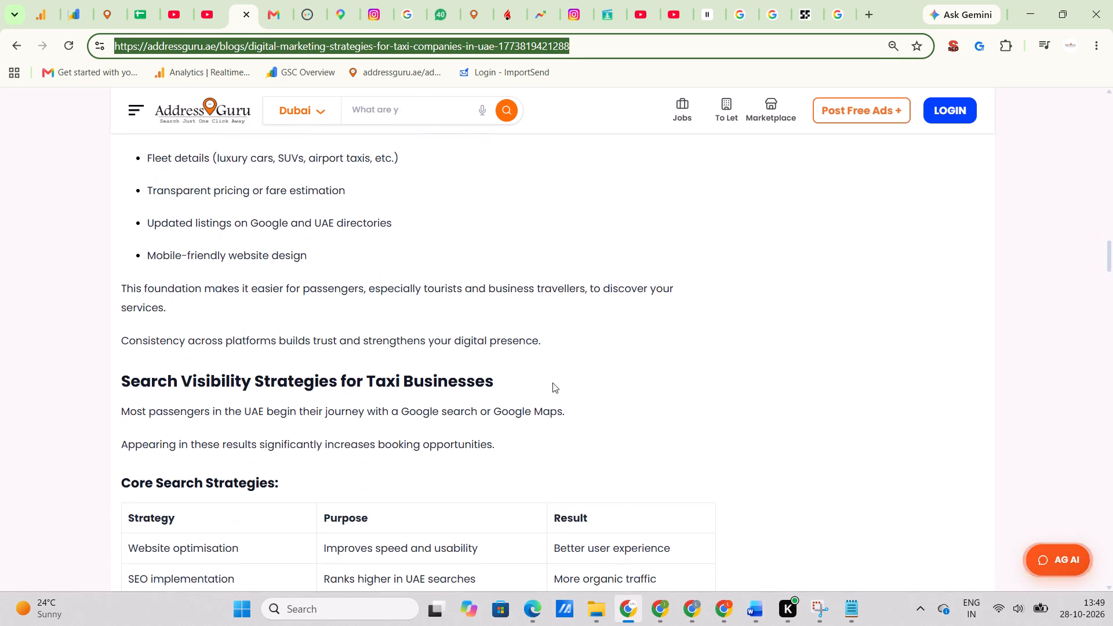
scroll(552, 383, down, 7)
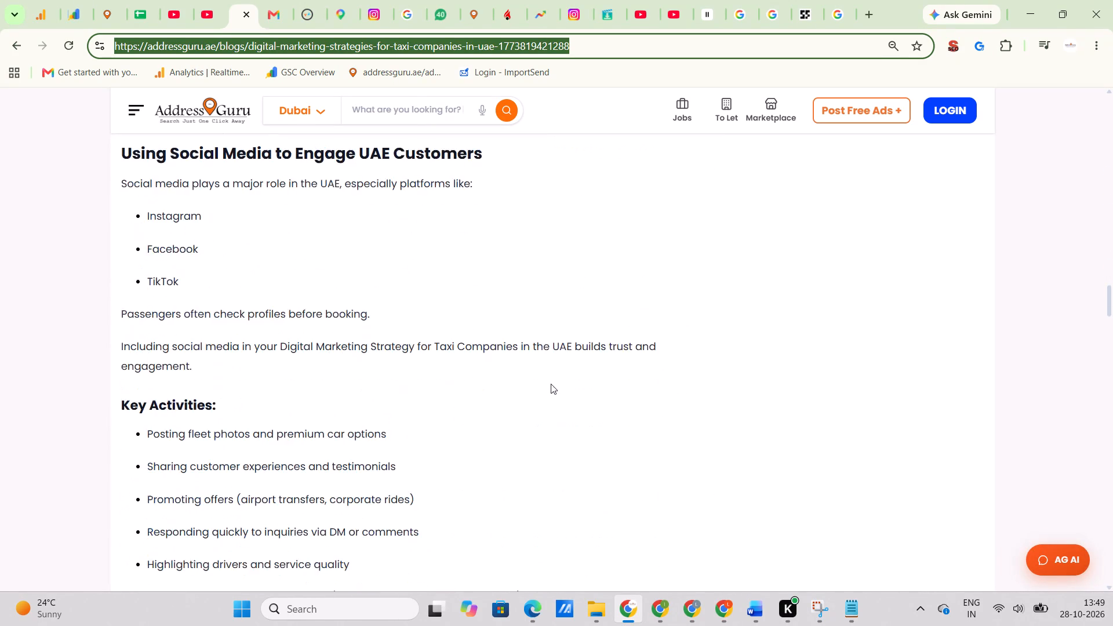
scroll(551, 384, down, 15)
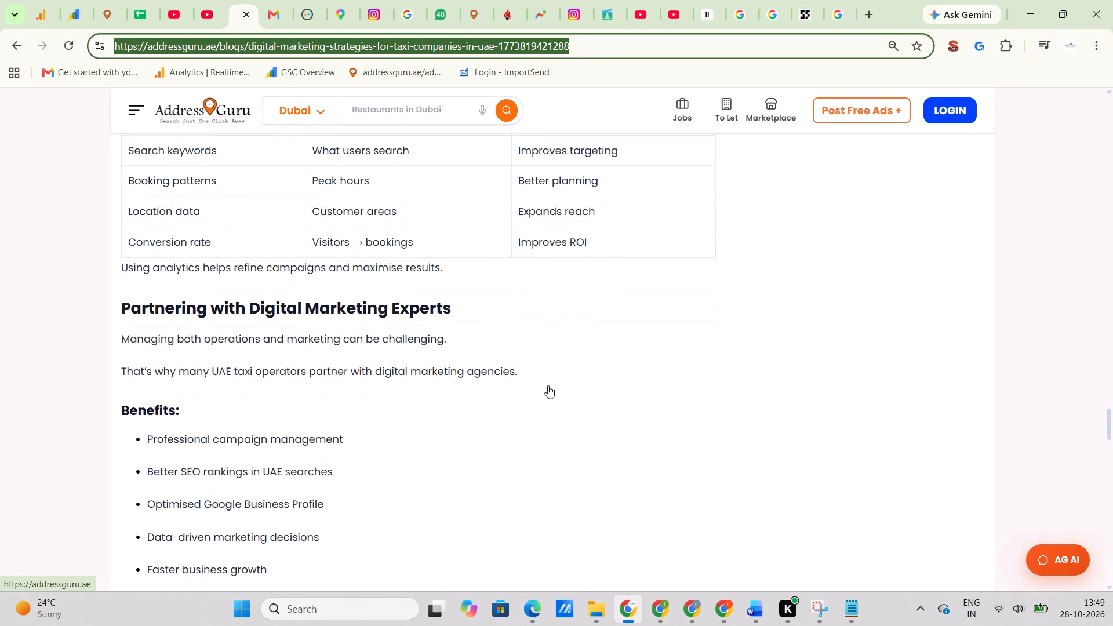
scroll(548, 385, down, 9)
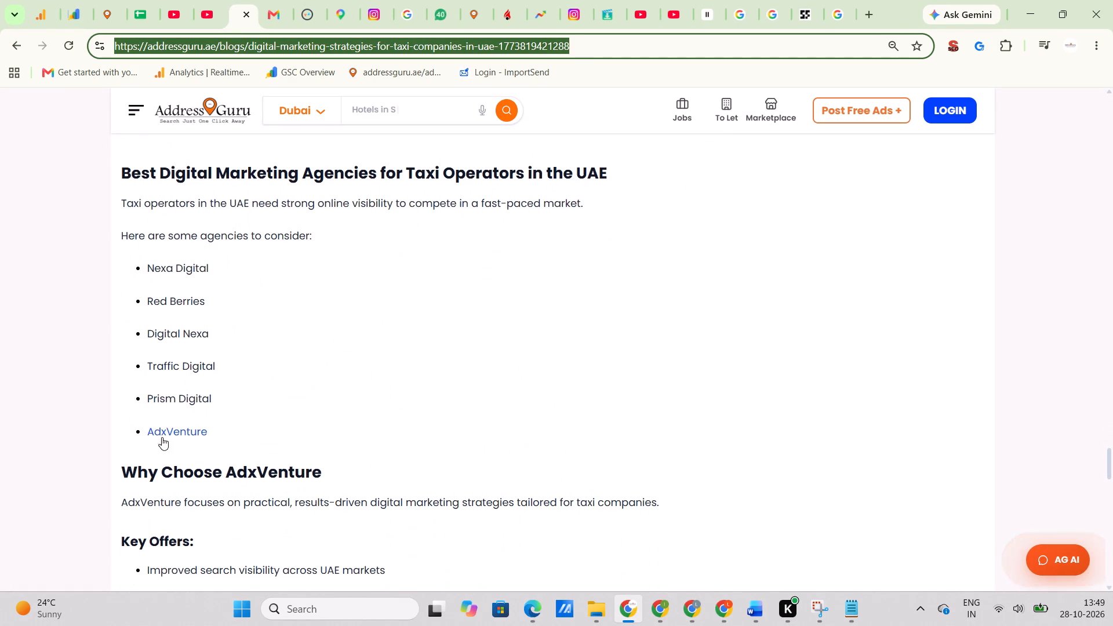
click(175, 432)
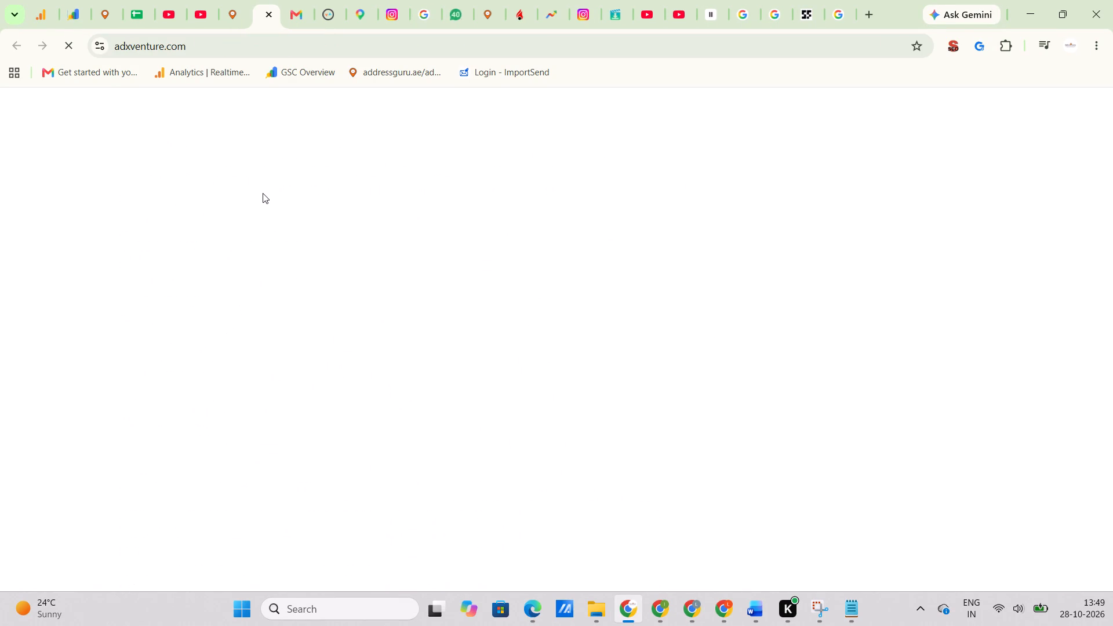
click(267, 16)
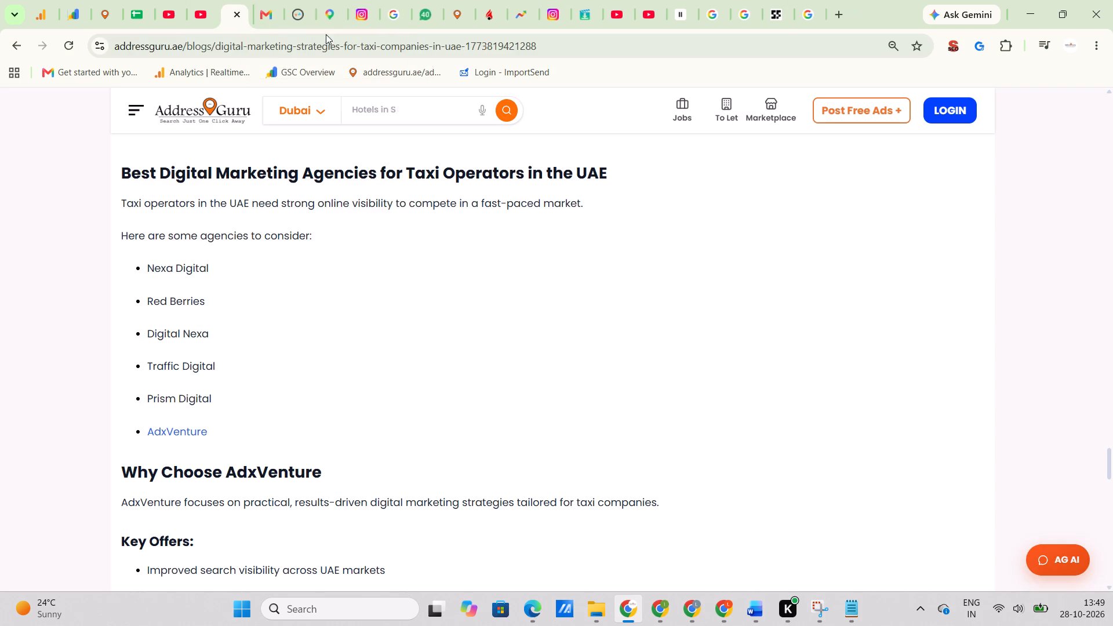
In the post editor's introduction, bold "Passengers now" and "taxi operators must build a strong online presence.".
click(1025, 0)
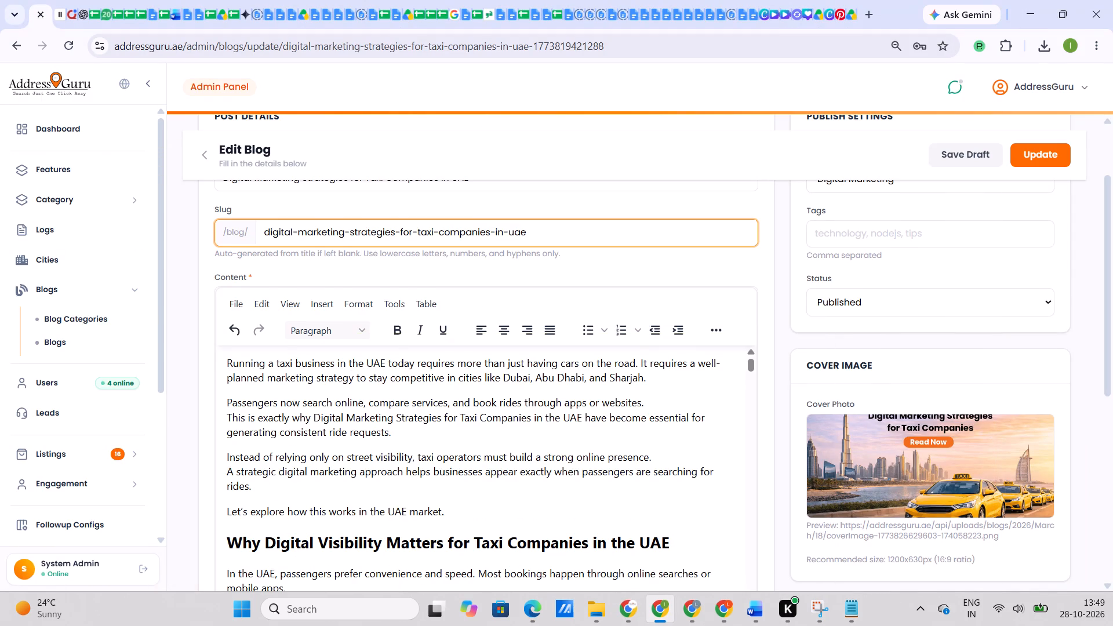
scroll(521, 377, up, 2)
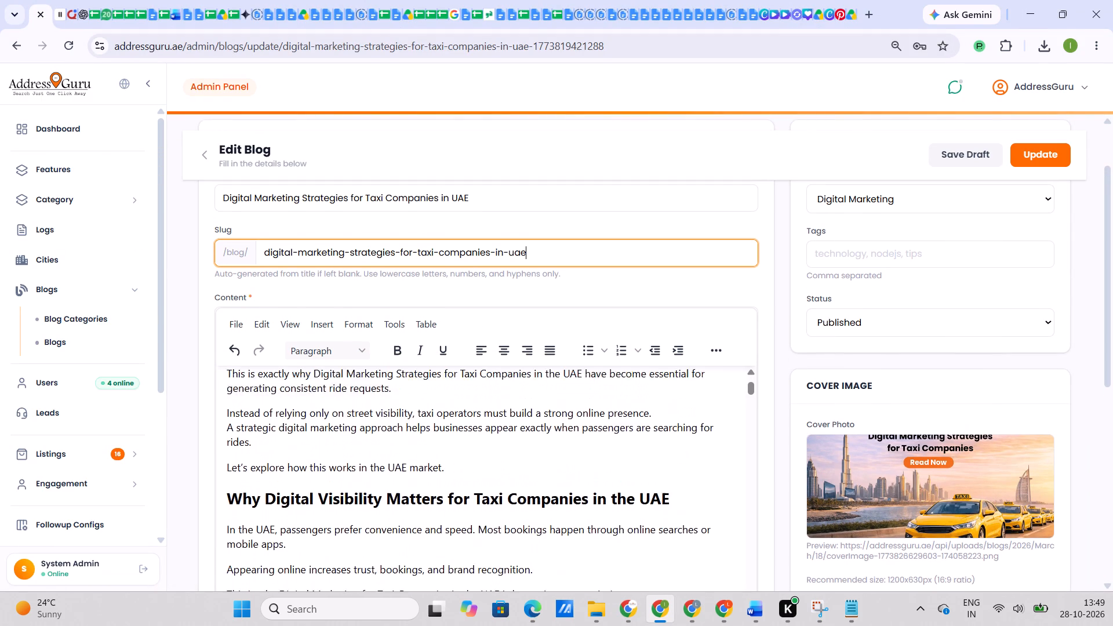
scroll(481, 420, up, 1)
scroll(501, 261, down, 1)
scroll(446, 367, up, 1)
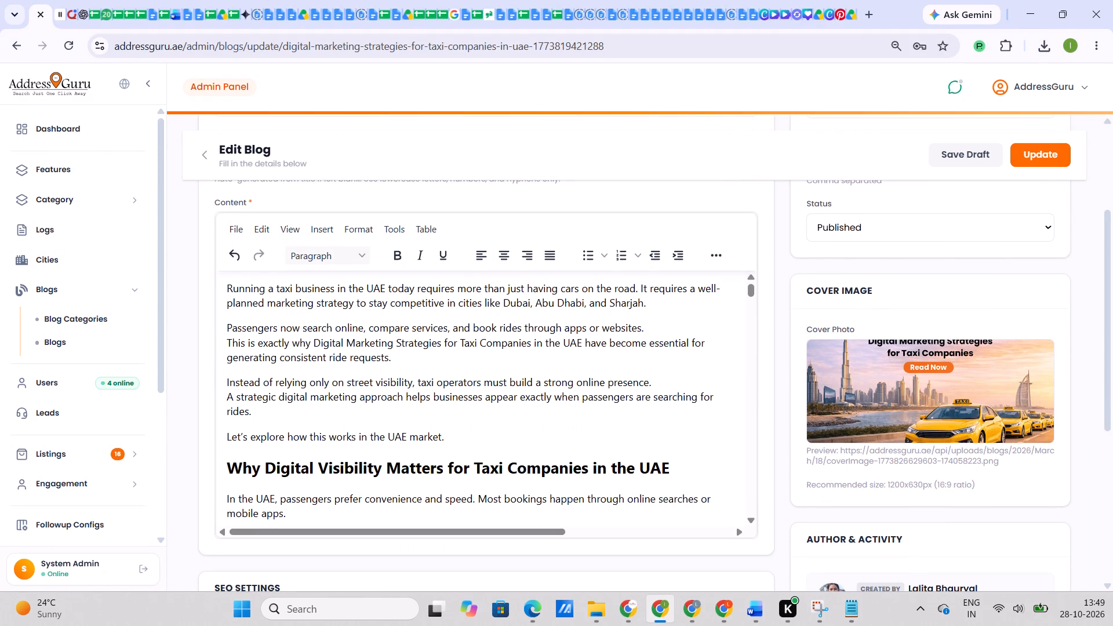
scroll(446, 367, up, 2)
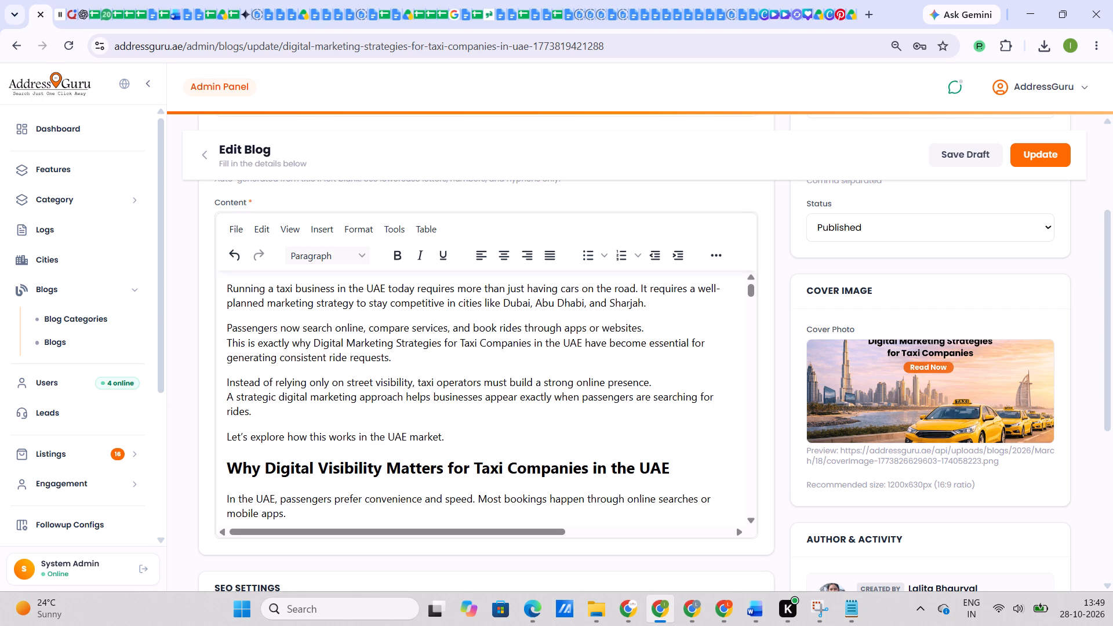
drag(302, 327, 234, 328)
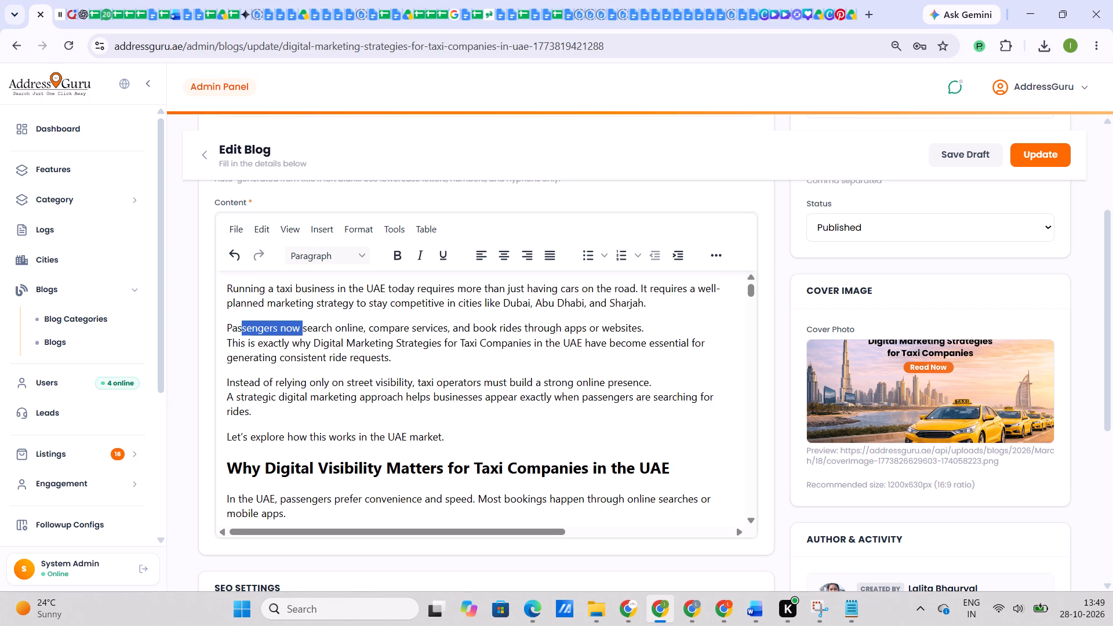
drag(234, 328, 215, 331)
key(ctrl+b)
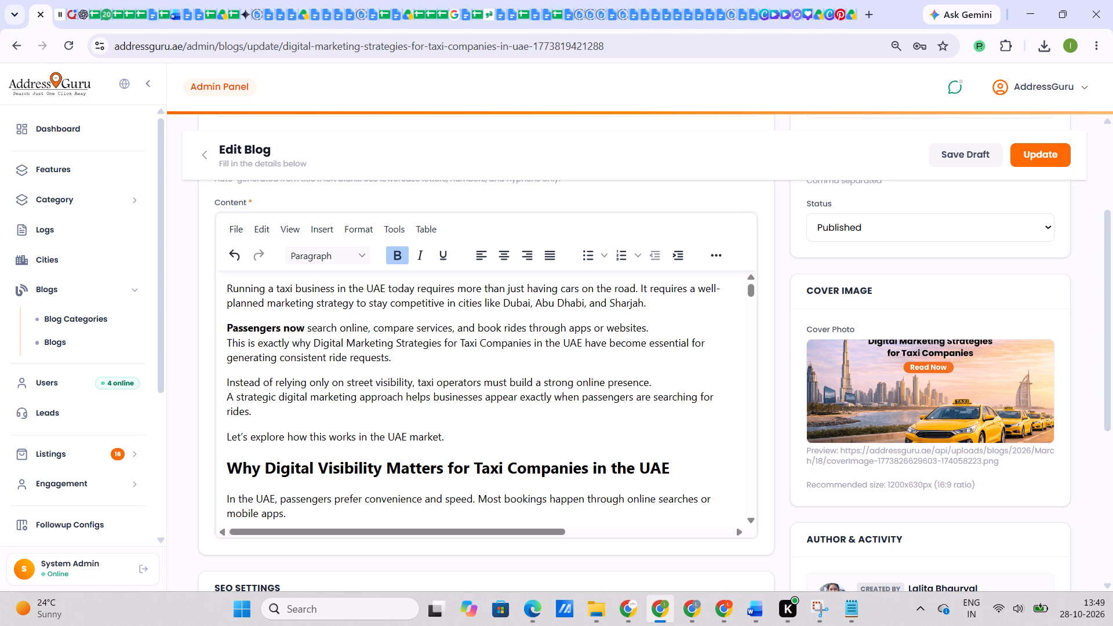
drag(416, 380, 656, 366)
key(ctrl+b)
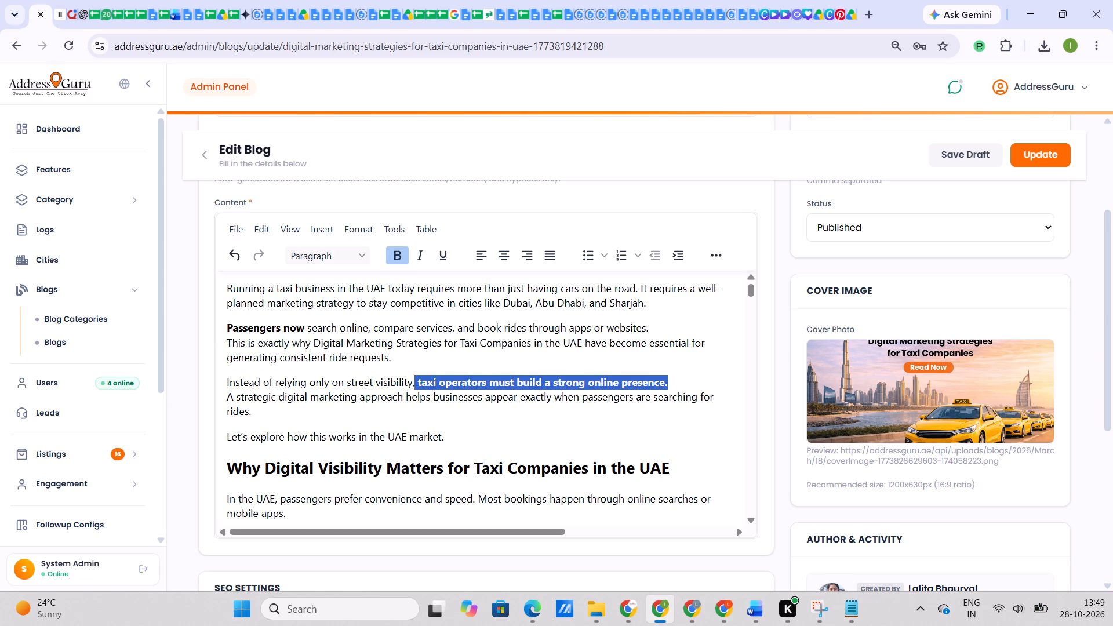
click(656, 366)
Select "Digital Marketing" in the sentence above Key Benefits, and copy the URL of addressguru.ae's Dubai Digital Marketing Agency category page.
scroll(641, 387, down, 3)
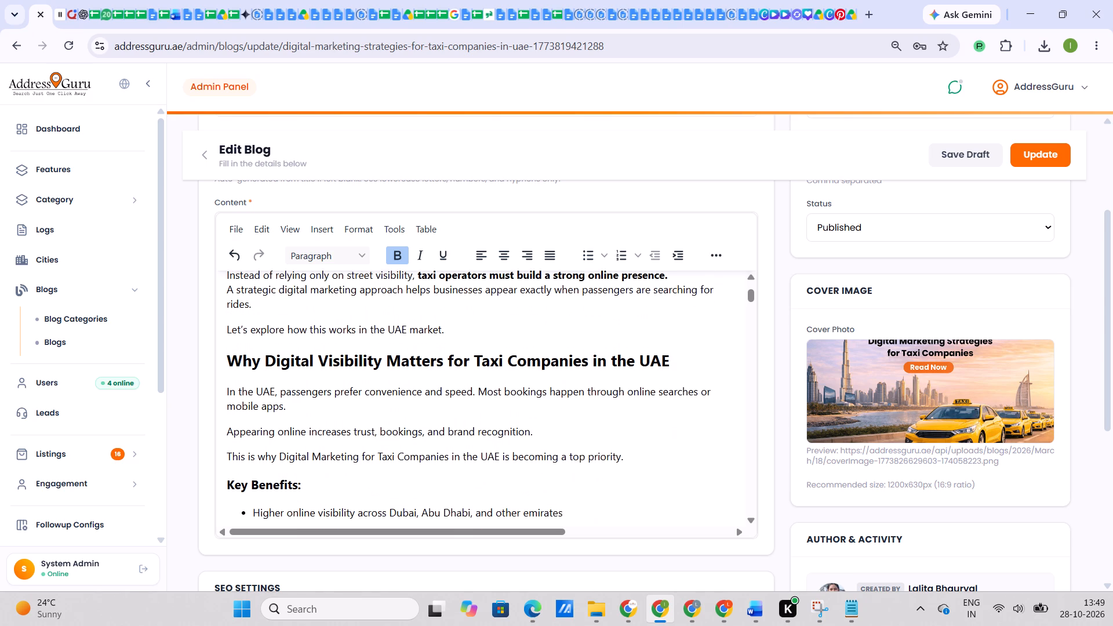
scroll(635, 395, down, 2)
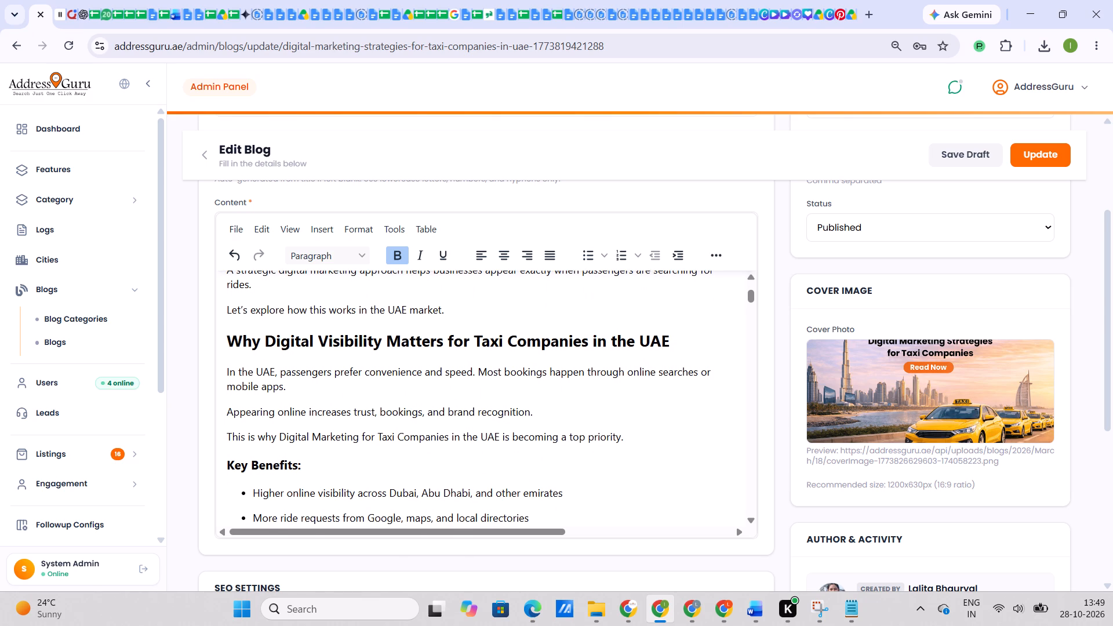
drag(280, 435, 375, 435)
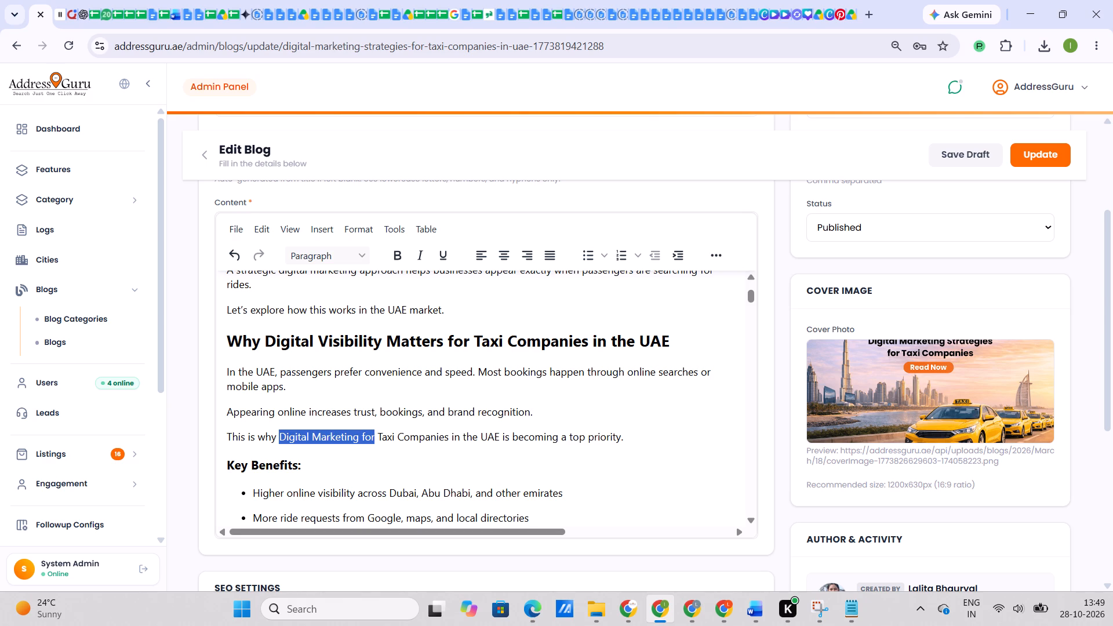
drag(375, 435, 362, 436)
drag(362, 436, 360, 435)
click(621, 612)
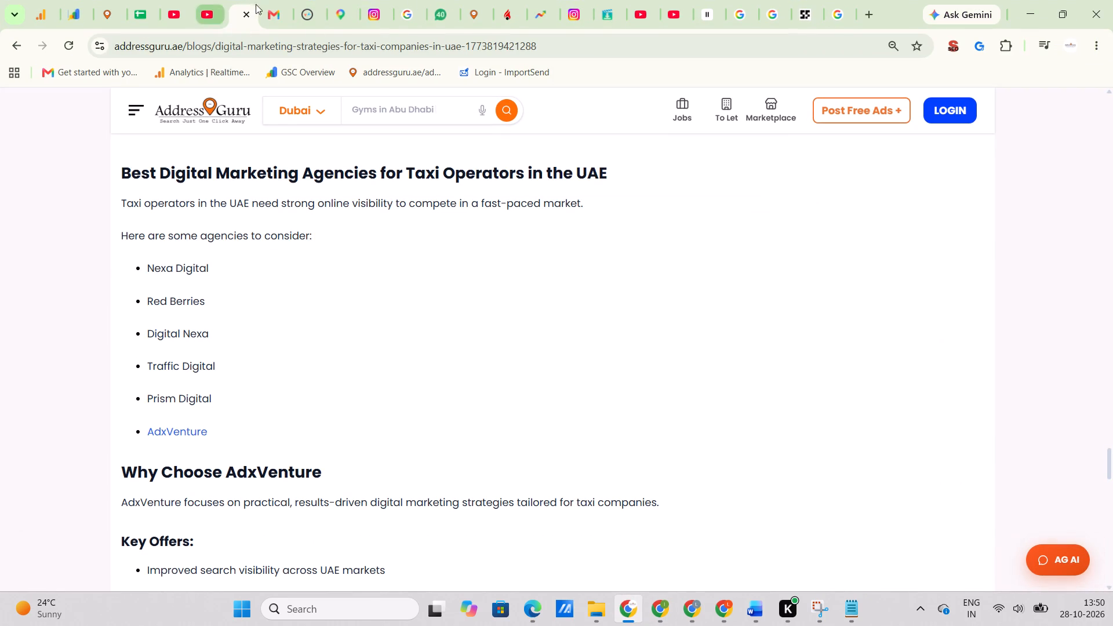
click(479, 0)
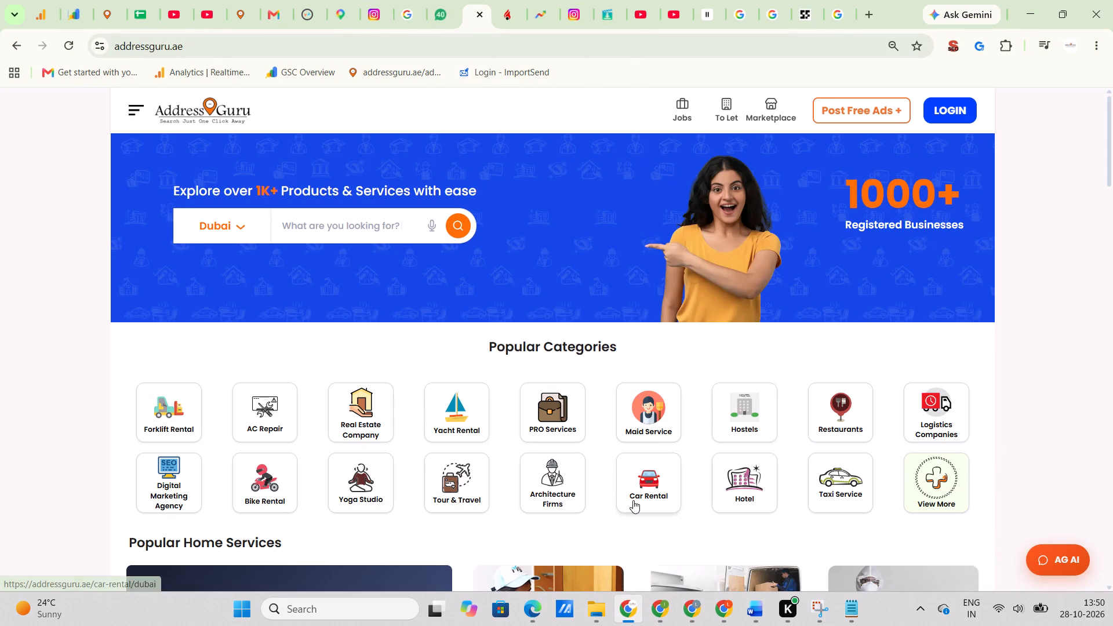
click(162, 478)
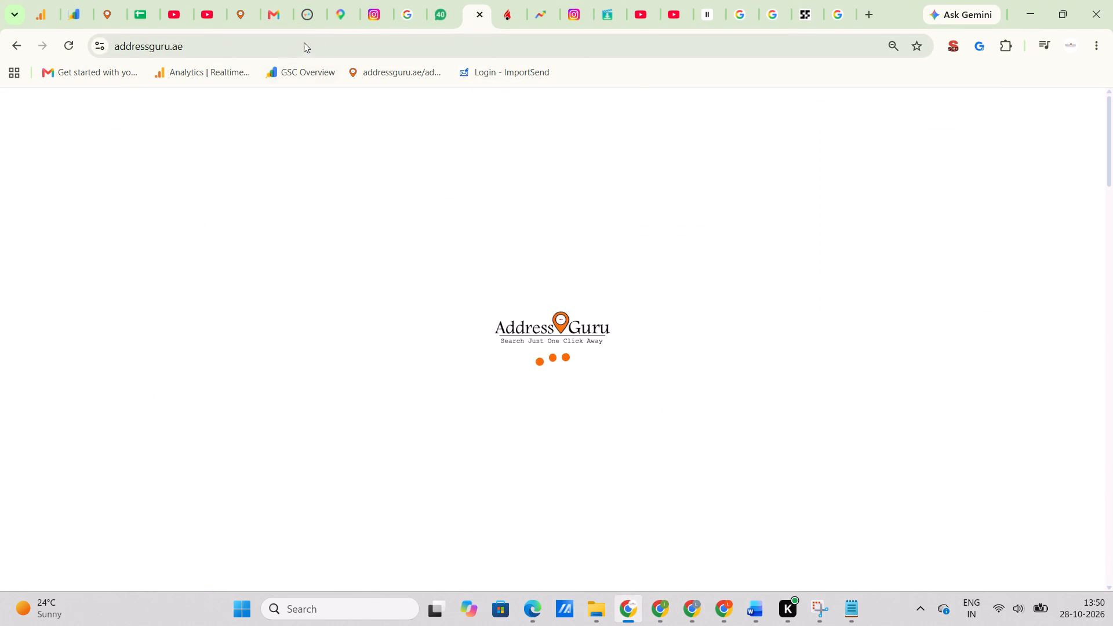
click(350, 37)
click(359, 36)
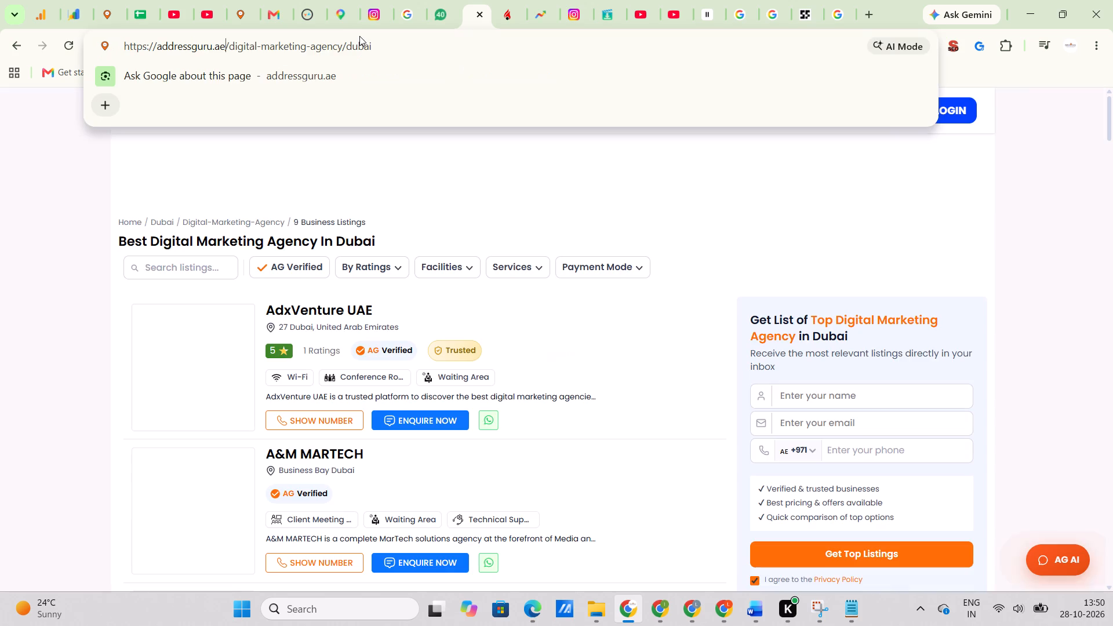
click(402, 43)
key(ctrl+a)
key(ctrl+c)
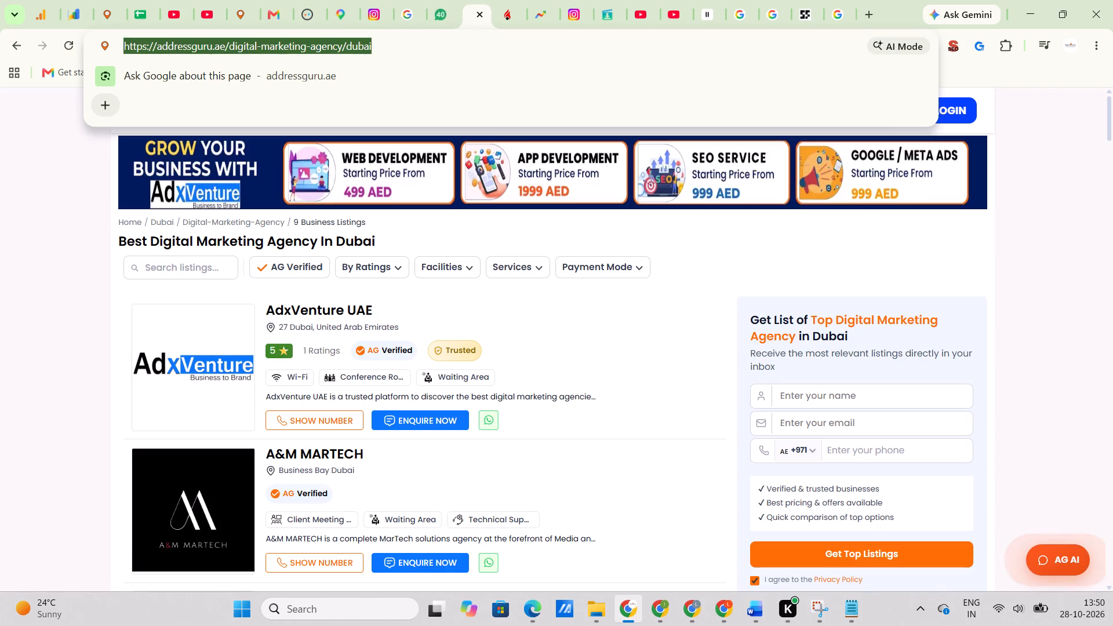
click(1036, 0)
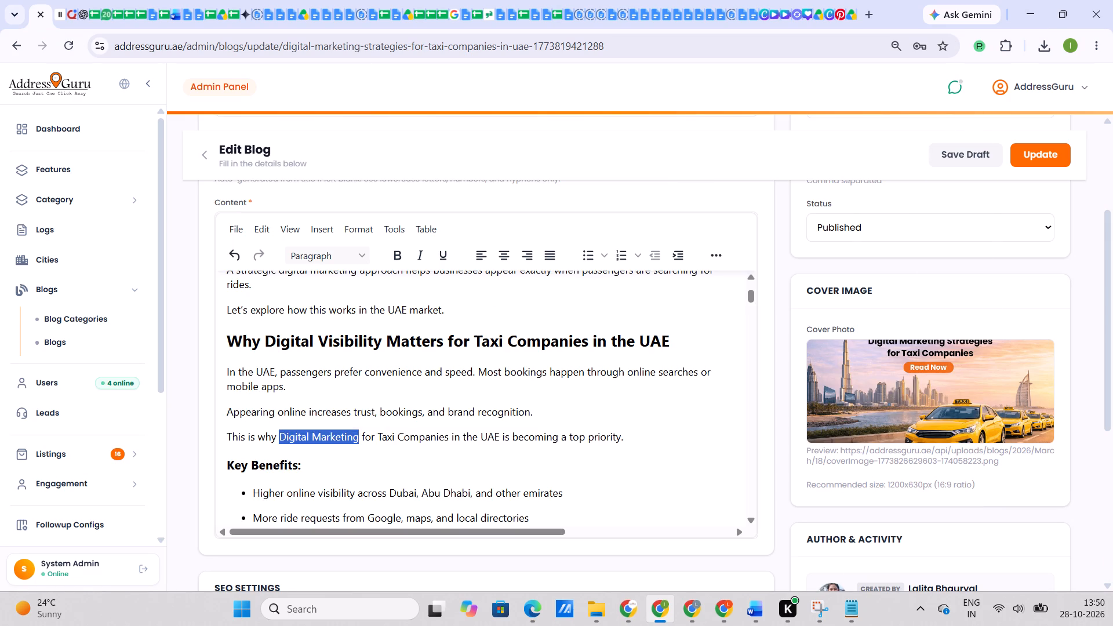
right_click(327, 437)
click(374, 455)
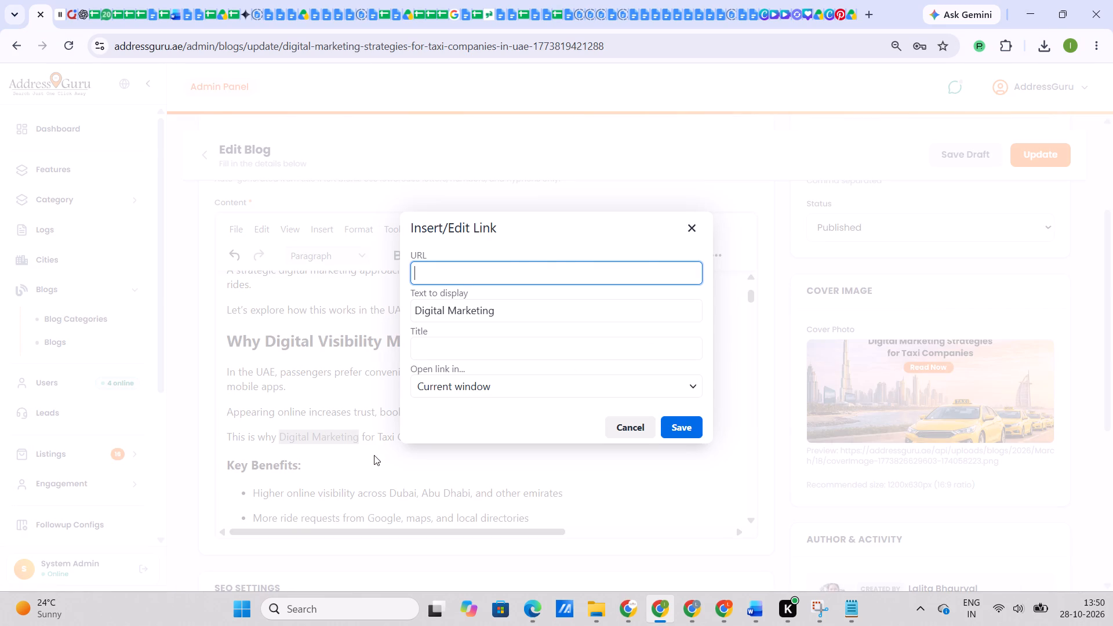
key(ctrl+v)
click(532, 390)
drag(523, 419, 529, 434)
double_click(529, 434)
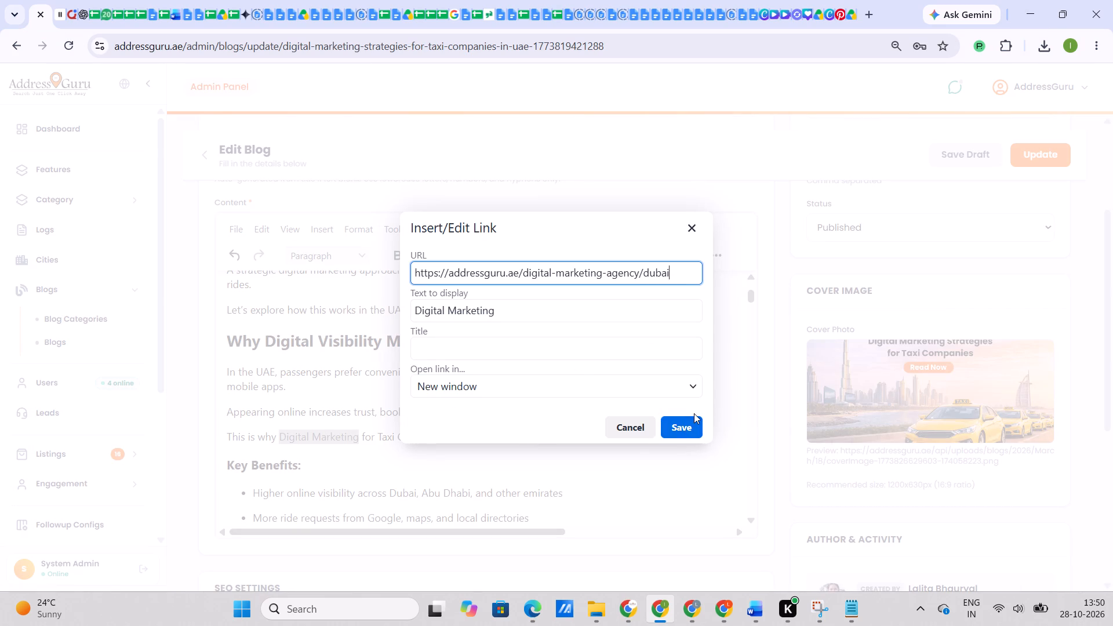
click(682, 430)
click(536, 407)
Bold "well-executed strategy" in the sentence below the Key Benefits list.
scroll(535, 406, down, 1)
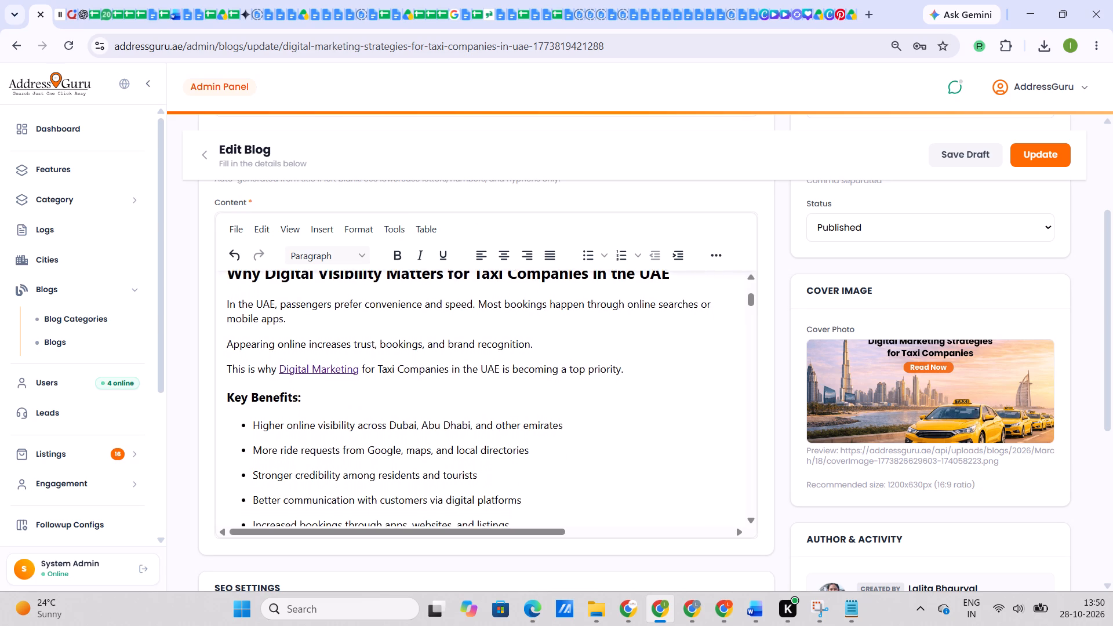
scroll(535, 406, down, 2)
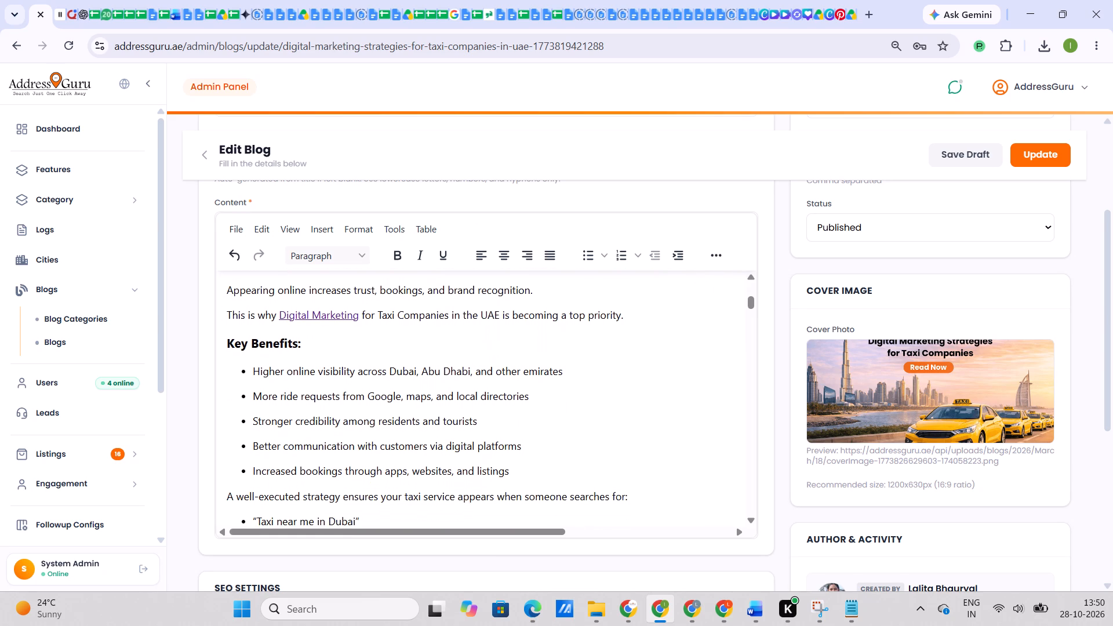
scroll(535, 407, down, 1)
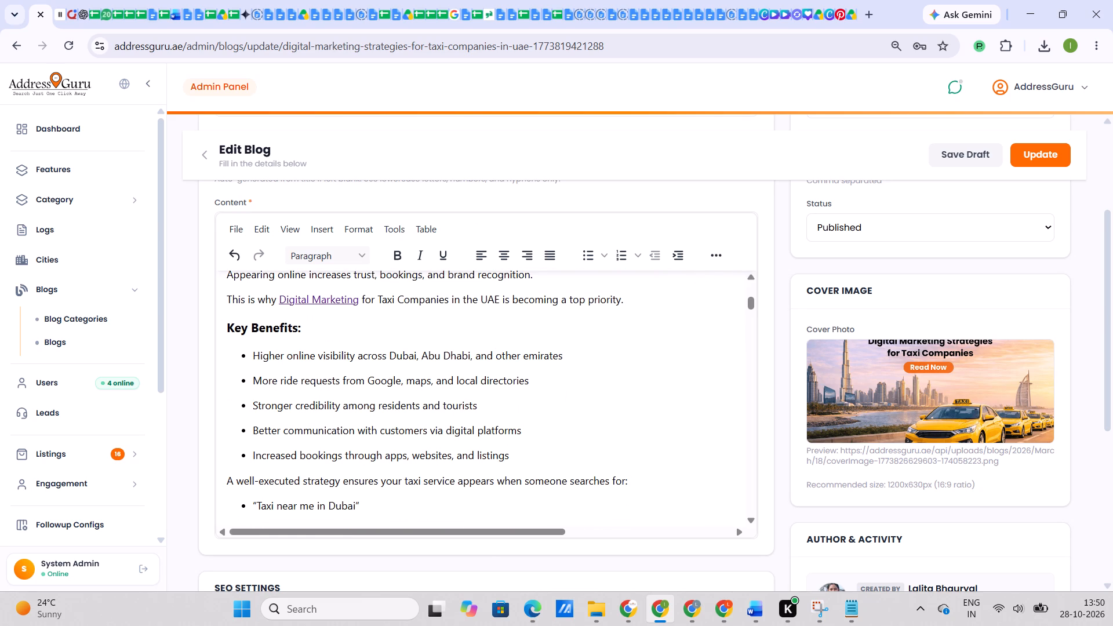
scroll(468, 397, down, 1)
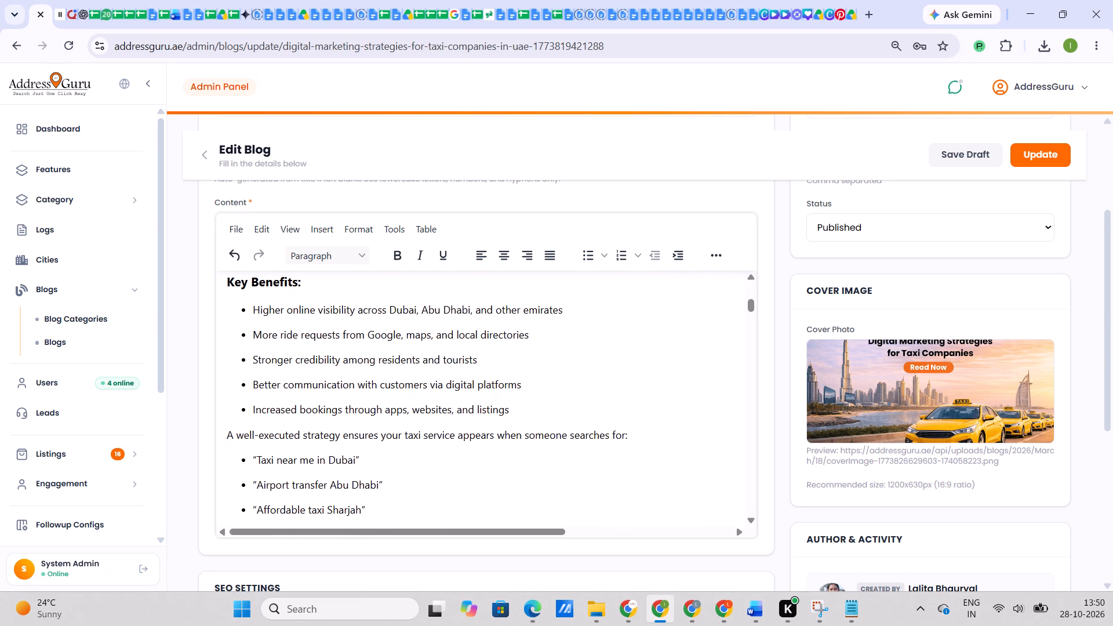
scroll(377, 426, down, 1)
drag(344, 435, 227, 437)
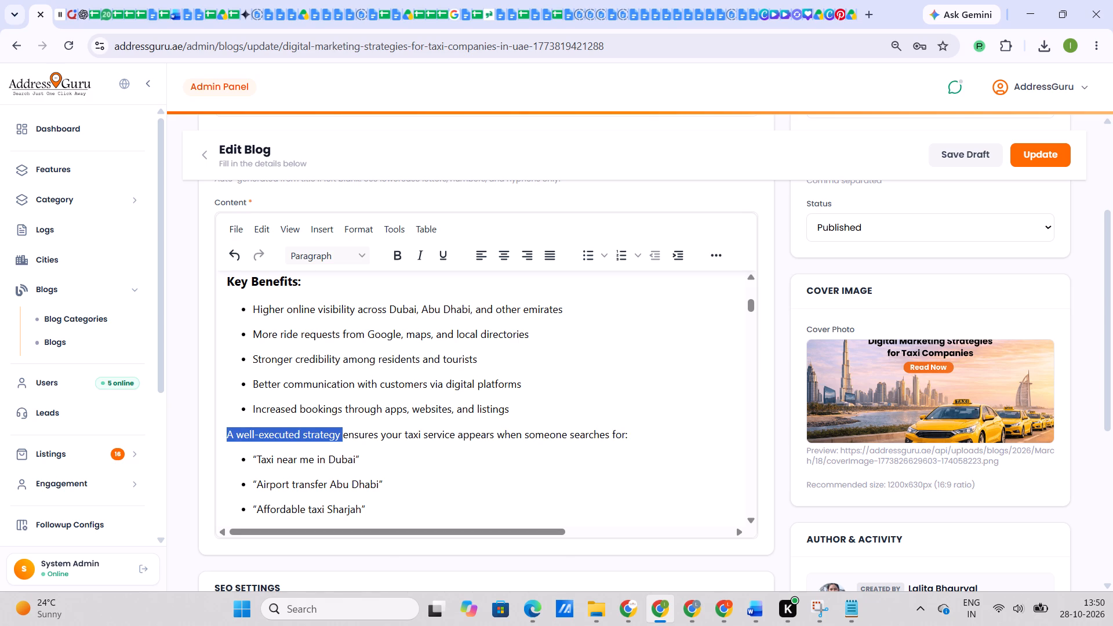
drag(227, 437, 232, 436)
key(ctrl+b)
ctrl+click(232, 436)
Select "Affordable taxi Sharjah" in the search examples list, and copy the URL of addressguru.ae's Taxi Service category page for Sharjah.
scroll(348, 450, down, 1)
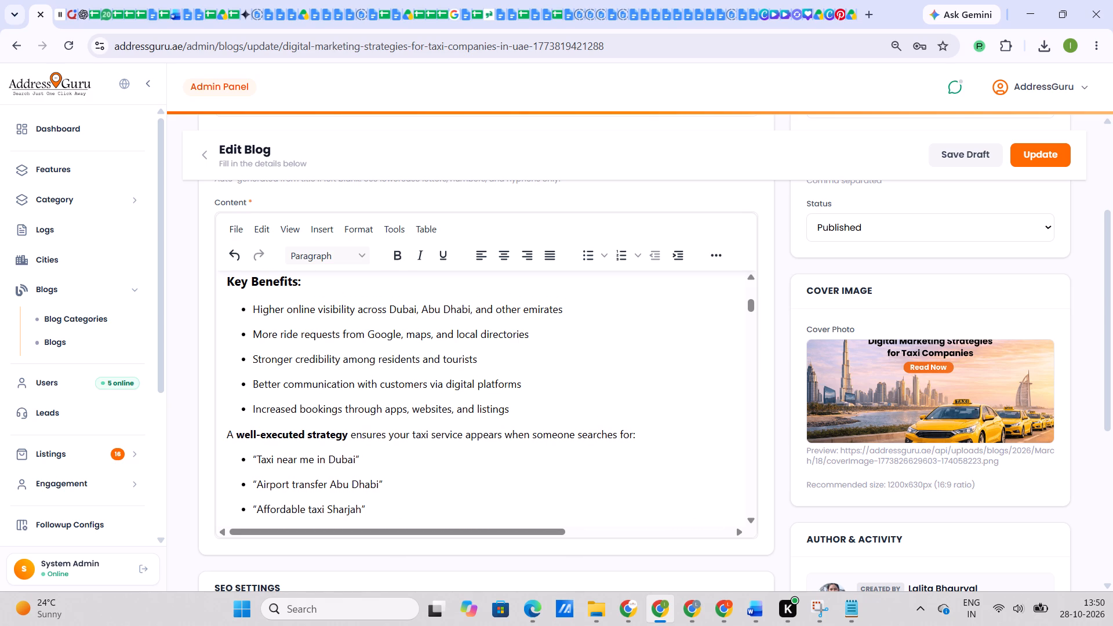
scroll(349, 450, down, 3)
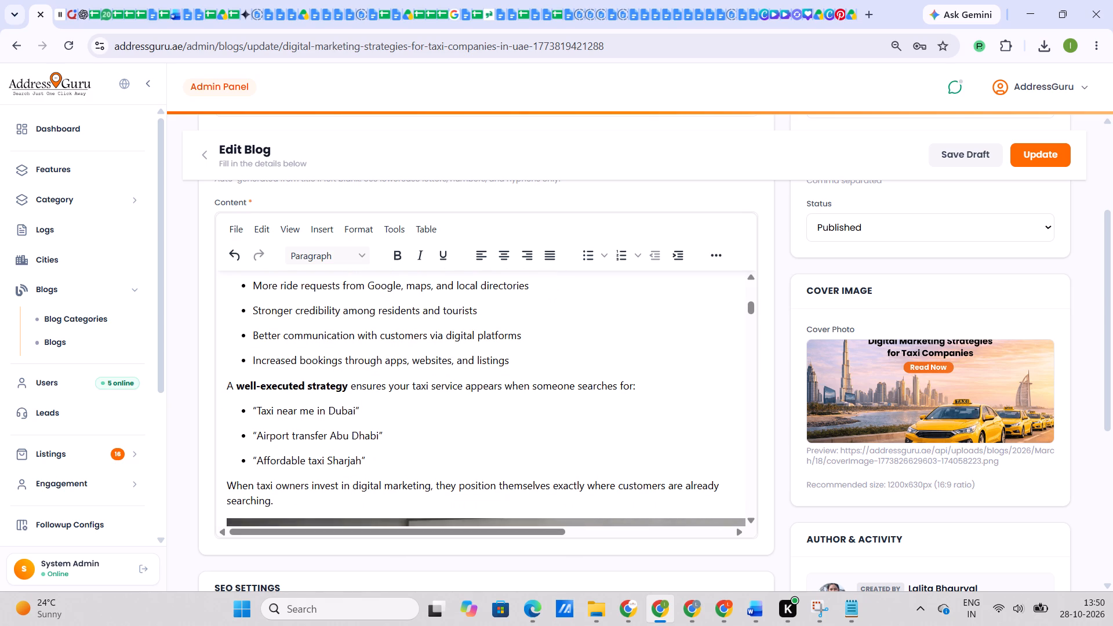
scroll(358, 418, down, 2)
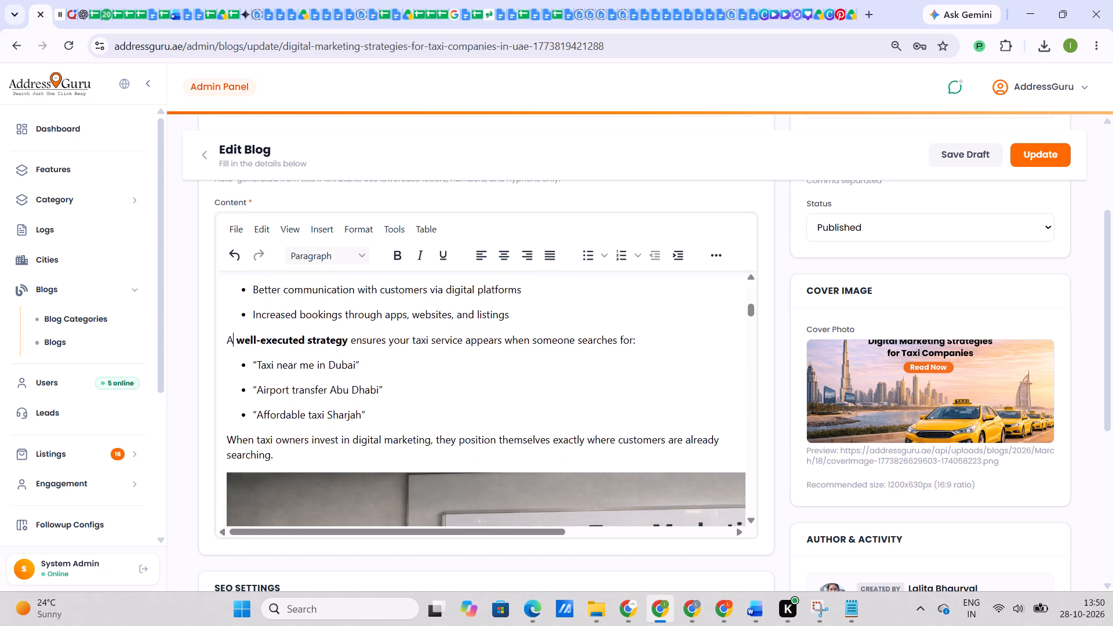
scroll(358, 418, down, 1)
drag(369, 414, 247, 409)
click(247, 409)
drag(258, 414, 372, 416)
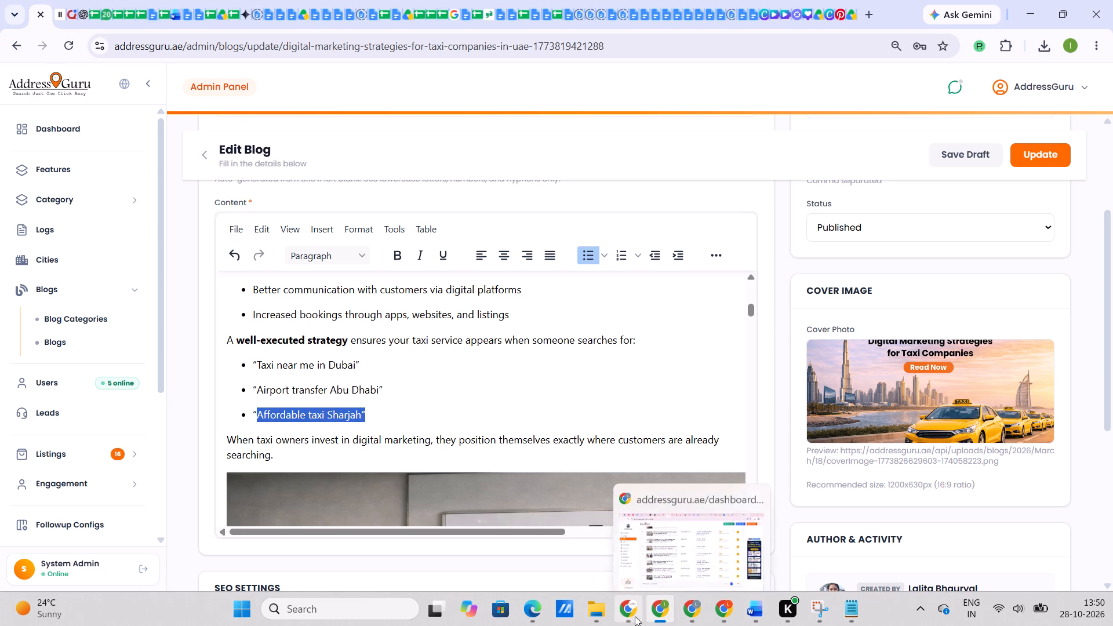
click(632, 609)
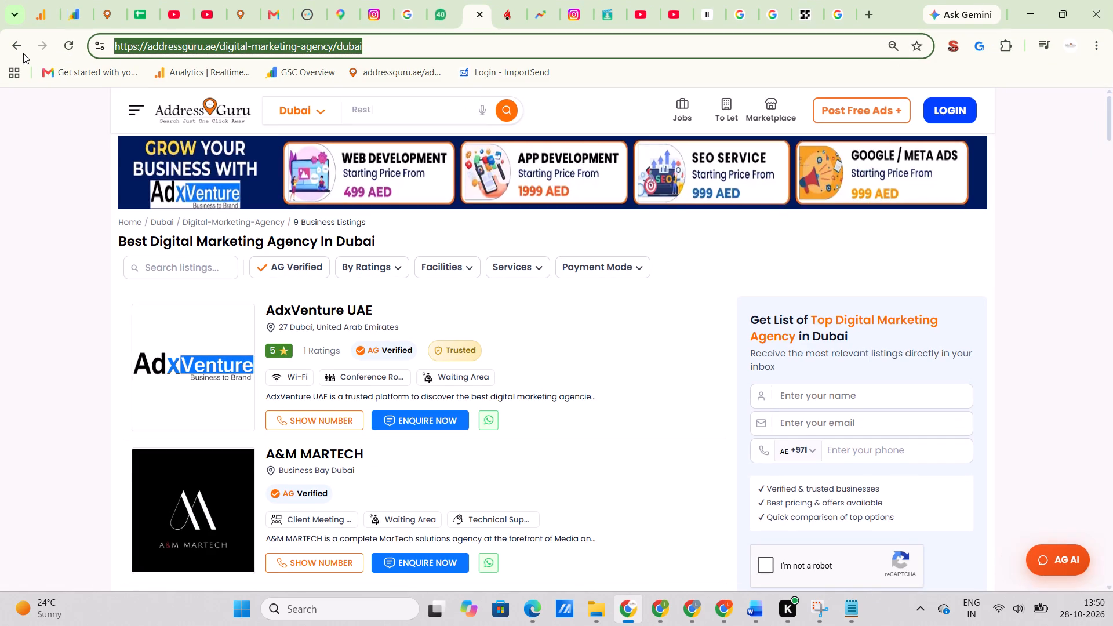
click(21, 49)
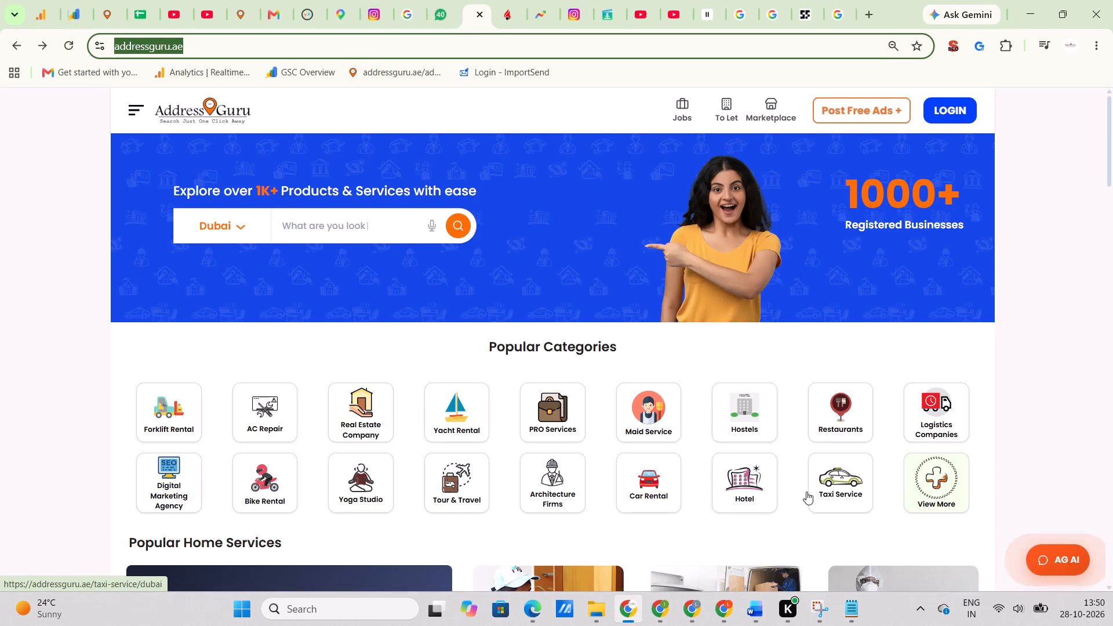
click(819, 489)
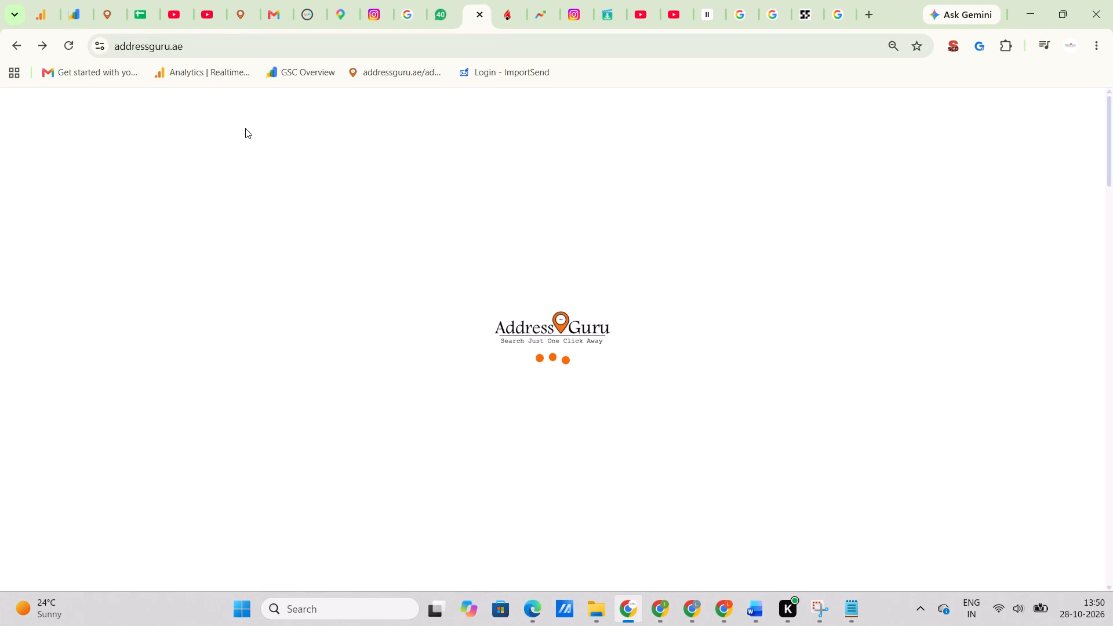
click(313, 108)
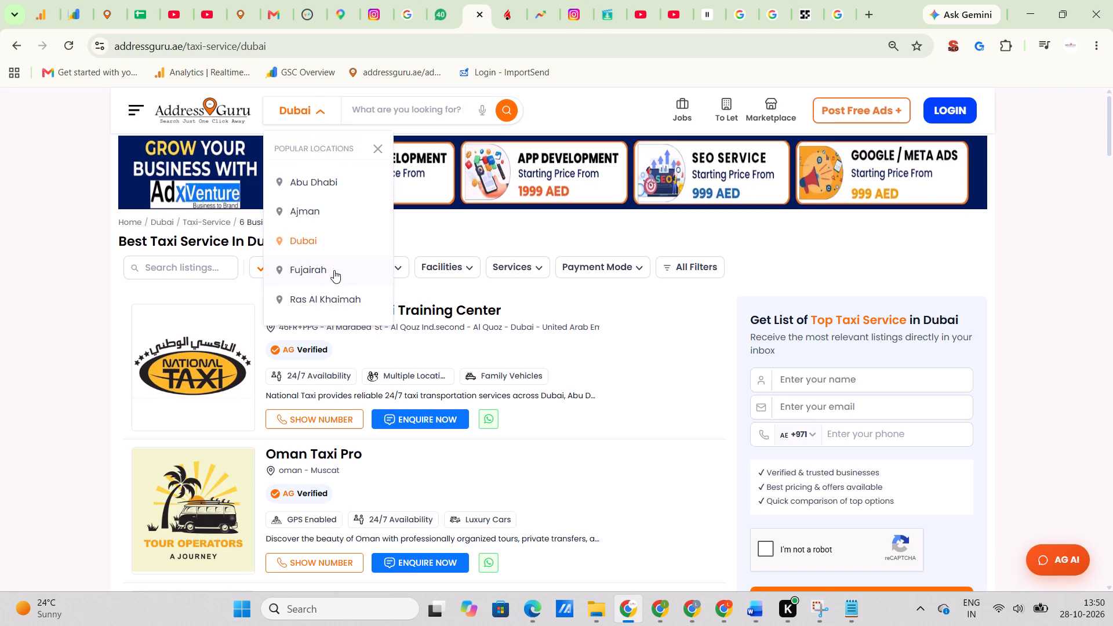
scroll(334, 271, down, 6)
click(322, 284)
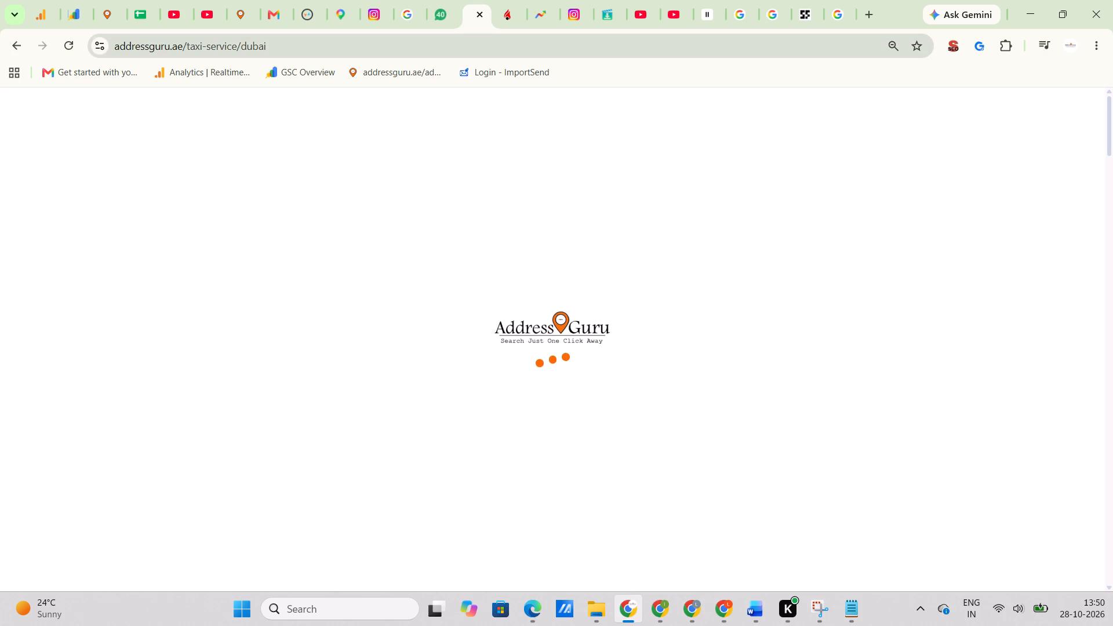
click(319, 41)
click(333, 42)
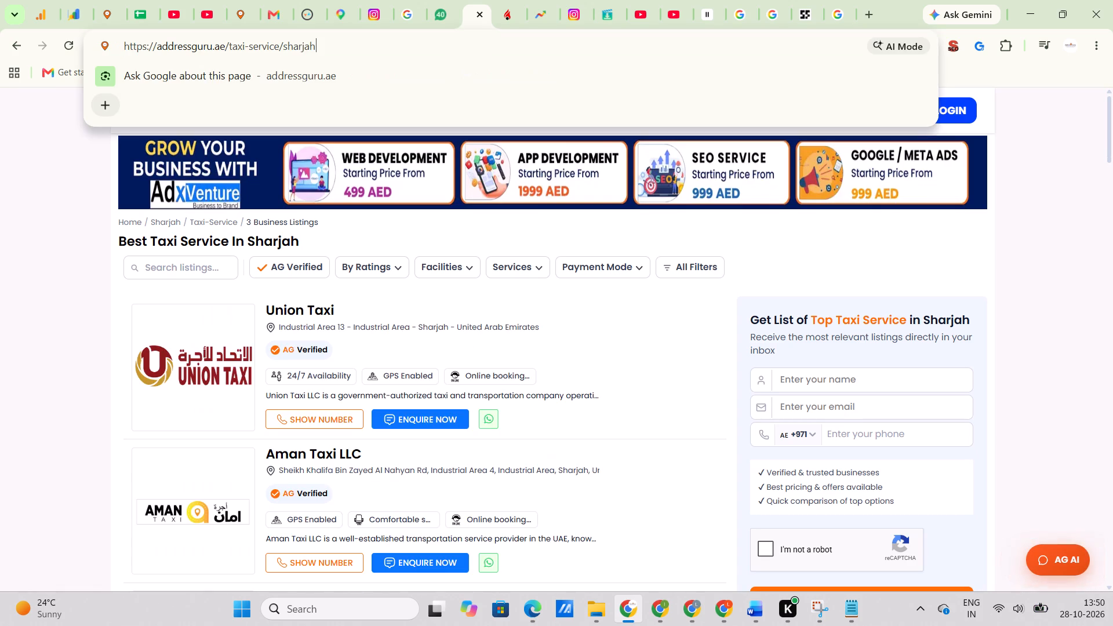
key(ctrl+a)
key(ctrl+c)
click(1028, 0)
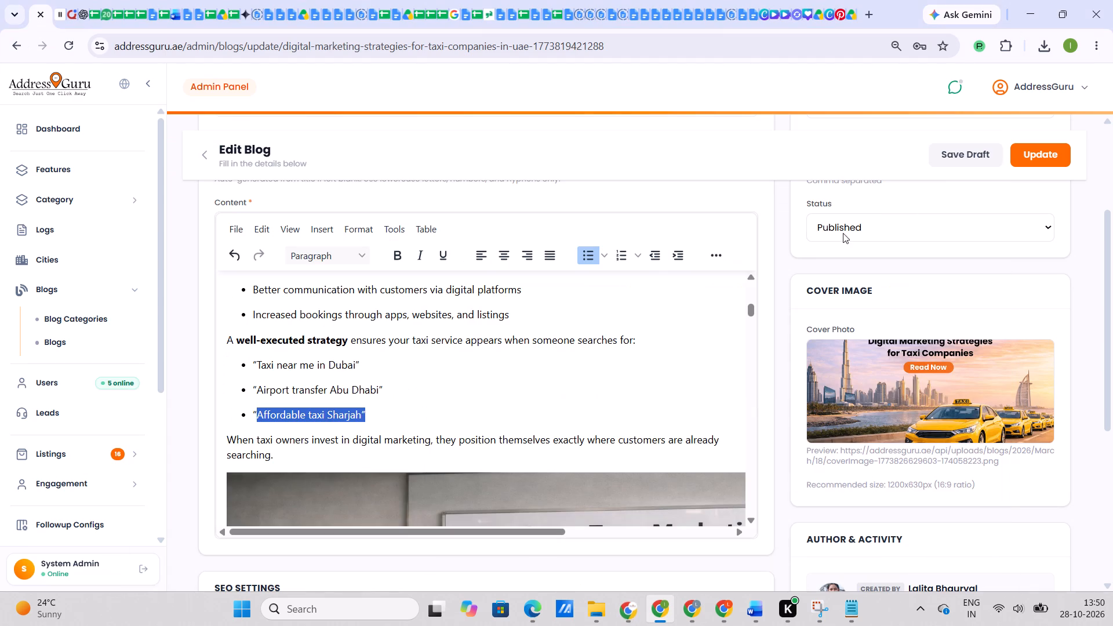
right_click(317, 416)
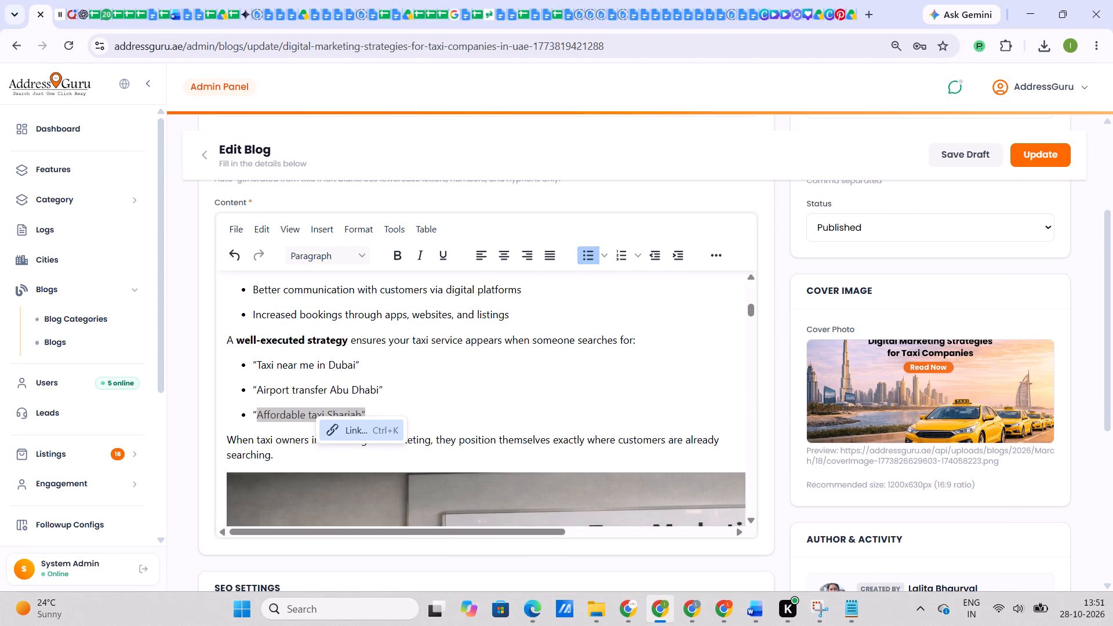
click(351, 435)
key(ctrl+v)
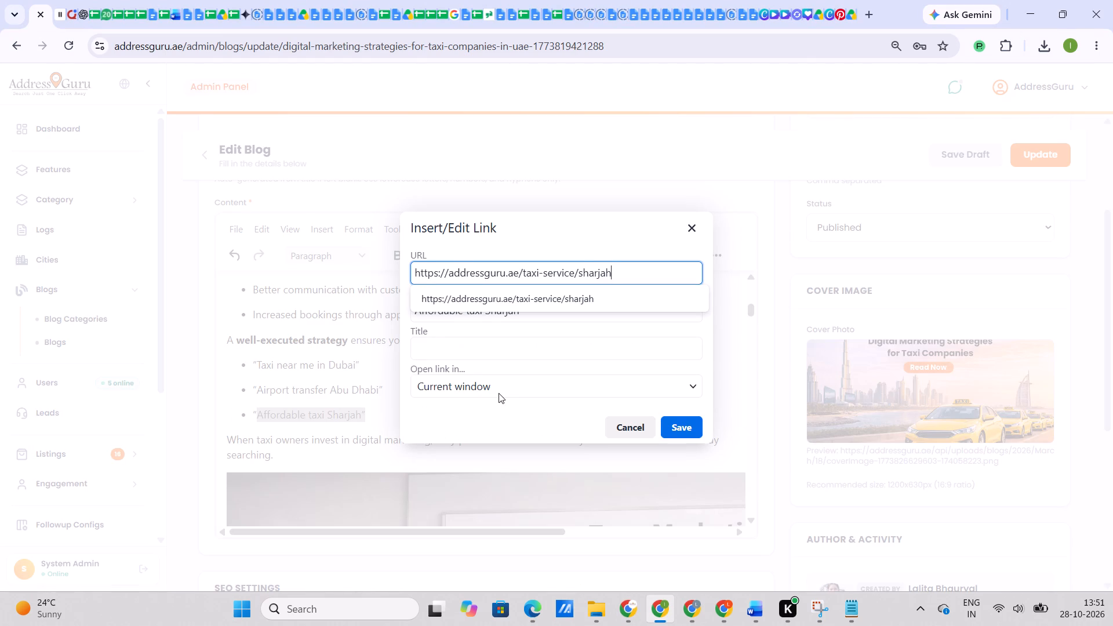
click(500, 384)
click(504, 427)
click(682, 423)
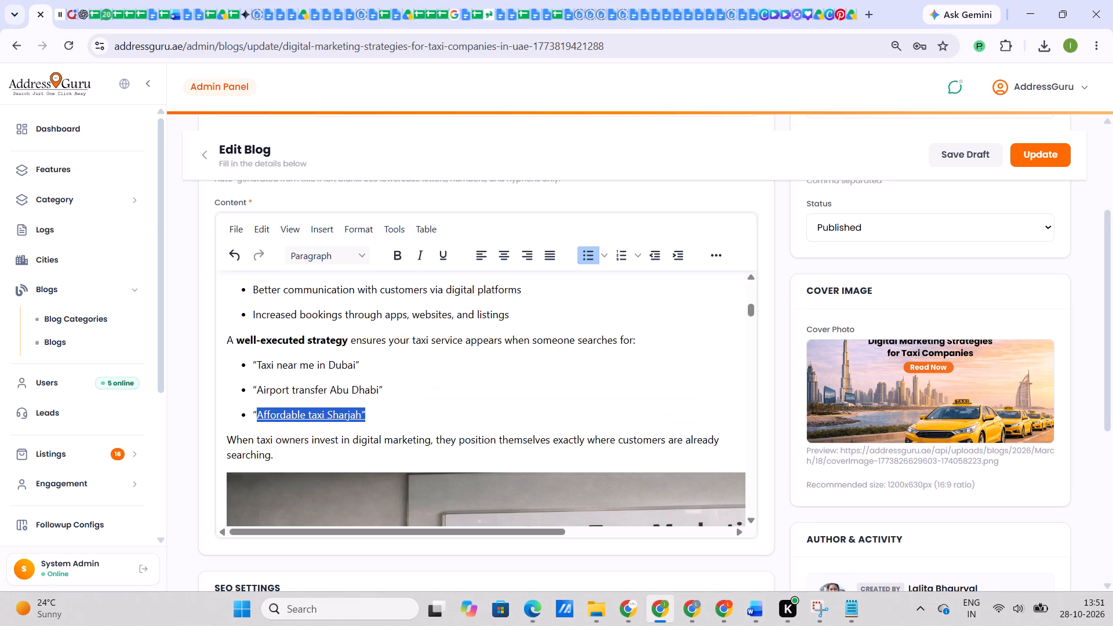
click(551, 431)
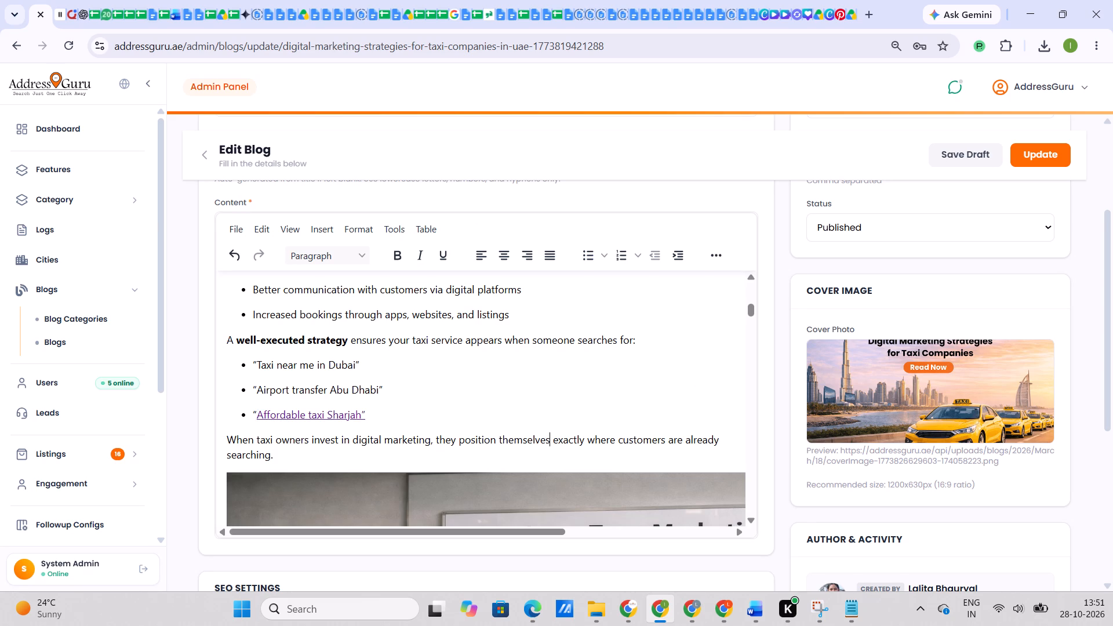
Compare the Long-Term Marketing Plan image's size in the post editor with how it displays in the live taxi marketing post.
scroll(519, 413, down, 2)
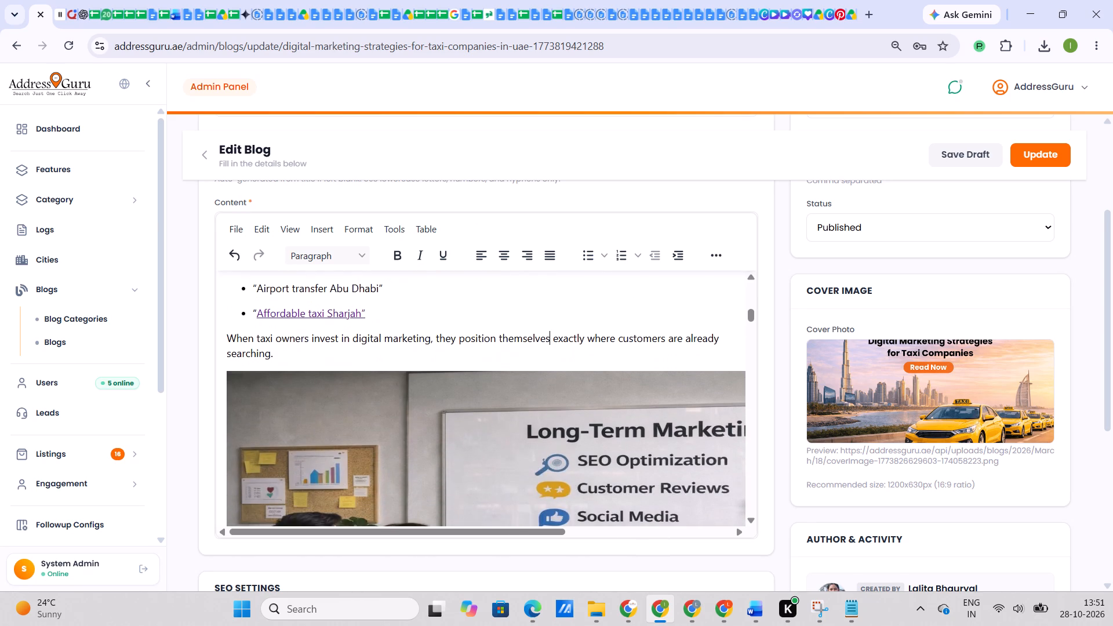
scroll(519, 412, down, 2)
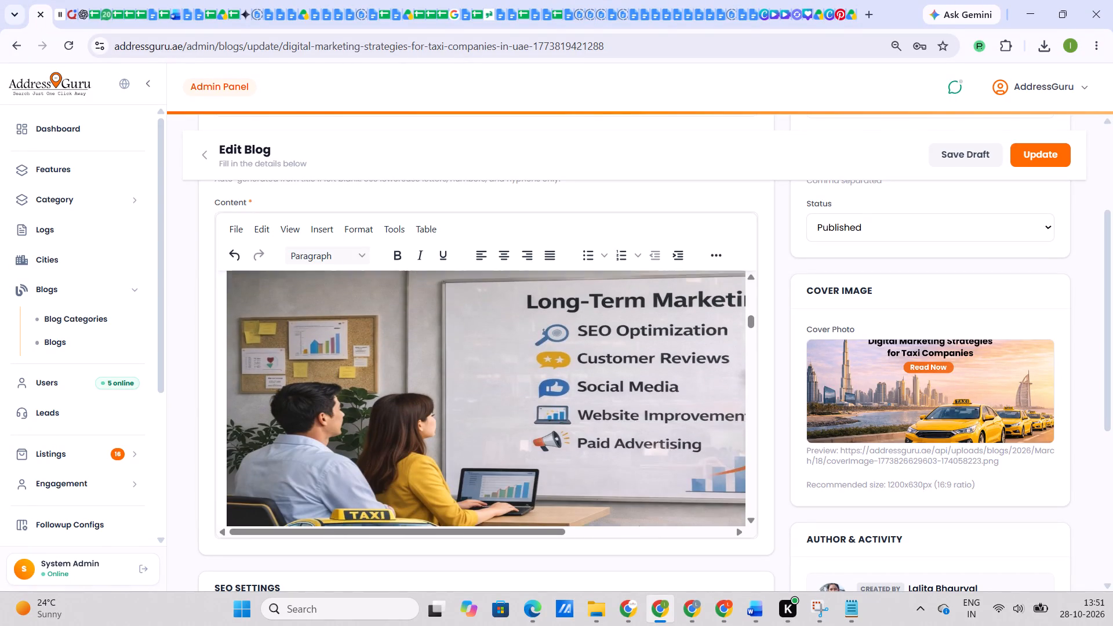
scroll(517, 412, down, 3)
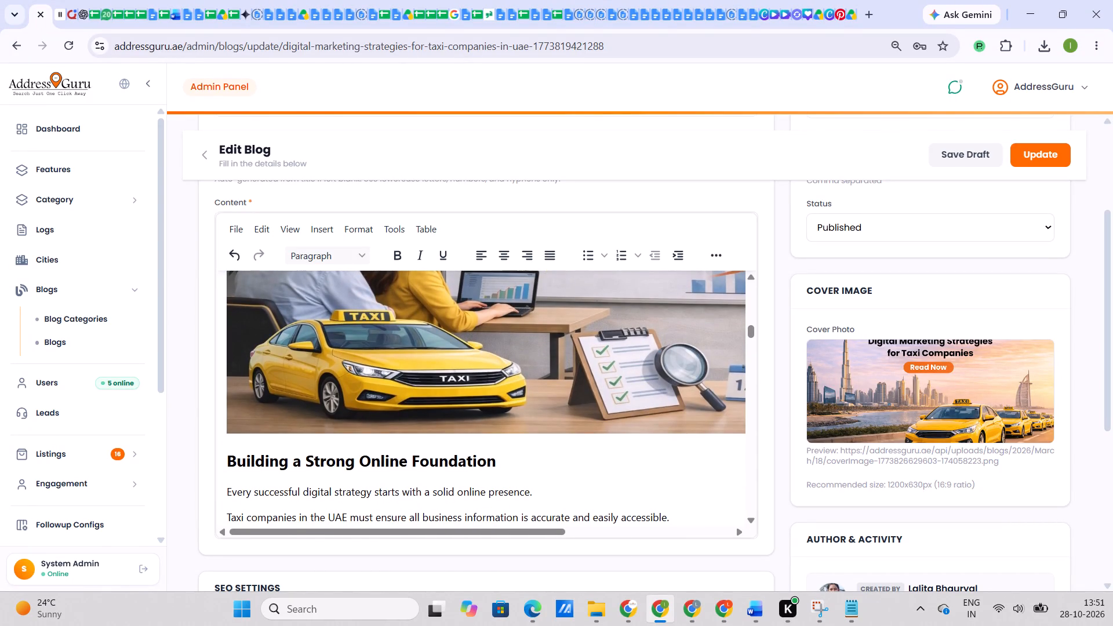
scroll(634, 428, left, 4)
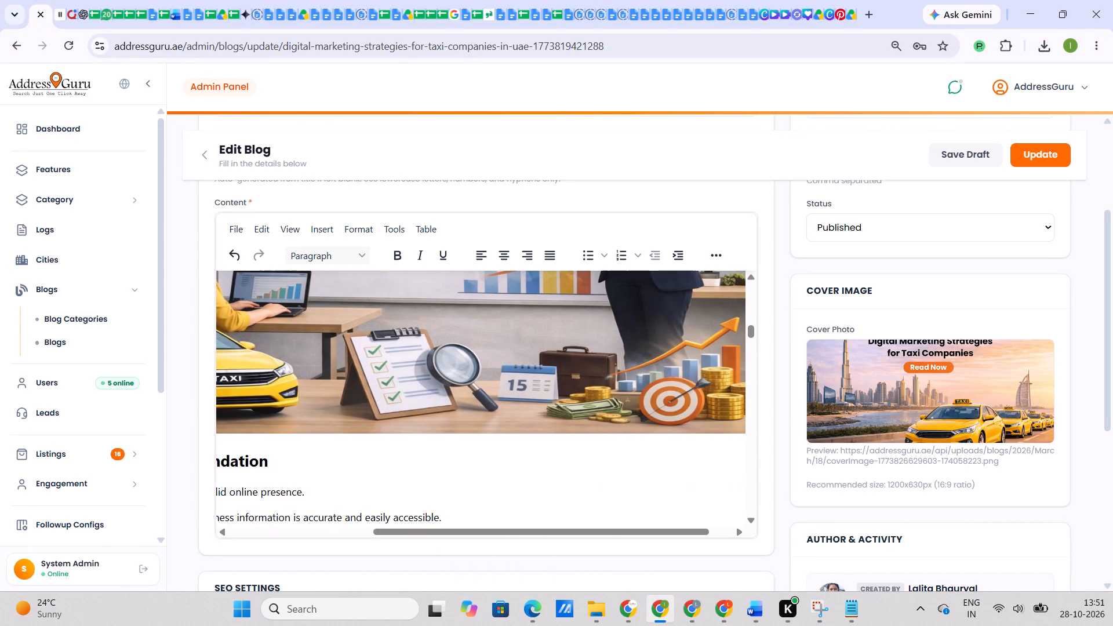
scroll(634, 430, left, 1)
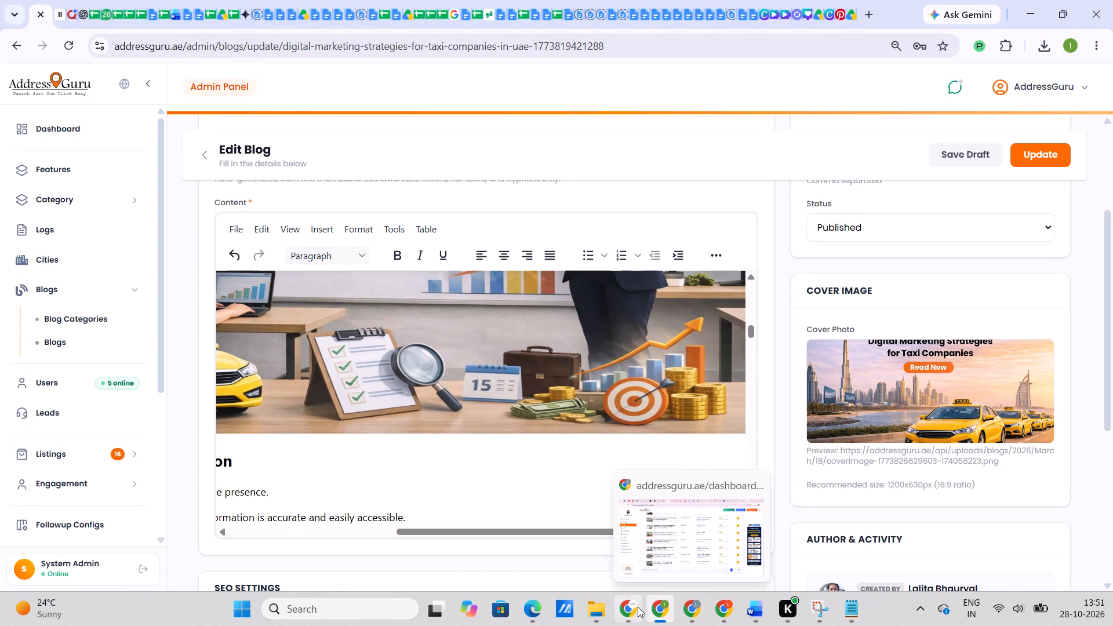
click(638, 607)
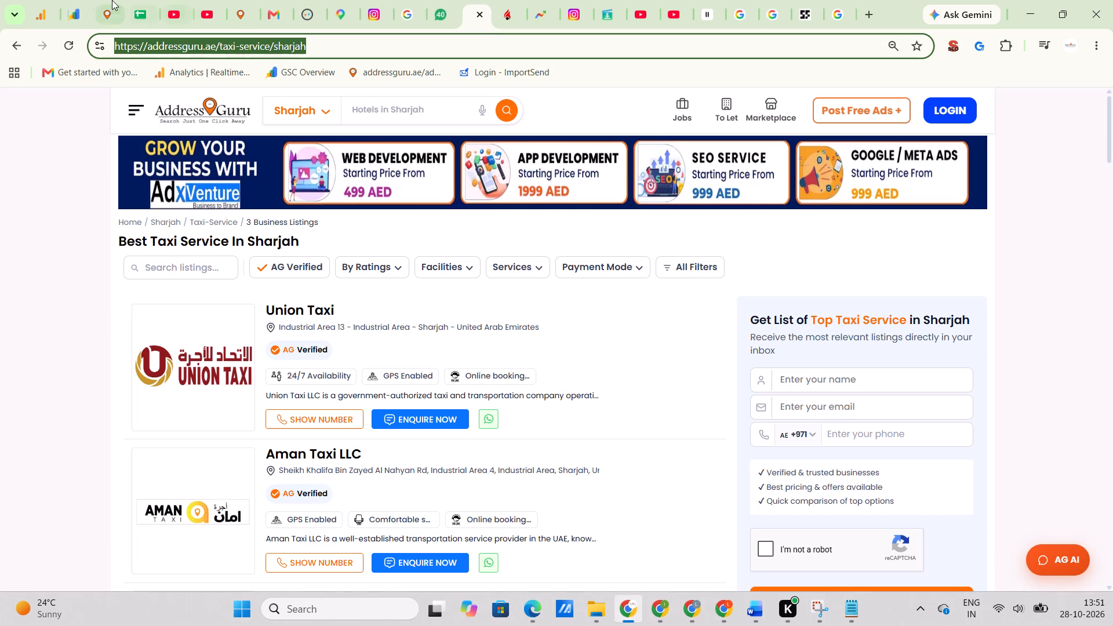
click(111, 0)
click(241, 0)
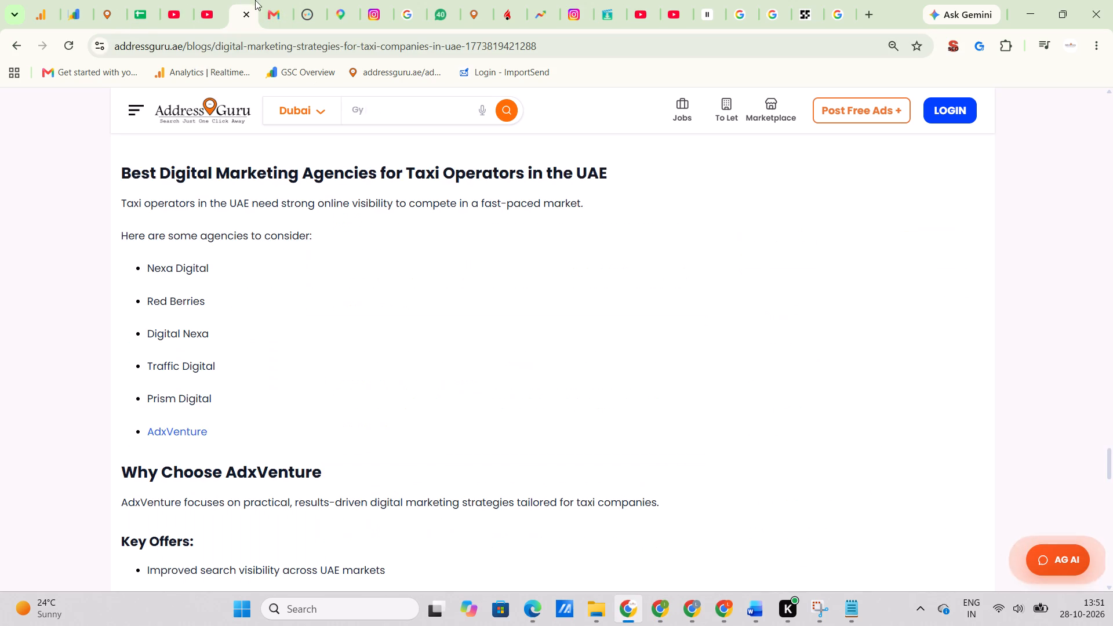
scroll(411, 373, up, 12)
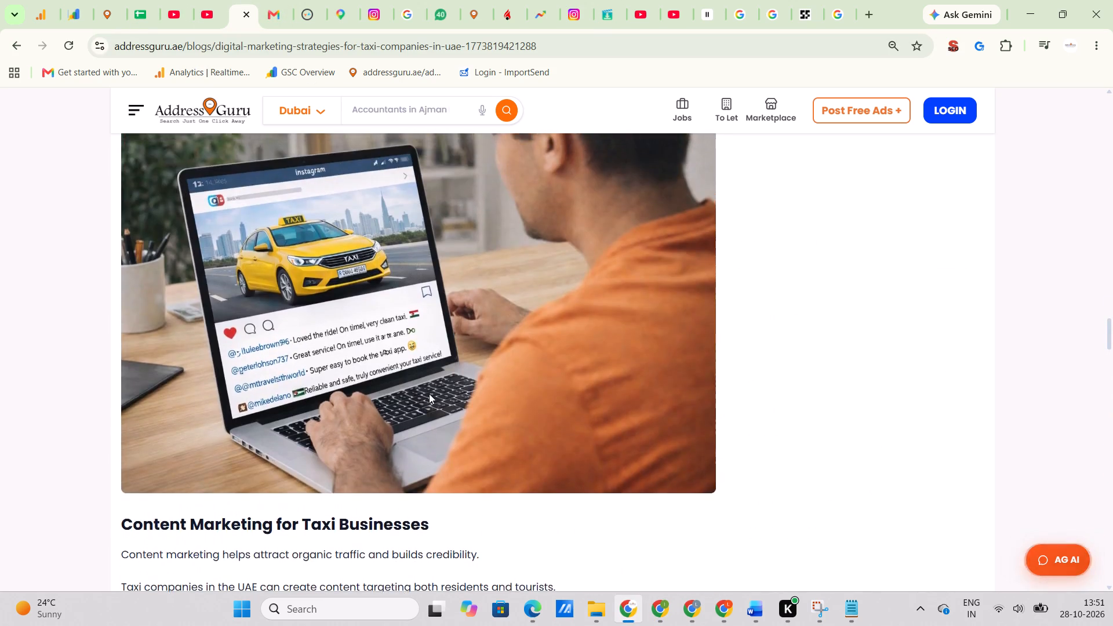
scroll(429, 394, up, 5)
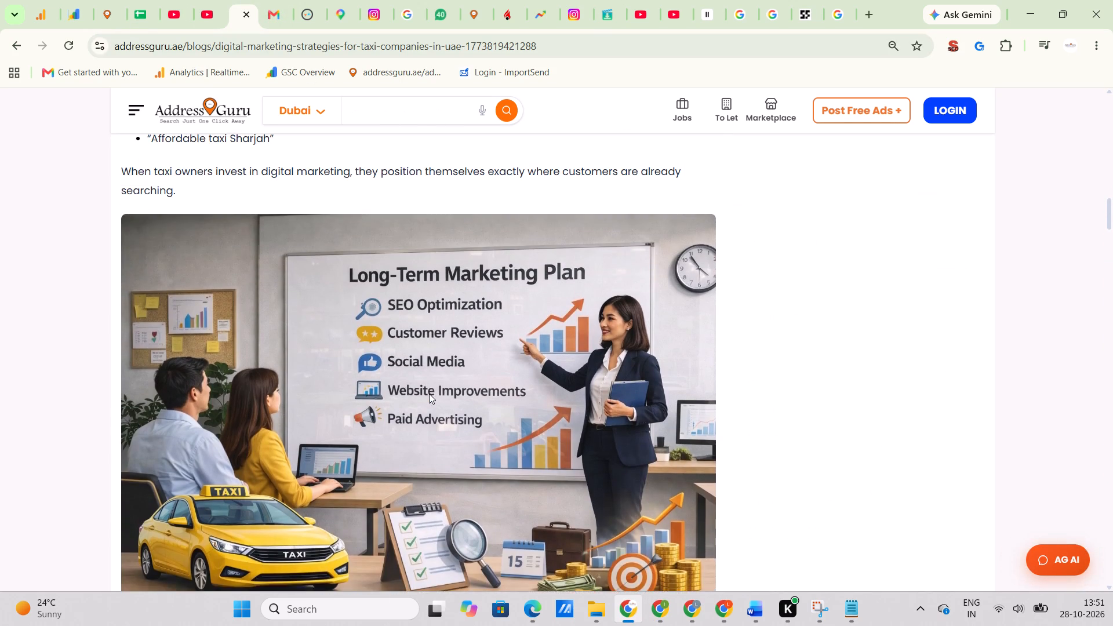
scroll(429, 394, up, 1)
click(1014, 0)
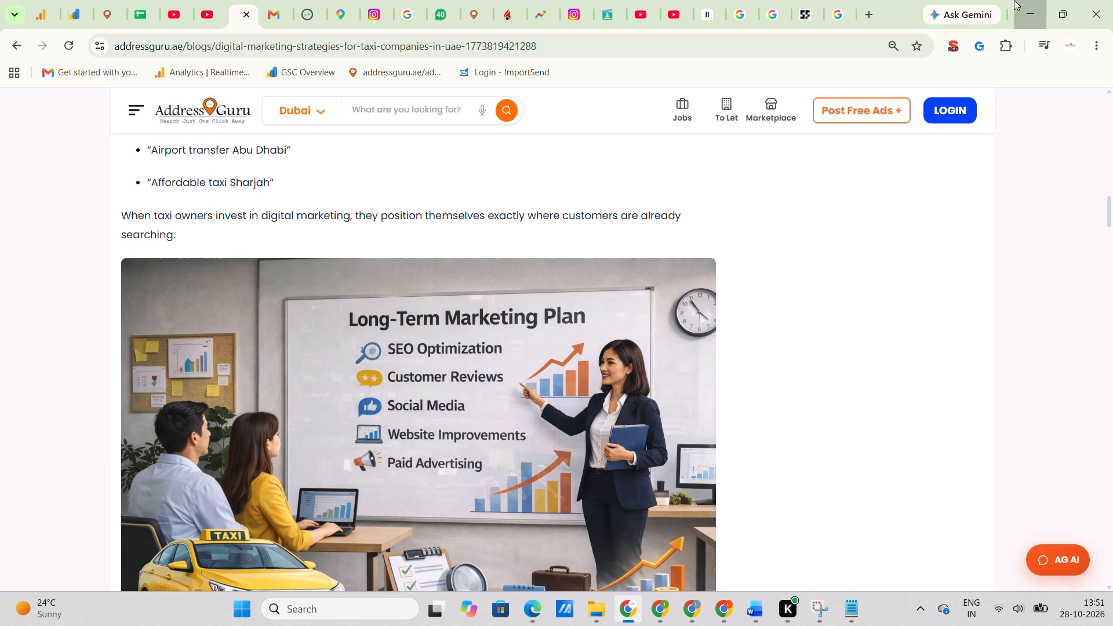
Shrink the Long-Term Marketing Plan image above "Building a Strong Online Foundation" to about 904 × 452.
click(636, 351)
scroll(752, 442, left, 1)
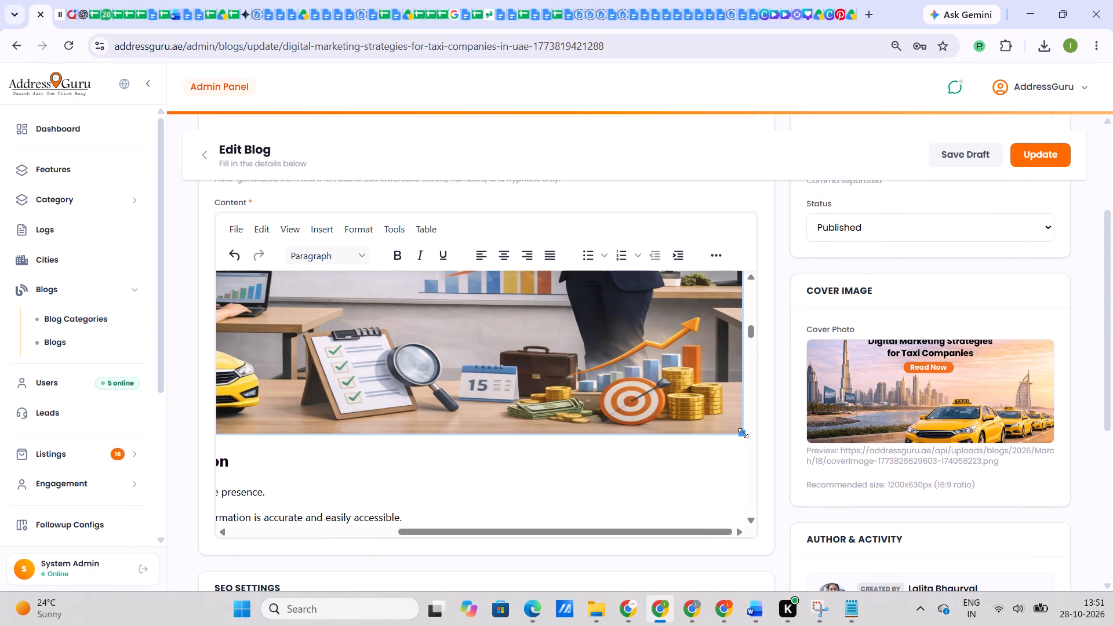
drag(743, 433, 481, 384)
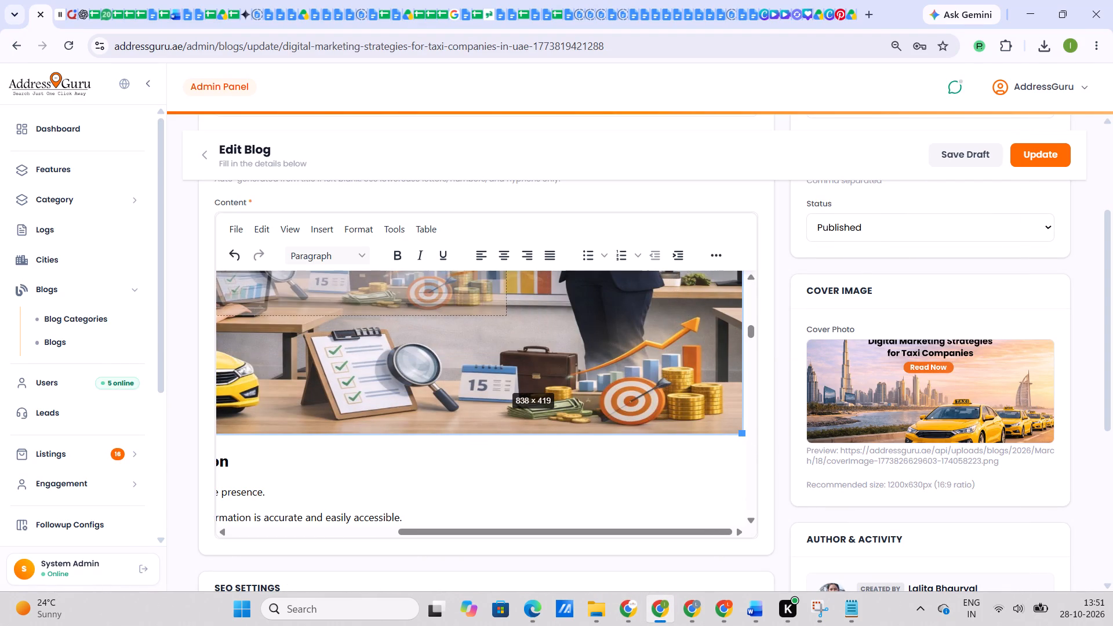
drag(481, 384, 528, 398)
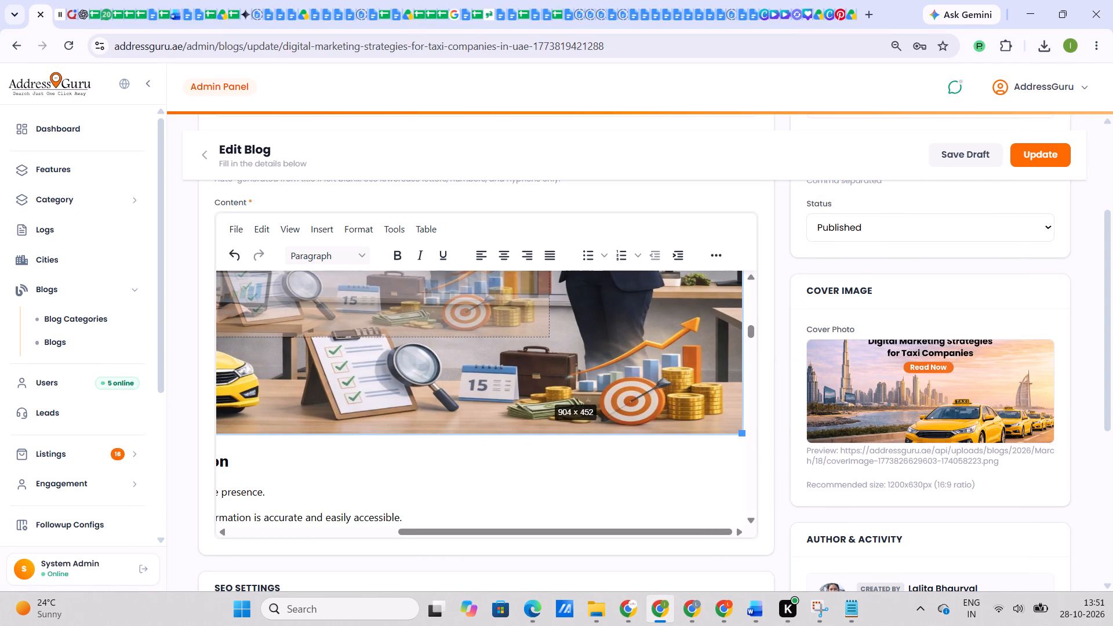
drag(528, 398, 525, 398)
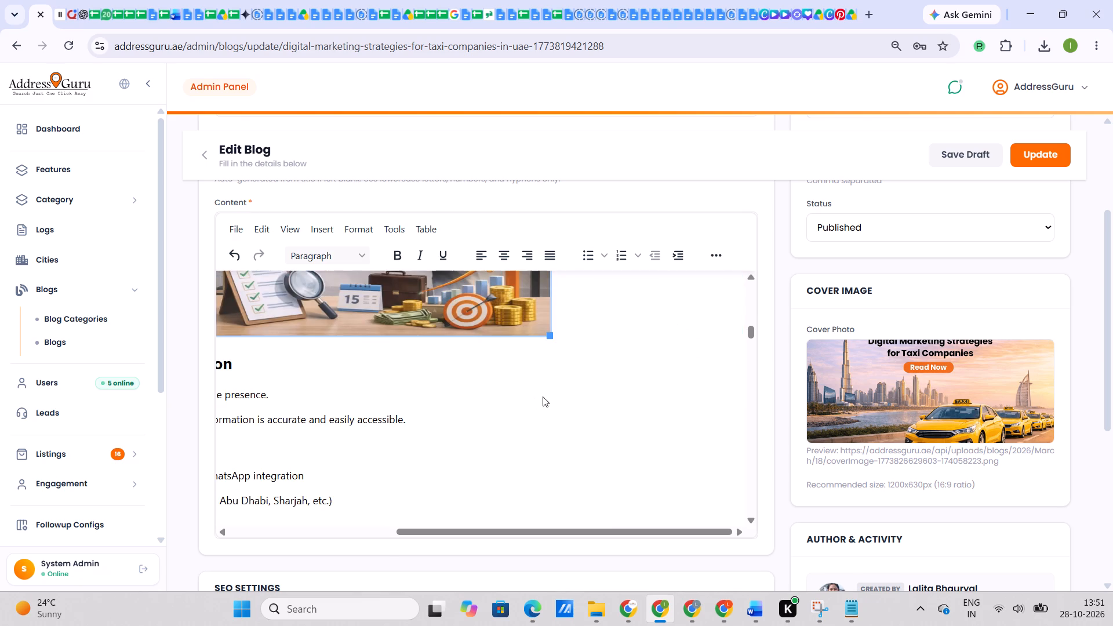
scroll(556, 401, right, 7)
scroll(556, 406, down, 2)
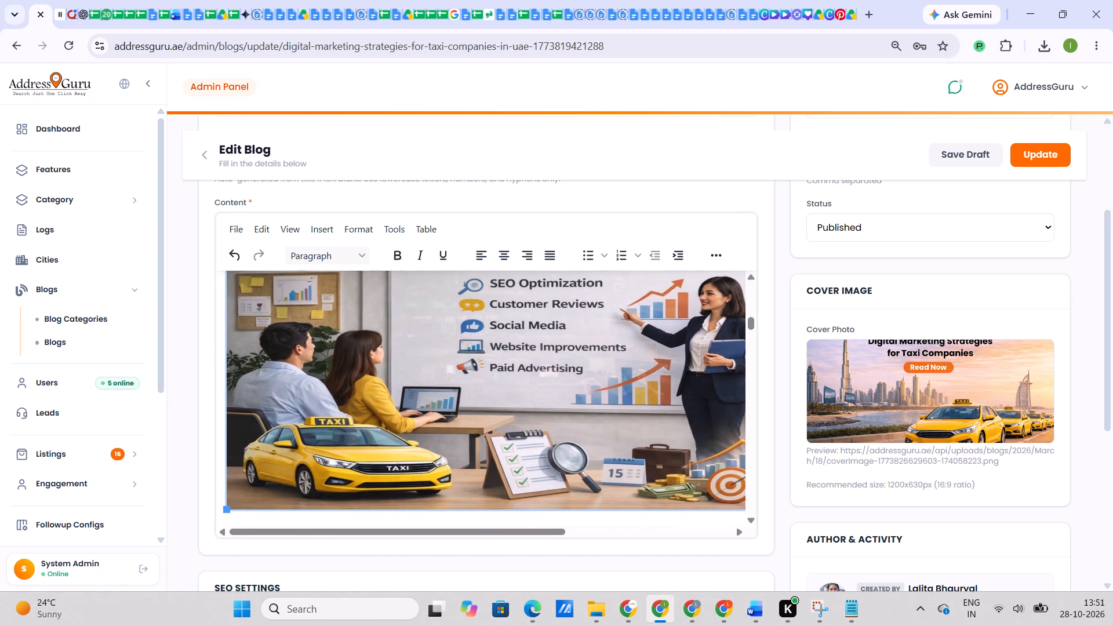
Bold the words "professional website" in the first bullet under "Essential Elements".
scroll(554, 409, down, 2)
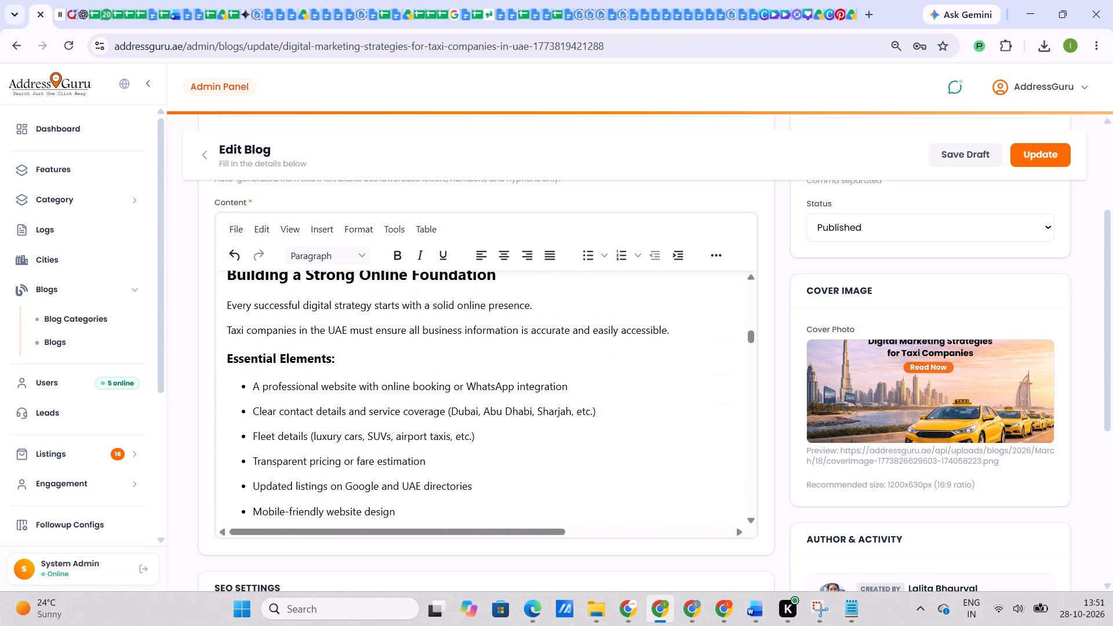
drag(262, 387, 358, 388)
key(ctrl+b)
click(386, 391)
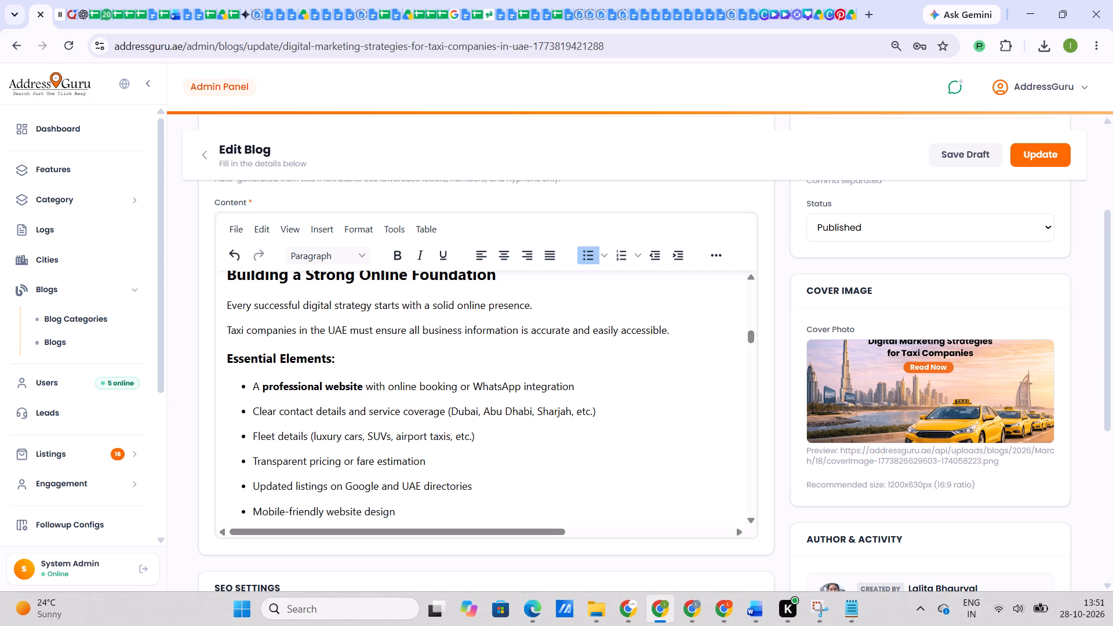
Join the "Taxi companies in the UAE must ensure" sentence to the preceding paragraph under "Building a Strong Online Foundation".
click(228, 326)
key(BackSpace)
key(space)
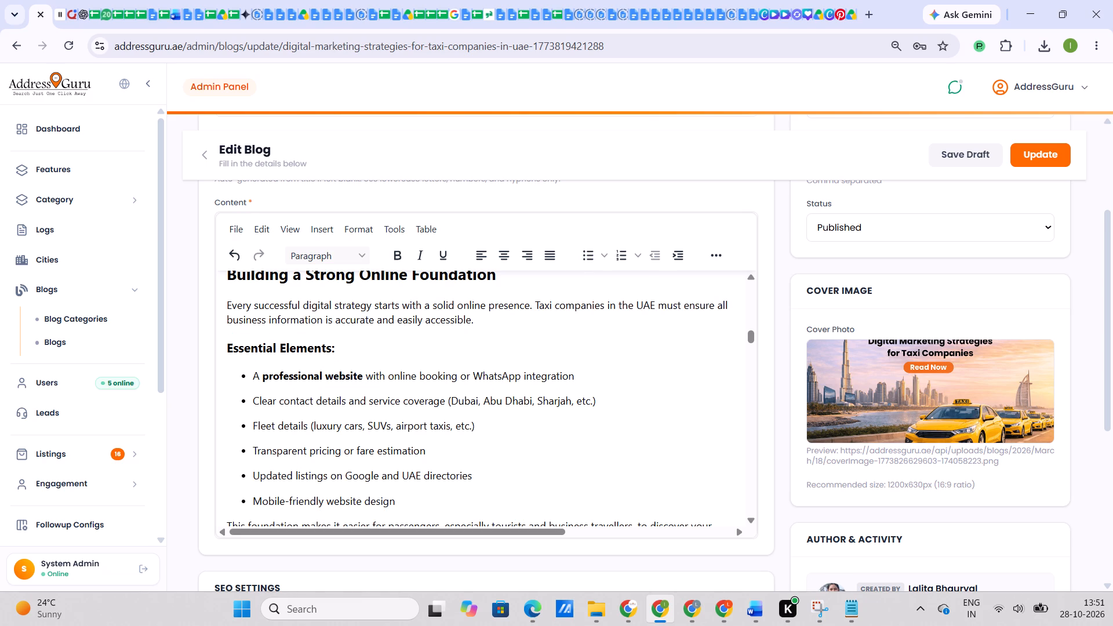
Select "Taxi companies in the UAE" in the joined paragraph, and copy the URL of addressguru.ae's Taxi Service category page for Dubai.
drag(537, 305, 595, 308)
click(556, 307)
drag(538, 305, 555, 304)
click(539, 303)
drag(535, 301, 625, 308)
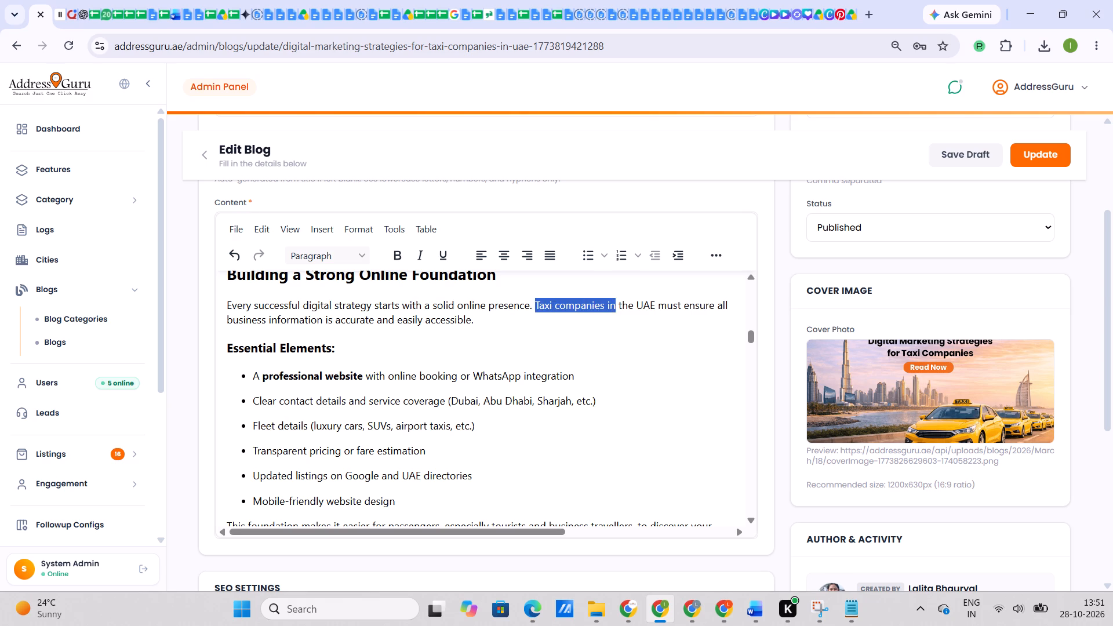
drag(625, 308, 653, 307)
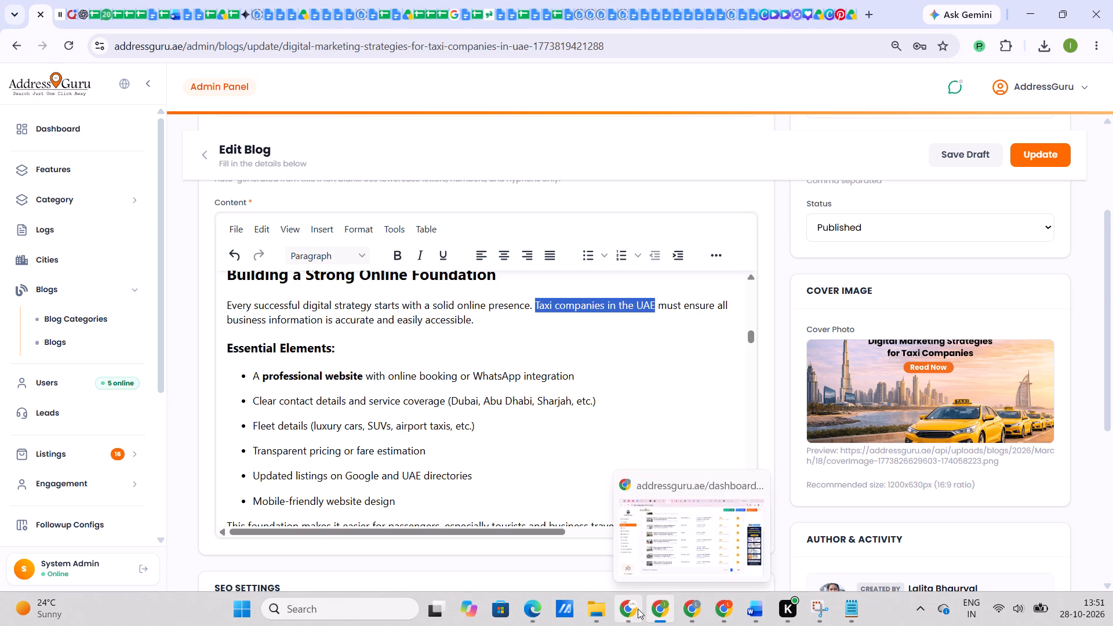
click(638, 609)
click(472, 0)
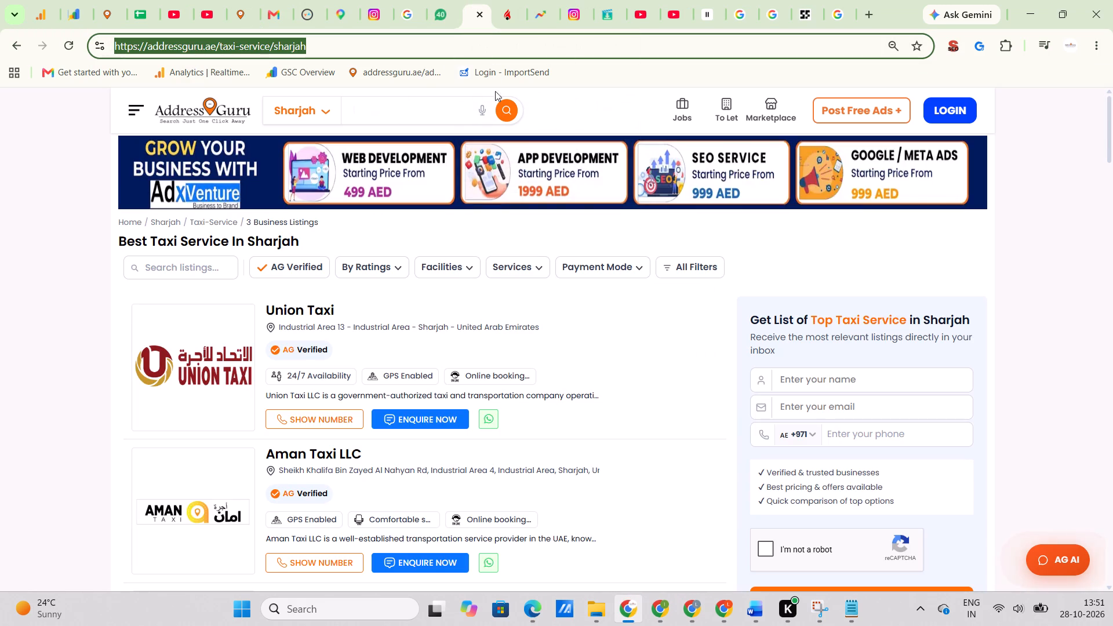
click(19, 51)
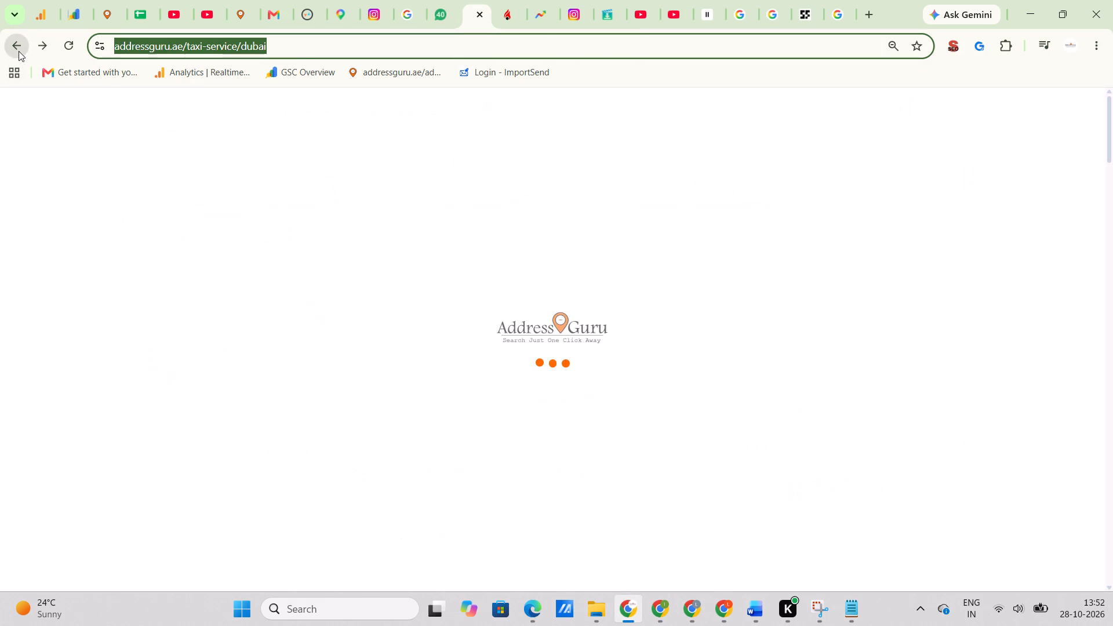
key(ctrl+c)
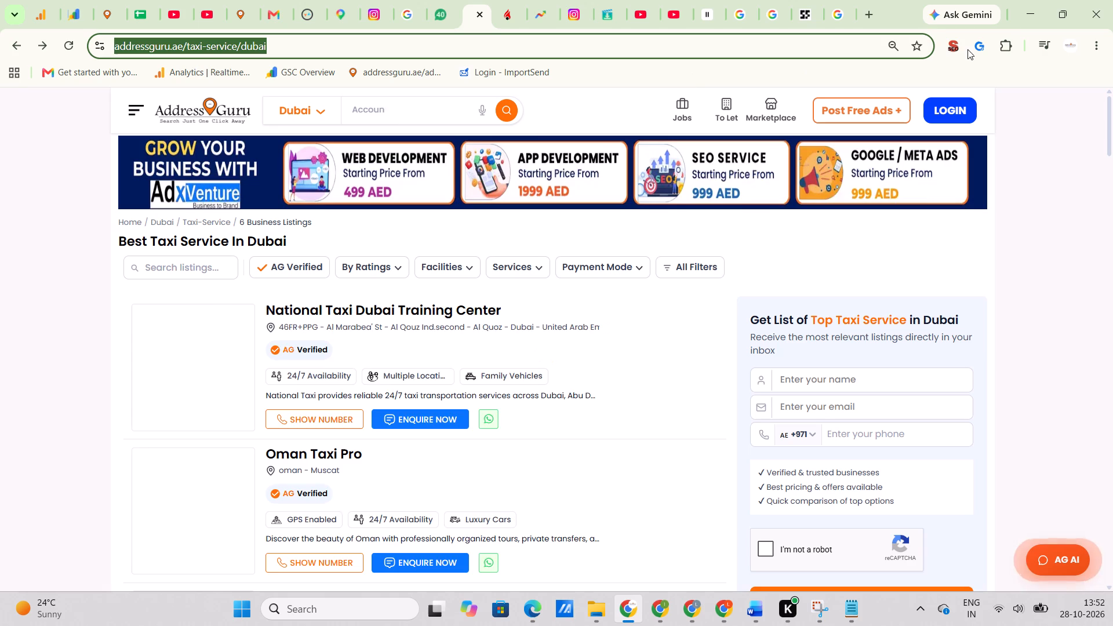
click(1028, 4)
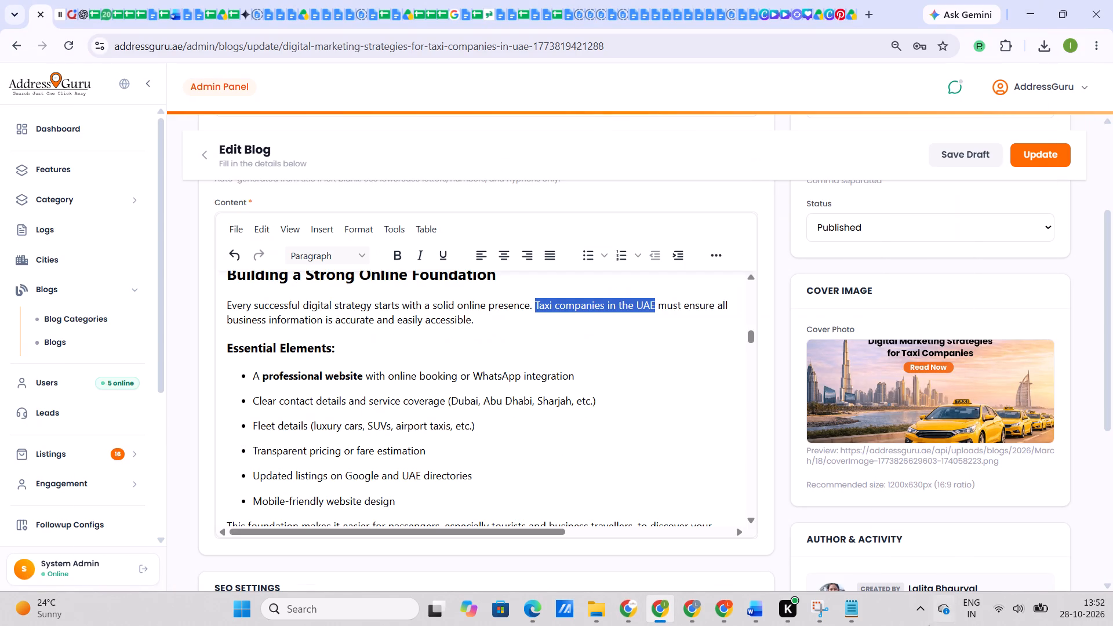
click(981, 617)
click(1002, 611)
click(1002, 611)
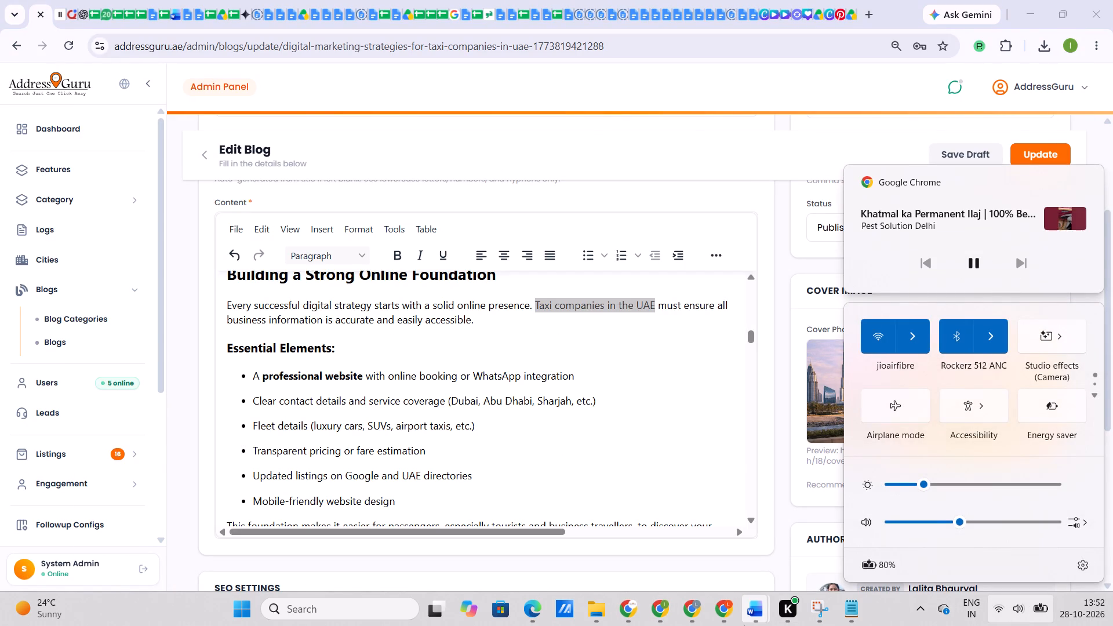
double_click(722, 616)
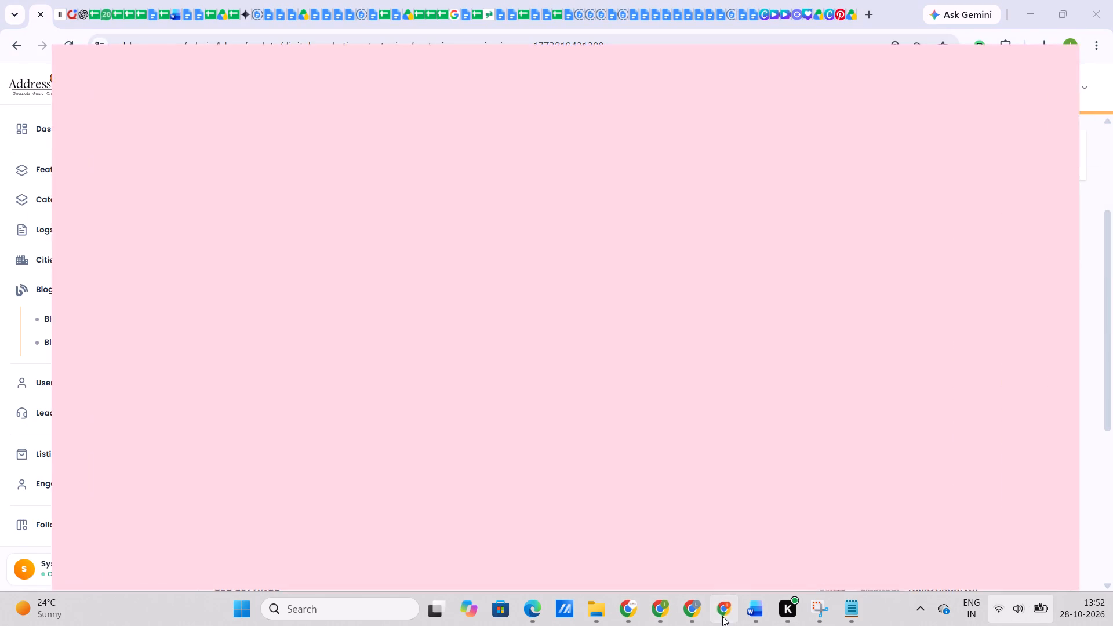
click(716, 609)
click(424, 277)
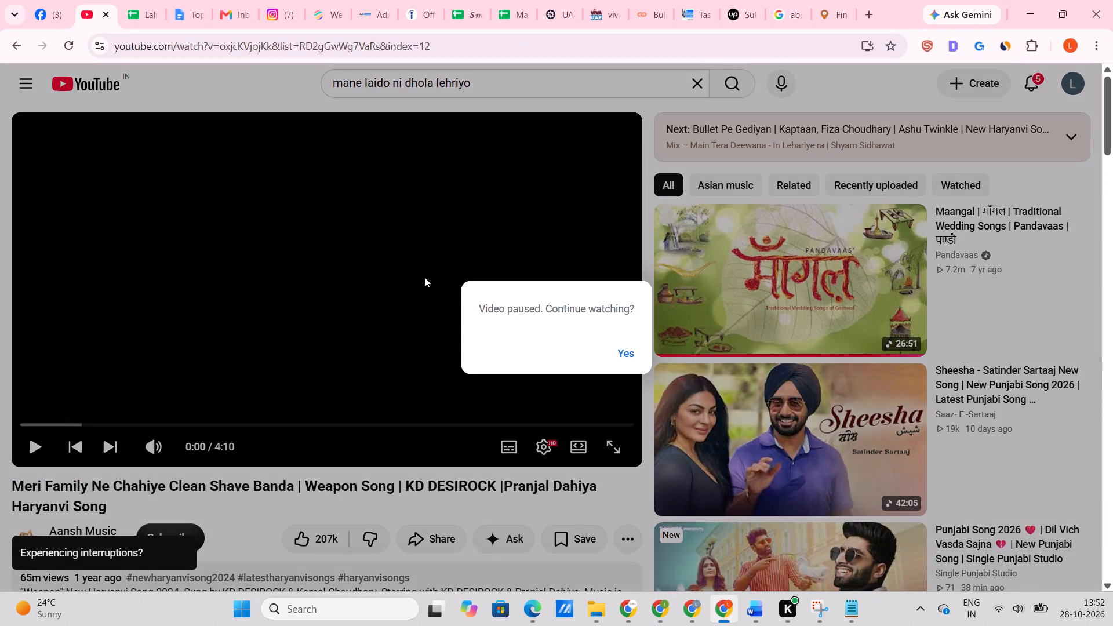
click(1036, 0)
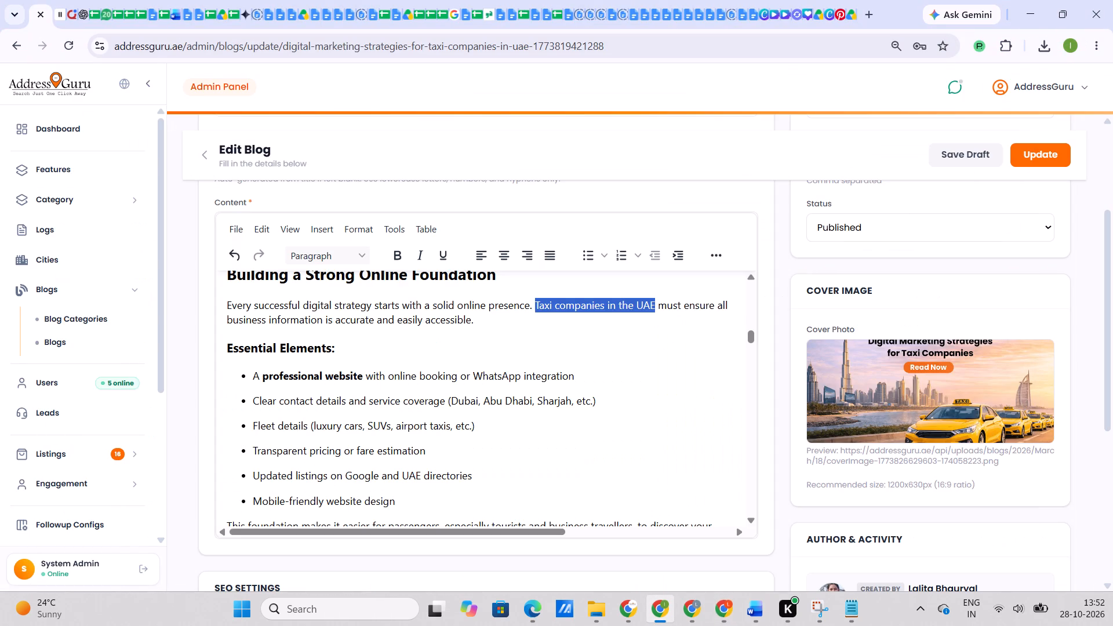
right_click(595, 302)
click(634, 318)
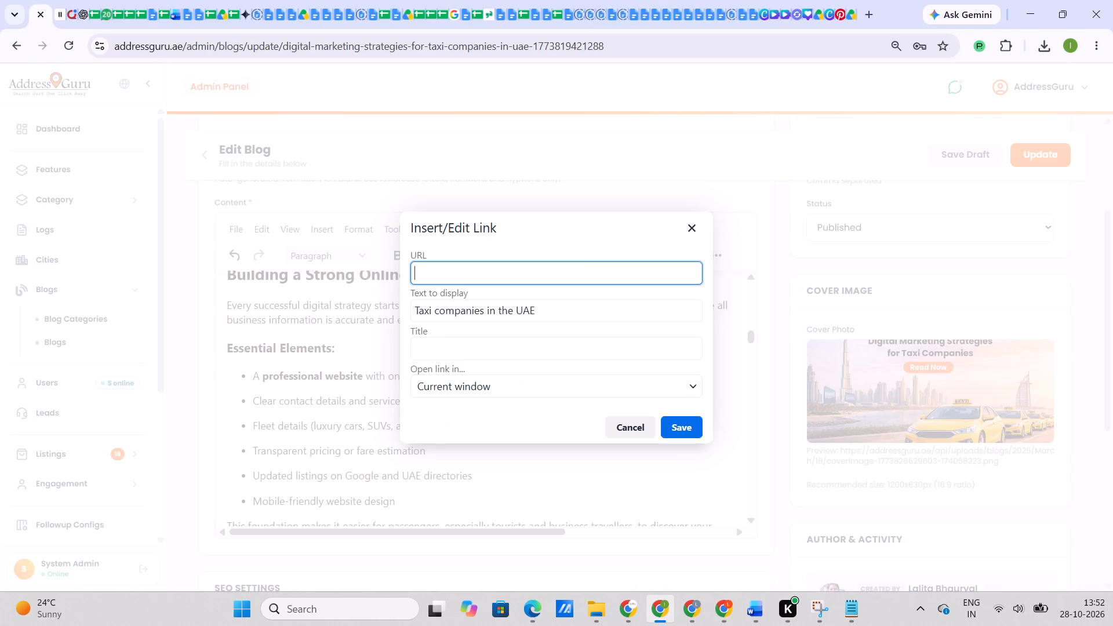
key(ctrl+v)
click(571, 390)
click(540, 427)
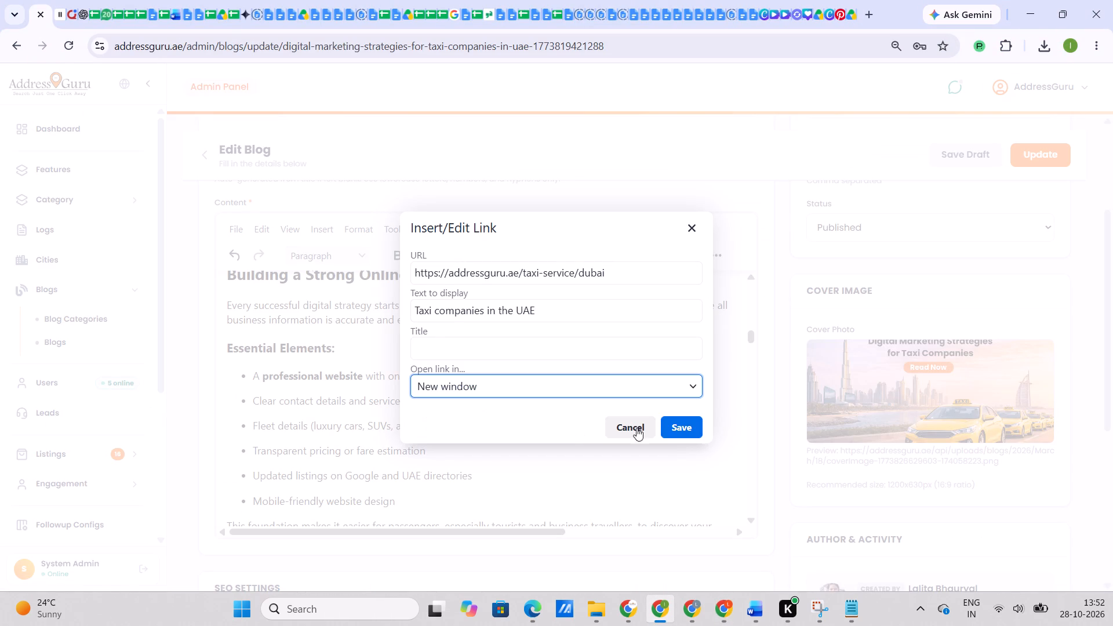
click(674, 423)
click(532, 417)
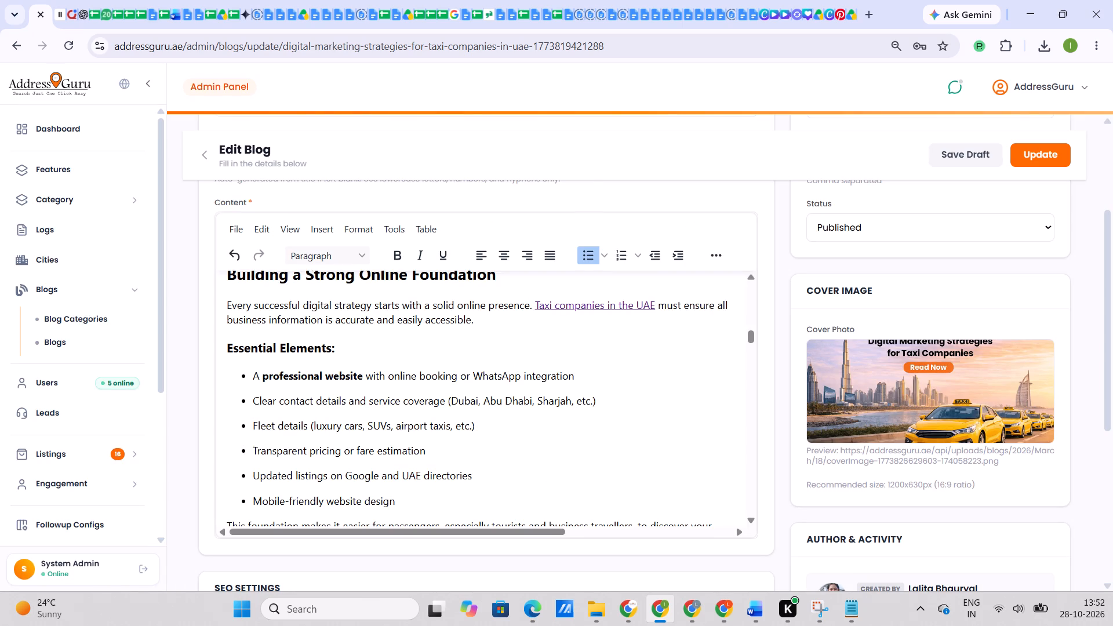
Join the "Consistency across platforms builds trust" sentence to the preceding paragraph that starts "This foundation makes it easier for passengers".
scroll(532, 414, down, 1)
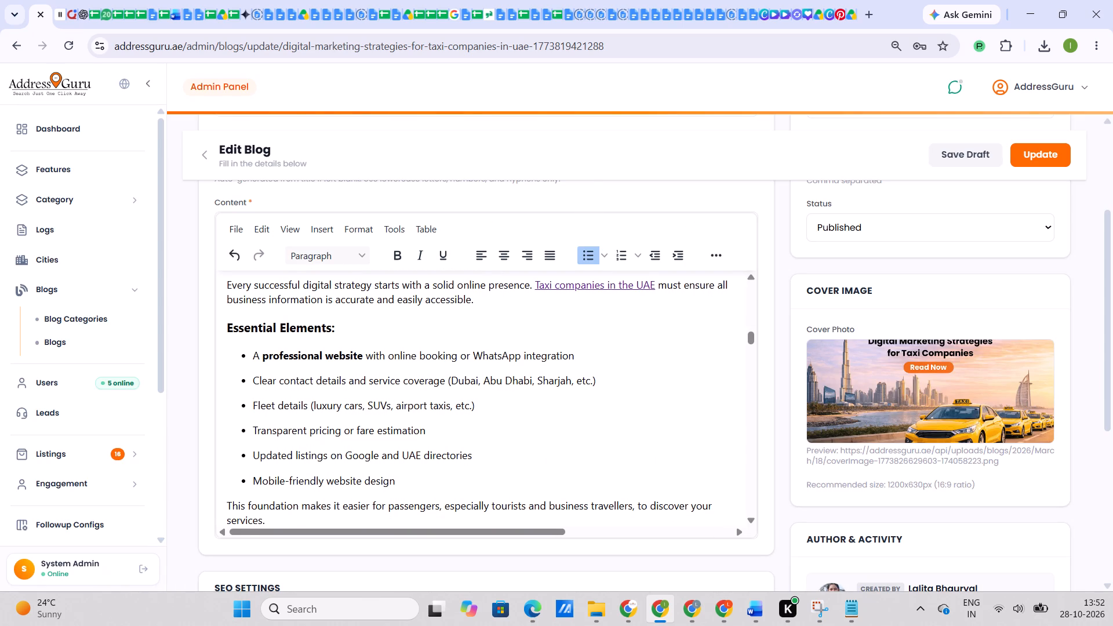
scroll(532, 414, down, 1)
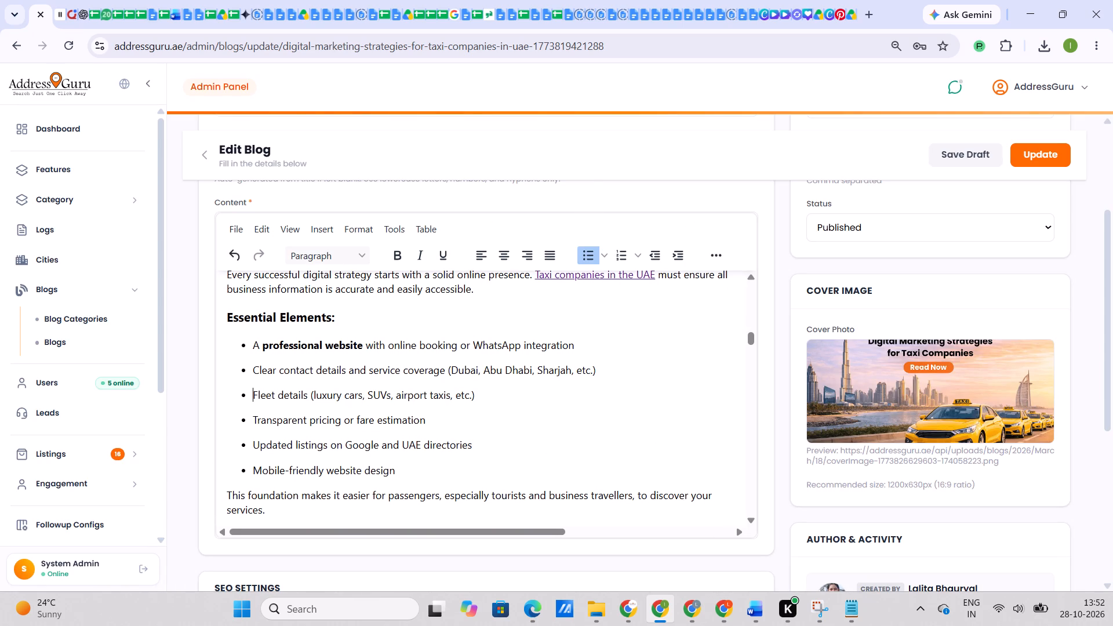
scroll(321, 402, down, 2)
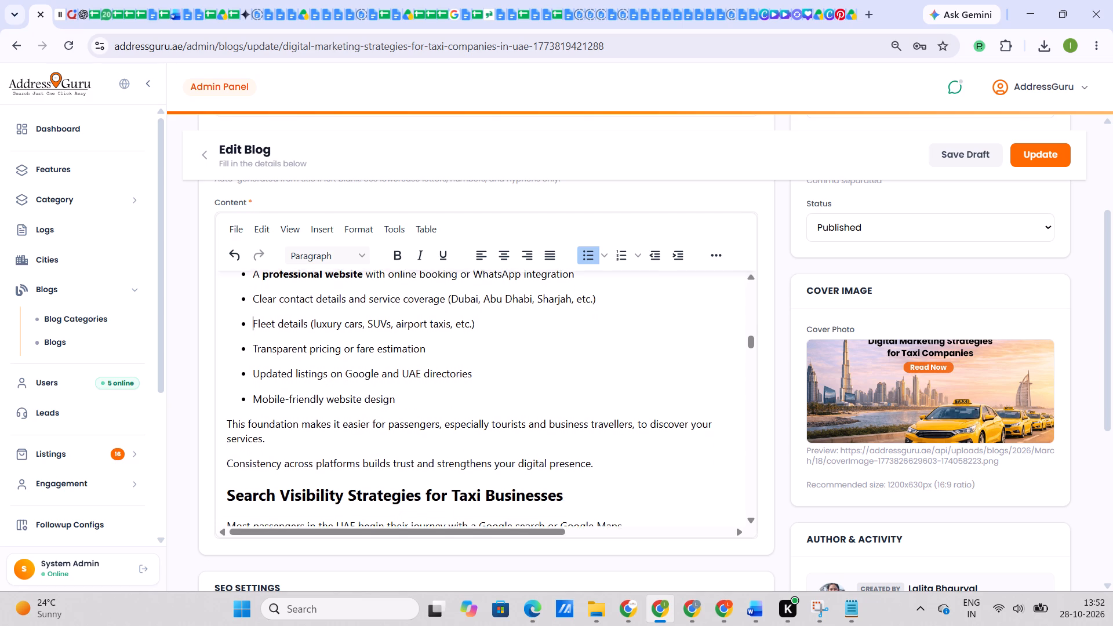
scroll(258, 444, down, 1)
click(229, 465)
key(BackSpace)
key(space)
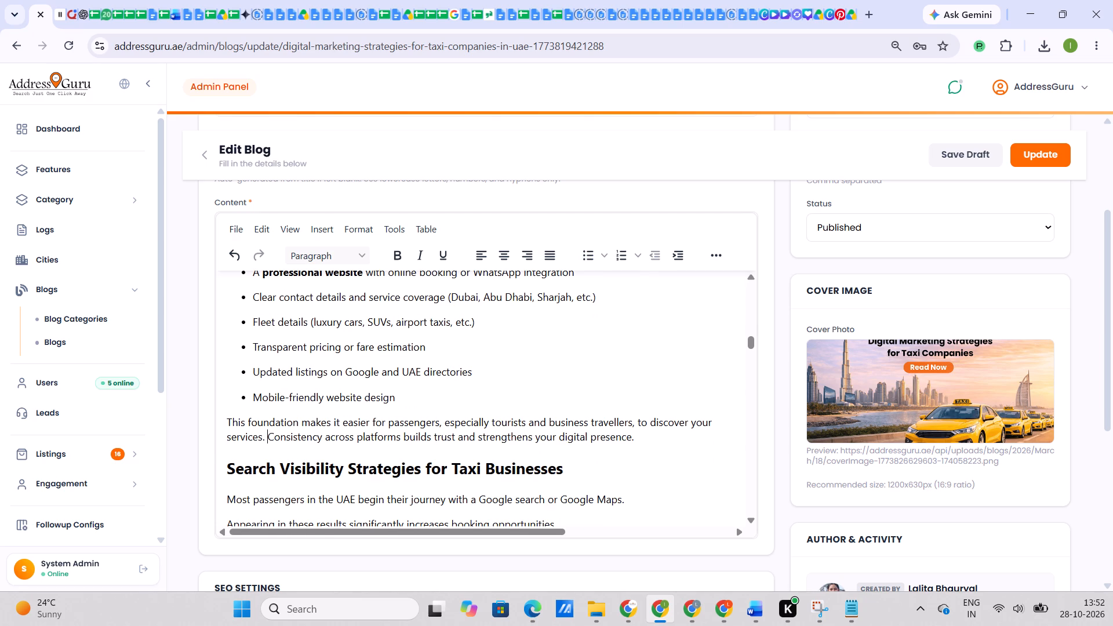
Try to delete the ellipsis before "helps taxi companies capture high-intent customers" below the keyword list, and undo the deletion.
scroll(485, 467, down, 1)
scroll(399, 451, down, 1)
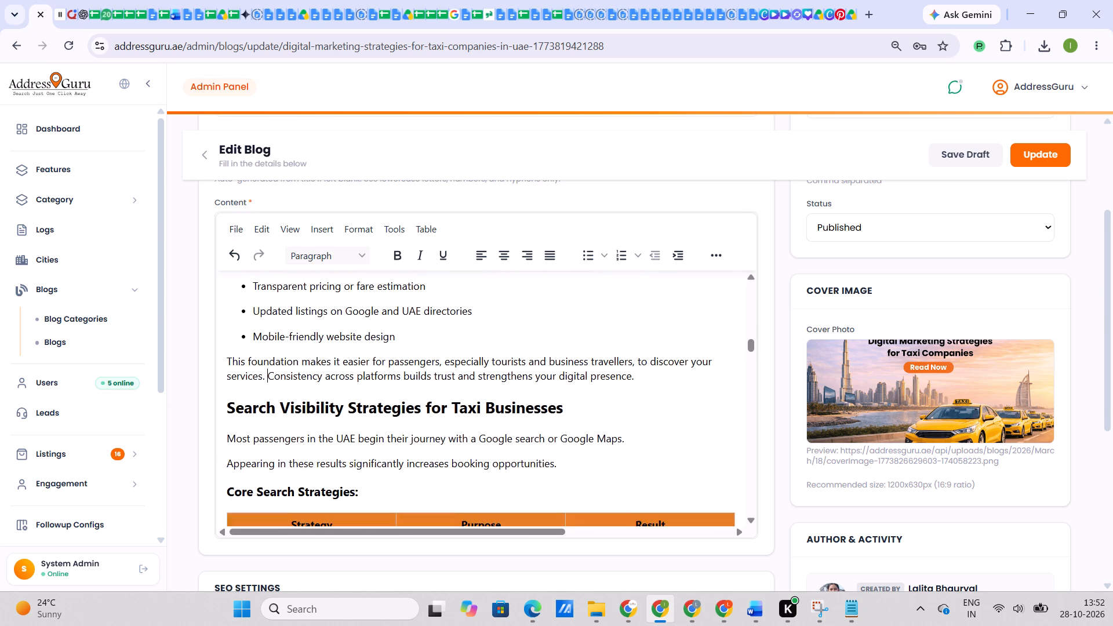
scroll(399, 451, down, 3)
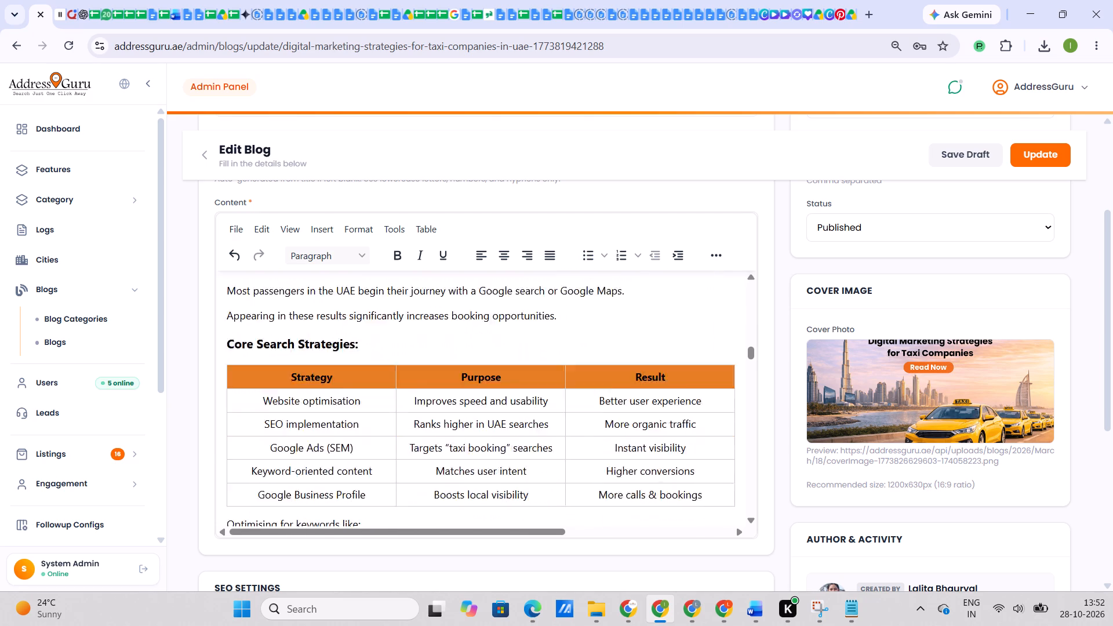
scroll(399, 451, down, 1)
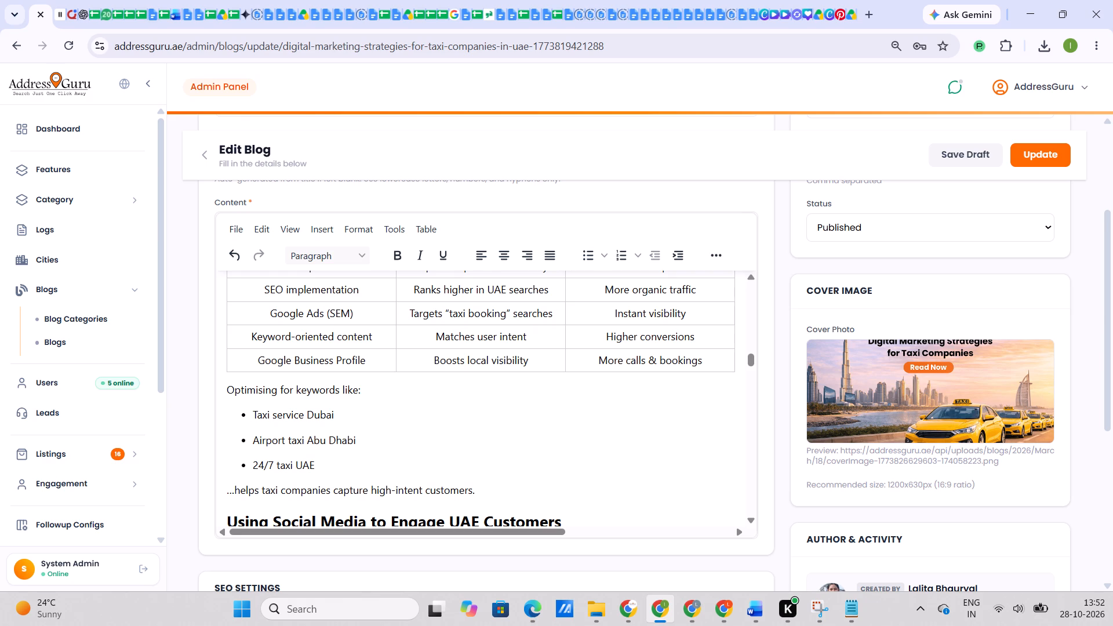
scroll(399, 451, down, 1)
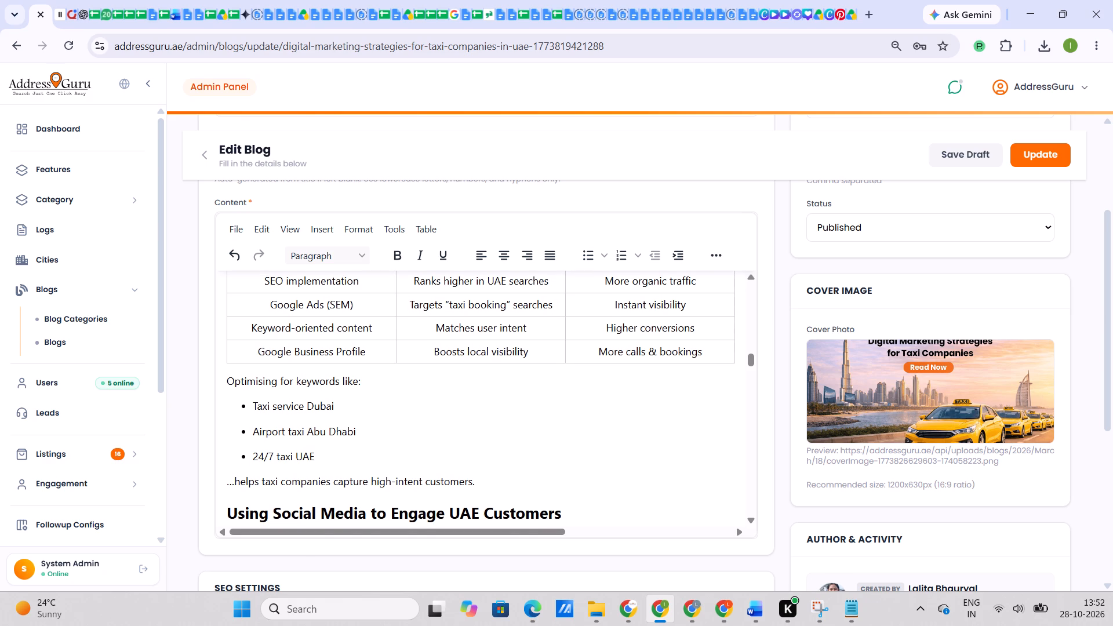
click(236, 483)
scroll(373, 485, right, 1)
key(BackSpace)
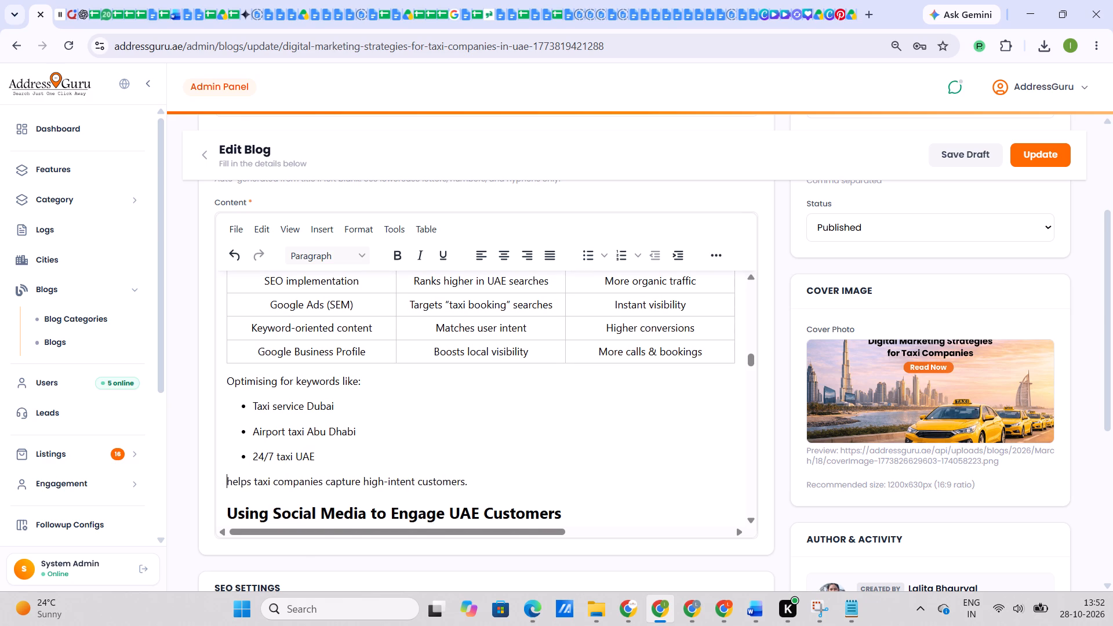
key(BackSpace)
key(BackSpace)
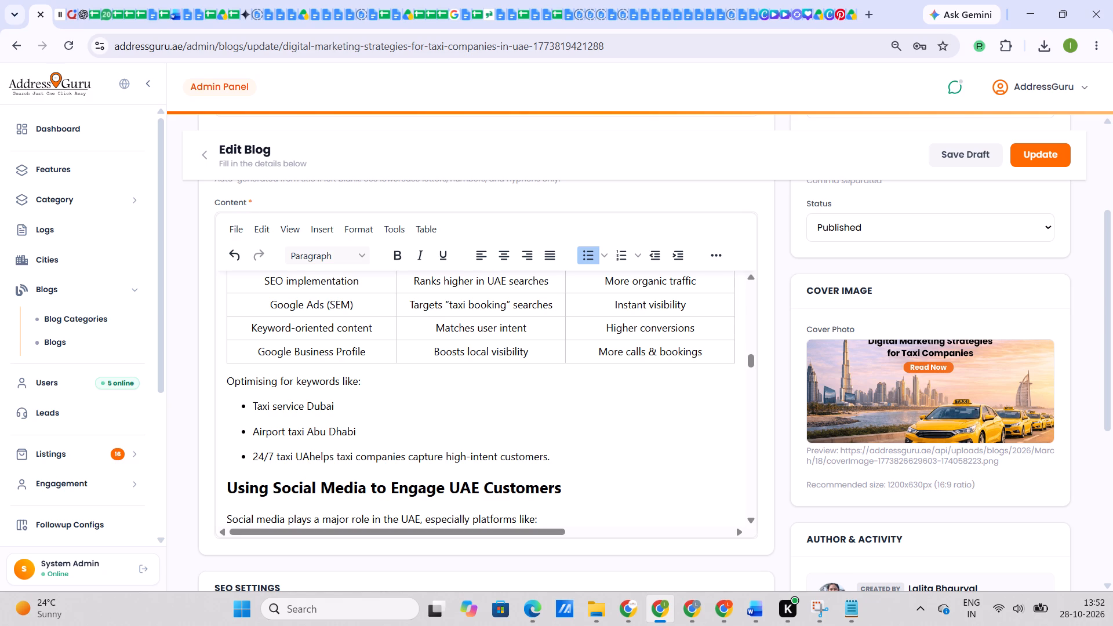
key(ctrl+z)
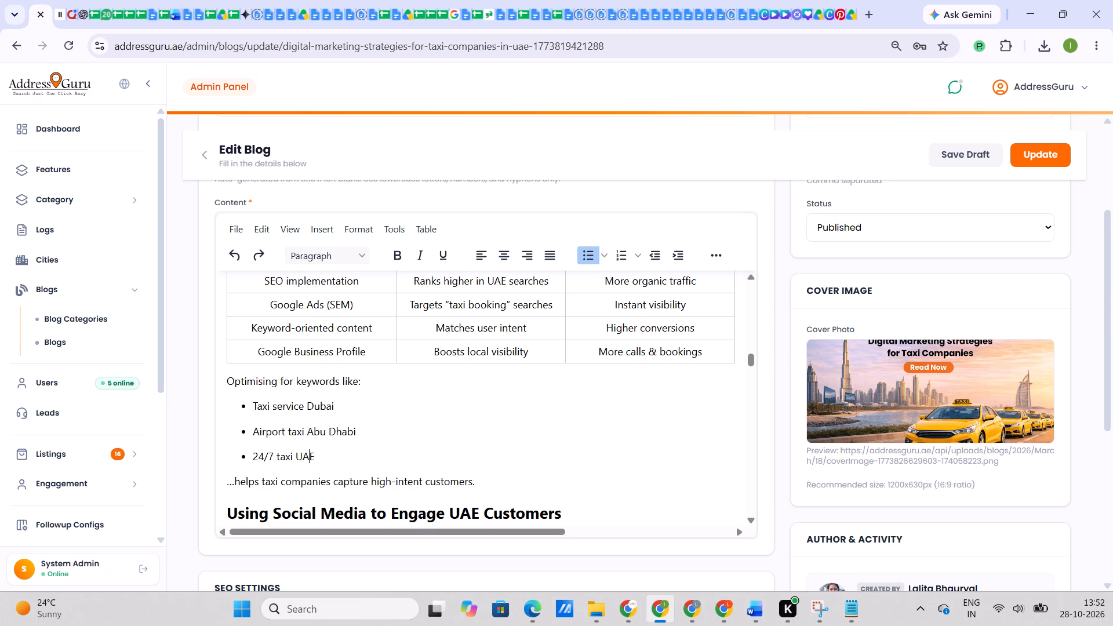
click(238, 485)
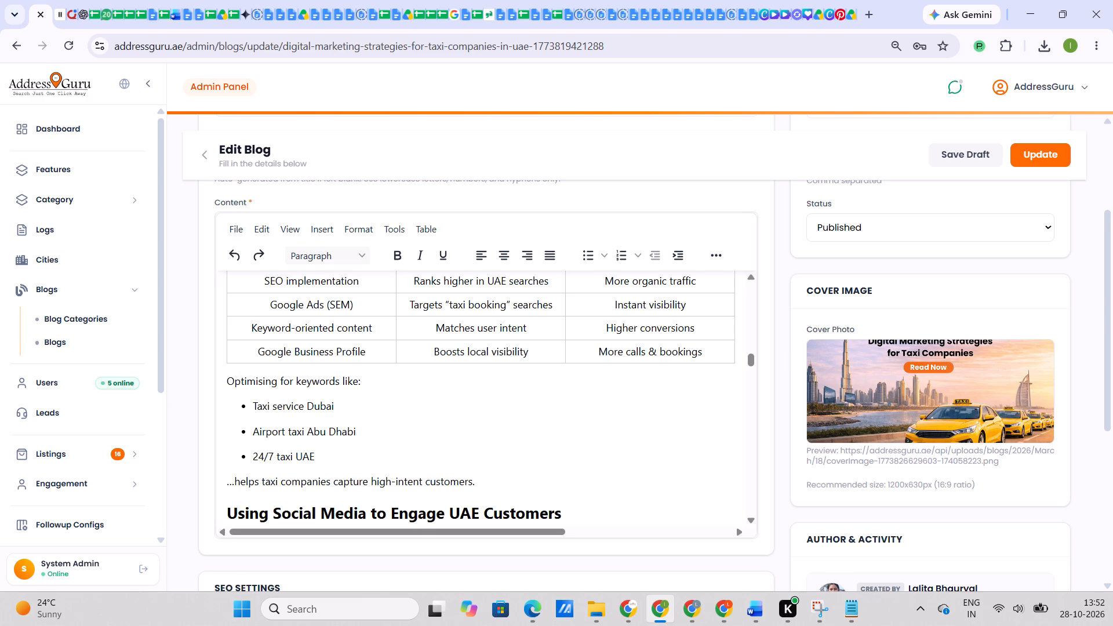
Delete the ellipsis before "helps taxi companies capture high-intent customers", keeping that sentence as a separate paragraph below the keyword list.
key(Left)
key(BackSpace)
key(BackSpace)
key(Return)
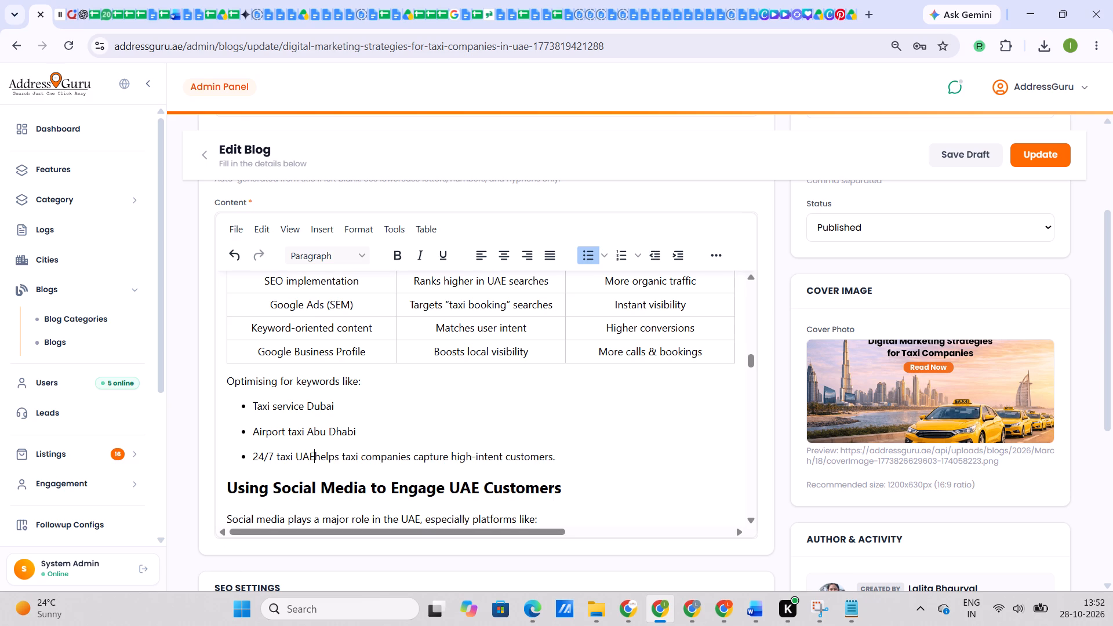
key(BackSpace)
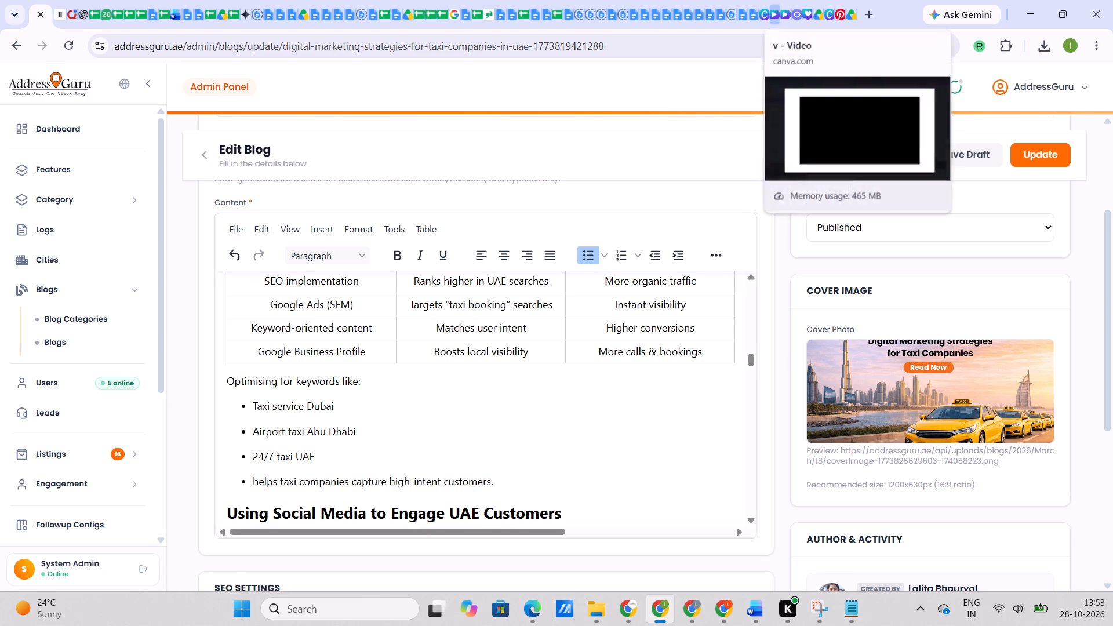
key(ctrl+z)
key(ctrl+z)
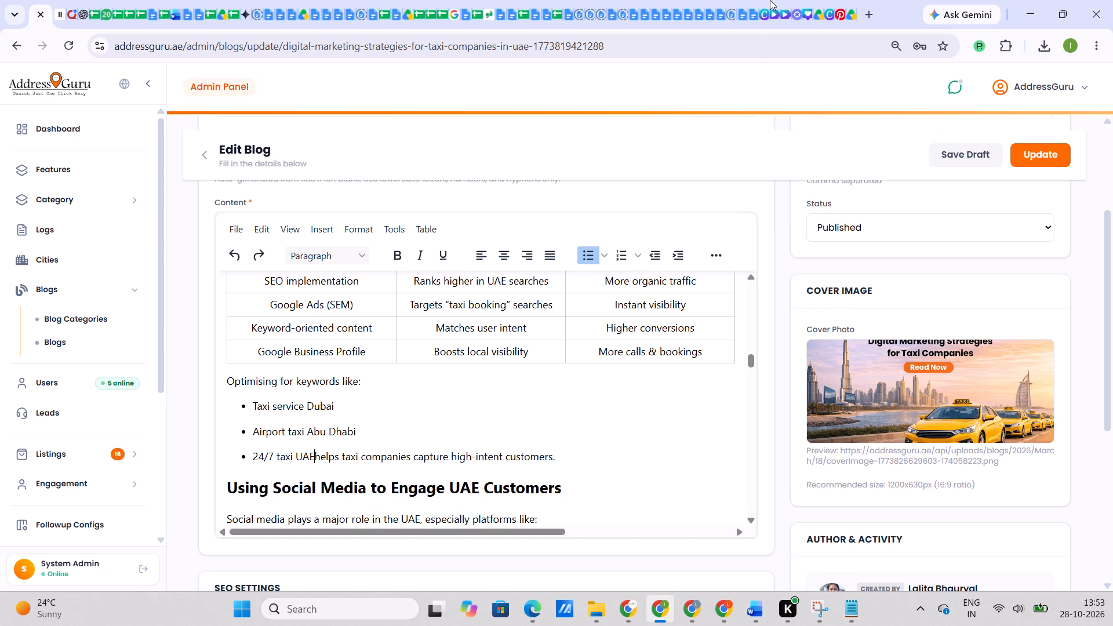
key(ctrl+z)
key(BackSpace)
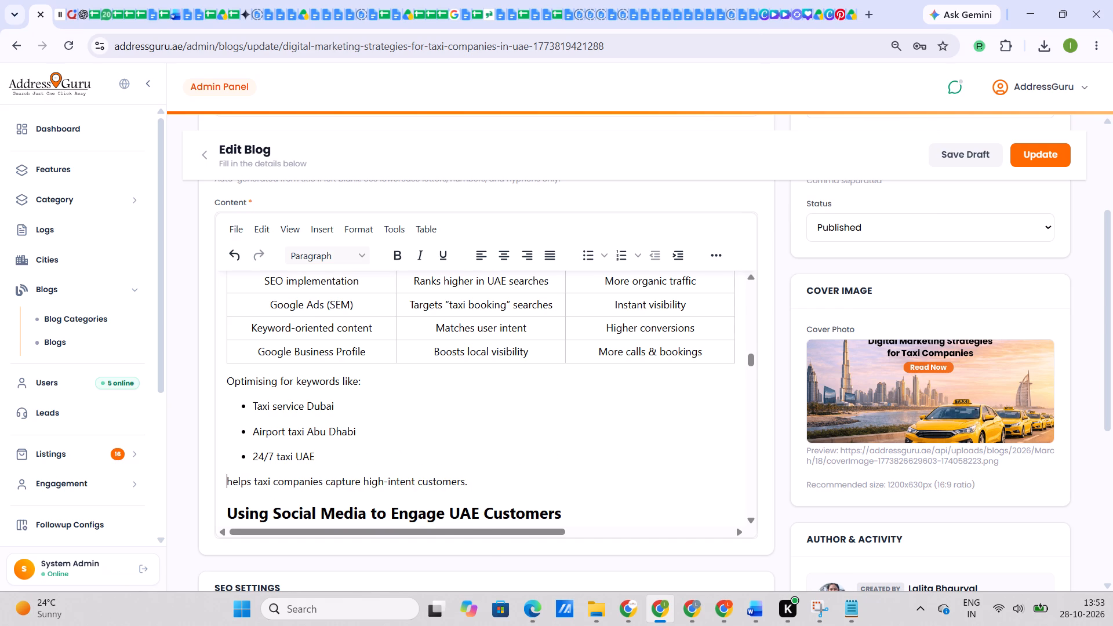
Format the "Optimising for keywords like:" line as Heading 3.
click(325, 377)
click(306, 257)
click(357, 345)
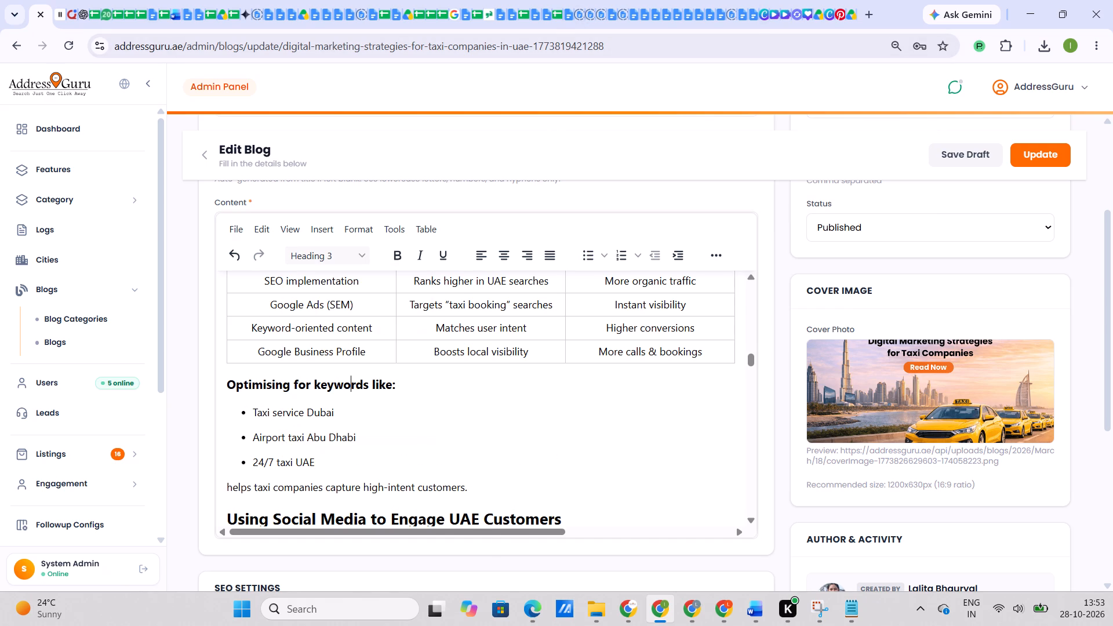
Join the "Including social media in your Digital Marketing Strategy" sentence to the preceding paragraph "Passengers often check profiles before booking.".
scroll(424, 421, down, 4)
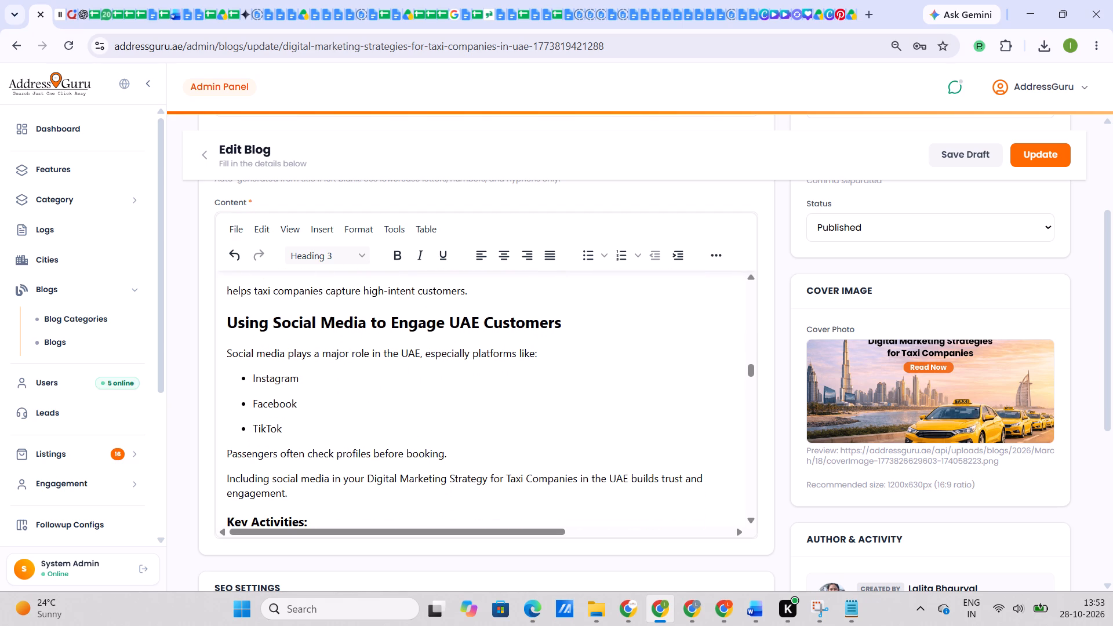
scroll(396, 405, down, 2)
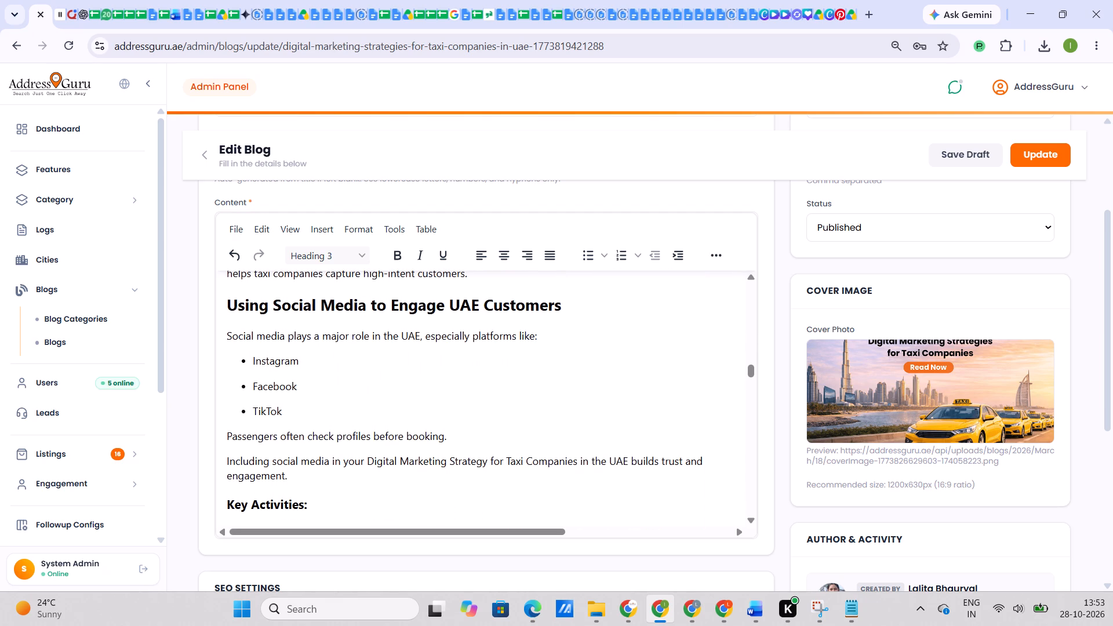
scroll(377, 403, down, 1)
click(230, 438)
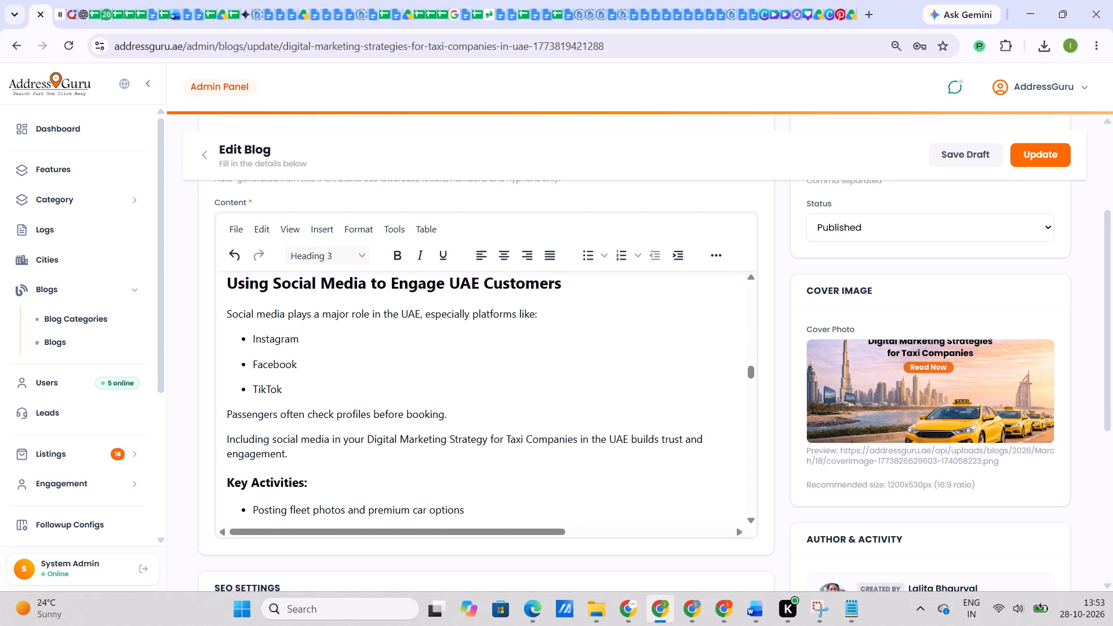
key(Left)
key(BackSpace)
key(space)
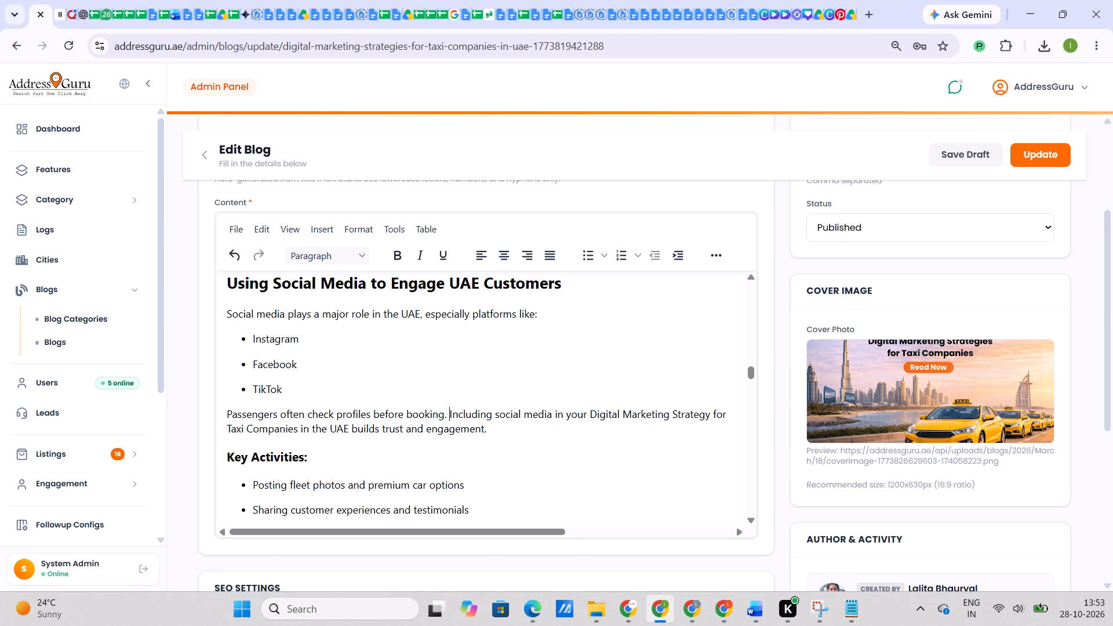
Check the paragraph style of the "Key Activities:" line and review the list beneath it.
scroll(401, 430, down, 1)
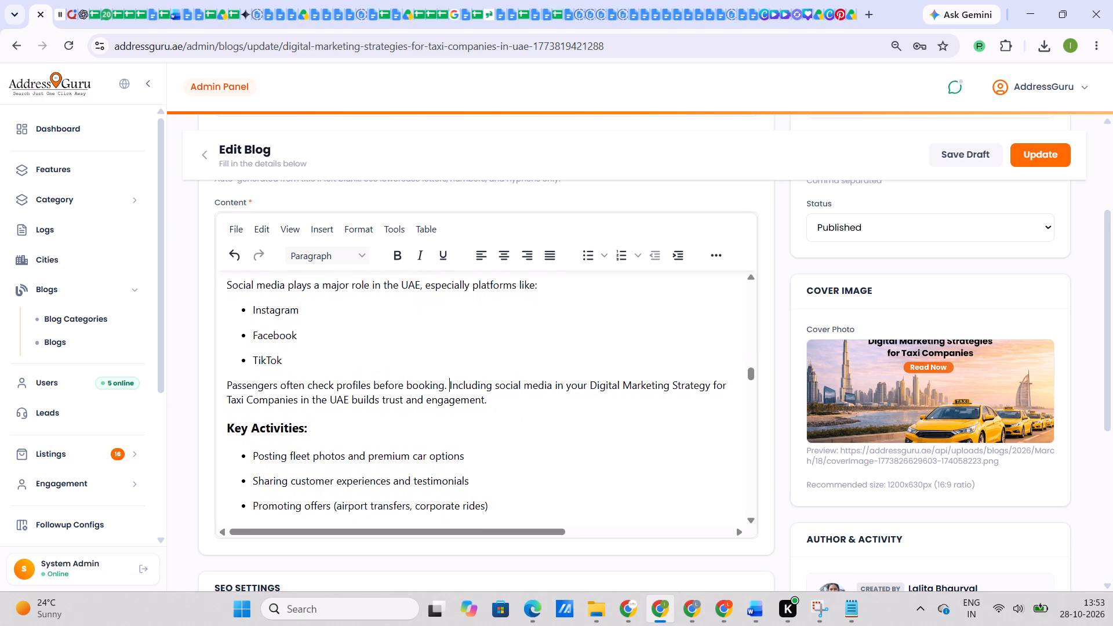
scroll(387, 431, left, 1)
scroll(387, 431, down, 1)
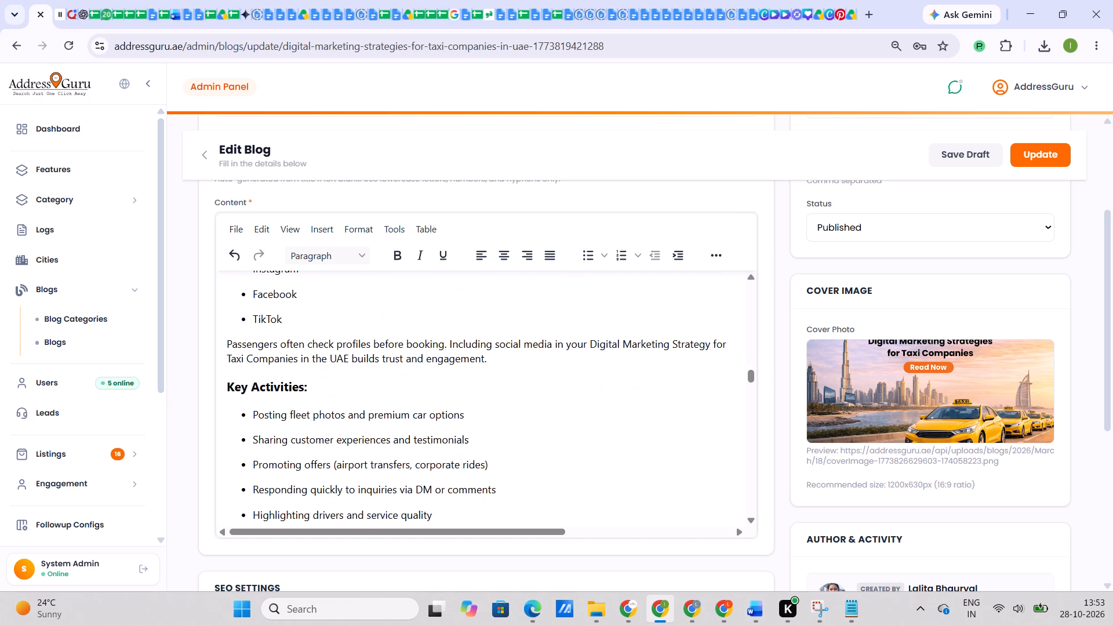
scroll(326, 422, down, 1)
click(279, 391)
scroll(345, 321, down, 3)
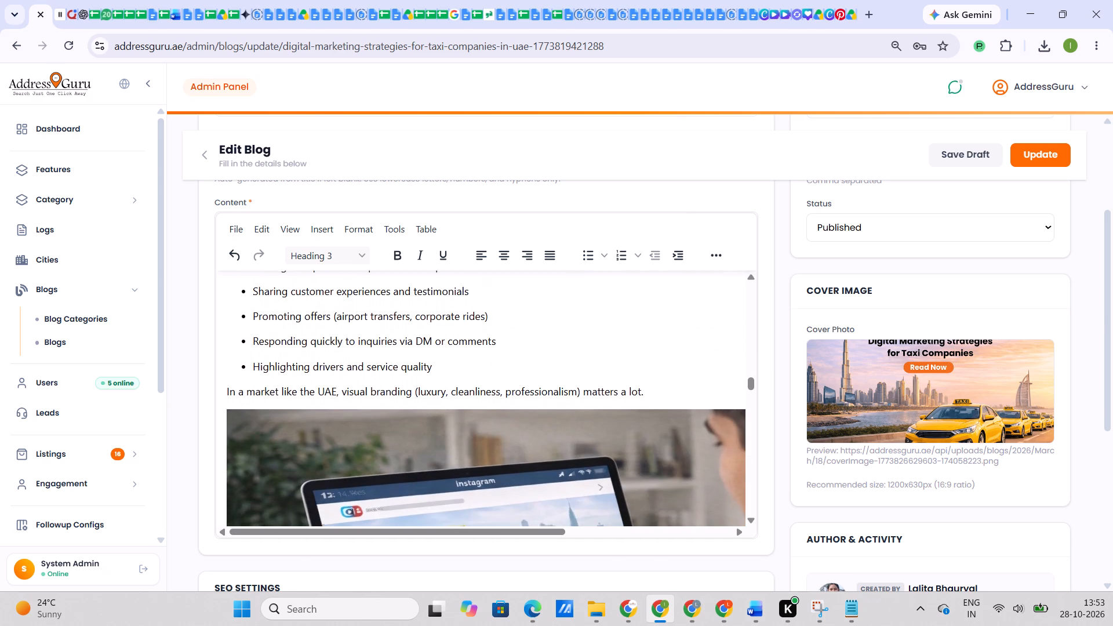
Resize the Instagram laptop image above the "Content Marketing for Taxi Businesses" heading to about 902 × 451.
scroll(432, 392, up, 1)
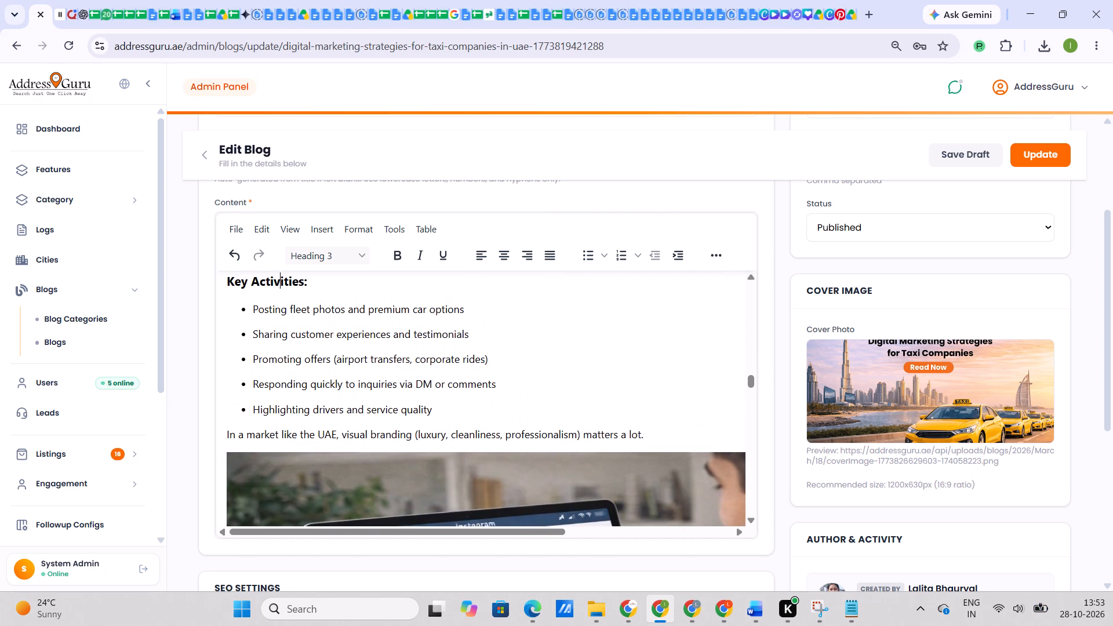
scroll(324, 355, down, 1)
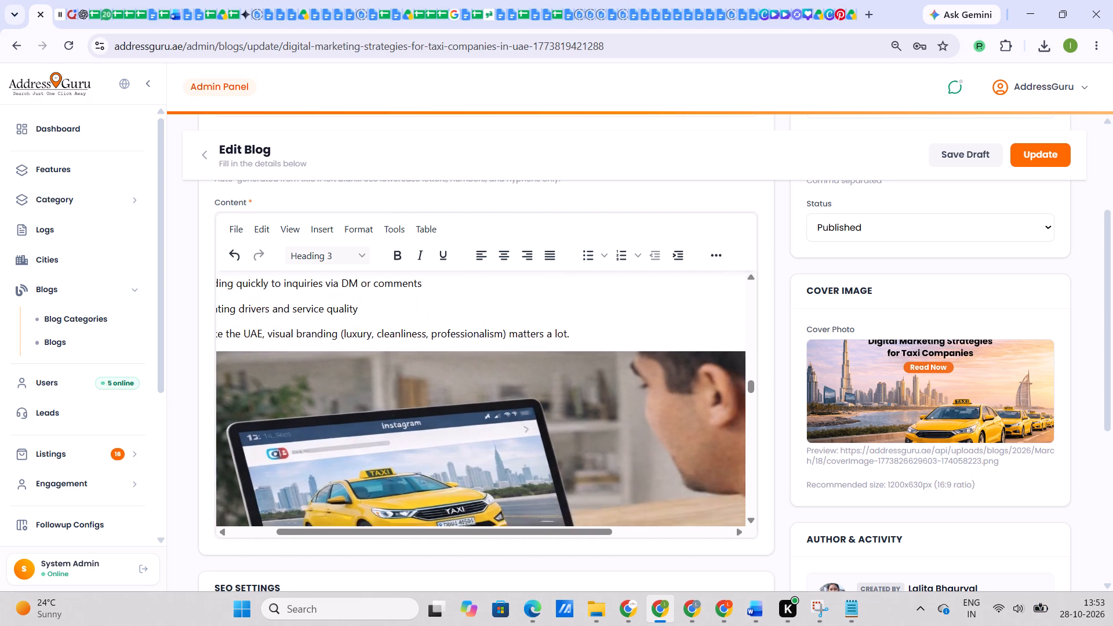
scroll(324, 355, down, 1)
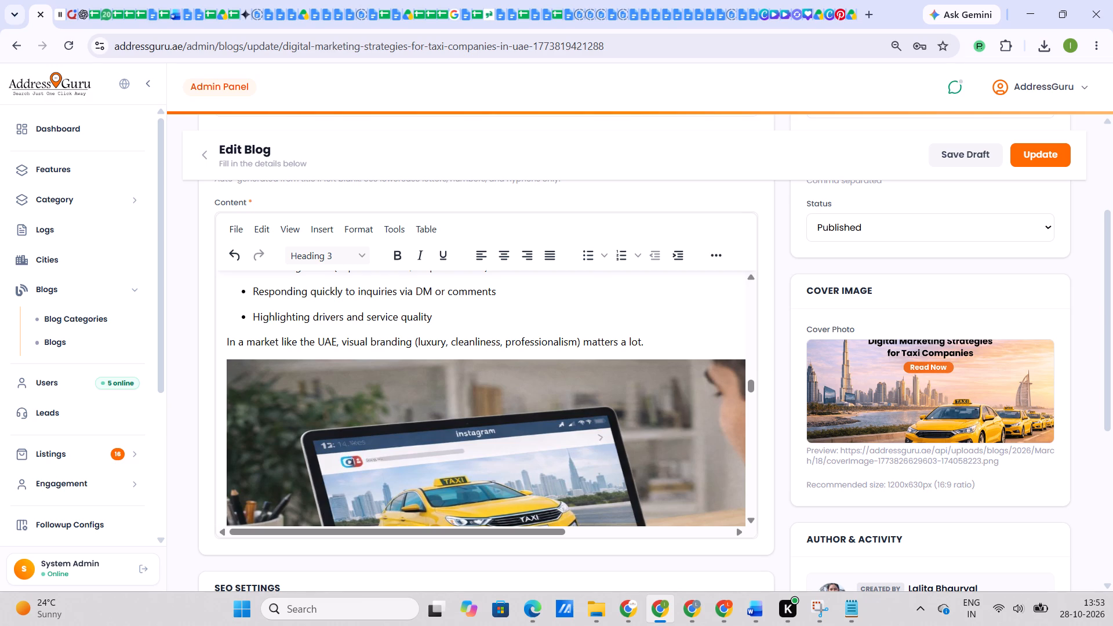
scroll(377, 378, left, 4)
scroll(529, 329, down, 1)
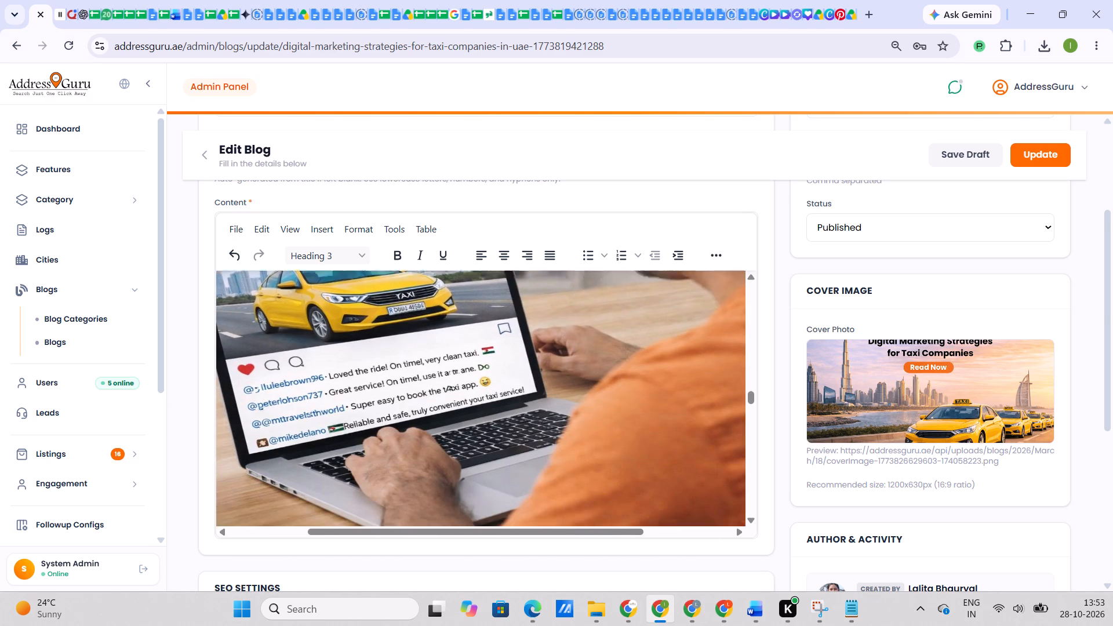
scroll(536, 330, down, 1)
scroll(613, 350, left, 1)
click(610, 377)
scroll(698, 463, left, 3)
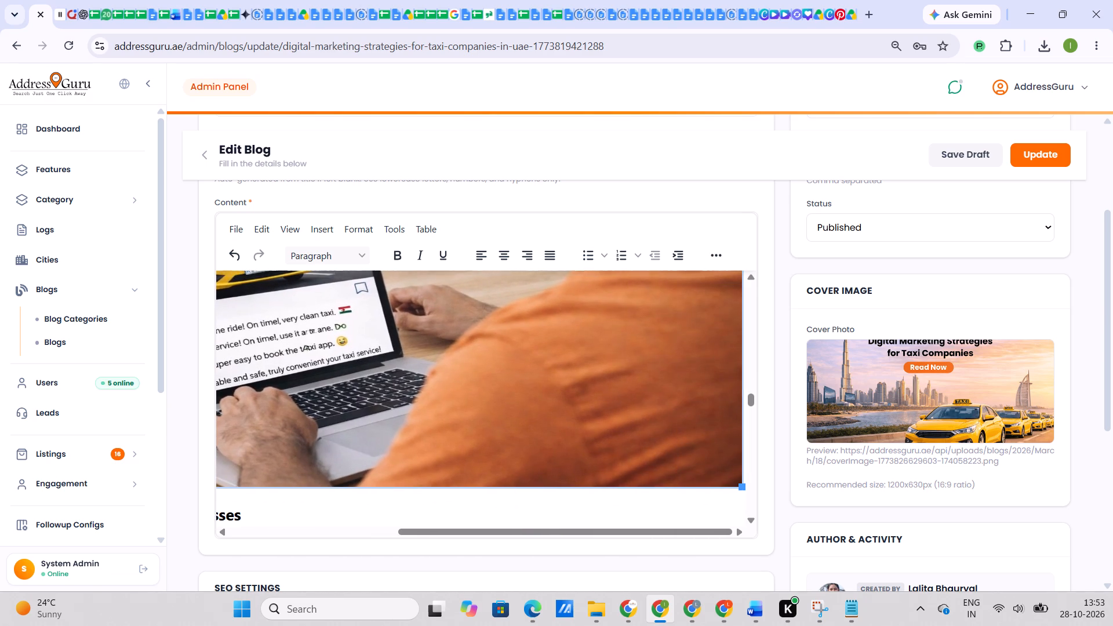
drag(743, 486, 496, 422)
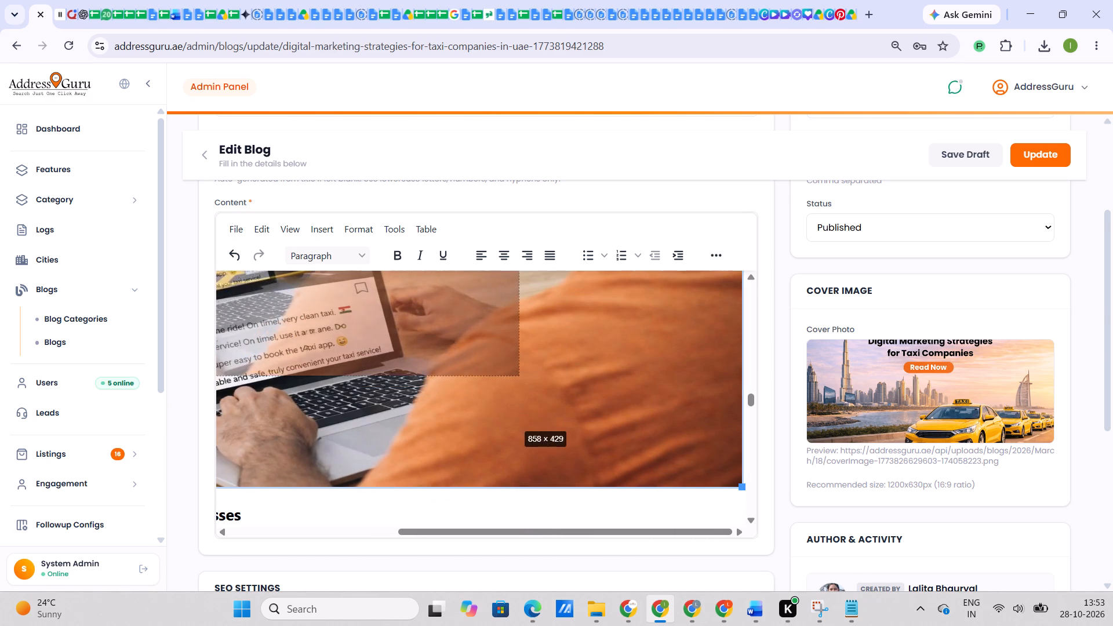
drag(496, 422, 526, 439)
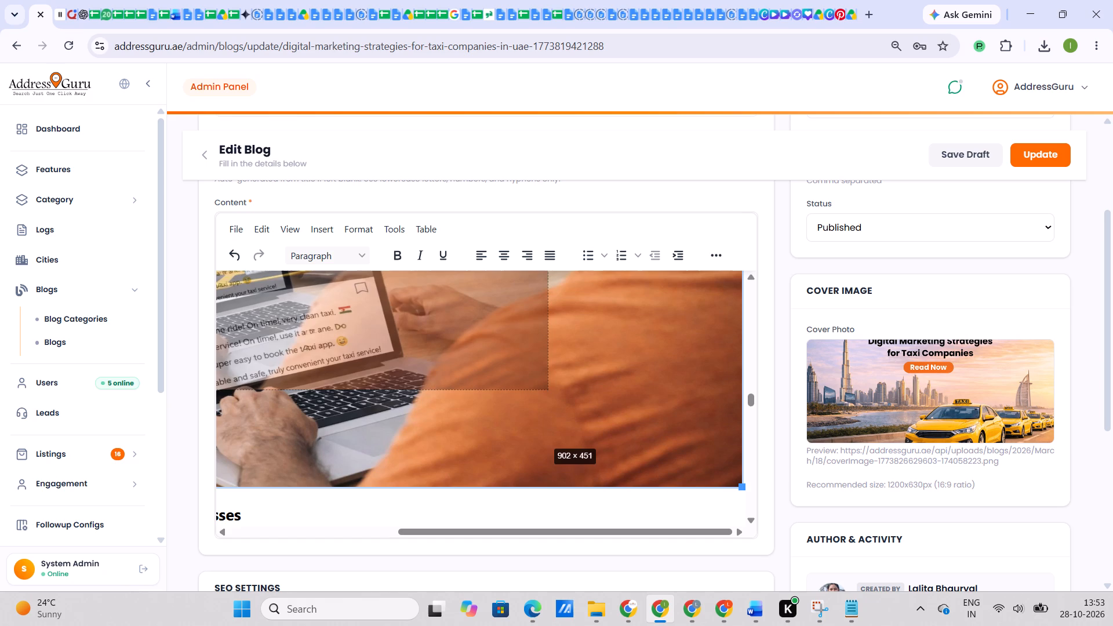
drag(526, 439, 525, 438)
scroll(520, 434, right, 2)
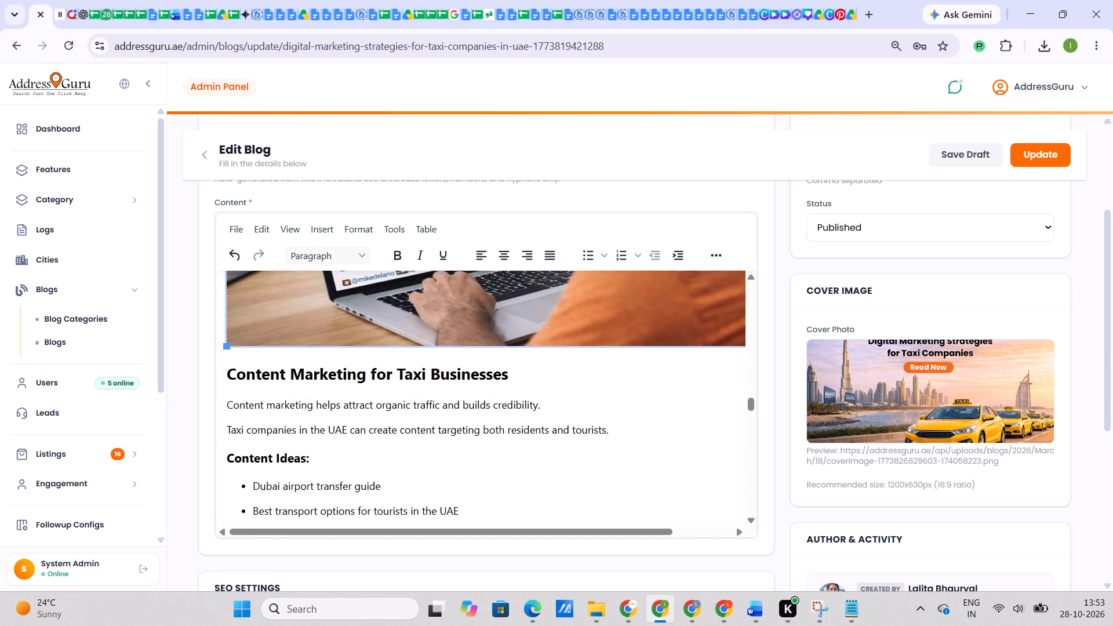
Shrink the same Instagram laptop image slightly further, keeping its proportions.
scroll(512, 429, up, 1)
click(556, 339)
scroll(586, 368, left, 4)
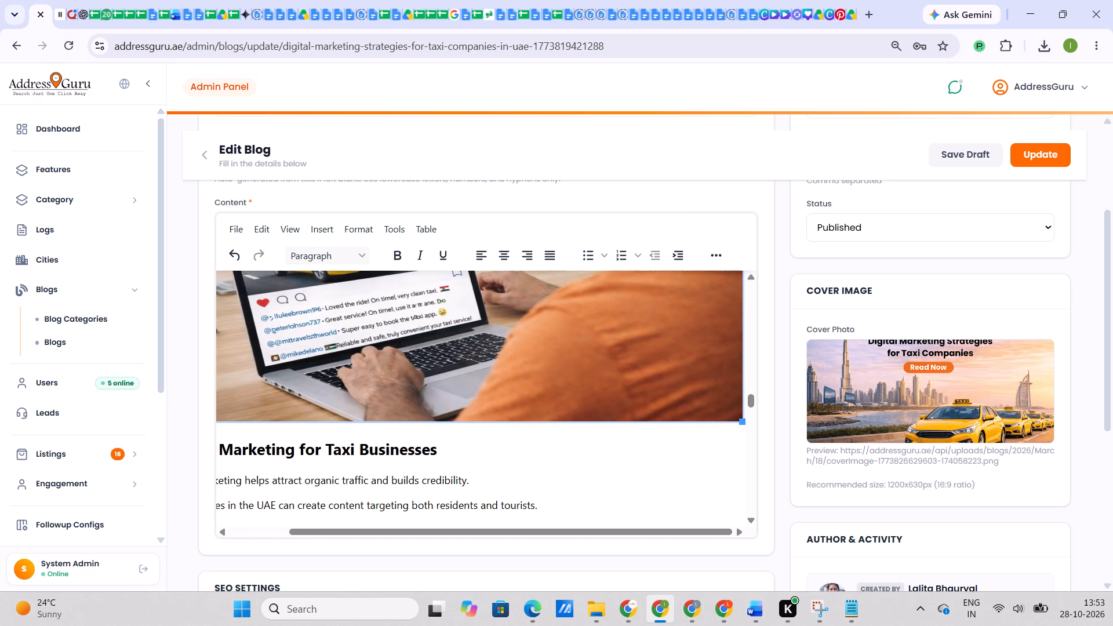
click(745, 416)
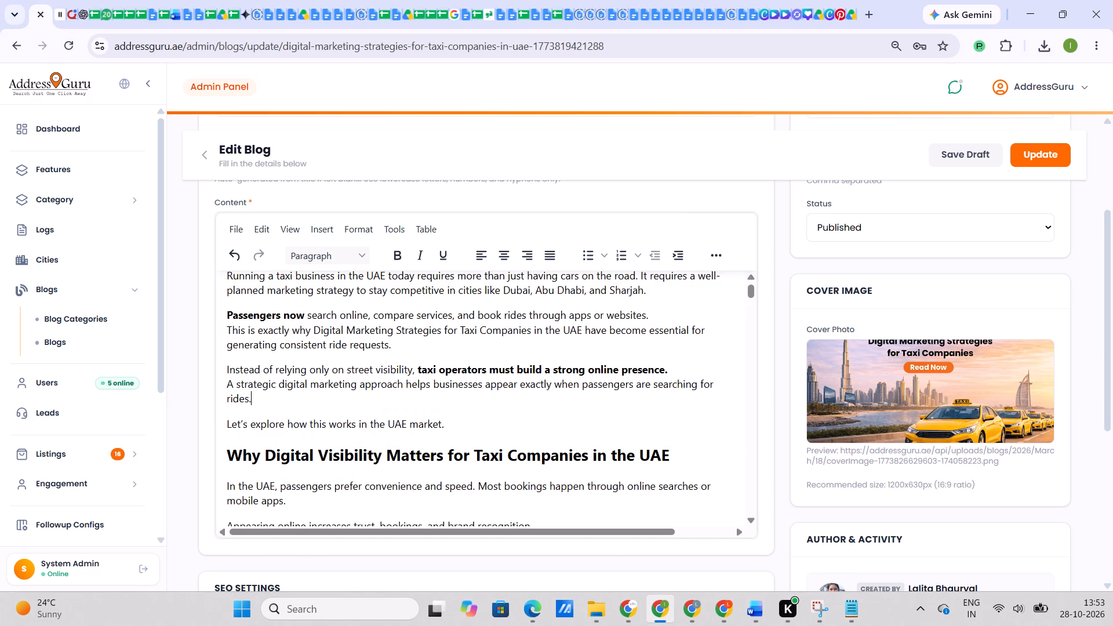
scroll(722, 409, up, 2)
click(748, 426)
double_click(749, 427)
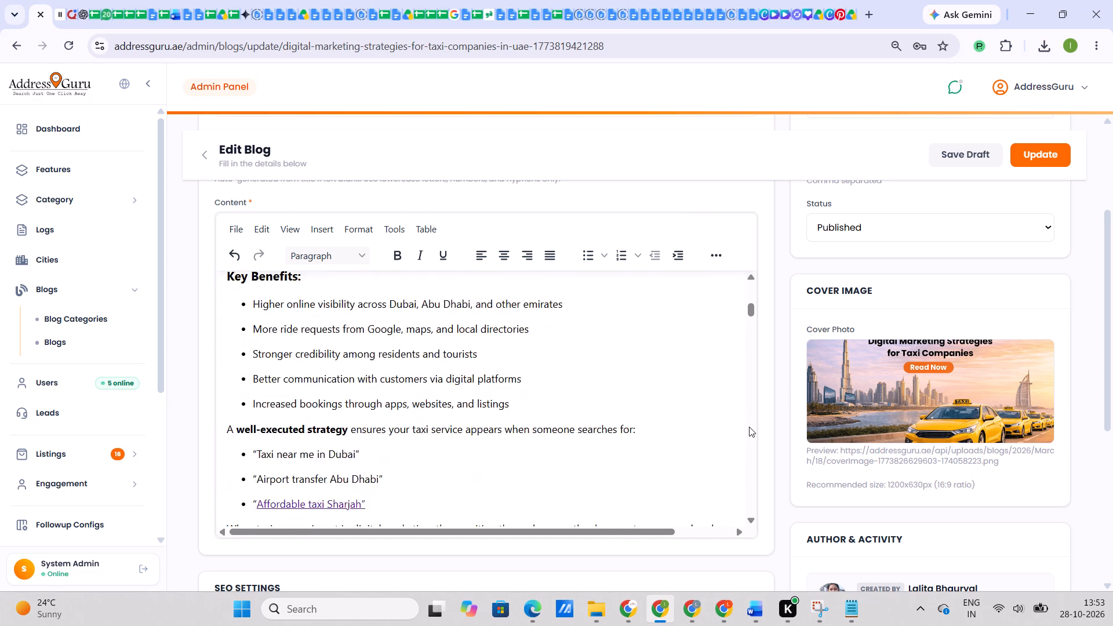
double_click(748, 431)
triple_click(747, 434)
click(747, 434)
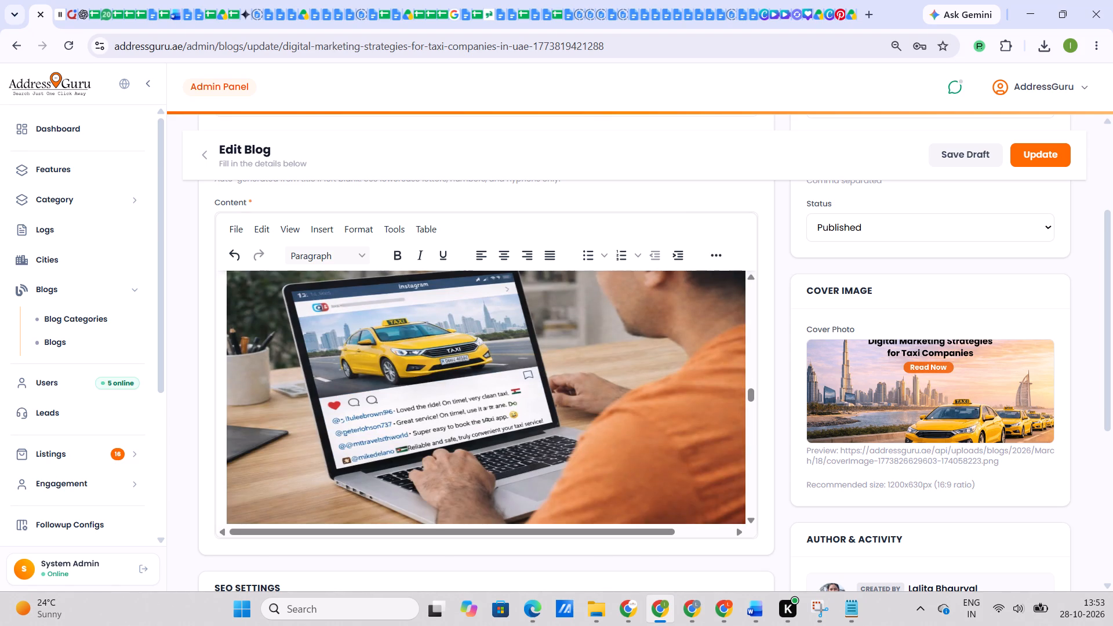
click(628, 425)
scroll(636, 418, left, 4)
scroll(664, 398, down, 1)
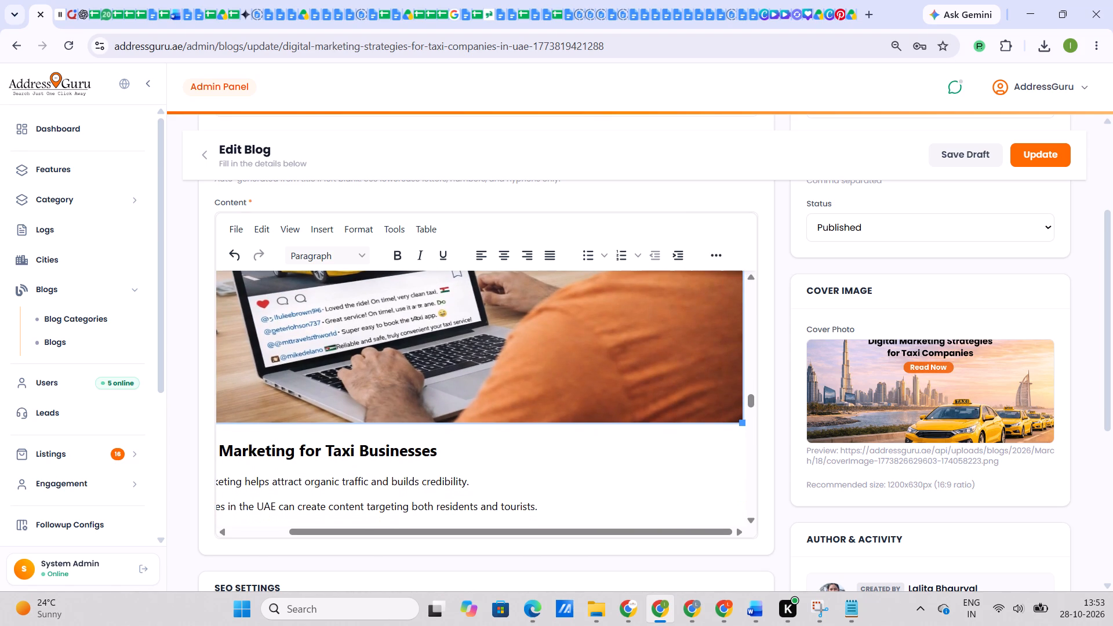
drag(740, 422, 704, 408)
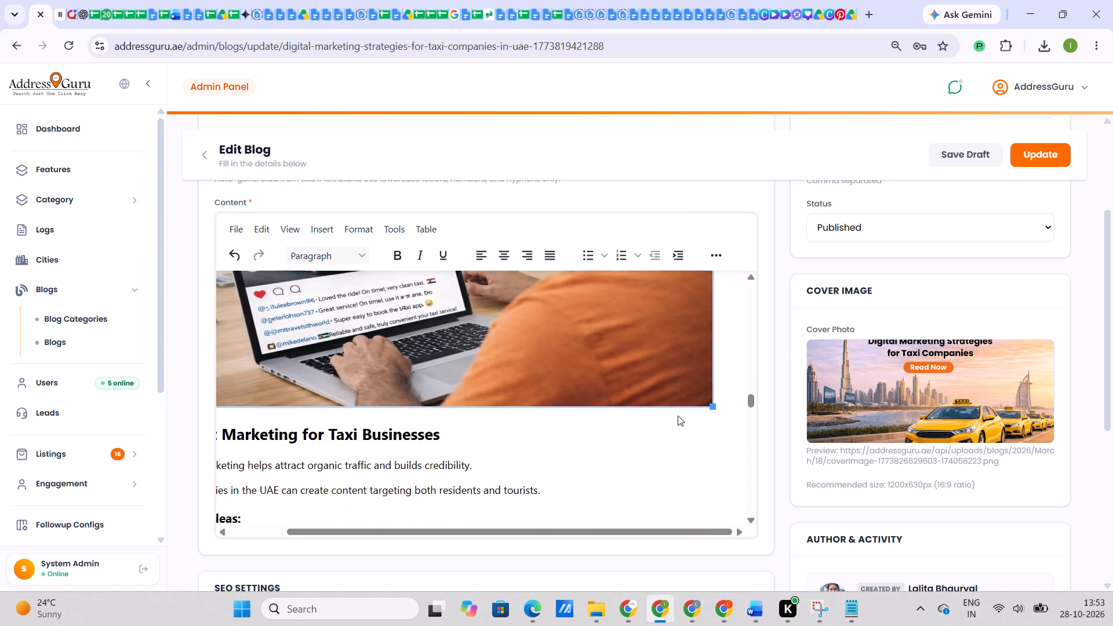
Join the sentence "Taxi companies in the UAE can create content targeting both residents and tourists" to the preceding paragraph about content marketing.
scroll(570, 423, right, 3)
scroll(483, 405, down, 1)
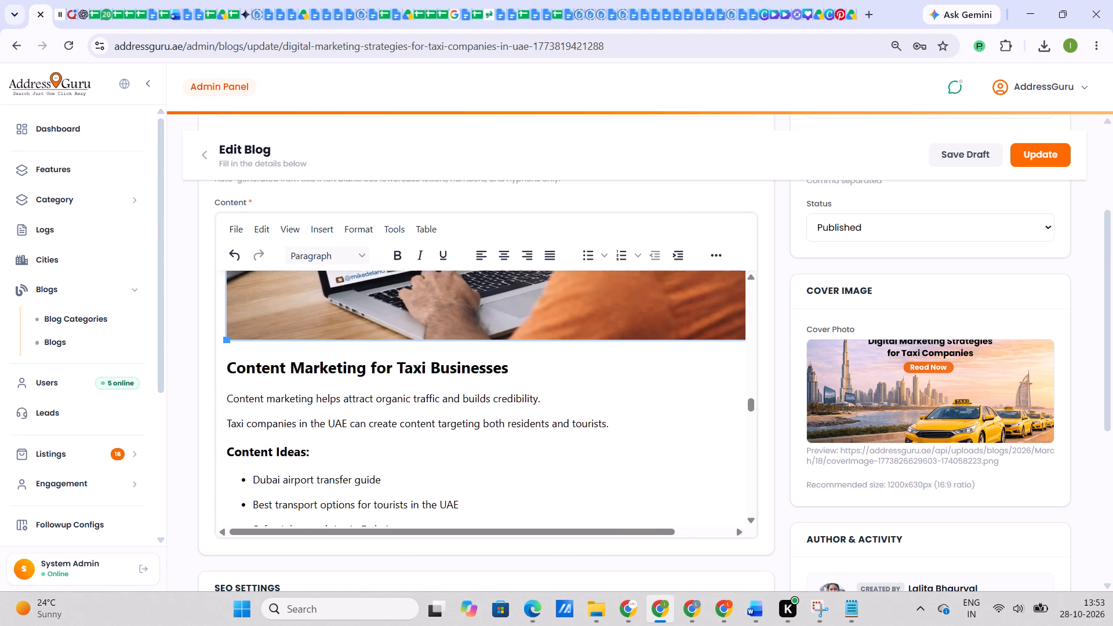
scroll(483, 405, down, 1)
click(224, 407)
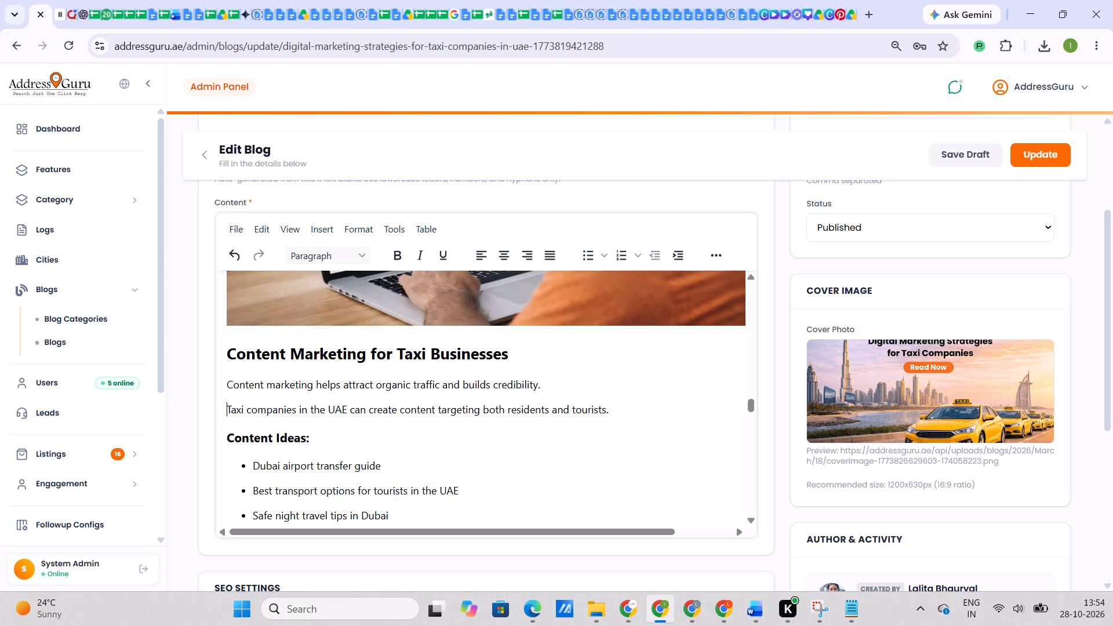
key(BackSpace)
key(space)
Bold "content improves SEO" in the sentence below the Content Ideas list.
scroll(352, 420, down, 1)
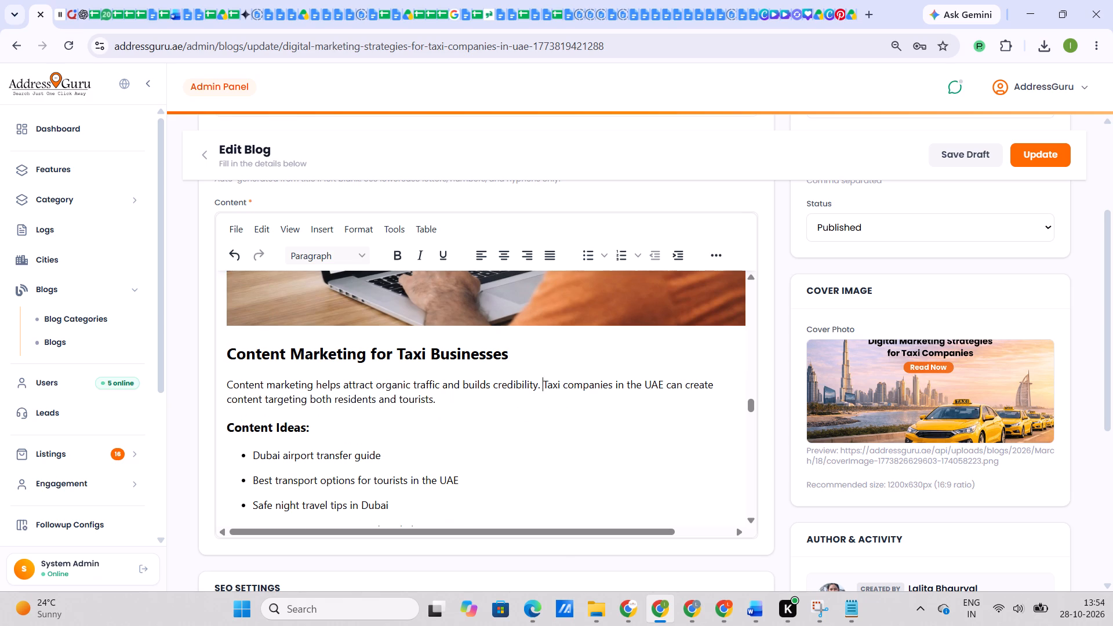
scroll(337, 426, down, 1)
click(288, 371)
scroll(336, 380, down, 1)
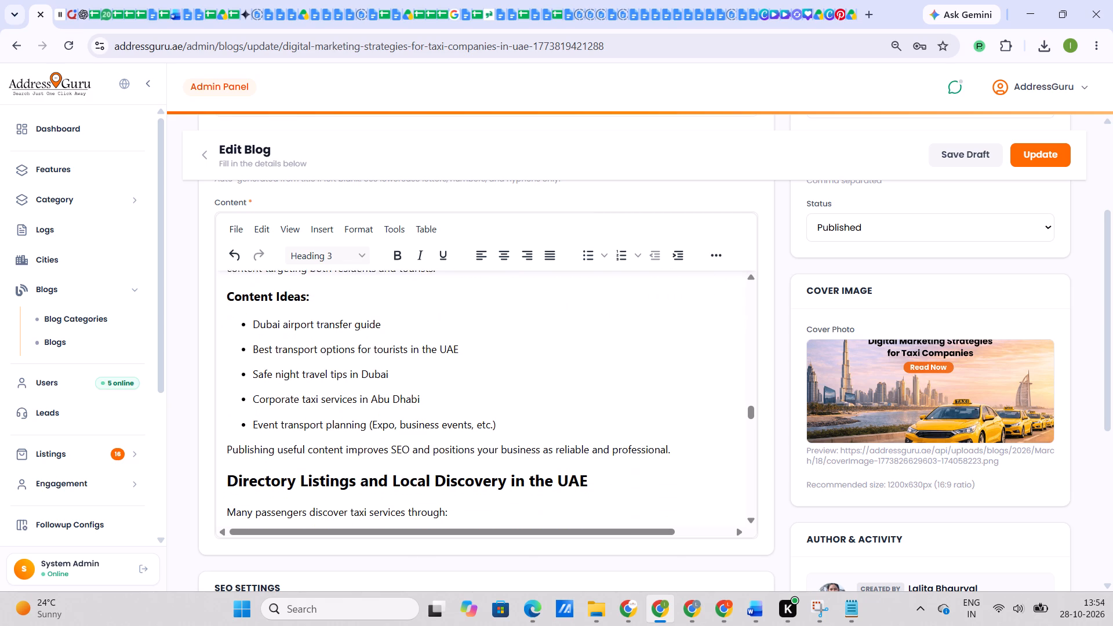
scroll(337, 380, down, 1)
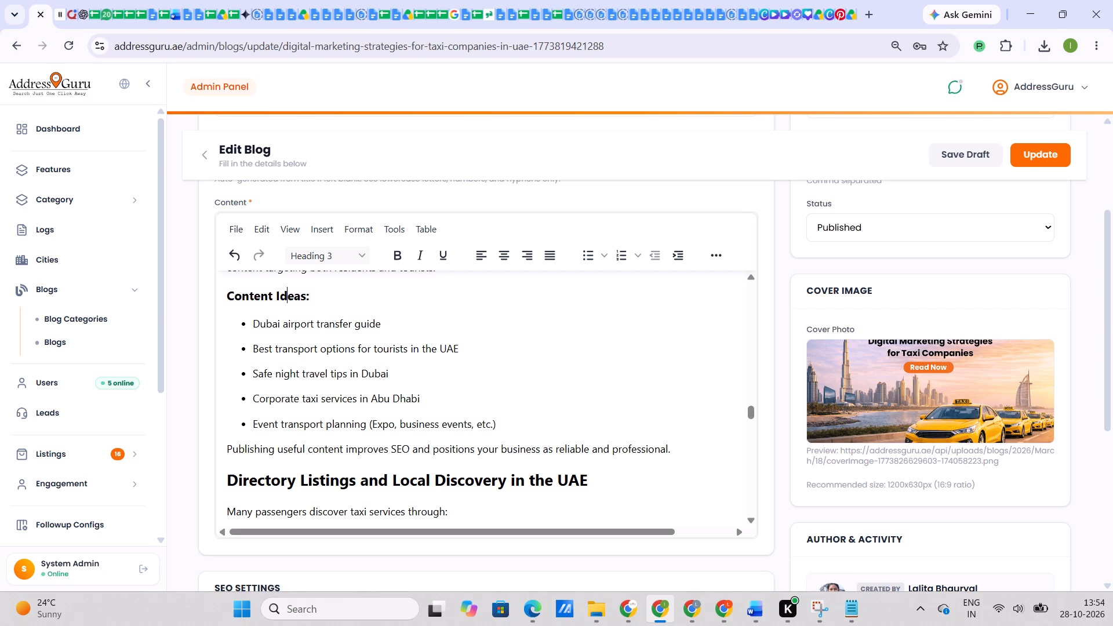
drag(305, 447, 413, 445)
key(ctrl+b)
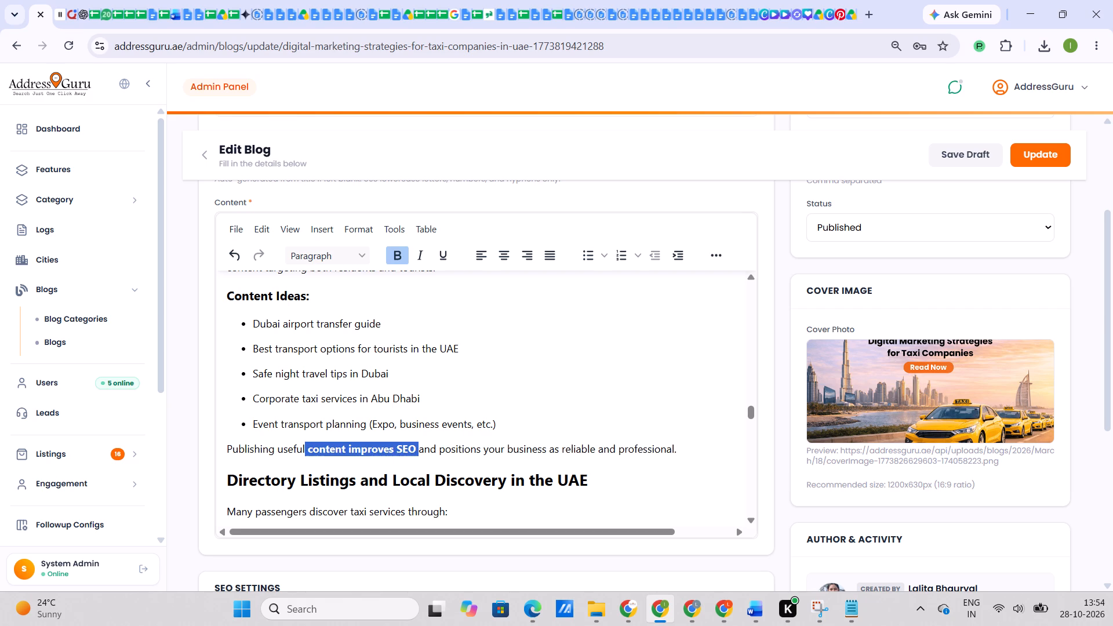
click(420, 443)
scroll(420, 443, down, 2)
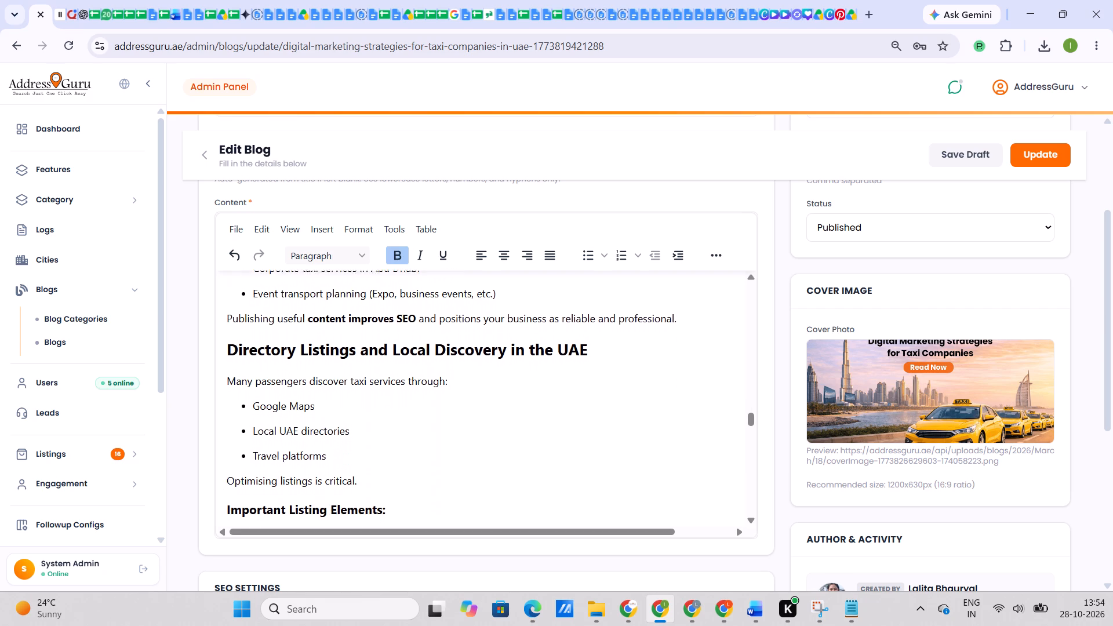
scroll(419, 443, down, 2)
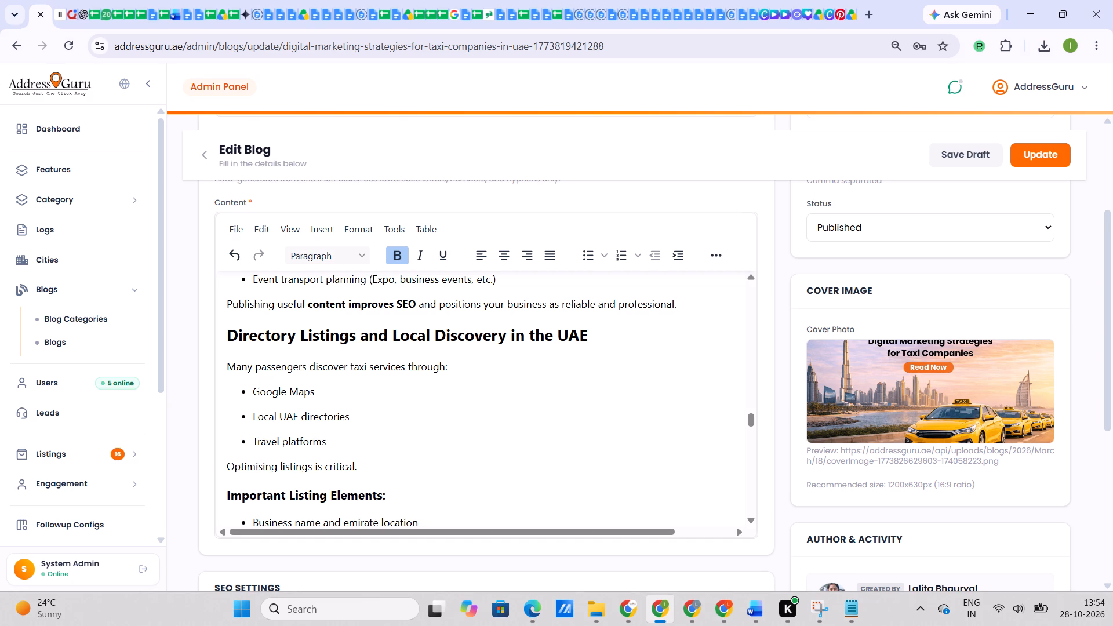
drag(251, 416, 377, 418)
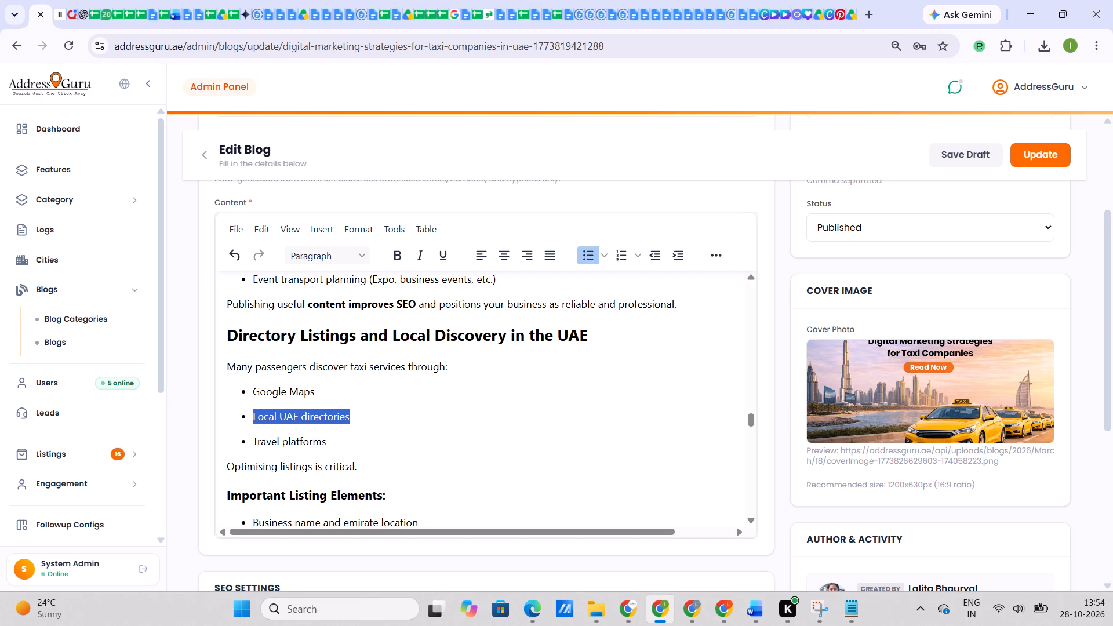
right_click(315, 419)
click(333, 436)
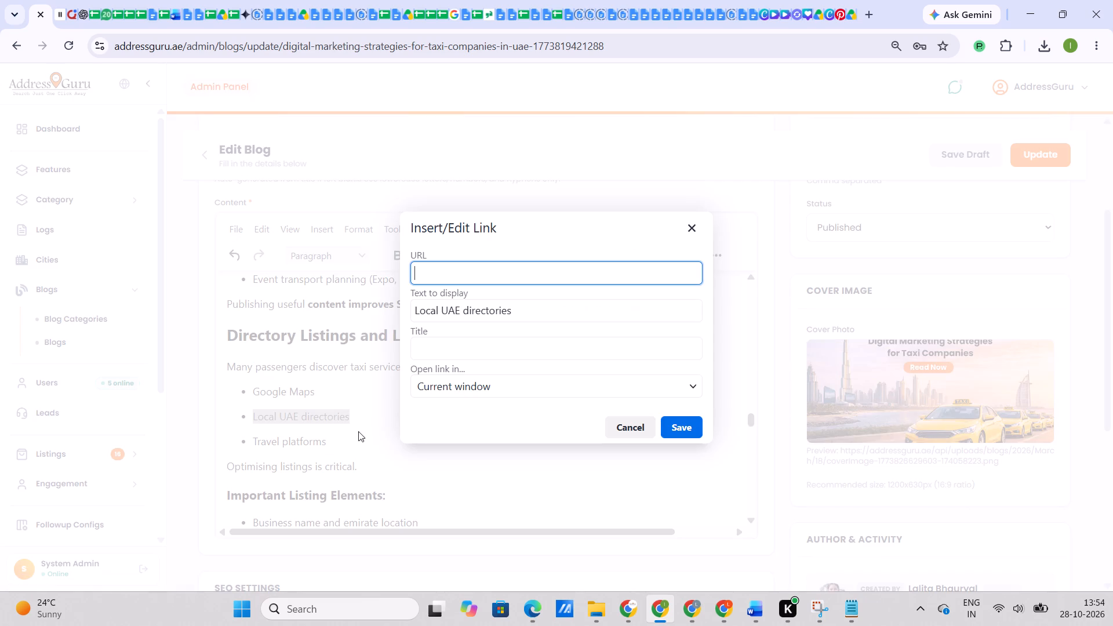
key(a)
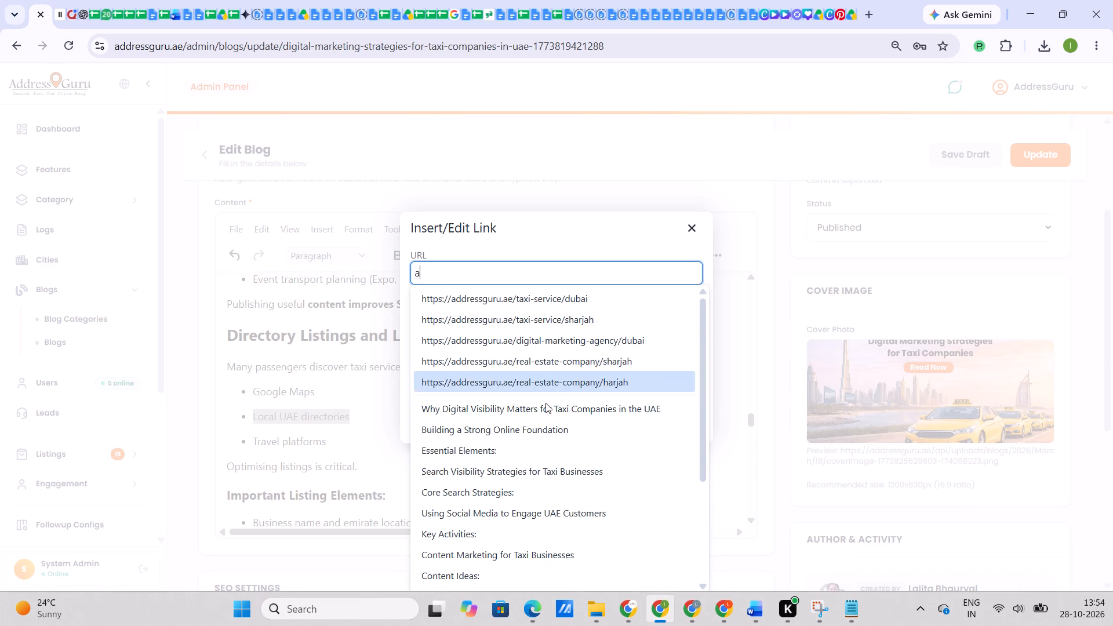
key(d)
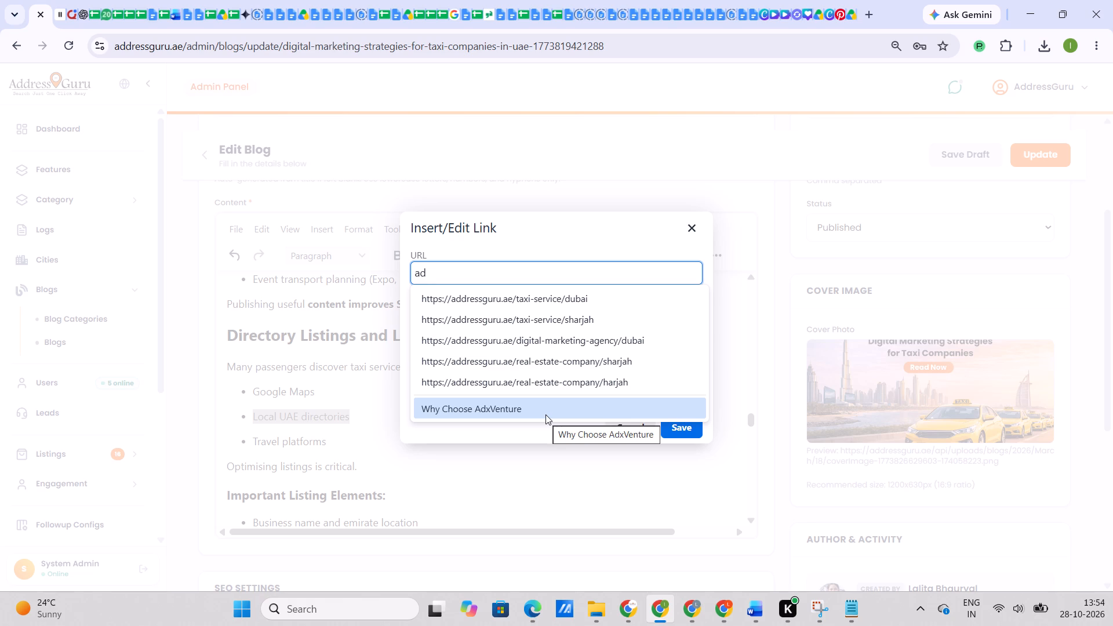
key(d)
click(526, 289)
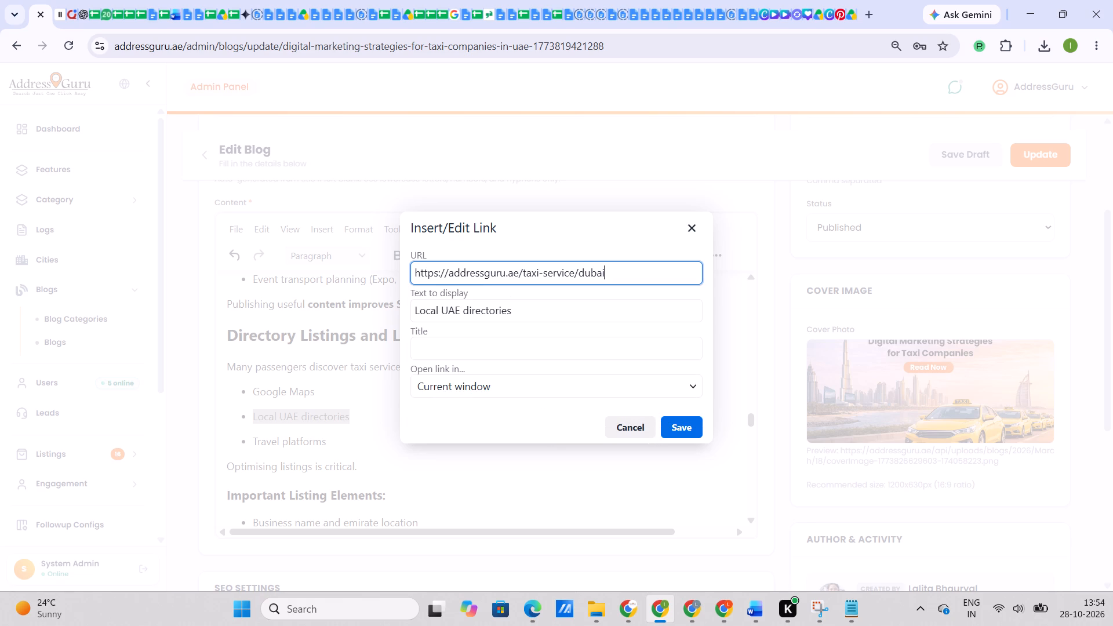
drag(519, 276, 665, 289)
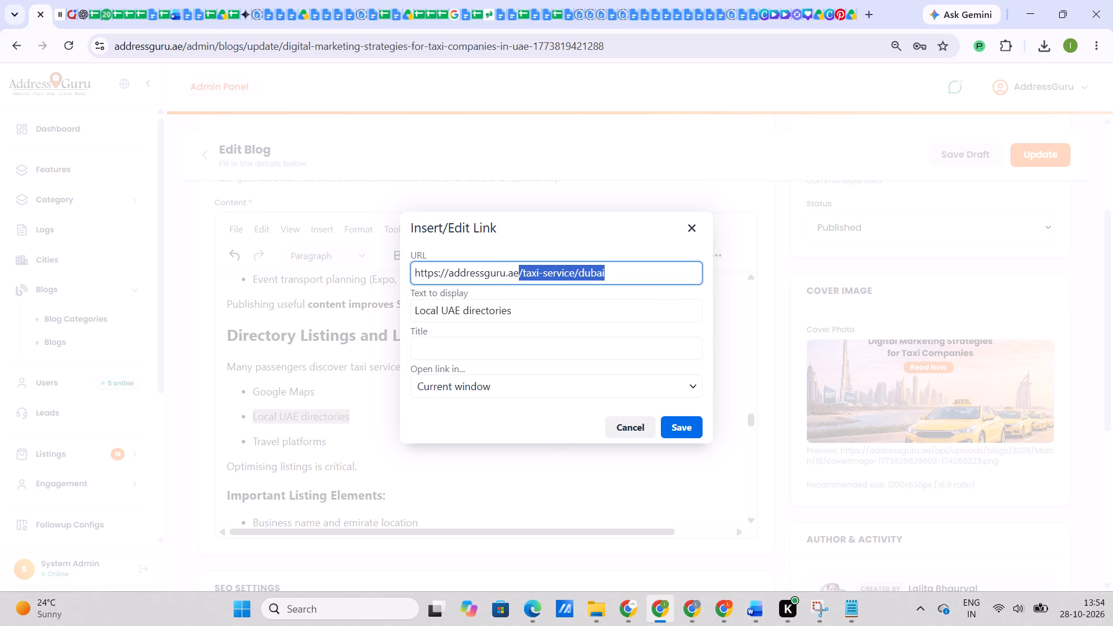
key(BackSpace)
click(568, 243)
click(539, 385)
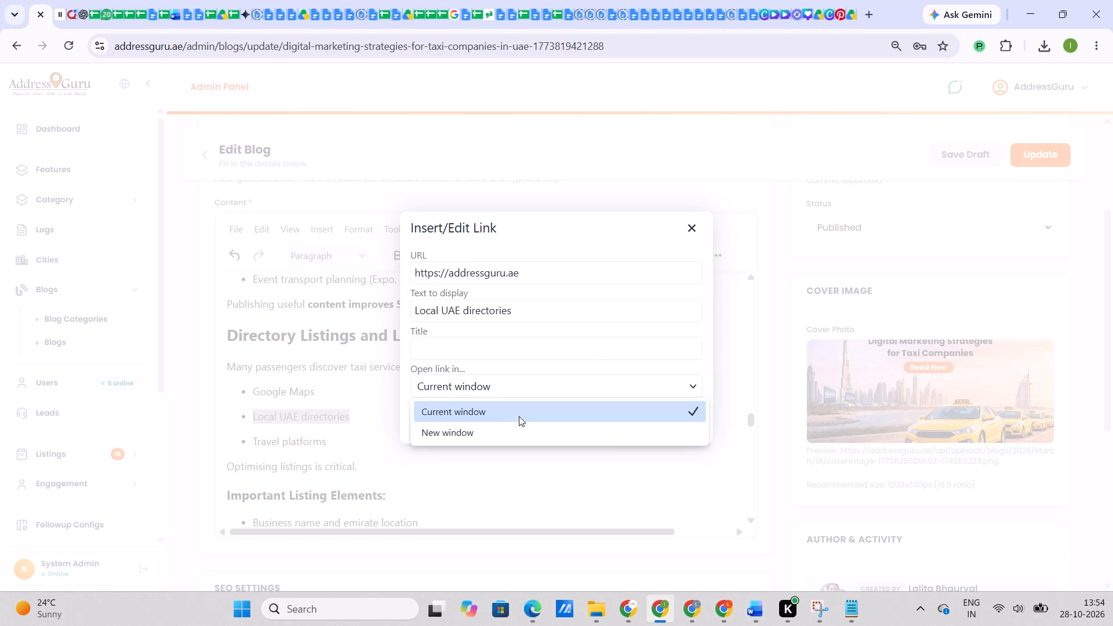
click(504, 425)
click(680, 432)
click(536, 418)
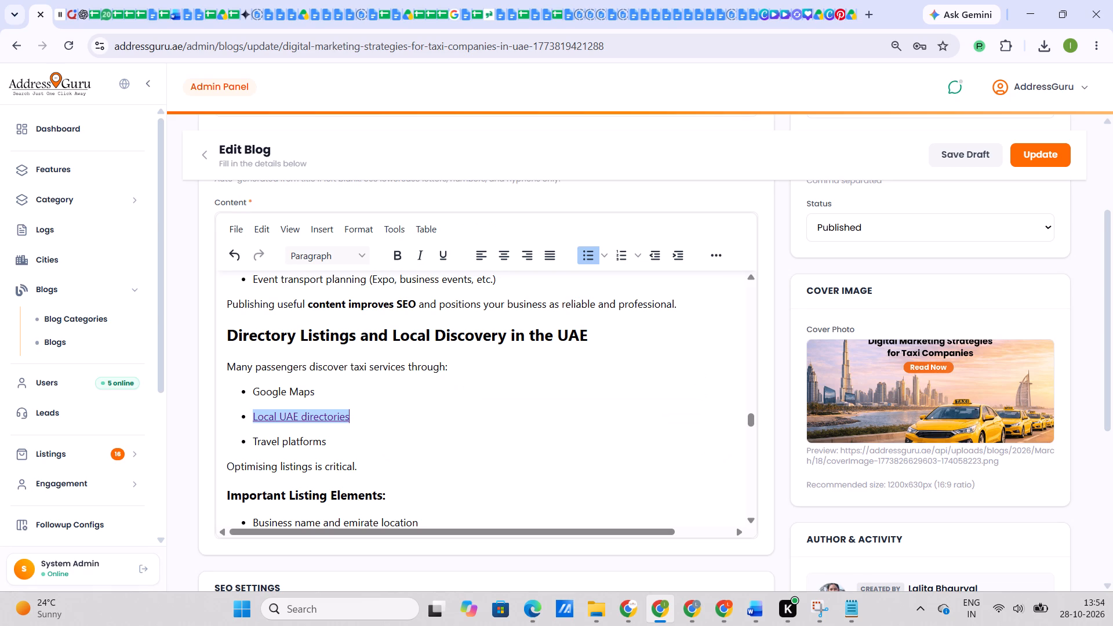
Join the "That's why many UAE taxi operators partner with digital marketing agencies" sentence to the preceding paragraph under "Partnering with Digital Marketing Experts".
scroll(537, 418, down, 5)
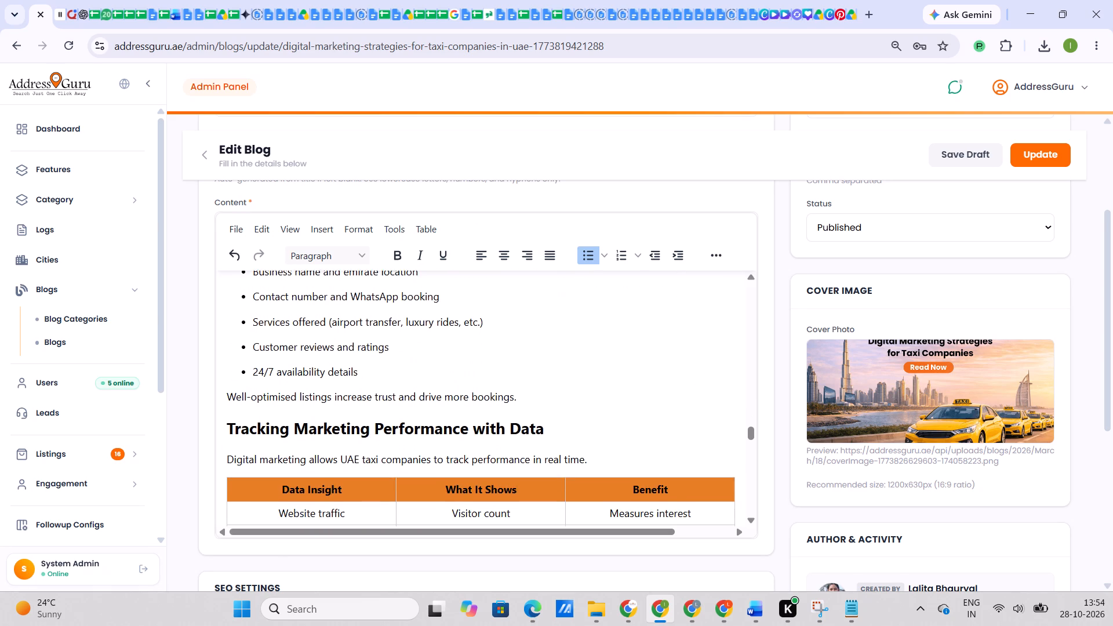
scroll(532, 416, down, 4)
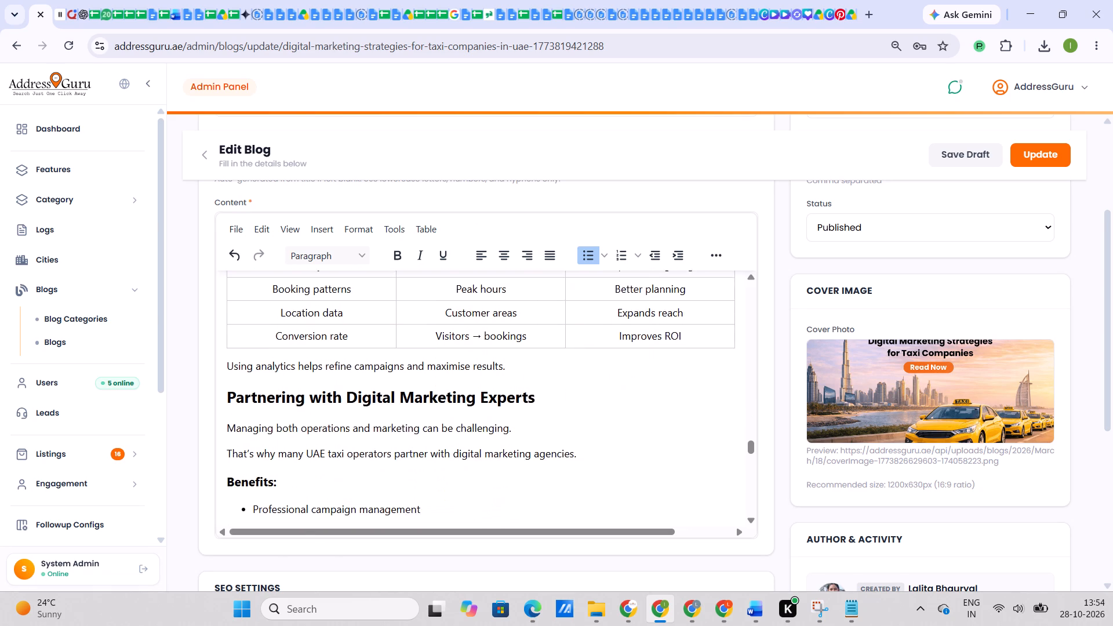
scroll(530, 416, down, 2)
click(228, 368)
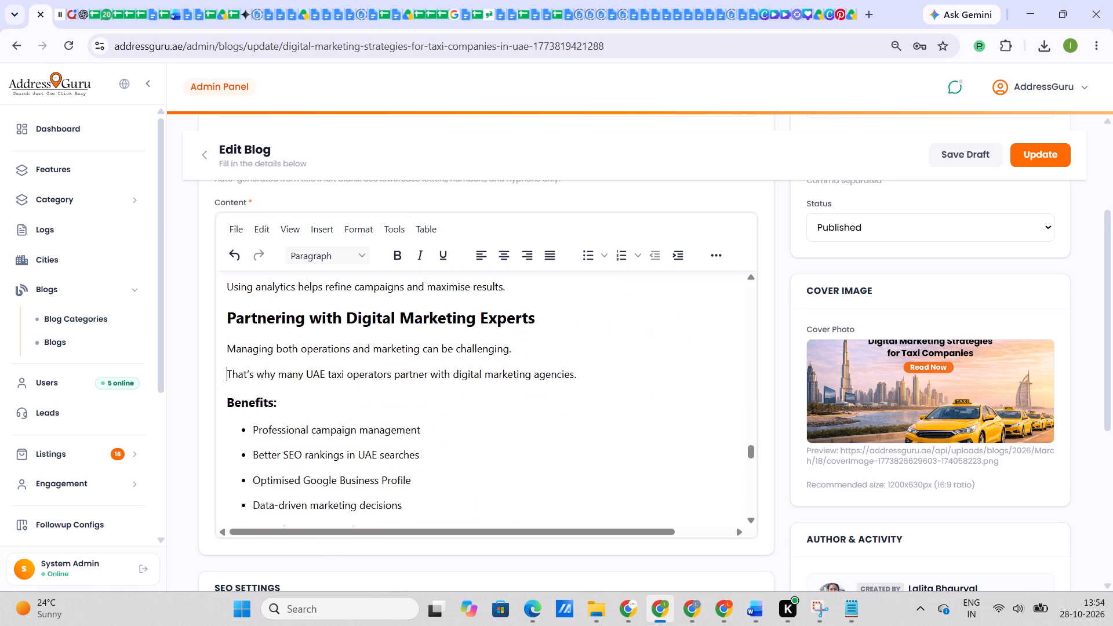
key(BackSpace)
key(space)
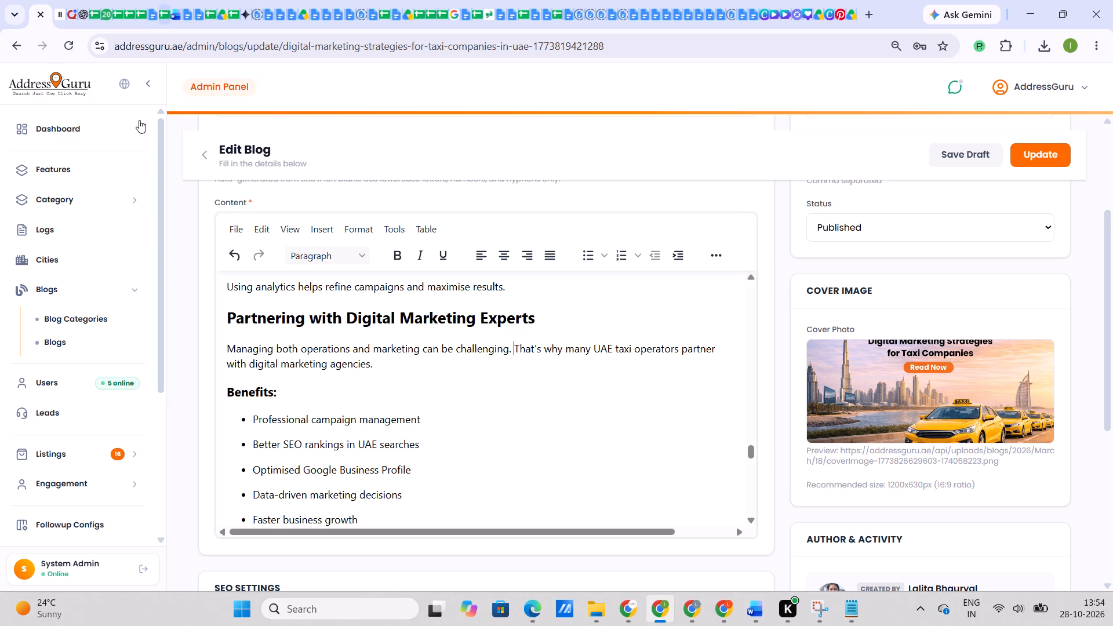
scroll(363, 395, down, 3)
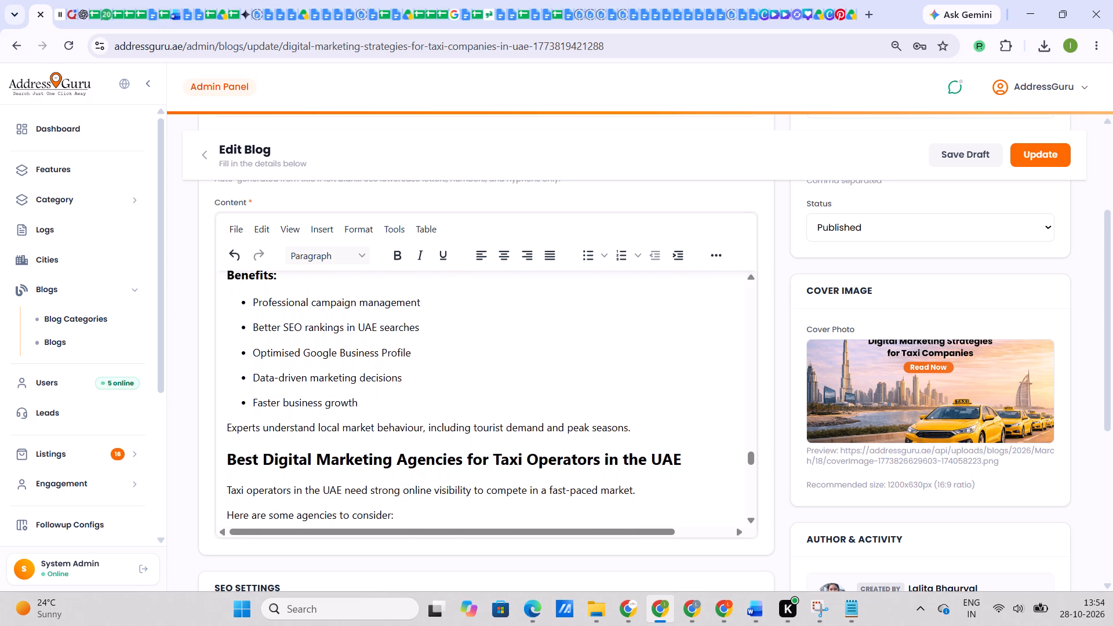
Open the link settings of the "AdxVenture" list item under "Best Digital Marketing Agencies for Taxi Operators in the UAE".
scroll(363, 395, down, 2)
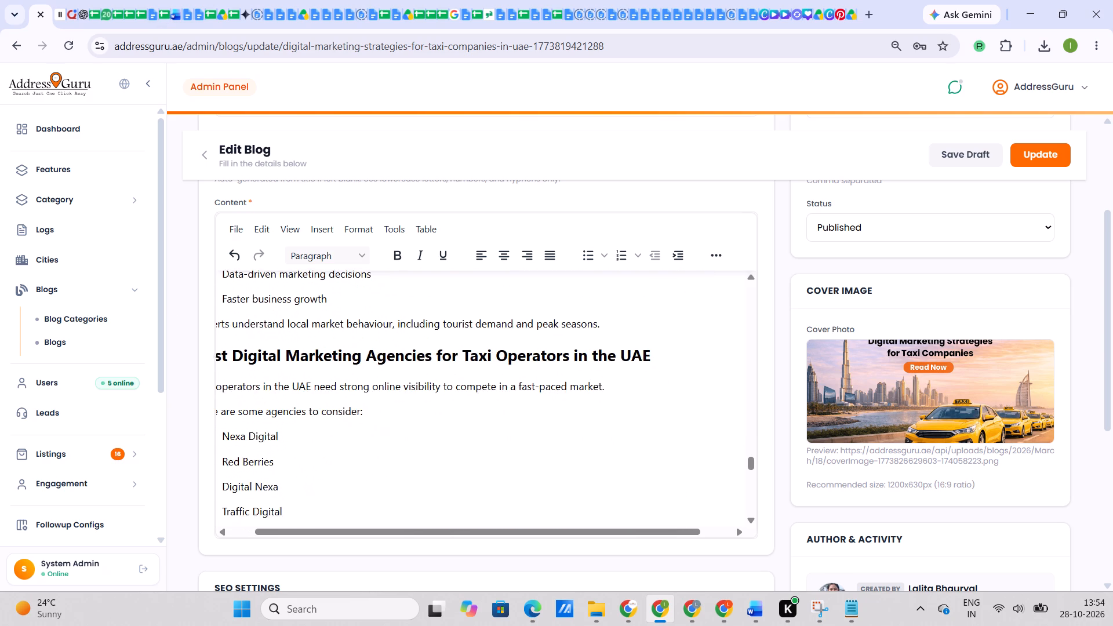
scroll(363, 395, down, 1)
scroll(363, 395, right, 2)
scroll(363, 395, down, 1)
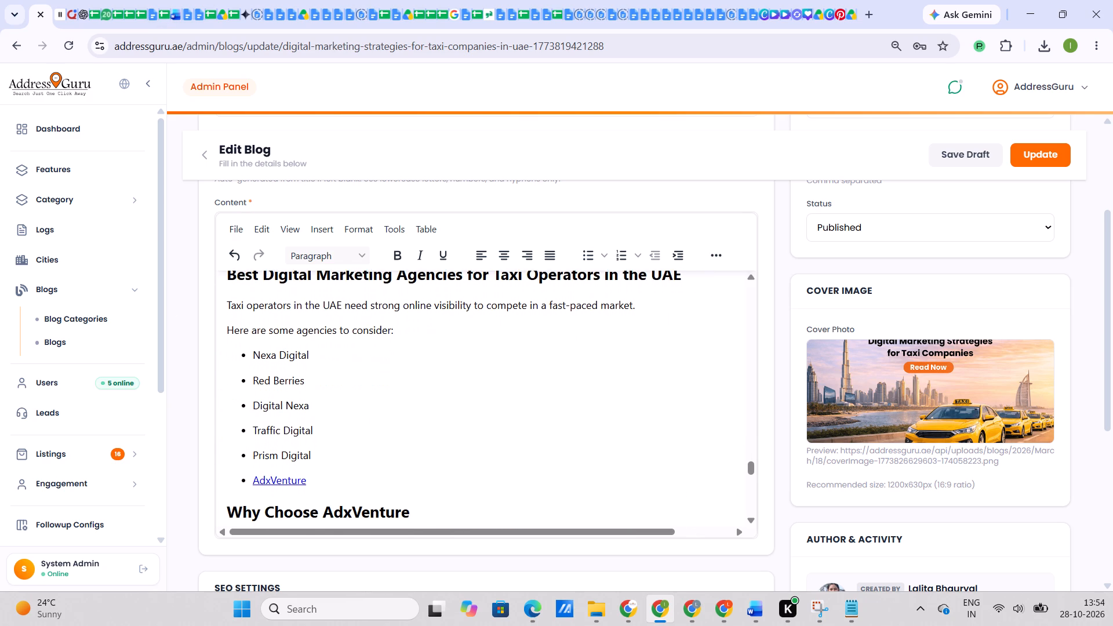
click(296, 478)
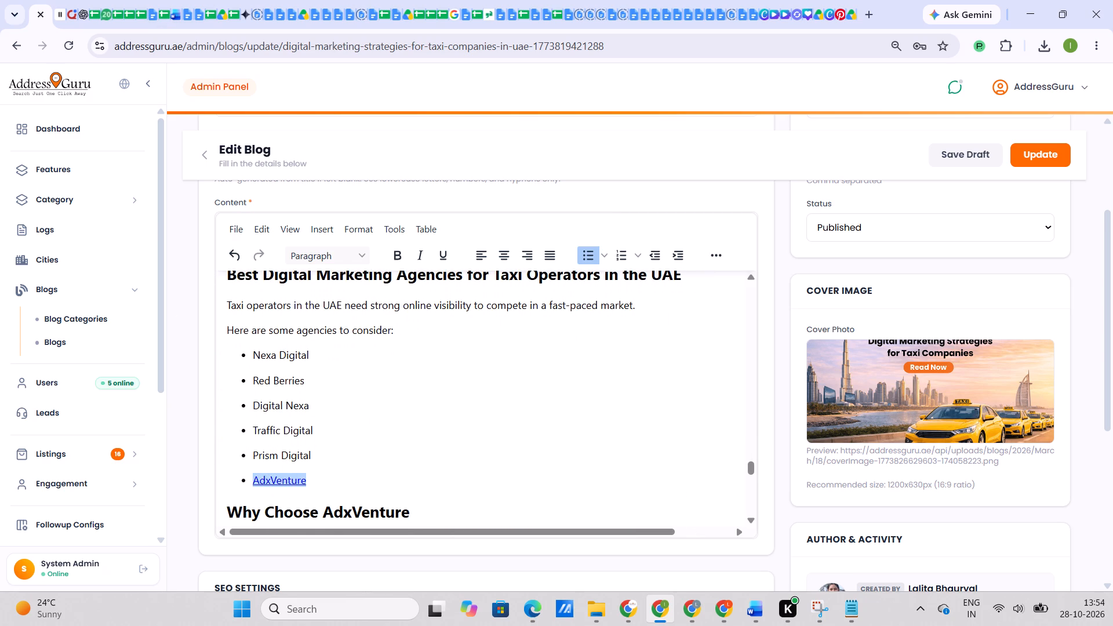
right_click(275, 484)
click(311, 496)
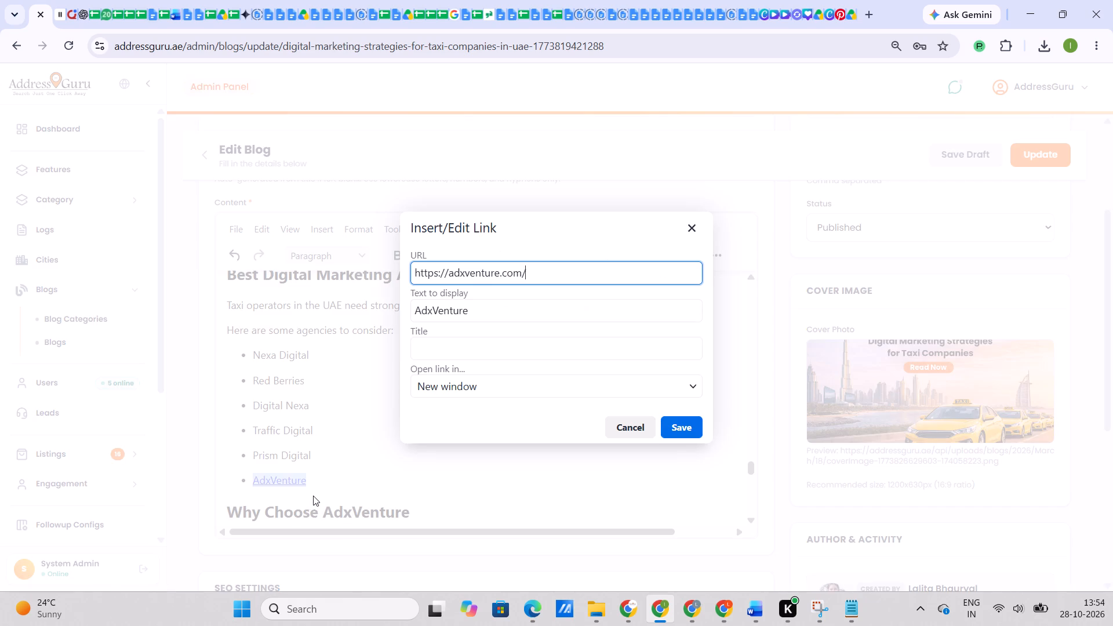
Find the AdxVenture UAE listing in addressguru.ae's Digital Marketing Agency category for Dubai, copy its URL, and reload the page.
click(625, 616)
click(16, 44)
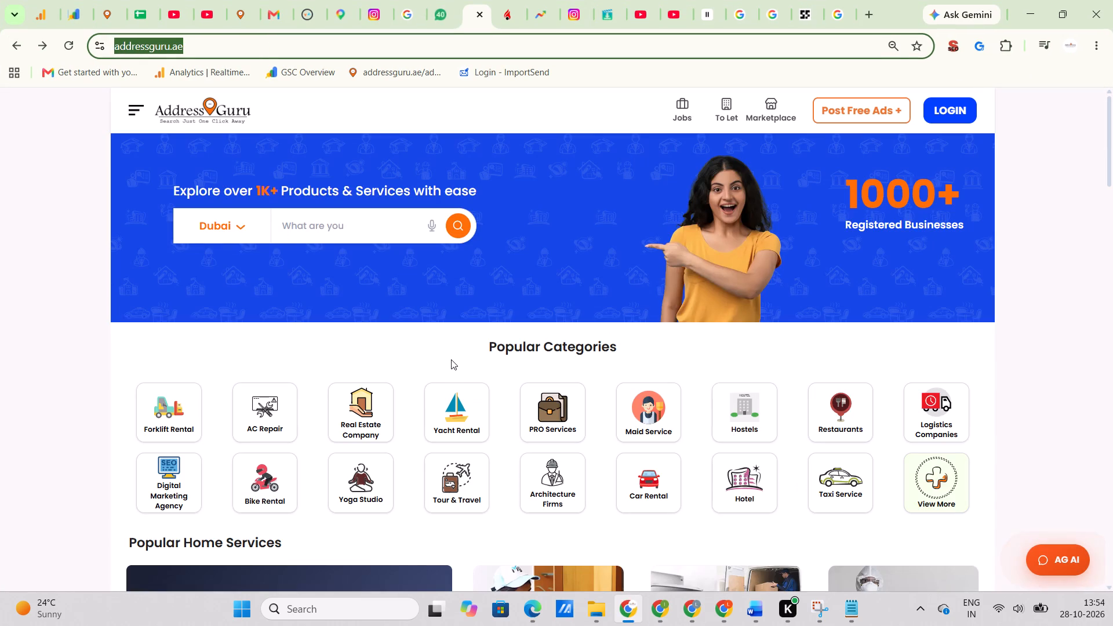
click(198, 476)
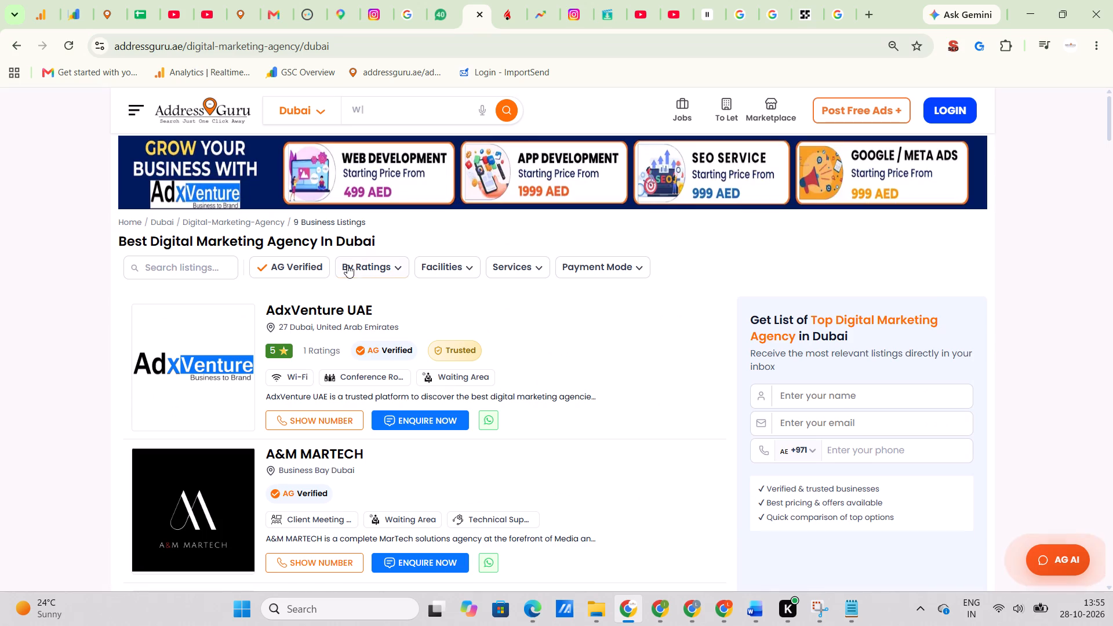
click(329, 315)
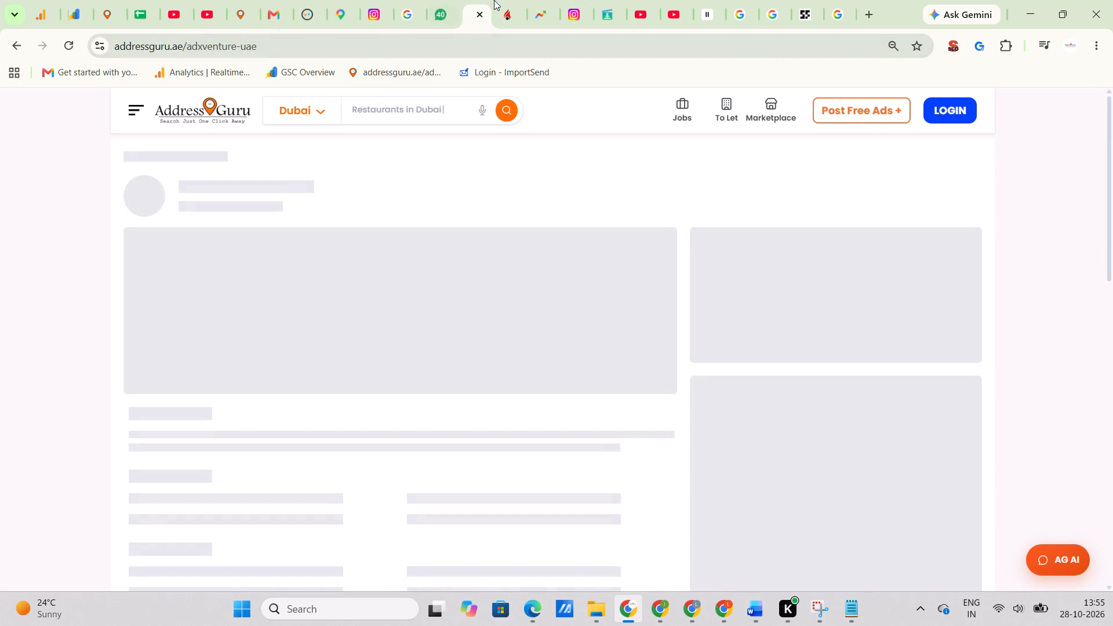
click(497, 0)
click(474, 0)
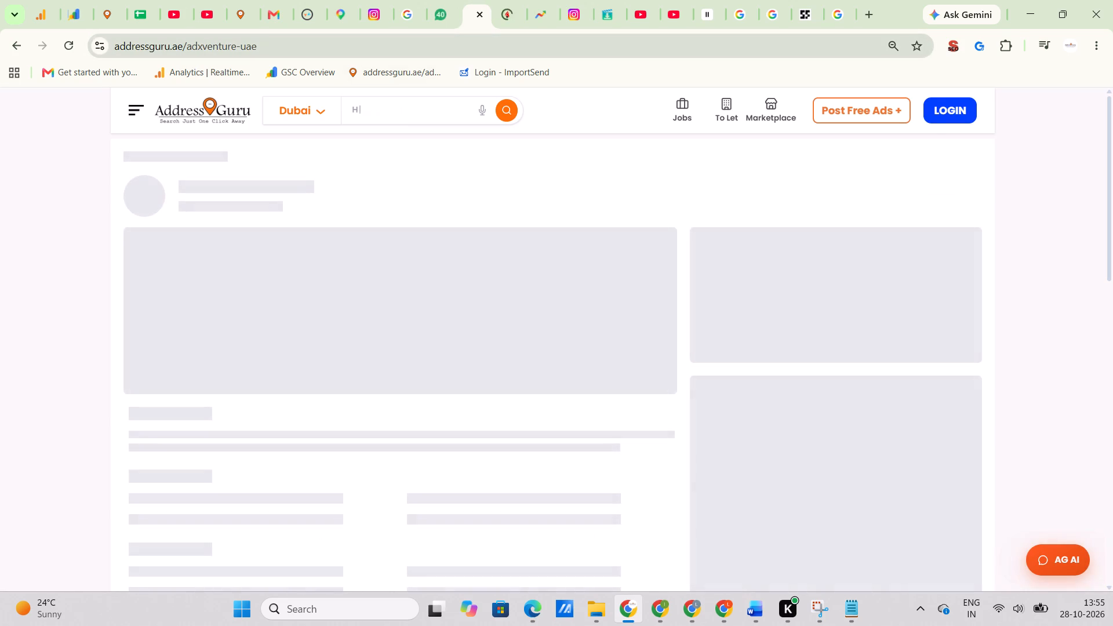
click(377, 50)
click(402, 42)
key(ctrl+a)
key(ctrl+c)
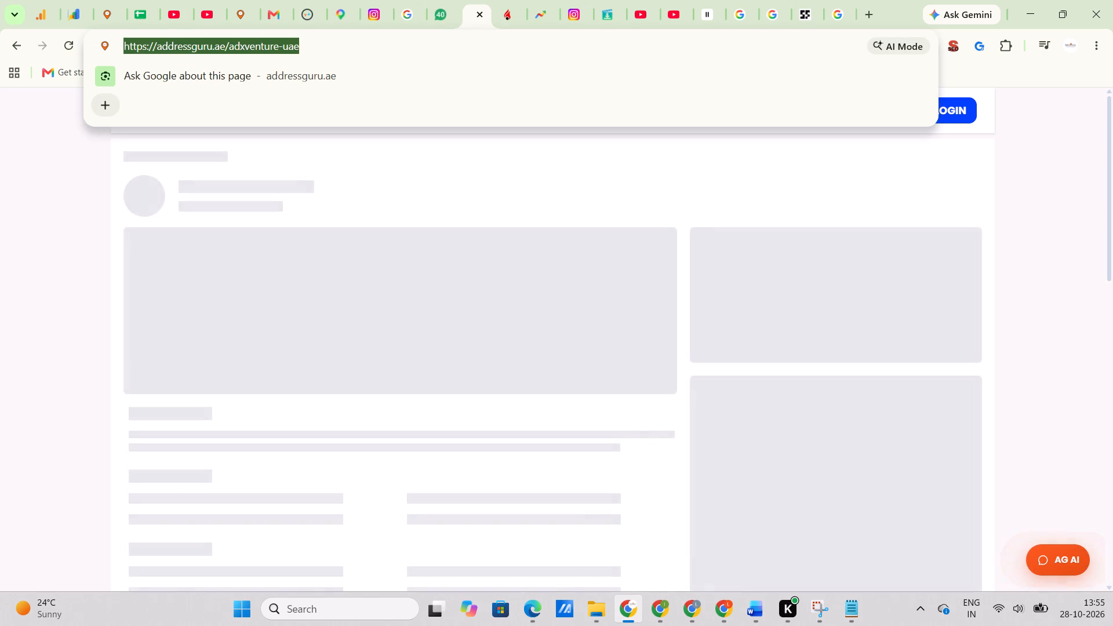
click(532, 282)
scroll(532, 282, down, 7)
scroll(532, 282, up, 8)
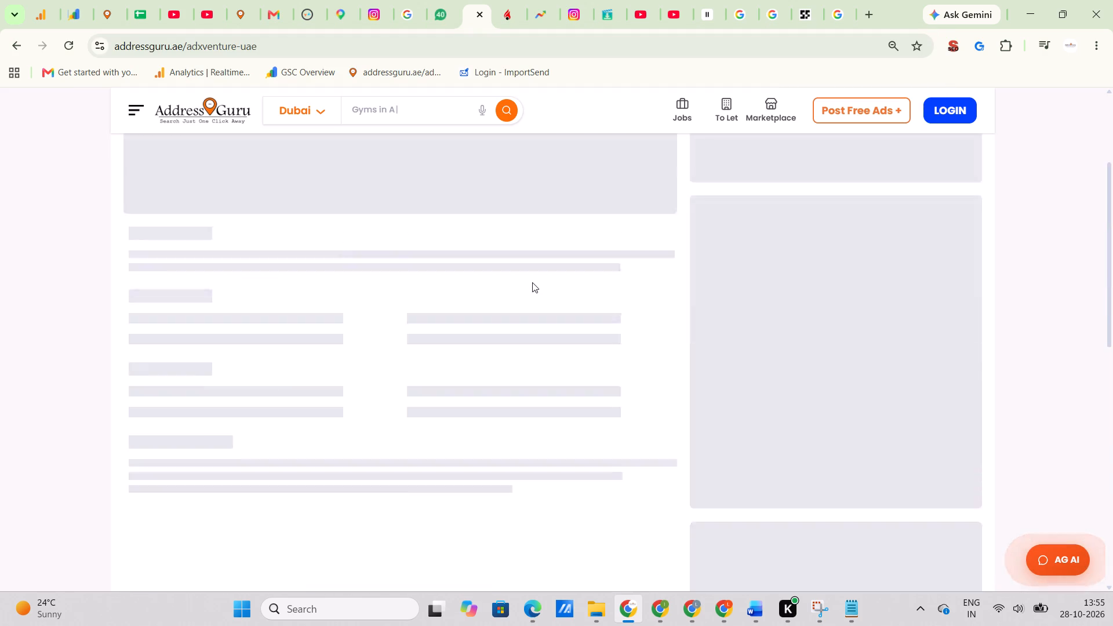
scroll(456, 254, up, 5)
click(361, 41)
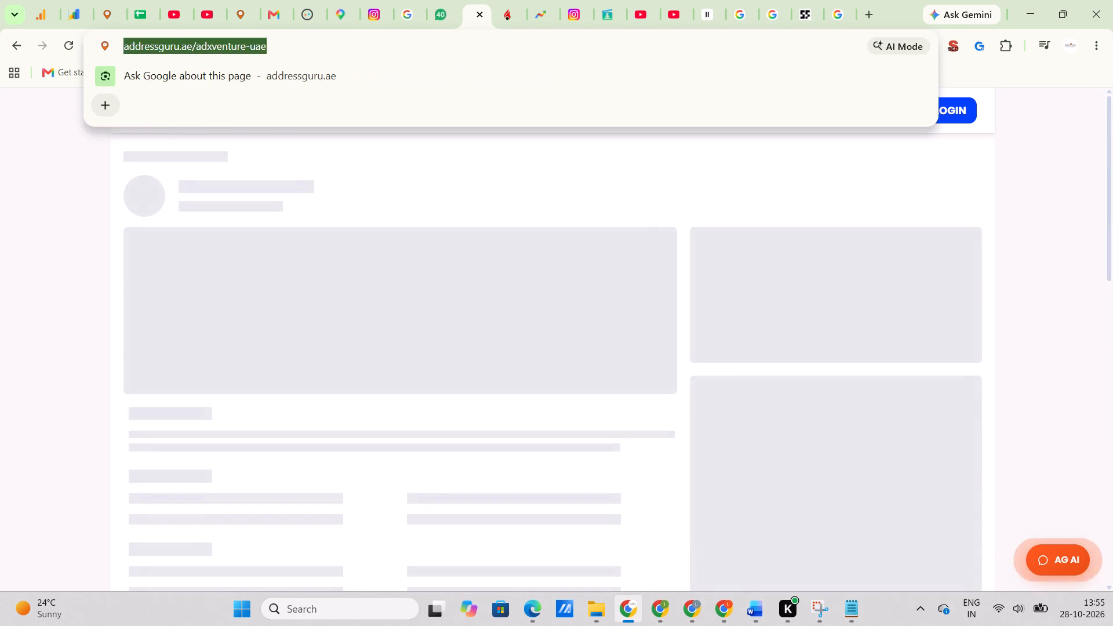
key(Return)
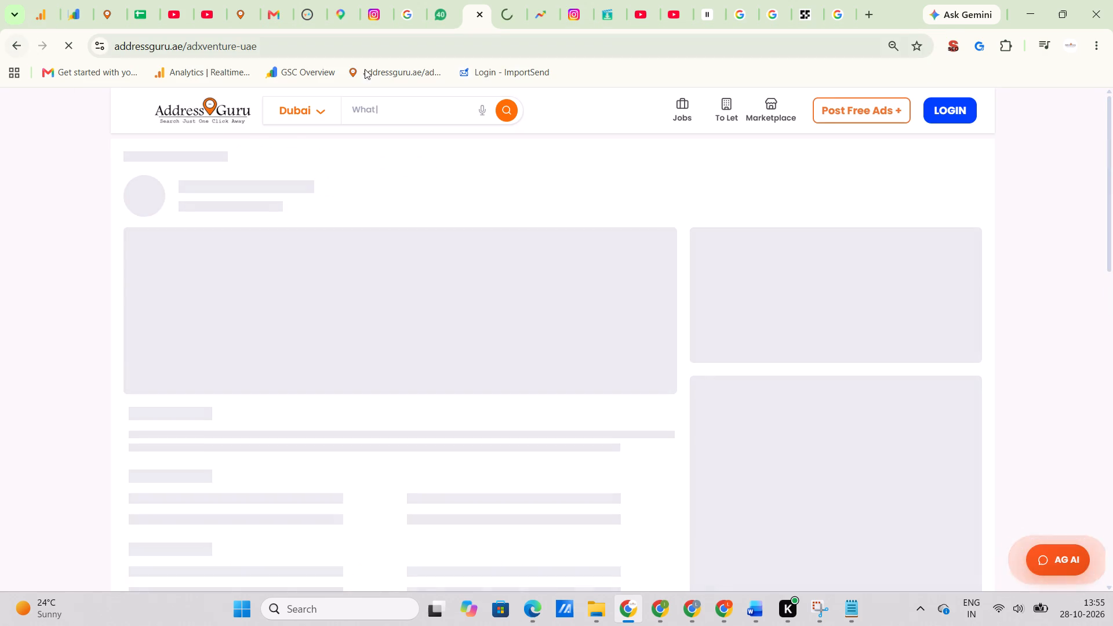
click(1038, 0)
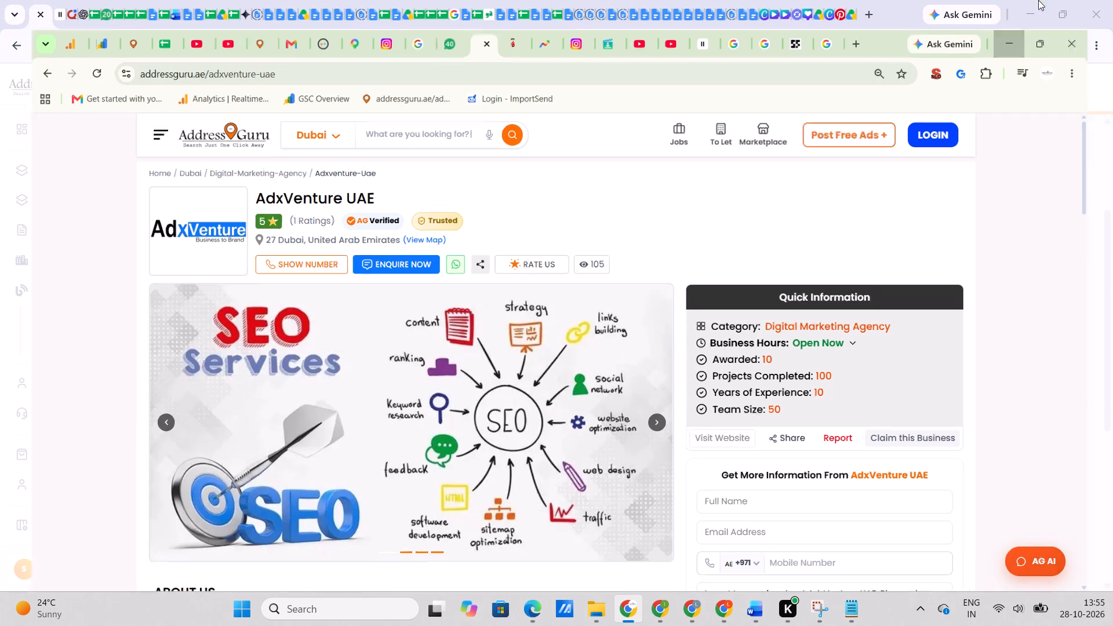
key(ctrl+a)
key(ctrl+v)
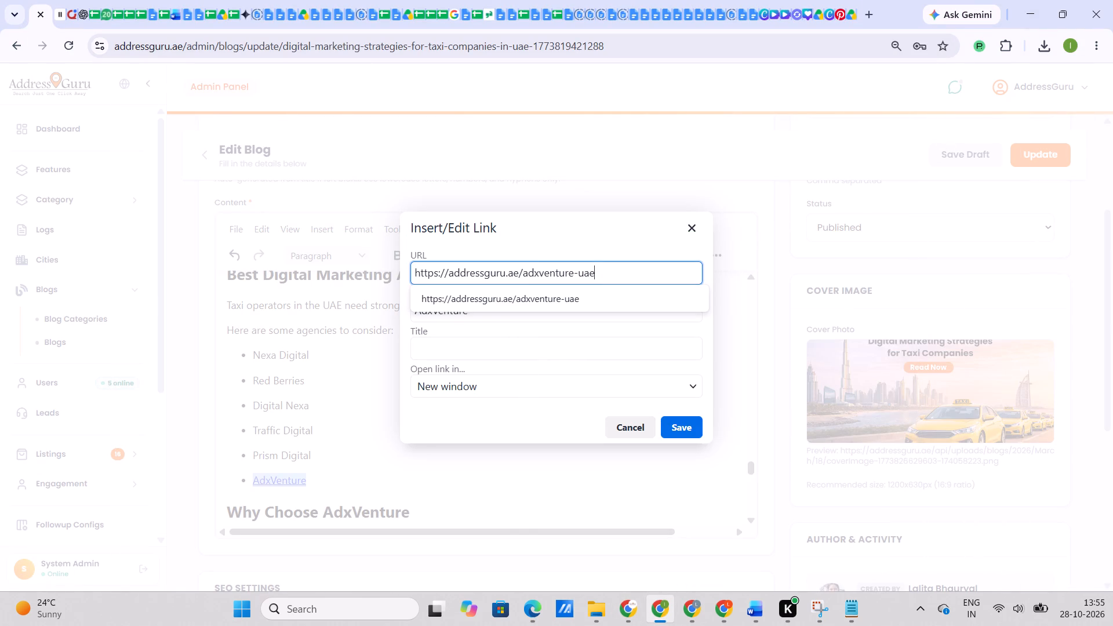
click(524, 382)
click(535, 425)
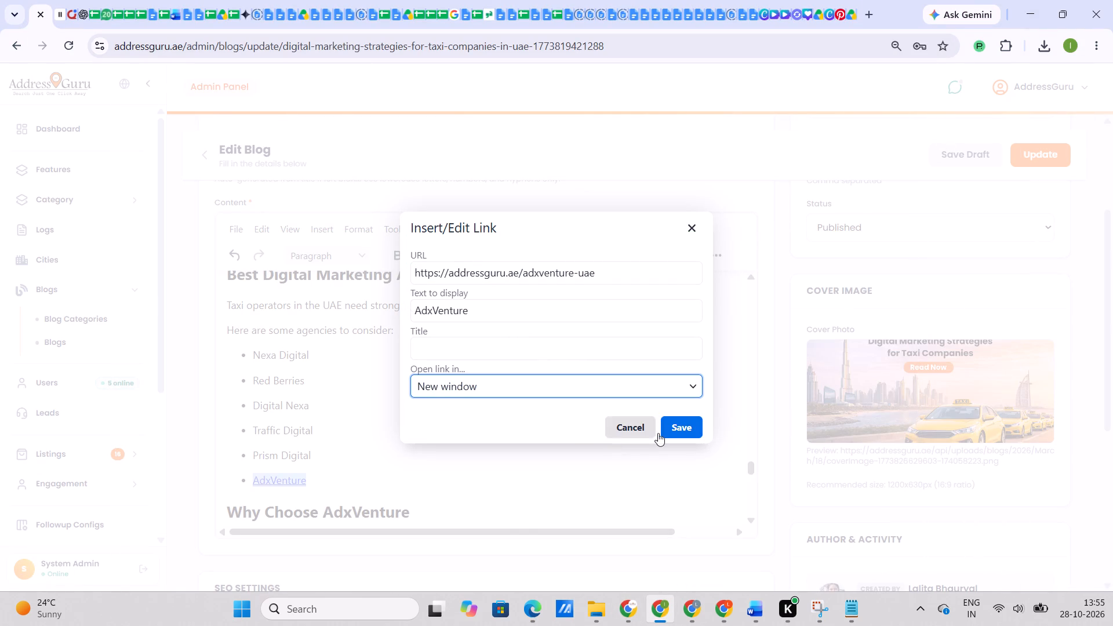
click(692, 431)
click(447, 404)
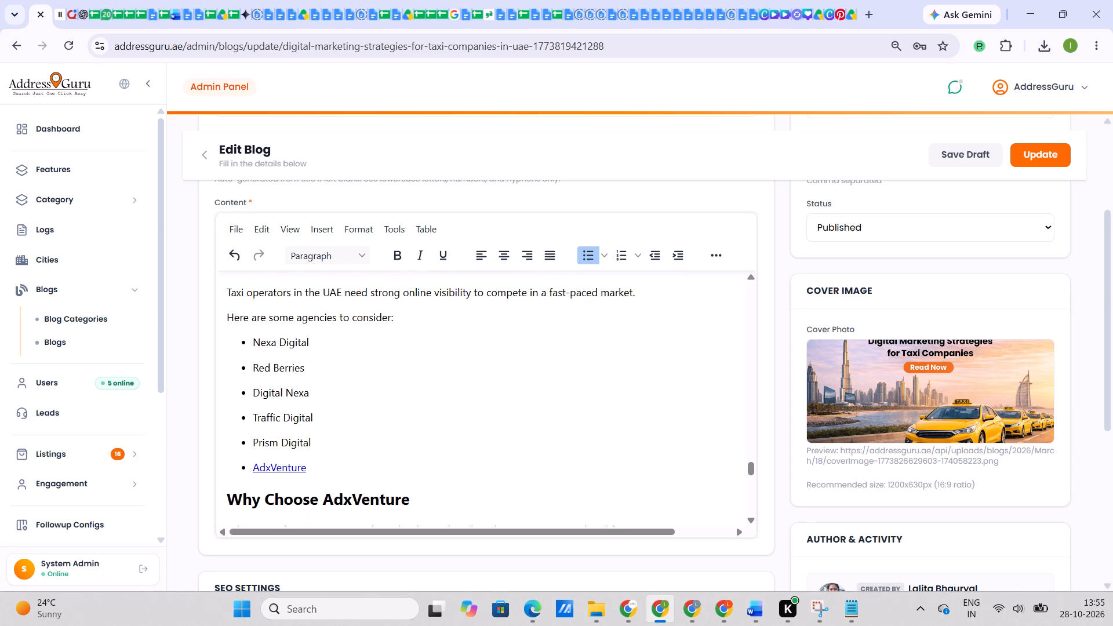
Format the line "Here are some agencies to consider:" as Heading 3.
click(345, 345)
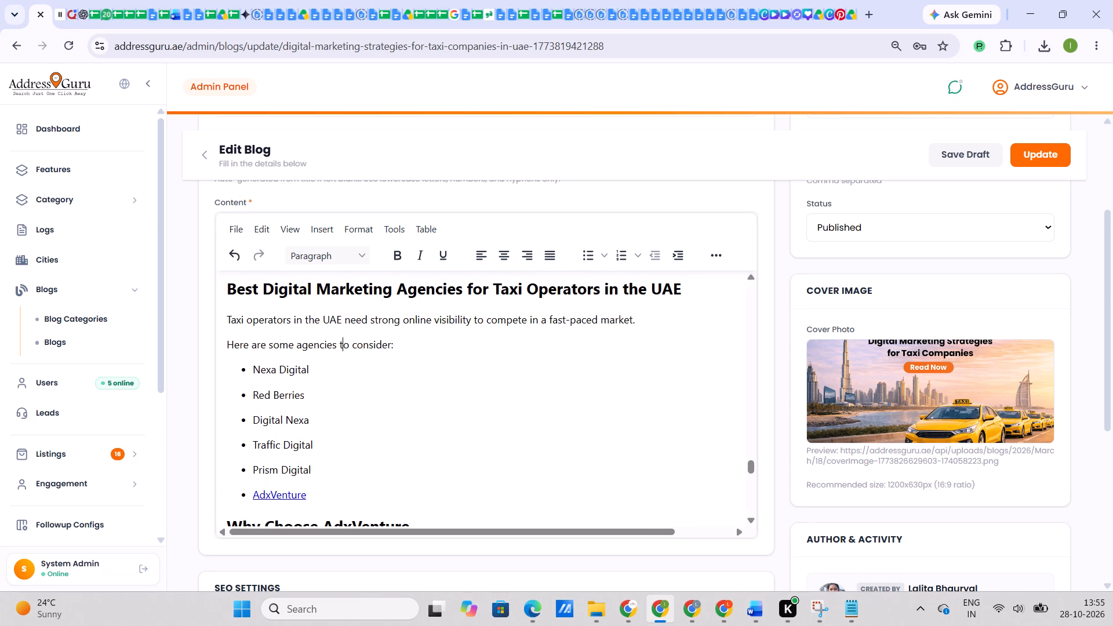
click(300, 260)
click(345, 338)
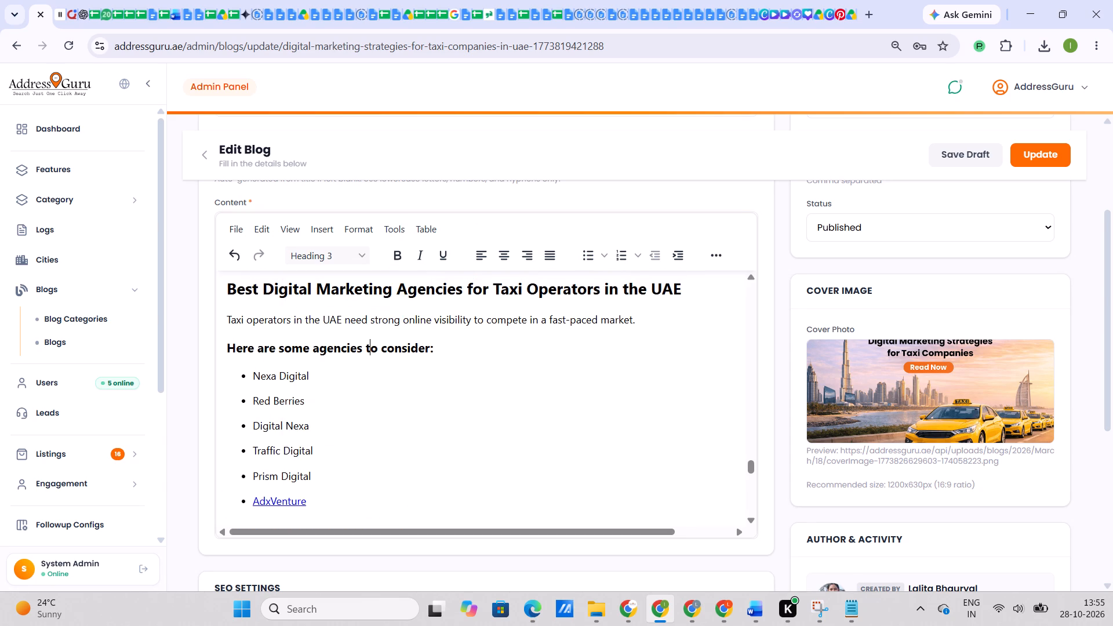
Check the subheading levels under "Why Choose AdxVenture" and format "Passengers rely heavily on:" under Final Thoughts as Heading 3.
scroll(415, 369, down, 4)
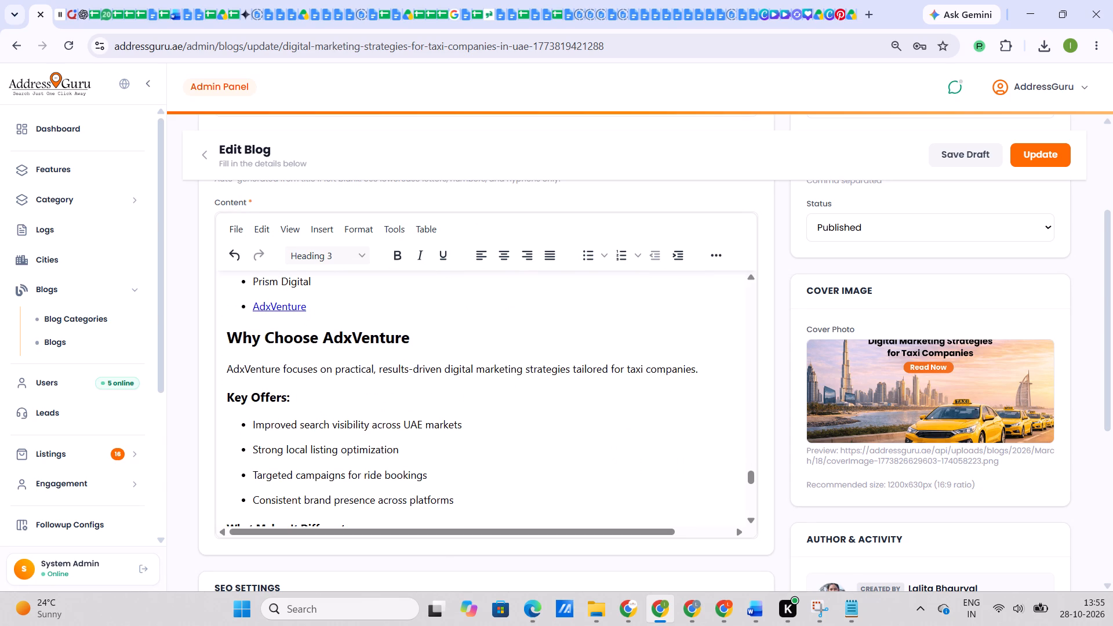
click(294, 398)
scroll(307, 399, down, 4)
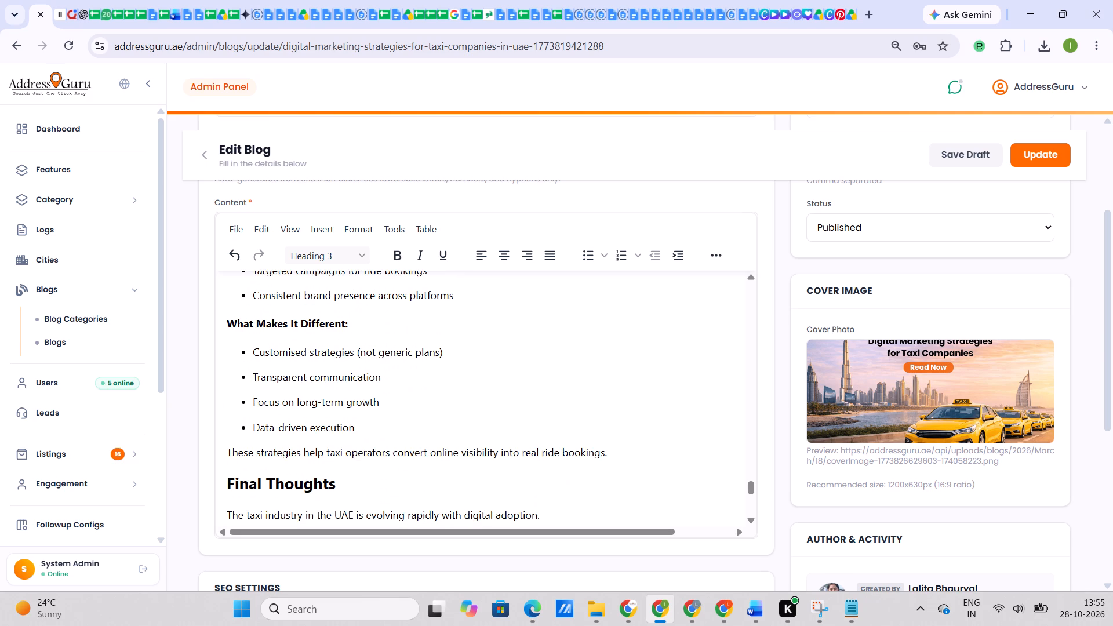
click(301, 311)
scroll(357, 363, down, 2)
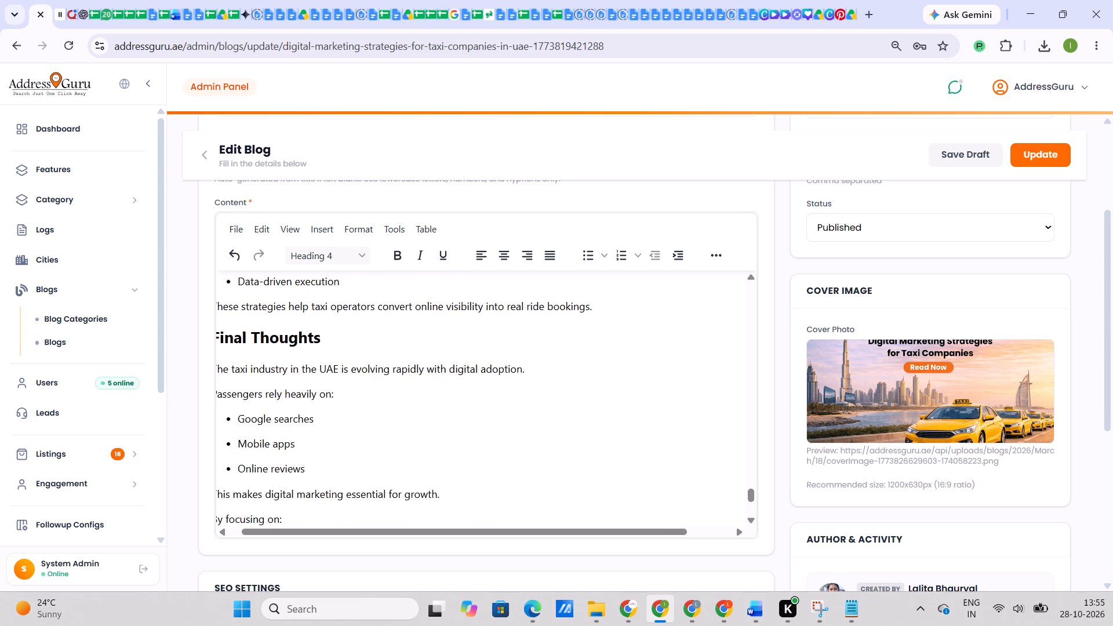
scroll(351, 410, down, 1)
click(296, 393)
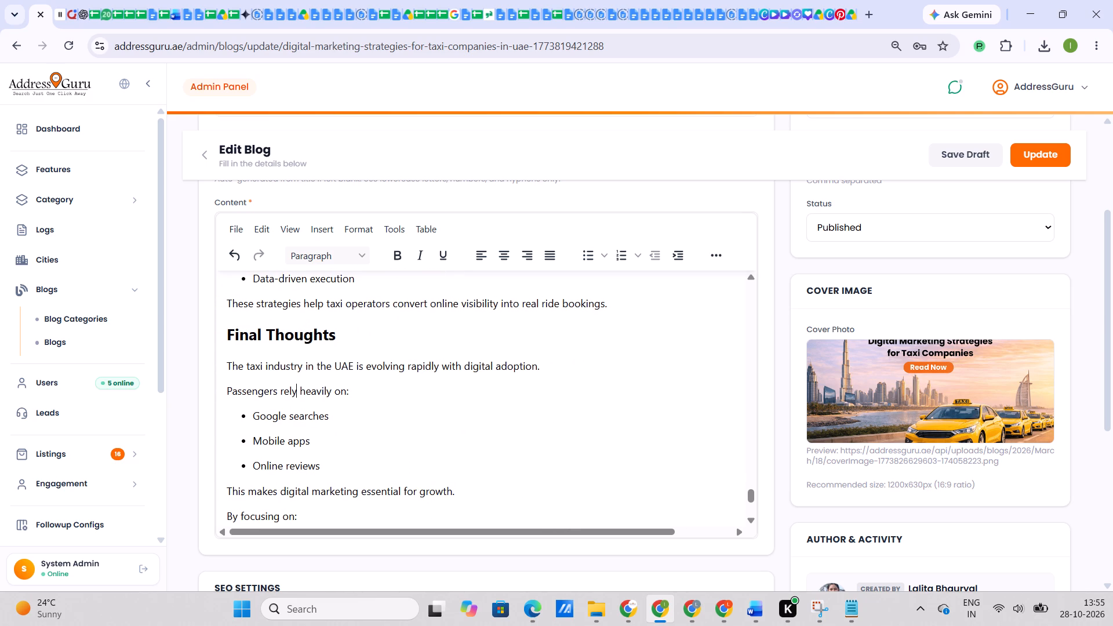
scroll(302, 380, down, 2)
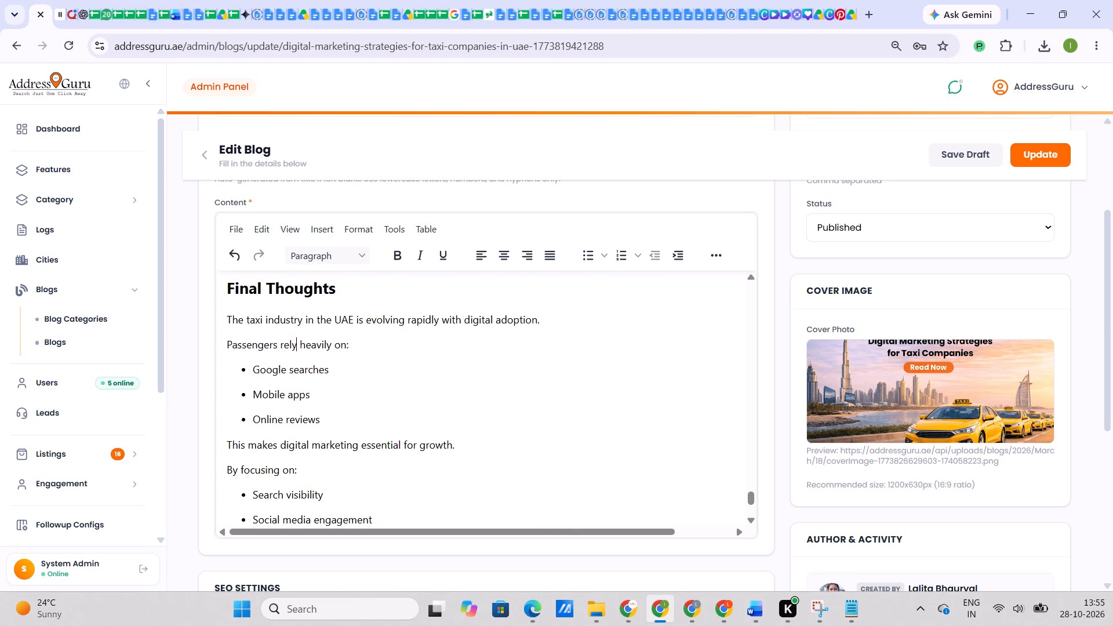
click(318, 258)
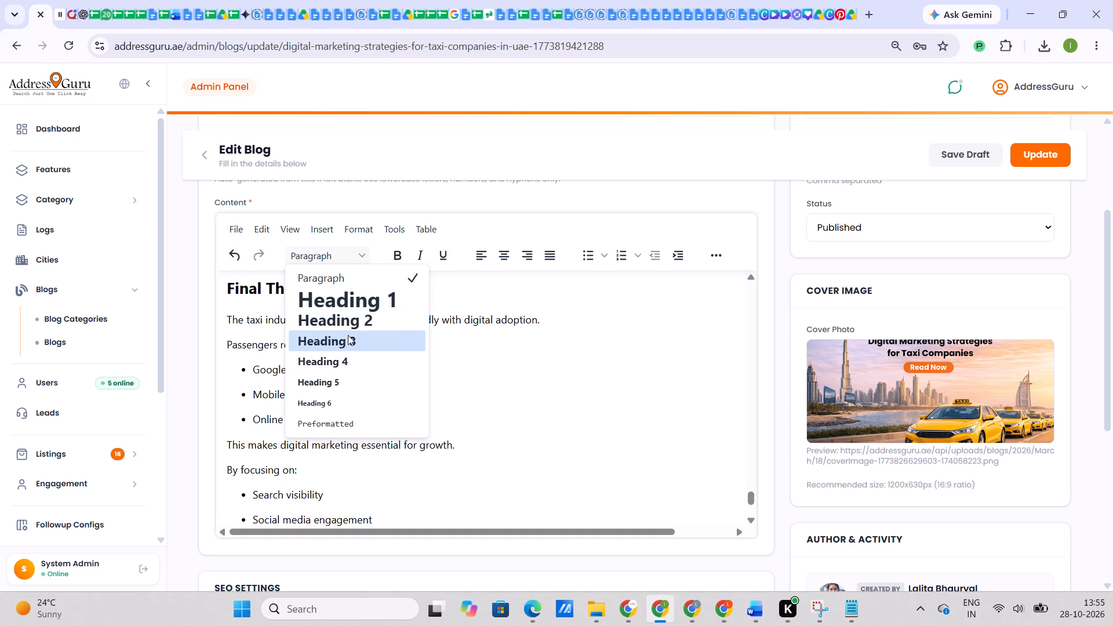
click(348, 336)
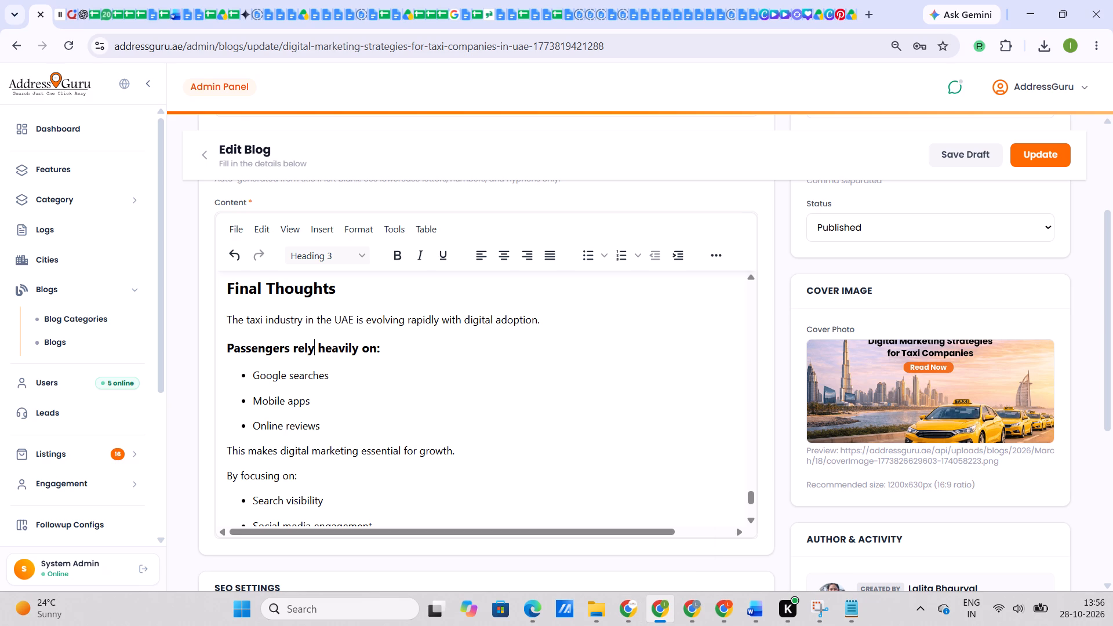
Format the line "By focusing on:" under Final Thoughts as Heading 4.
scroll(398, 337, up, 2)
scroll(386, 384, down, 1)
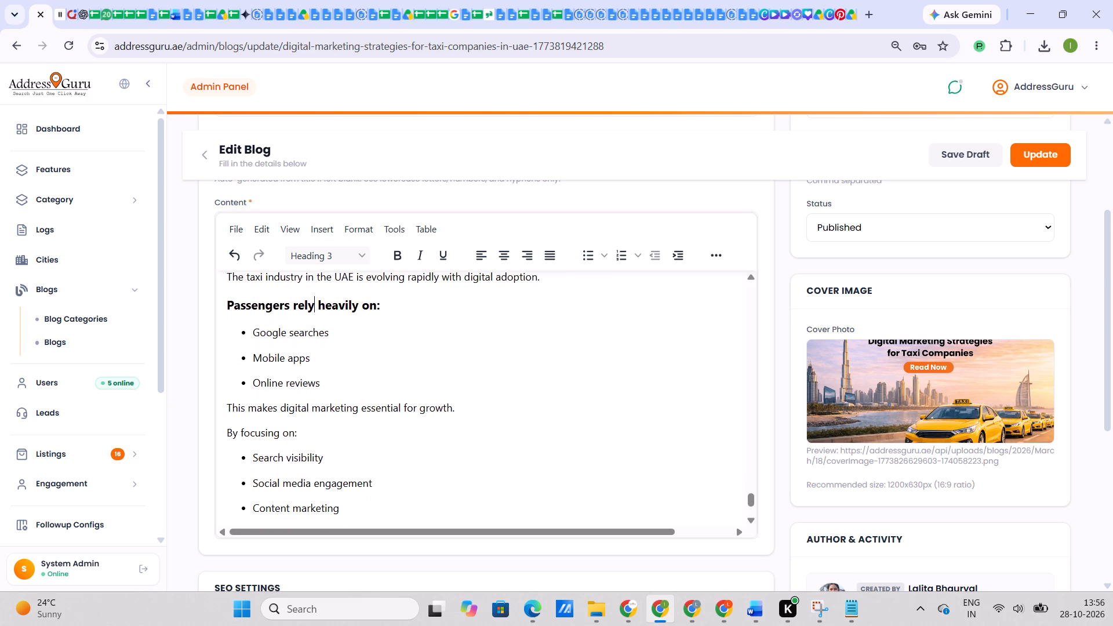
scroll(313, 440, down, 1)
click(303, 423)
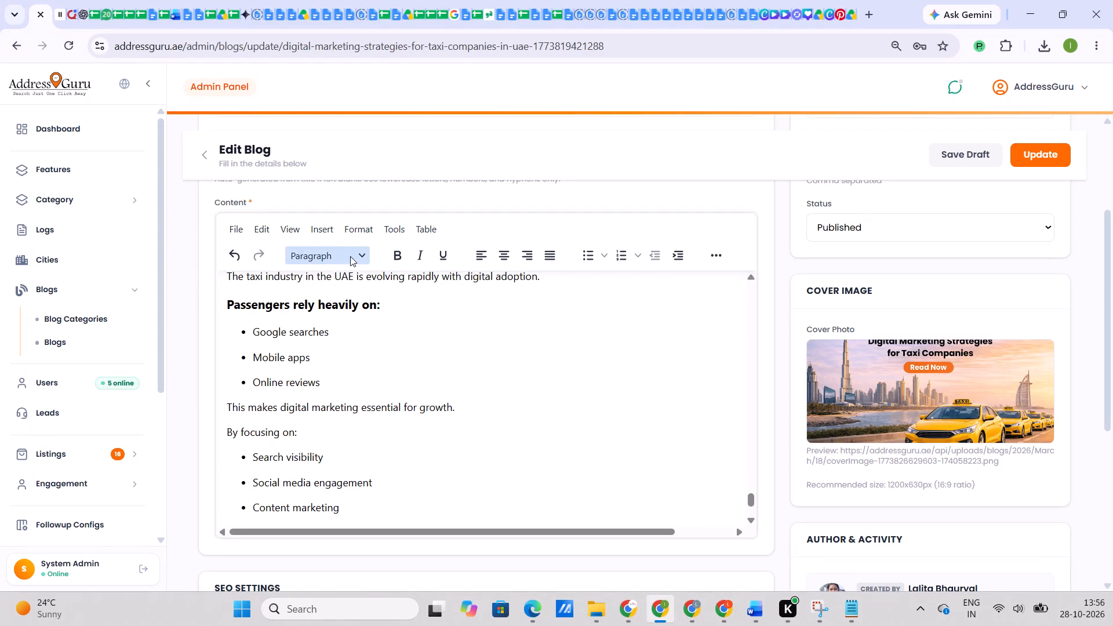
click(350, 256)
click(351, 352)
Review the rest of the taxi companies post's content and submit the blog update.
scroll(361, 374, down, 1)
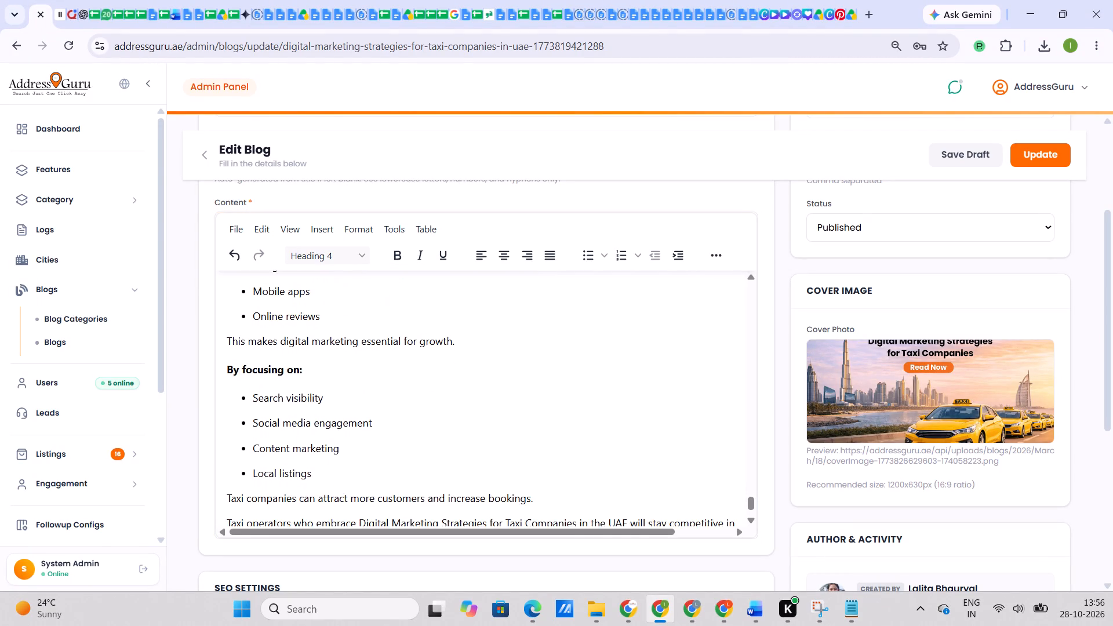
scroll(362, 380, down, 2)
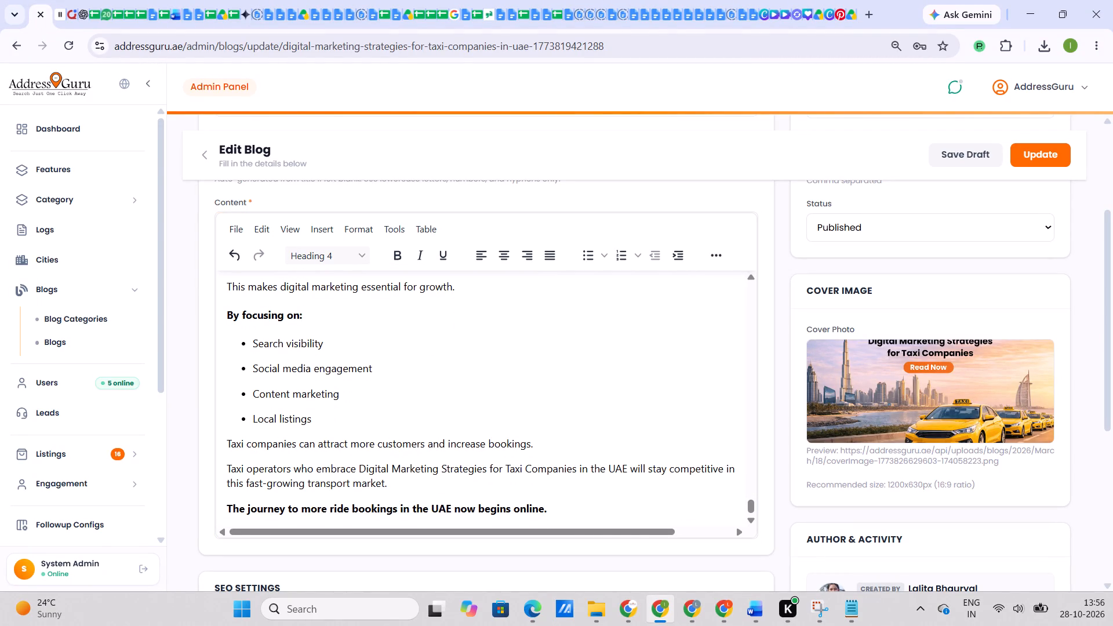
scroll(450, 475, down, 1)
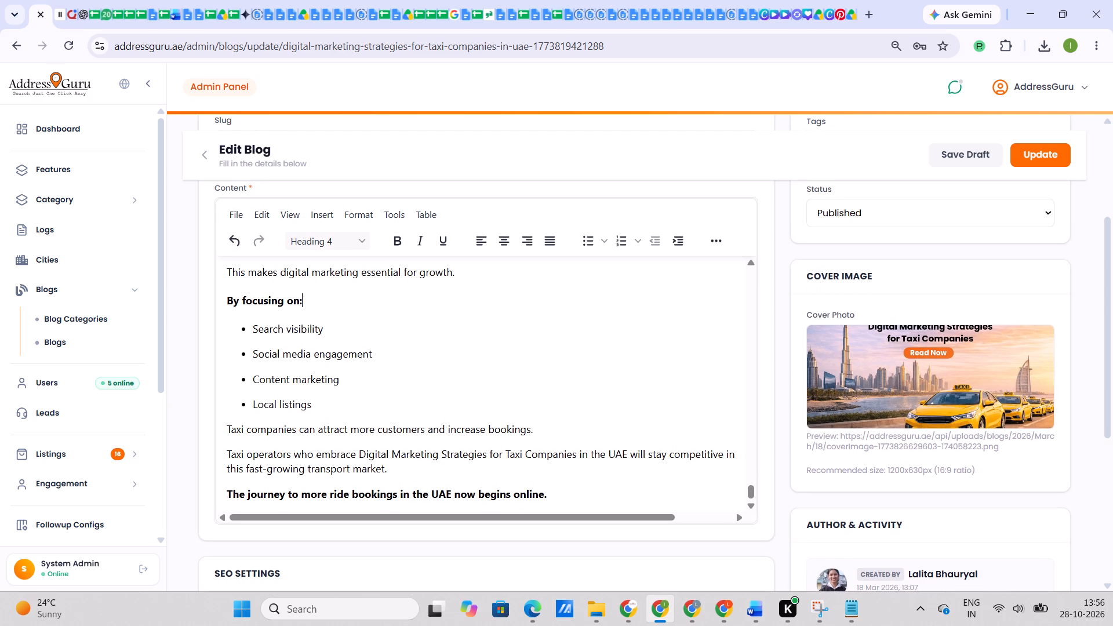
scroll(380, 459, down, 1)
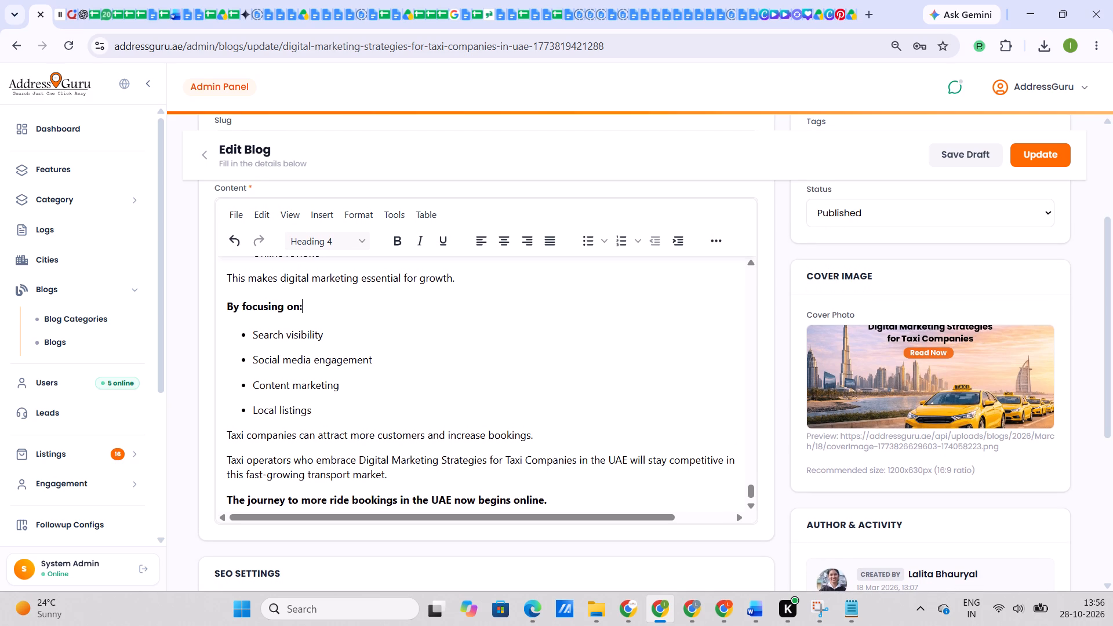
scroll(536, 464, up, 8)
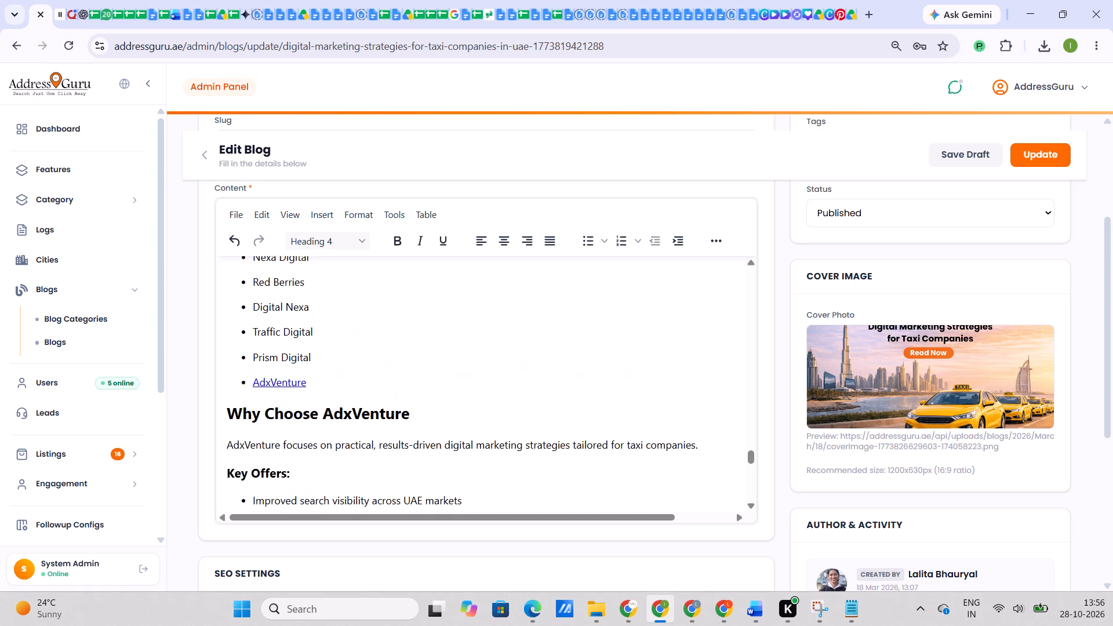
scroll(536, 463, up, 2)
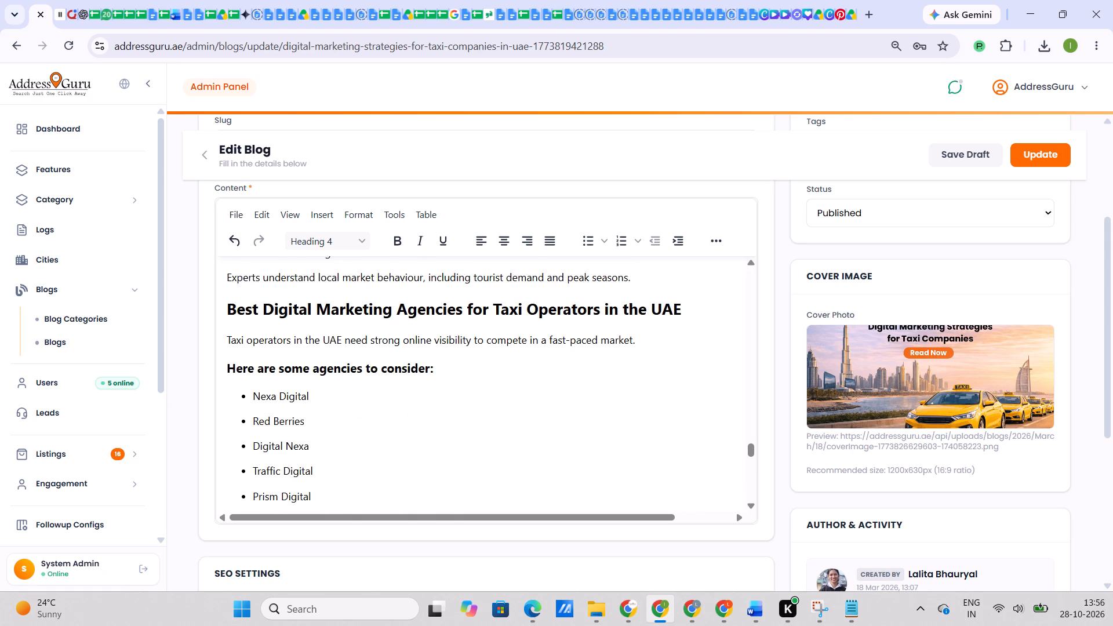
scroll(426, 355, up, 2)
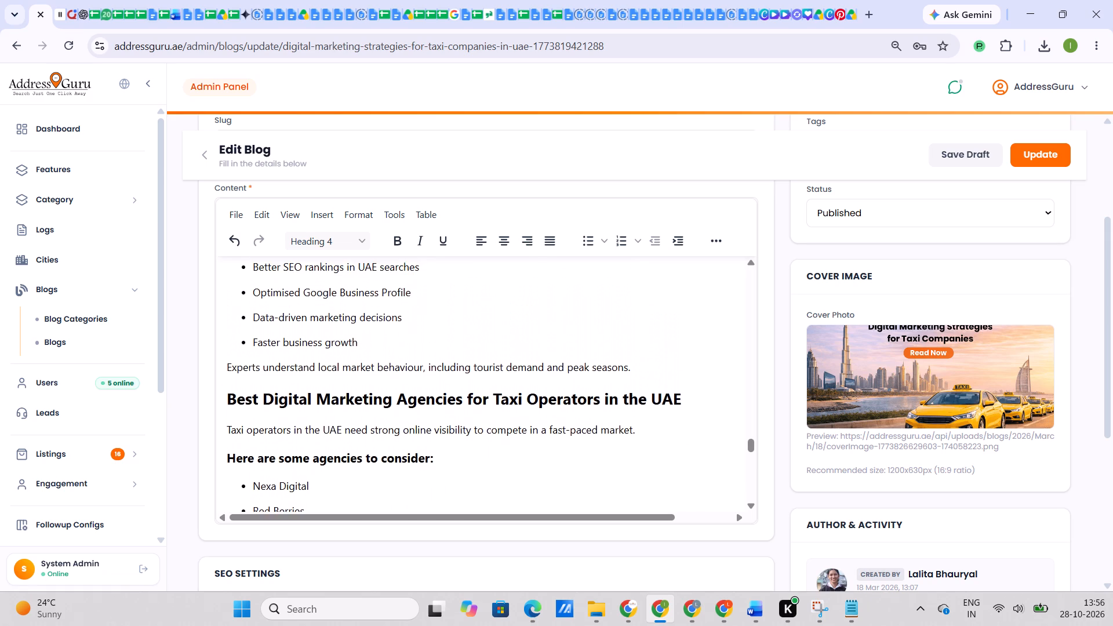
scroll(426, 355, up, 12)
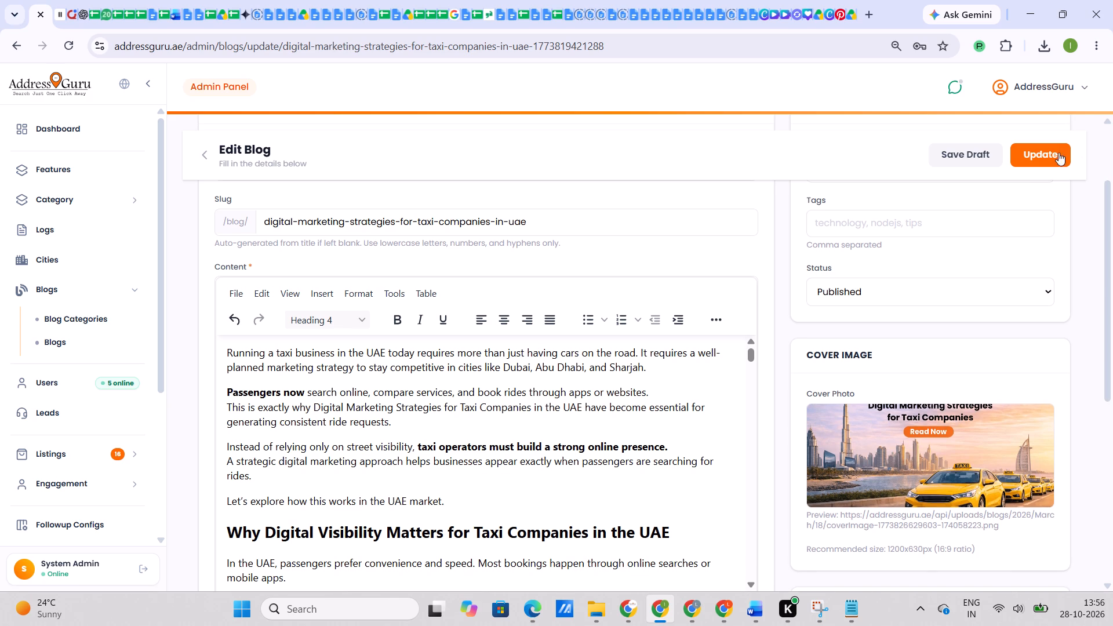
click(1026, 159)
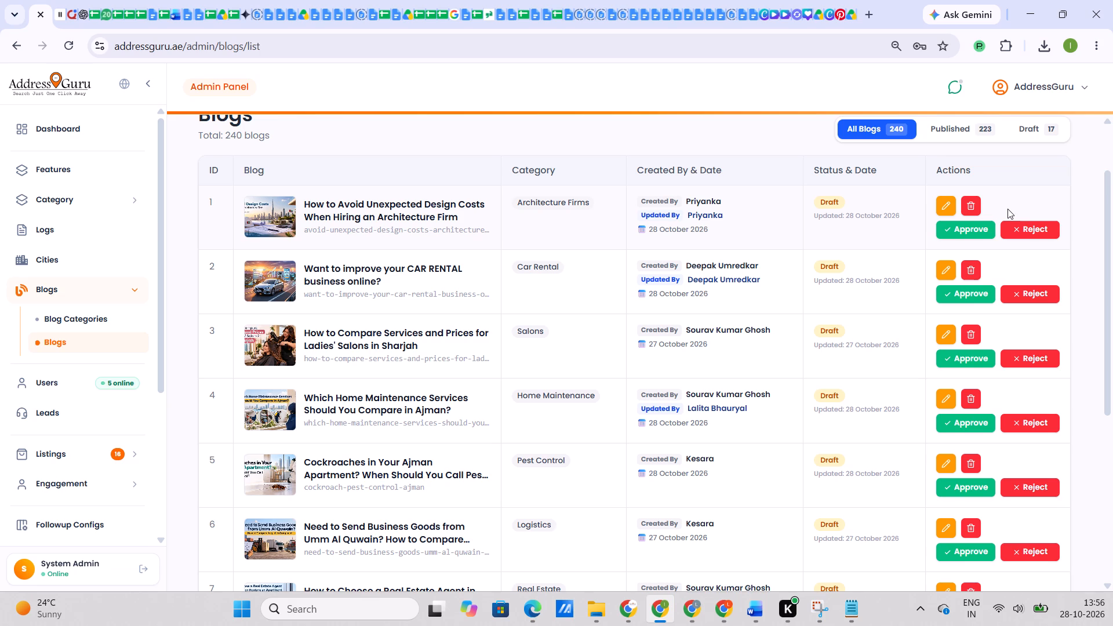
scroll(1007, 209, up, 4)
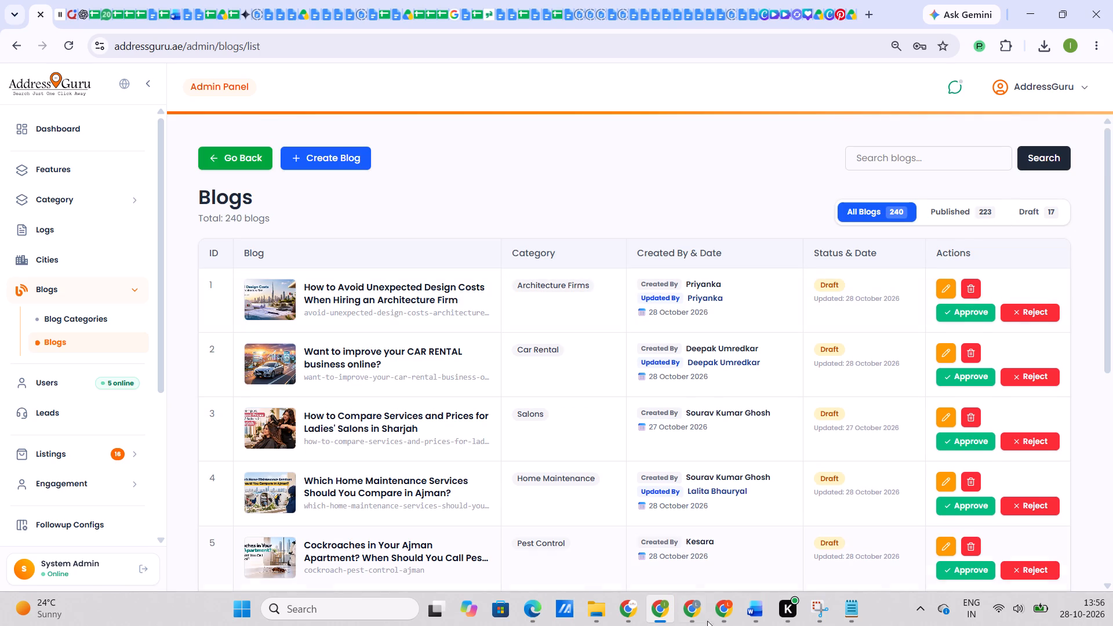
In the other Chrome window, open the live taxi companies post and copy its URL without the numeric suffix.
click(627, 614)
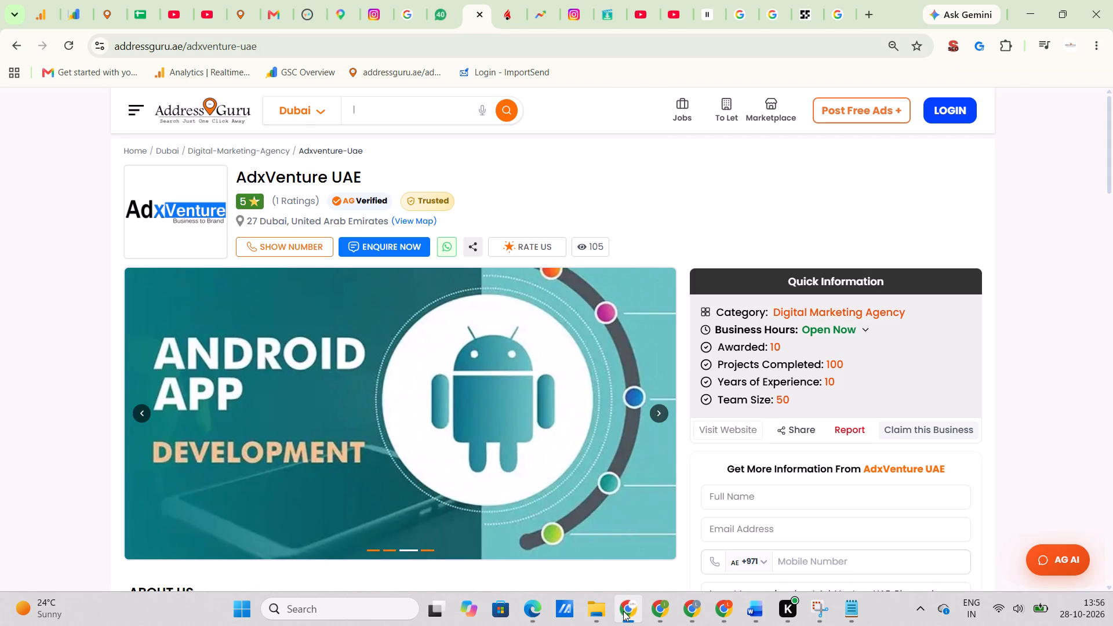
click(109, 0)
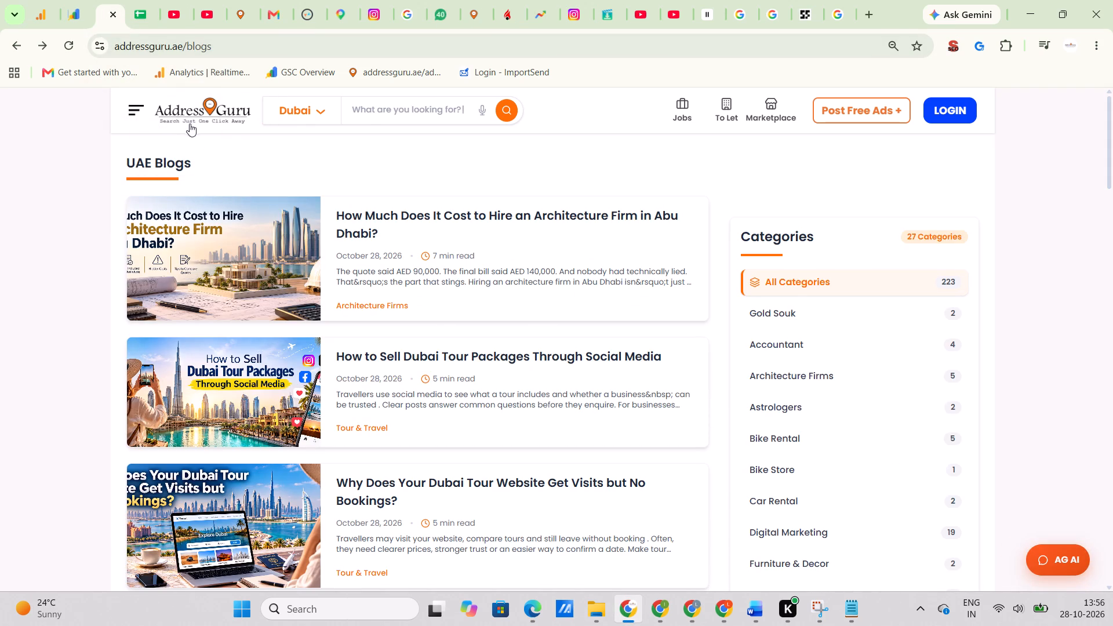
click(234, 0)
scroll(310, 172, up, 5)
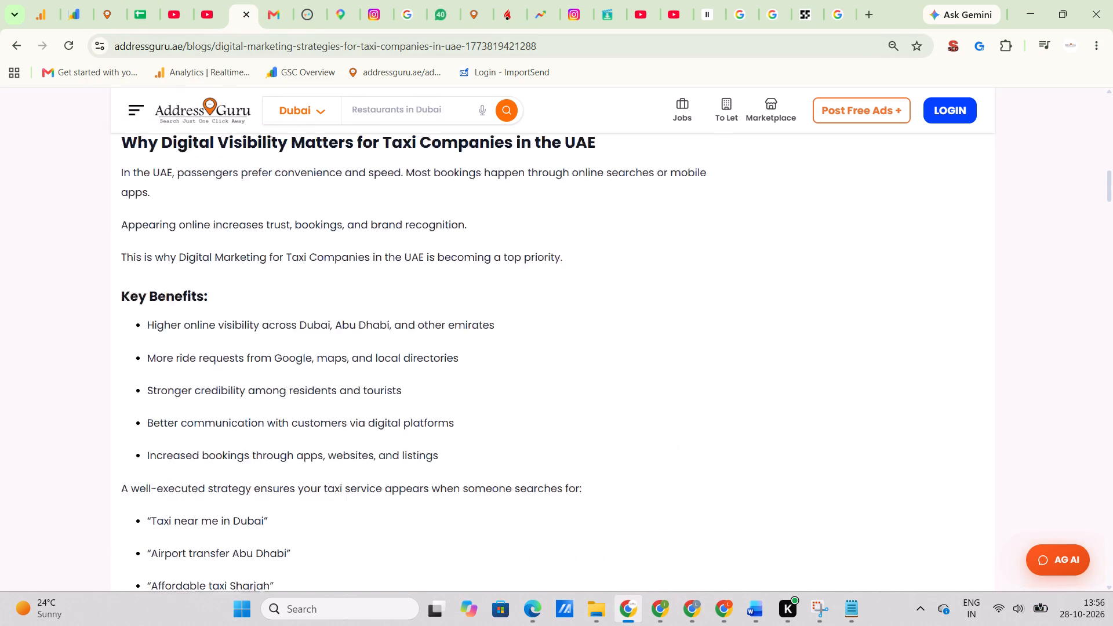
scroll(352, 228, up, 16)
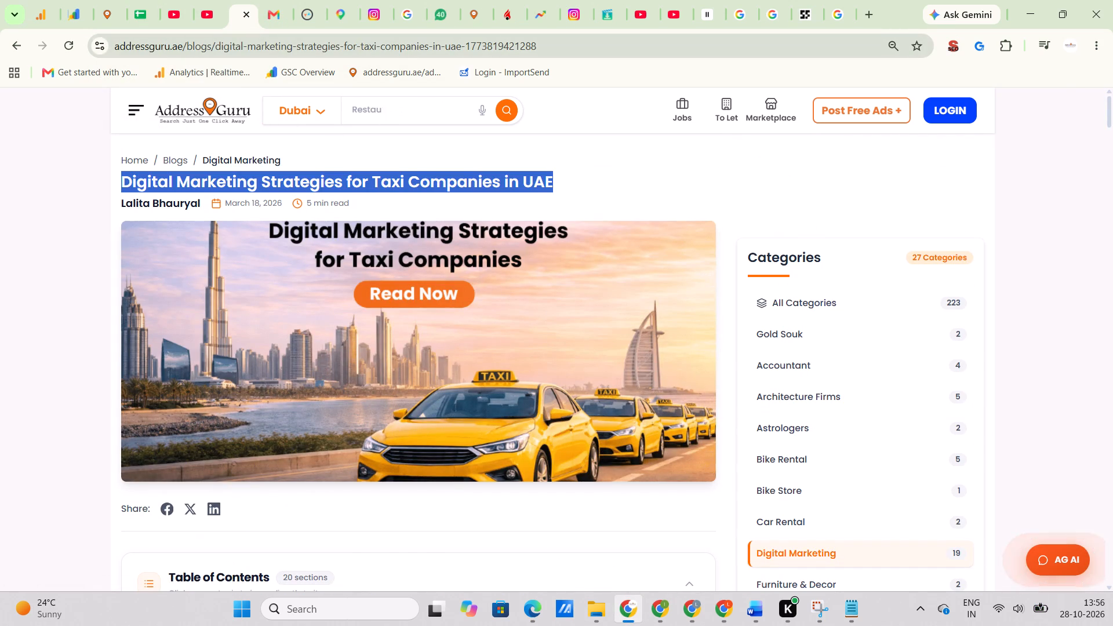
drag(459, 46, 195, 47)
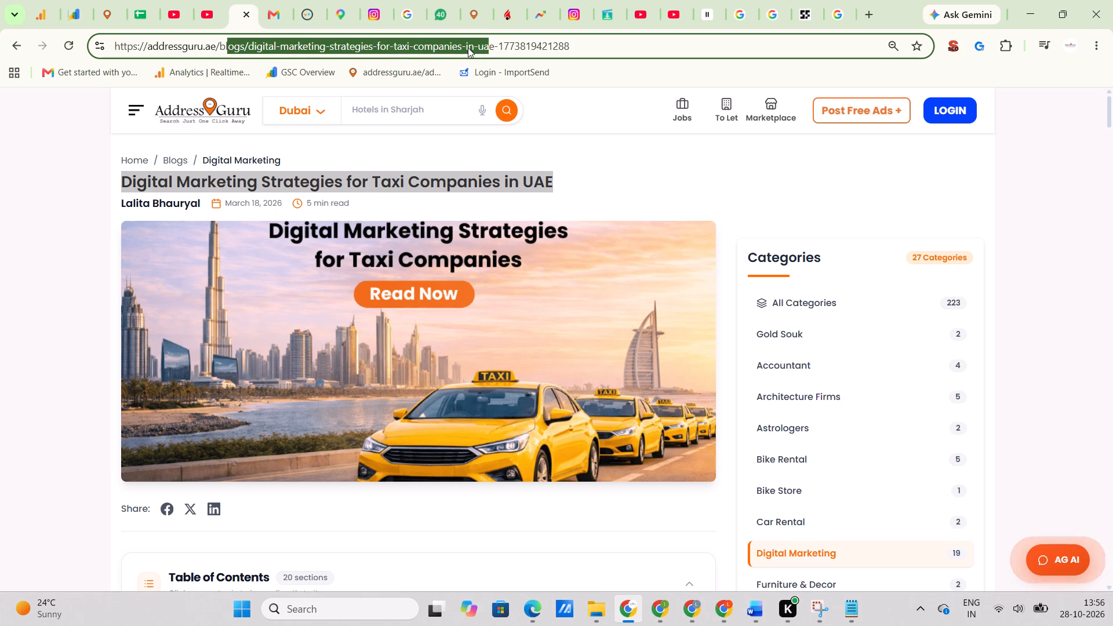
click(479, 43)
drag(495, 45, 441, 49)
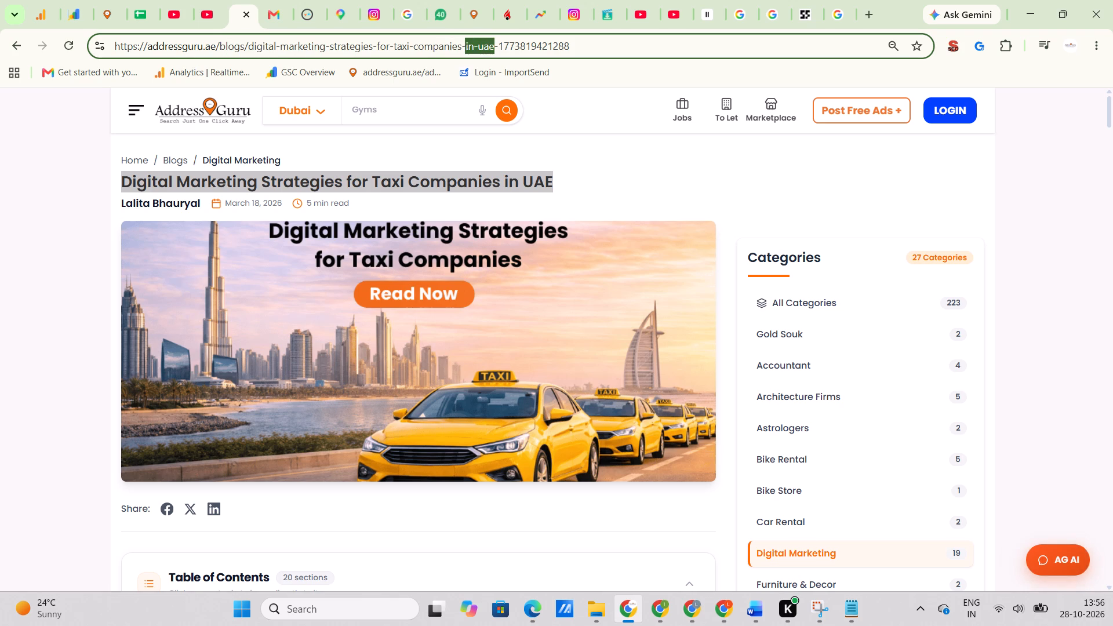
drag(441, 49, 103, 57)
key(ctrl+c)
click(60, 45)
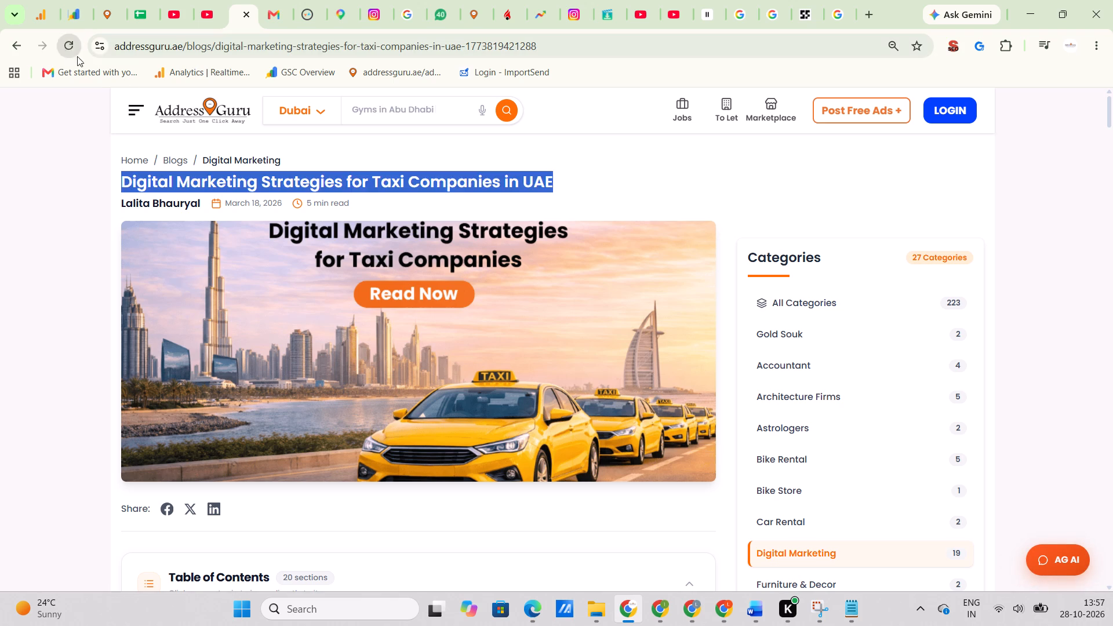
drag(462, 46, 650, 50)
key(BackSpace)
key(Return)
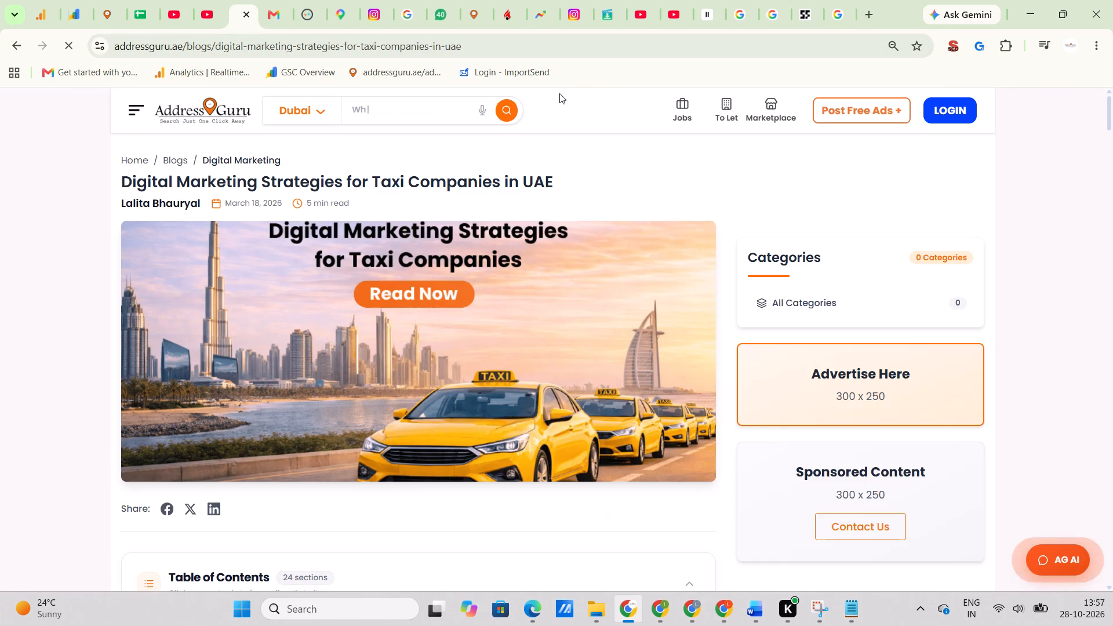
click(85, 0)
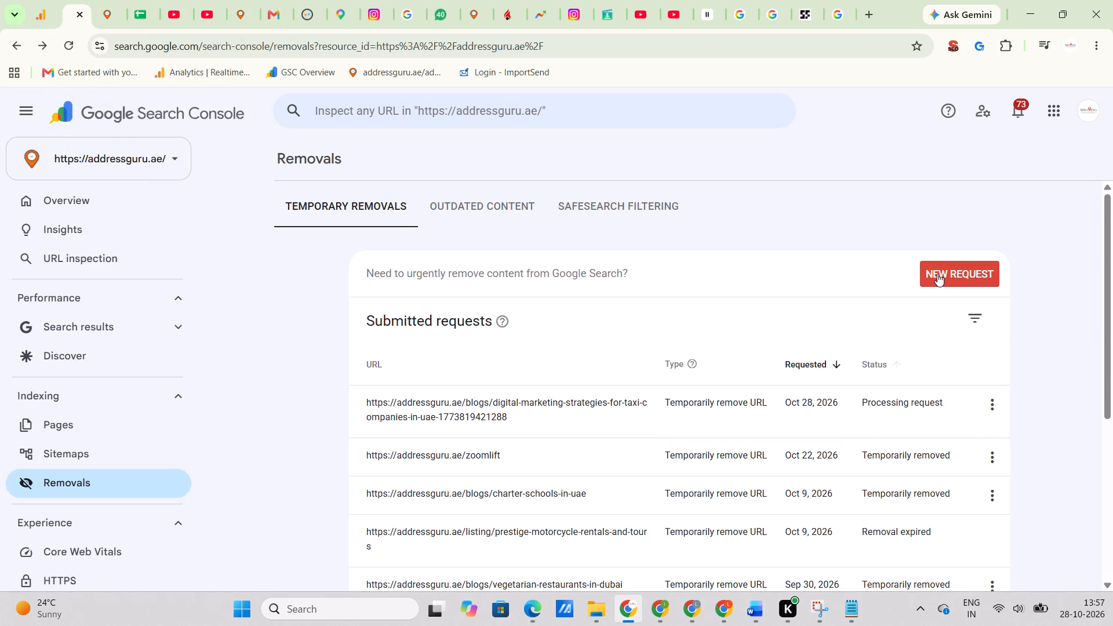
click(77, 329)
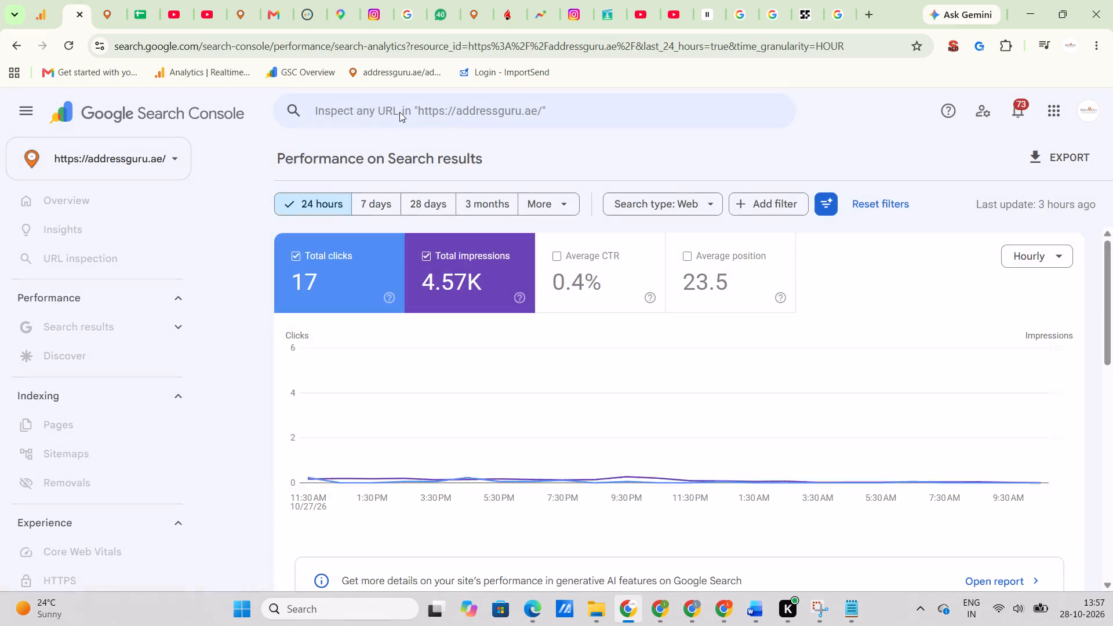
click(399, 112)
key(ctrl+v)
key(Return)
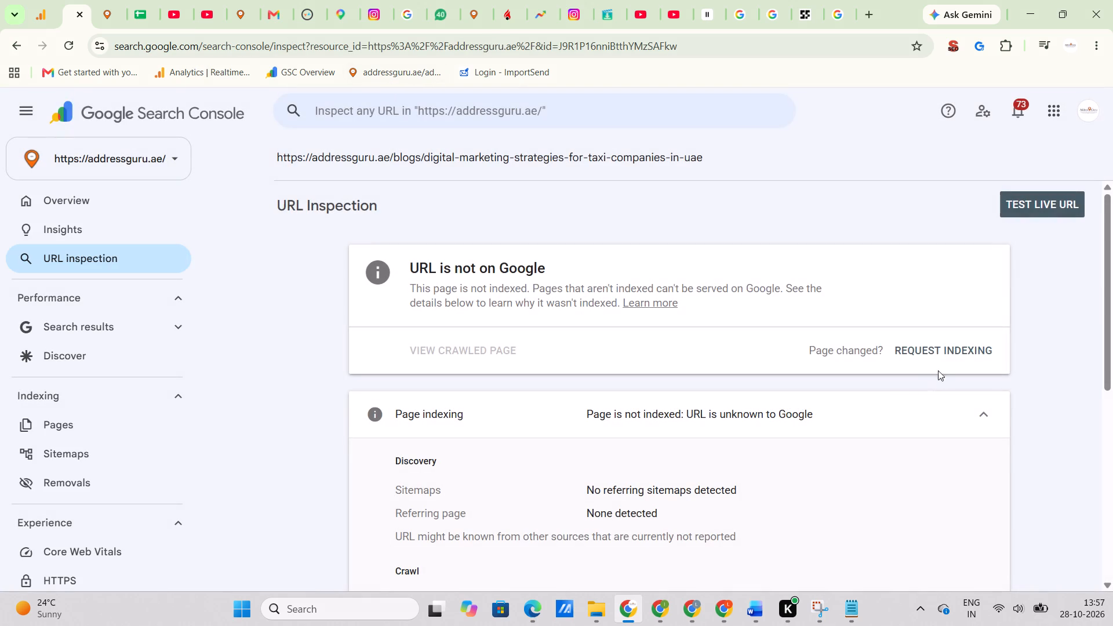
click(938, 348)
Search the "indexed pages" sheet of Address Guru UAE for the cleaned taxi post URL and add it in cell B789.
click(130, 0)
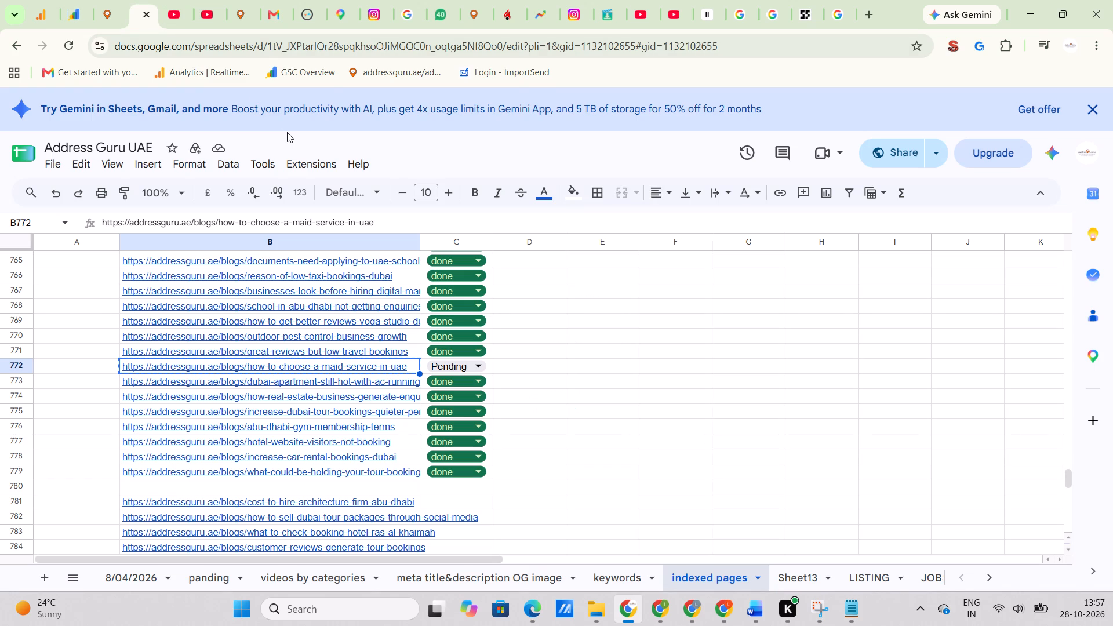
key(ctrl+f)
key(ctrl+v)
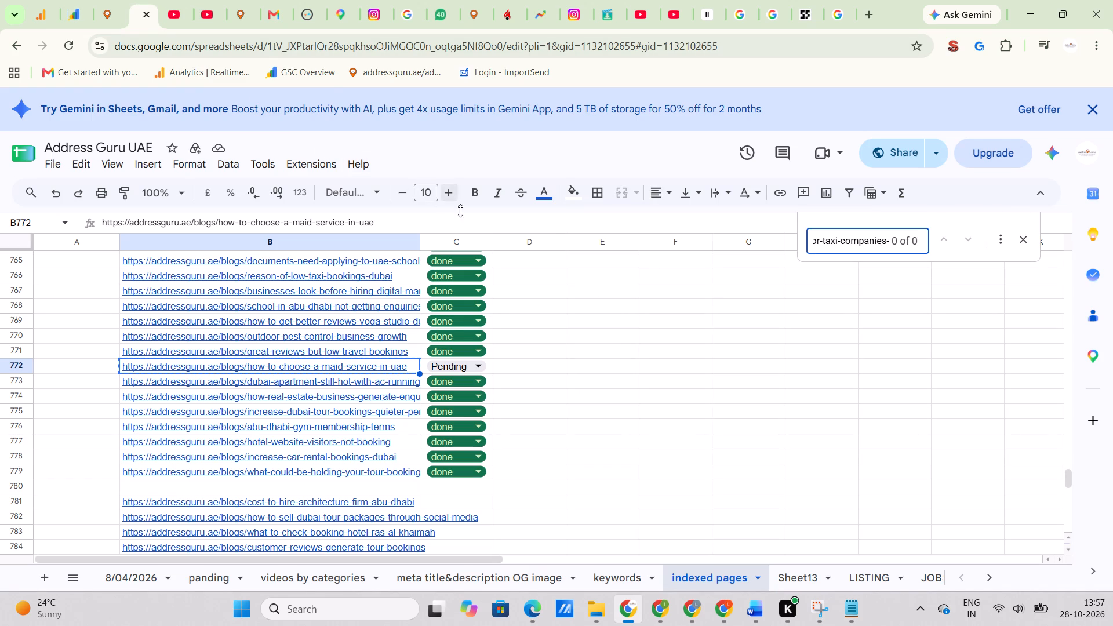
click(1017, 240)
scroll(651, 398, down, 6)
scroll(583, 401, up, 2)
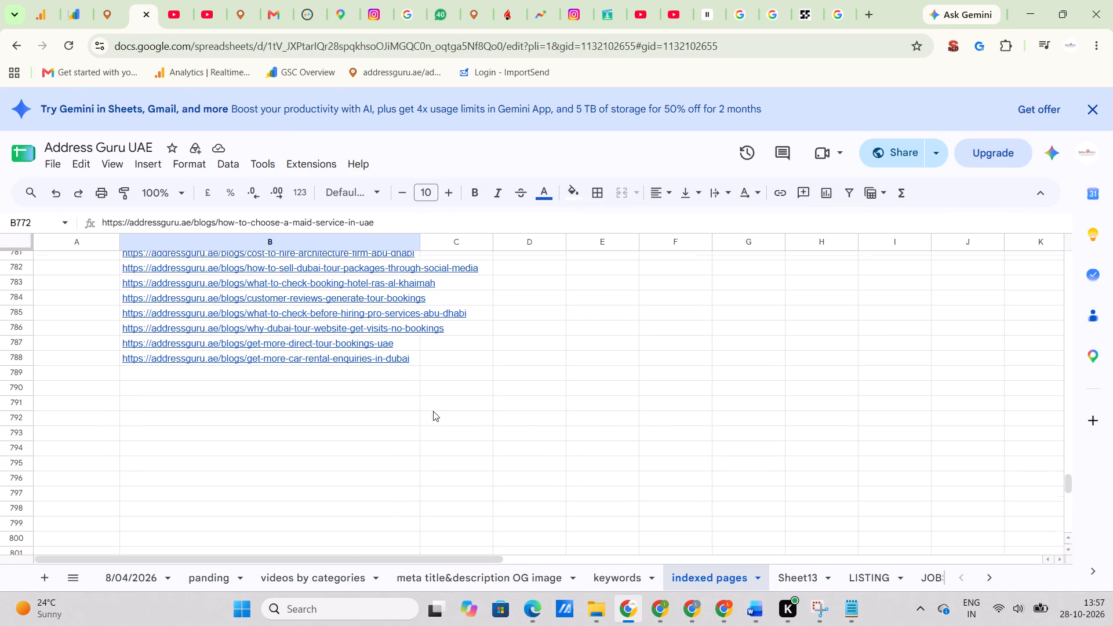
click(332, 383)
key(ctrl+v)
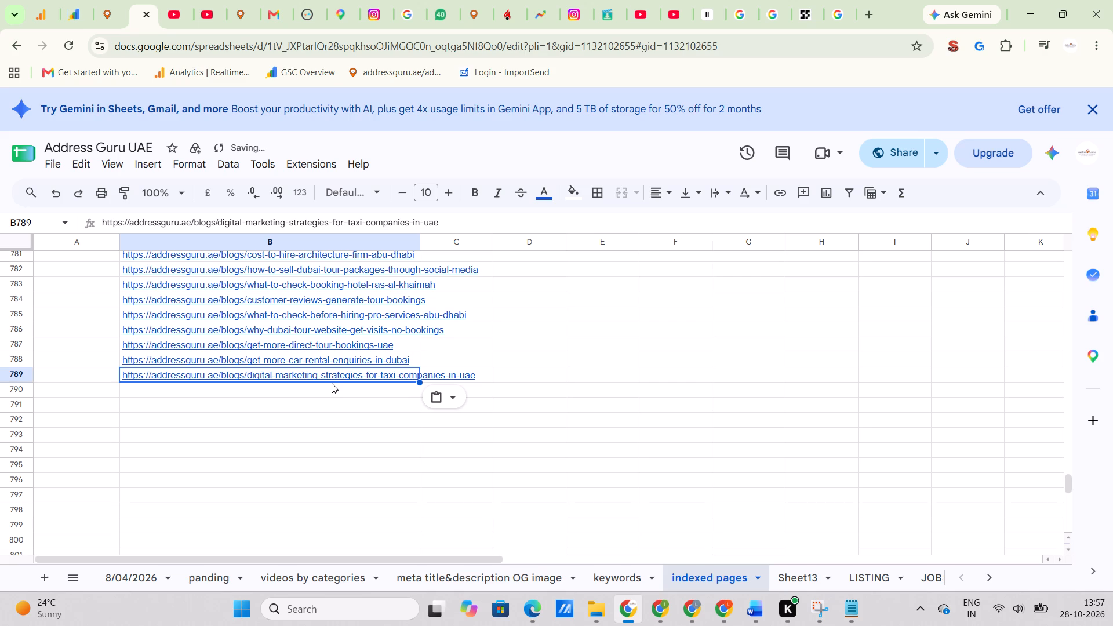
Return to Search Console to check the progress of the taxi post's indexing request.
click(97, 0)
click(86, 2)
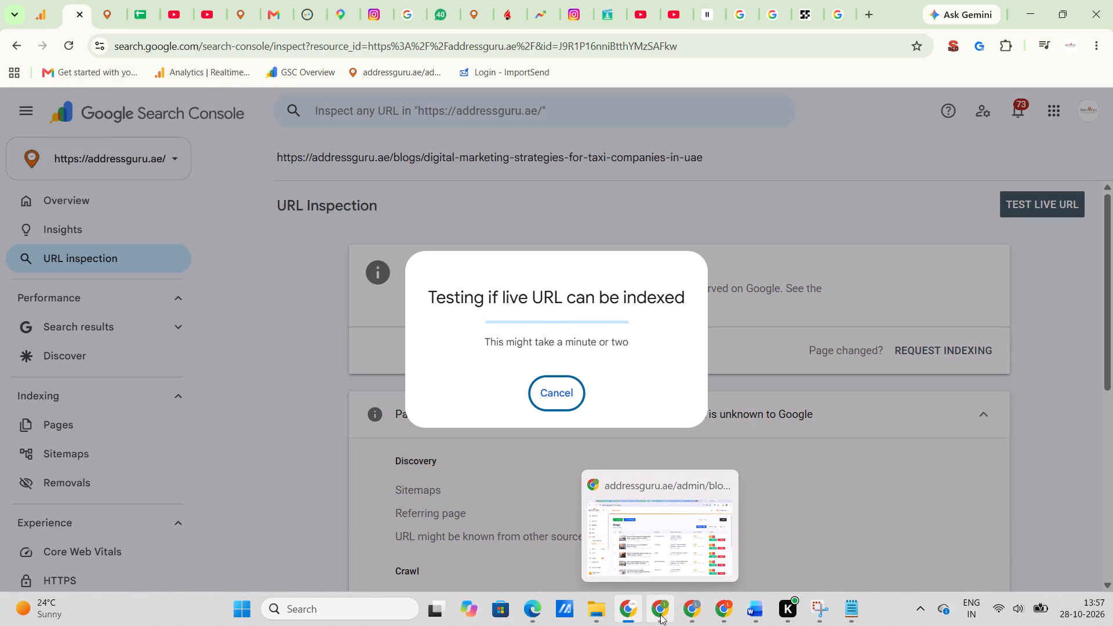
Switch back to the AddressGuru admin window and open the user management list.
double_click(660, 614)
click(660, 614)
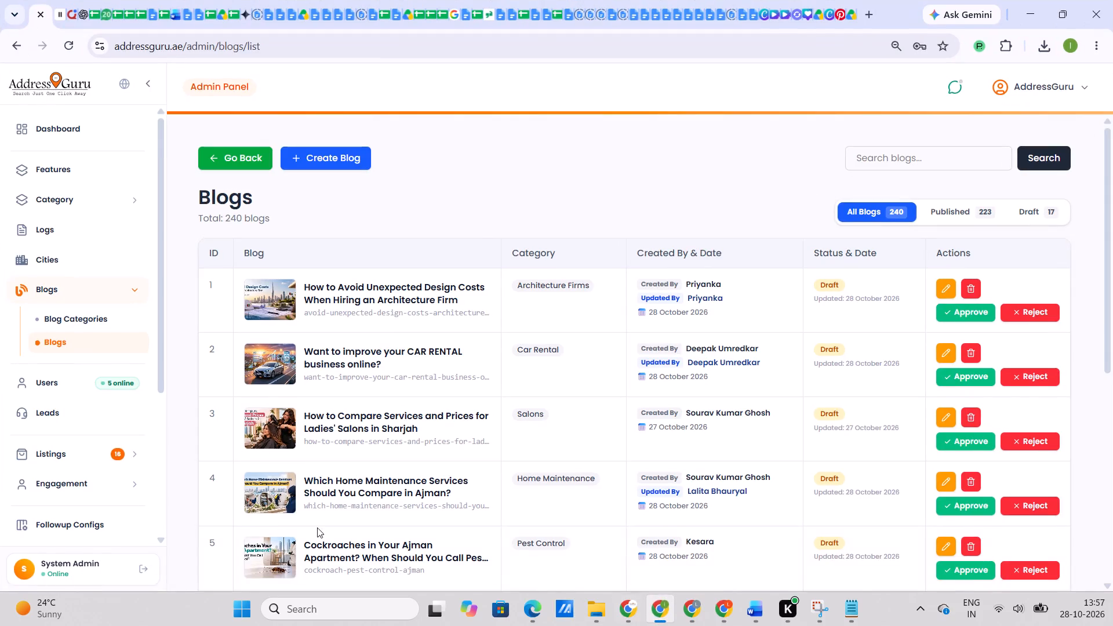
click(88, 388)
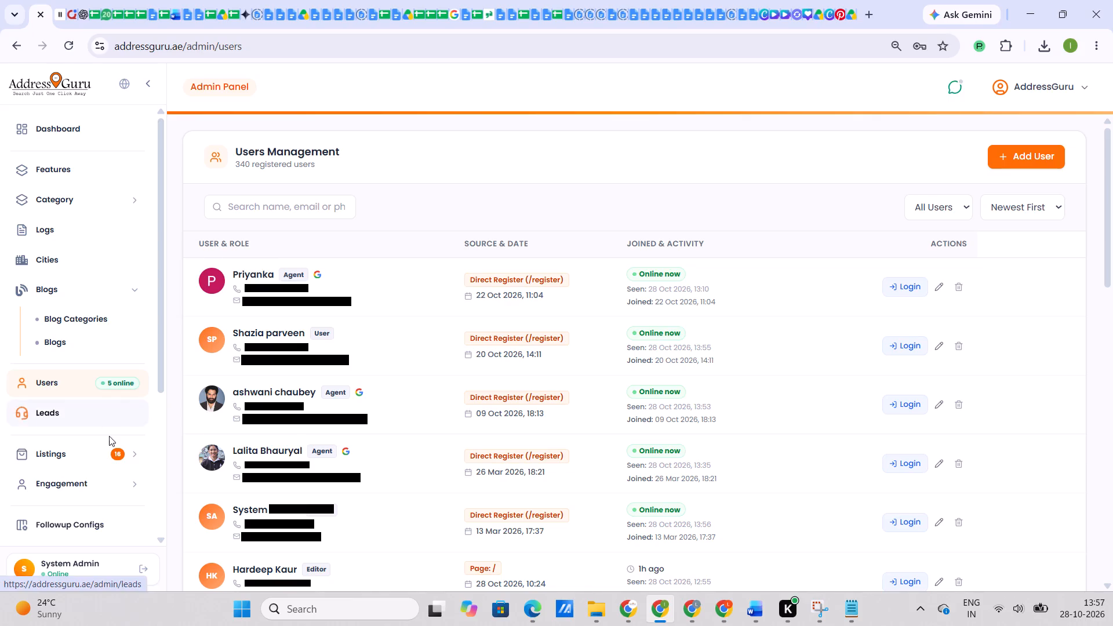
Review the pending marketplace, jobs and business listings in the admin panel.
click(100, 452)
scroll(115, 509, down, 1)
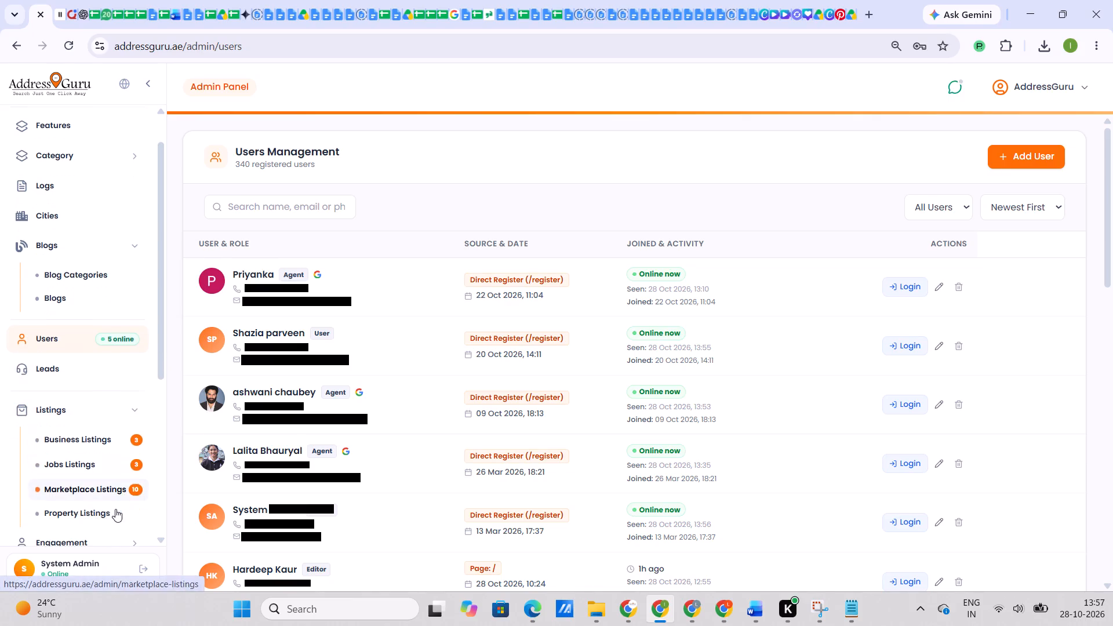
scroll(115, 509, down, 1)
click(104, 487)
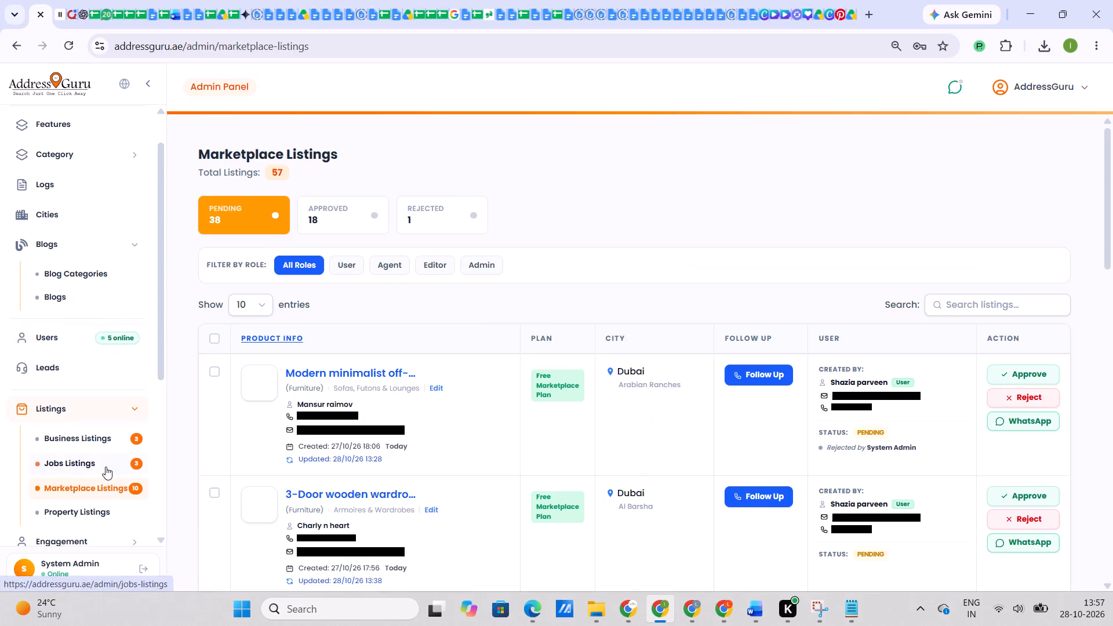
click(105, 465)
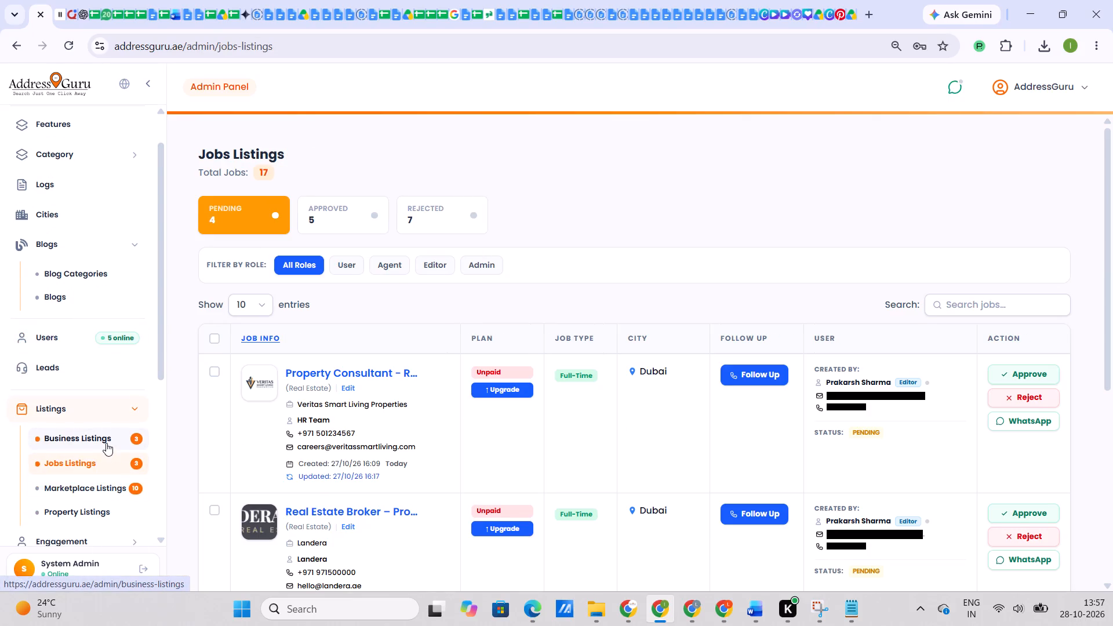
click(106, 443)
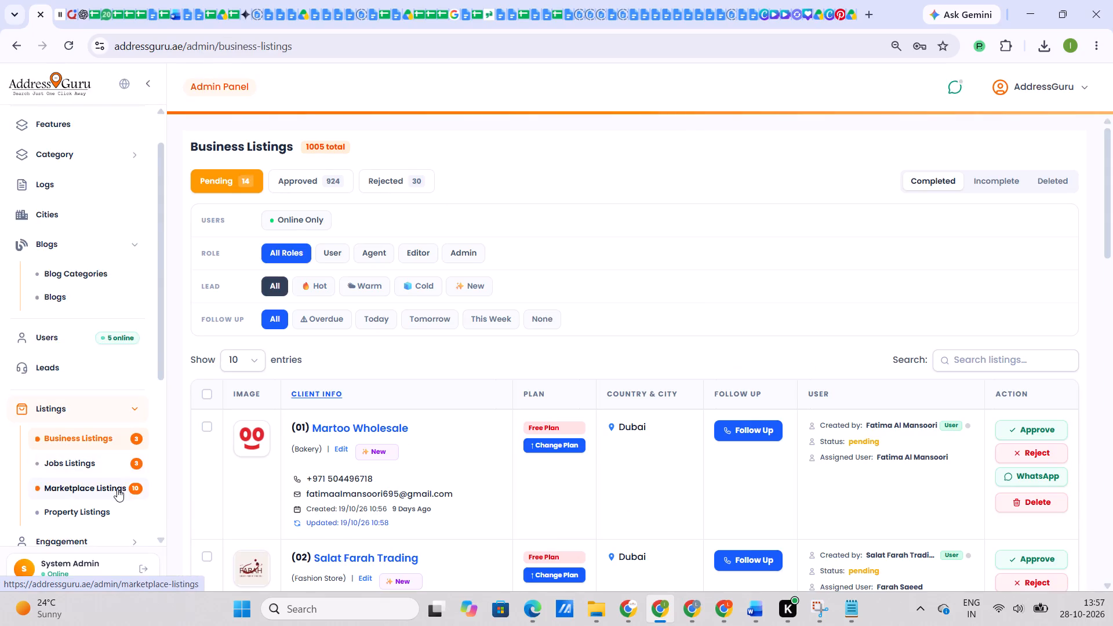
In the pending marketplace listings, find the "Modern queen size upho..." furniture listing in Al Wasl and copy its contact phone number.
click(117, 490)
scroll(692, 399, down, 4)
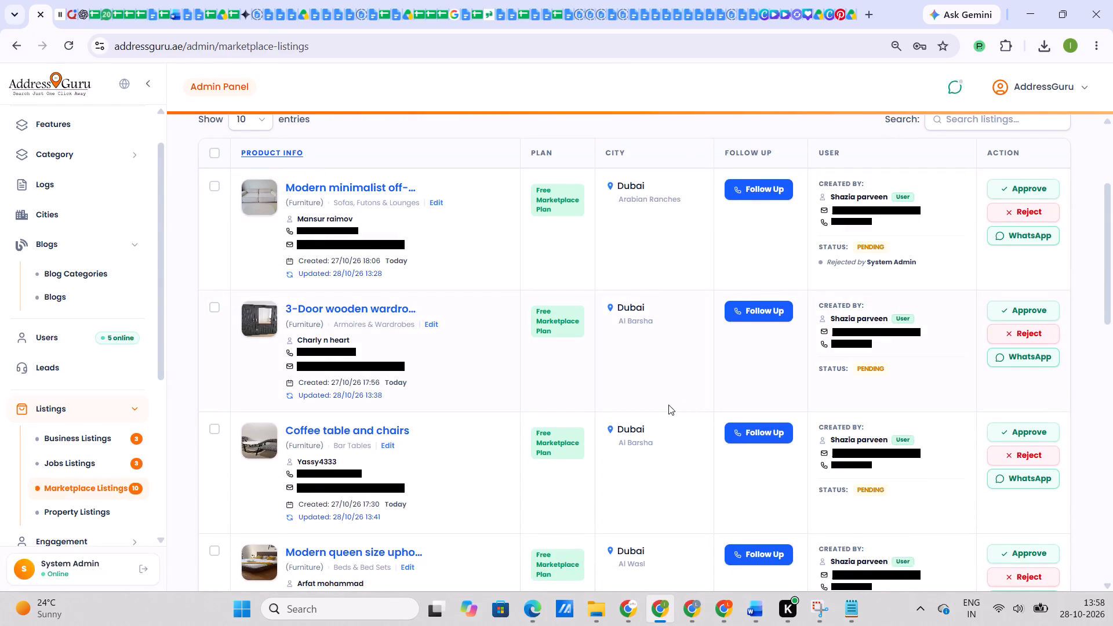
scroll(668, 405, down, 2)
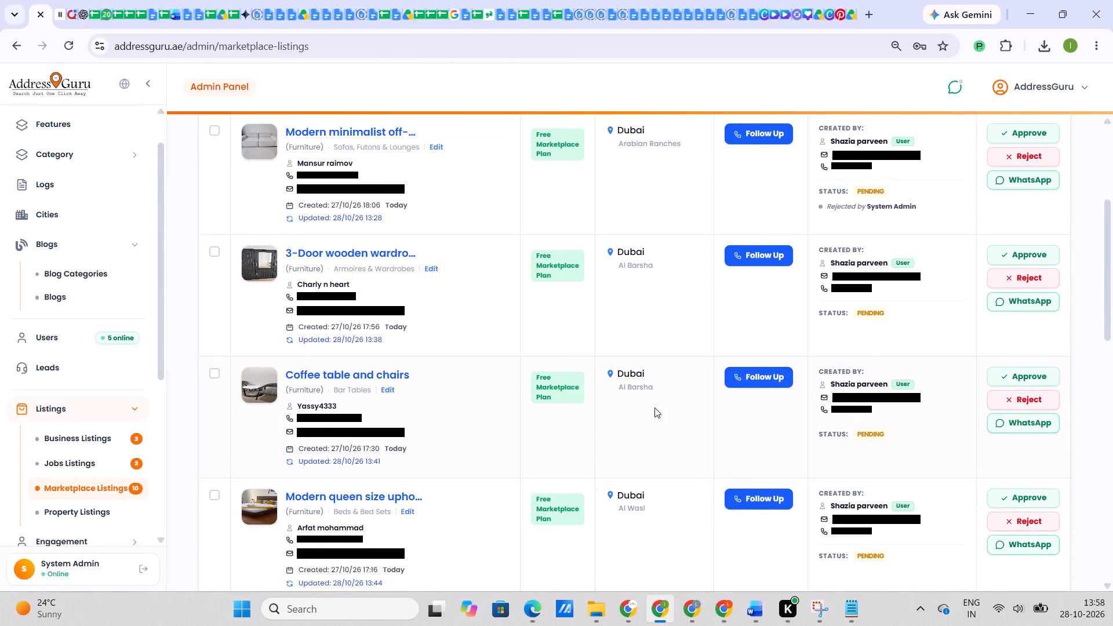
scroll(654, 407, down, 1)
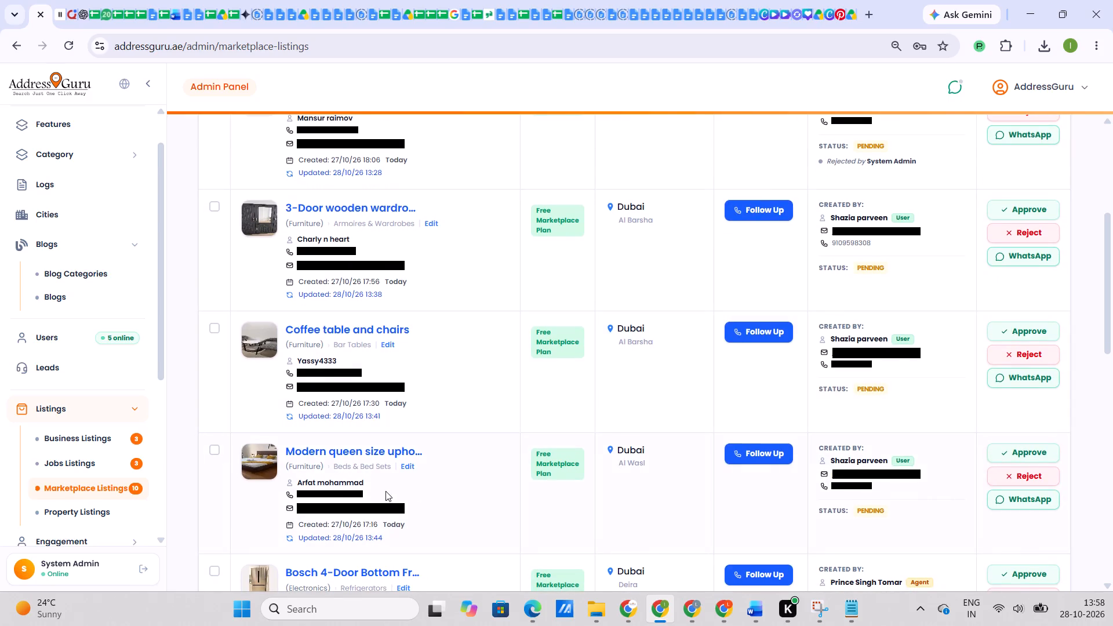
drag(375, 494, 290, 492)
key(ctrl+c)
Switch to the Search Console window to check the taxi post's indexing request.
click(631, 606)
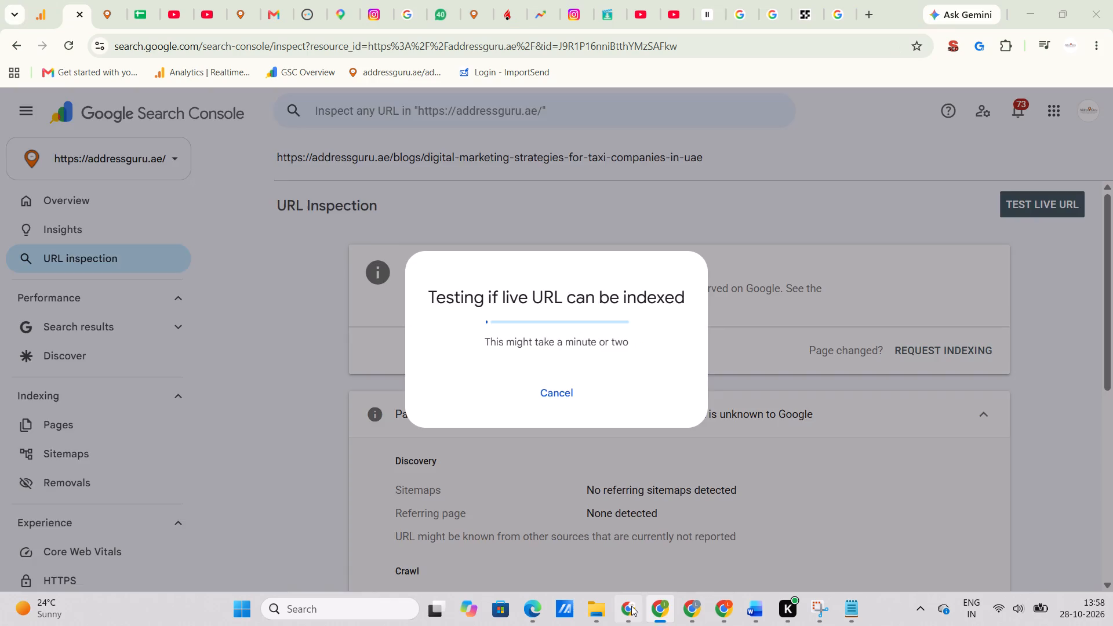
drag(631, 605, 677, 609)
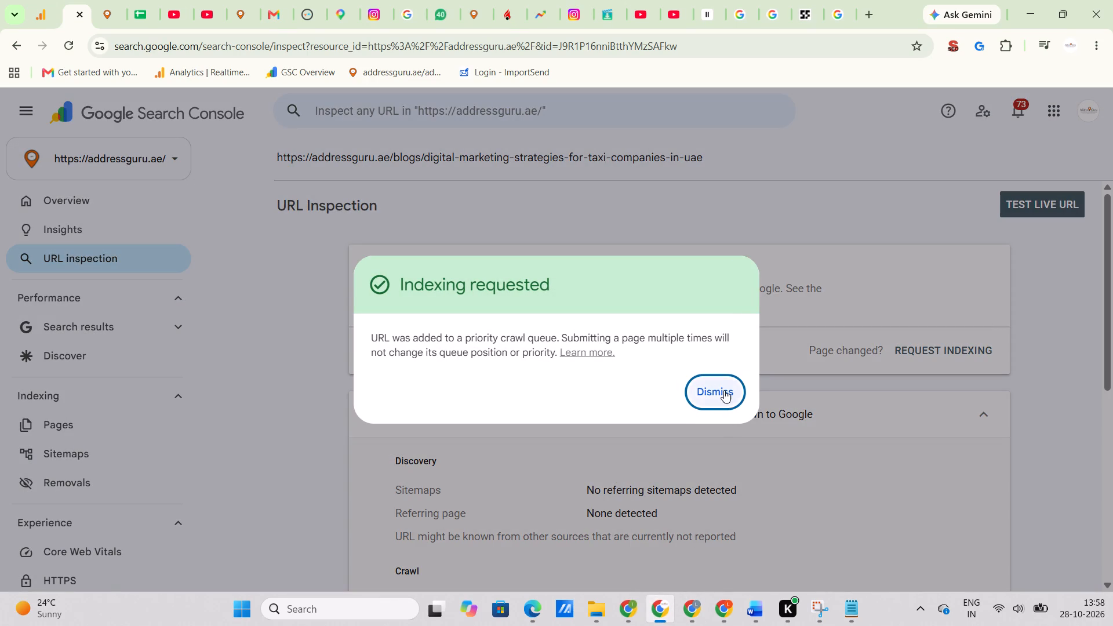
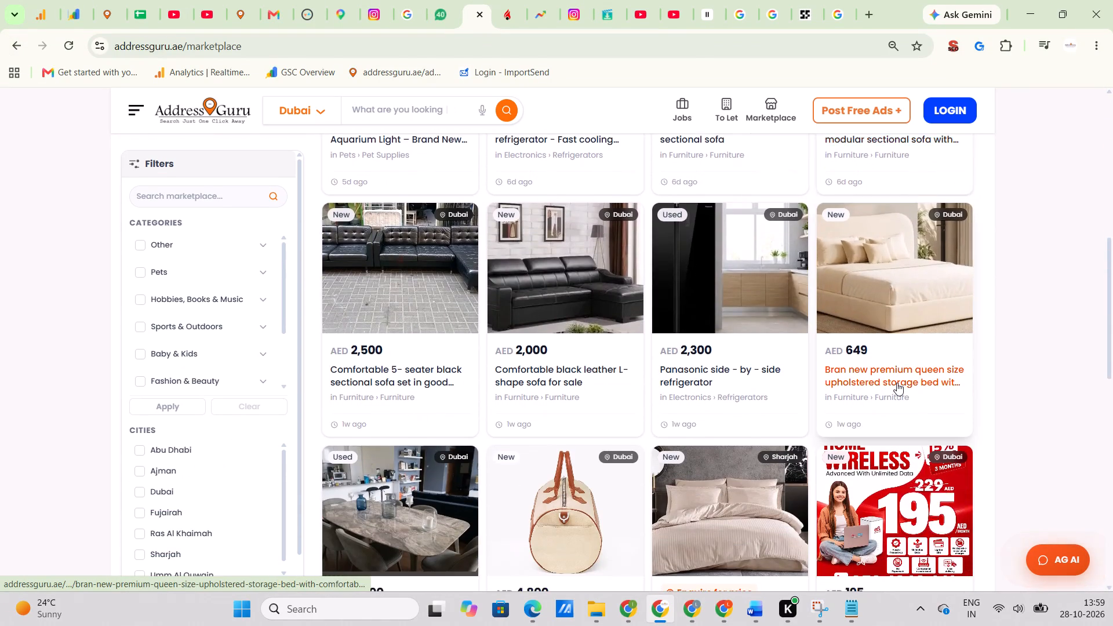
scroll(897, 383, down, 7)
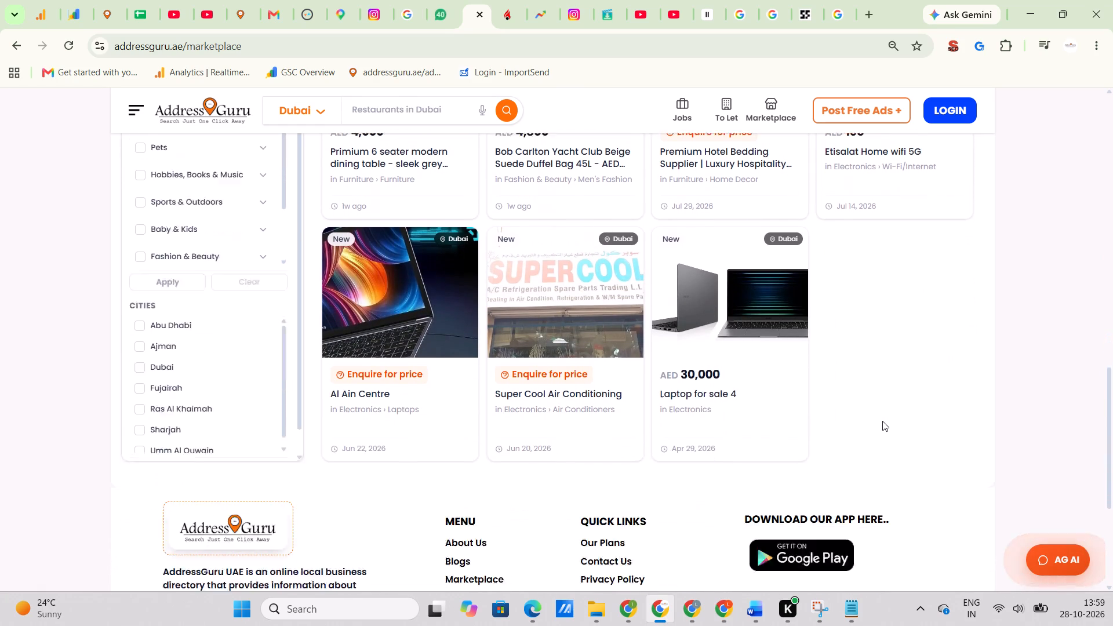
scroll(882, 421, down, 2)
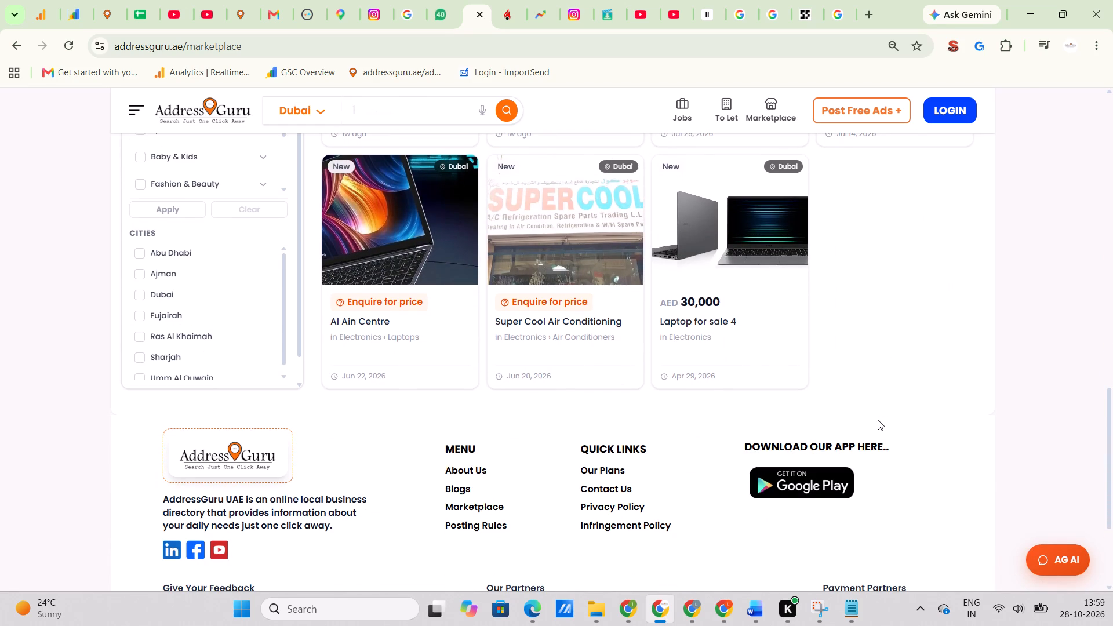
Examine the product listings on the public AddressGuru UAE marketplace page, from the first products down to the oldest ones.
scroll(878, 420, up, 12)
scroll(878, 417, down, 2)
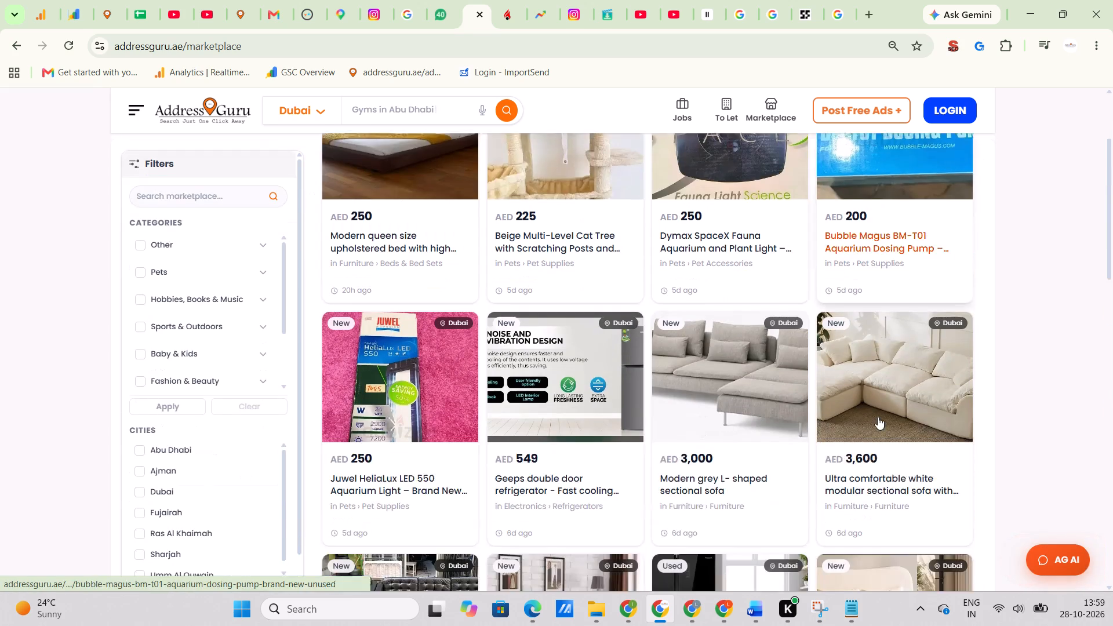
scroll(878, 417, down, 8)
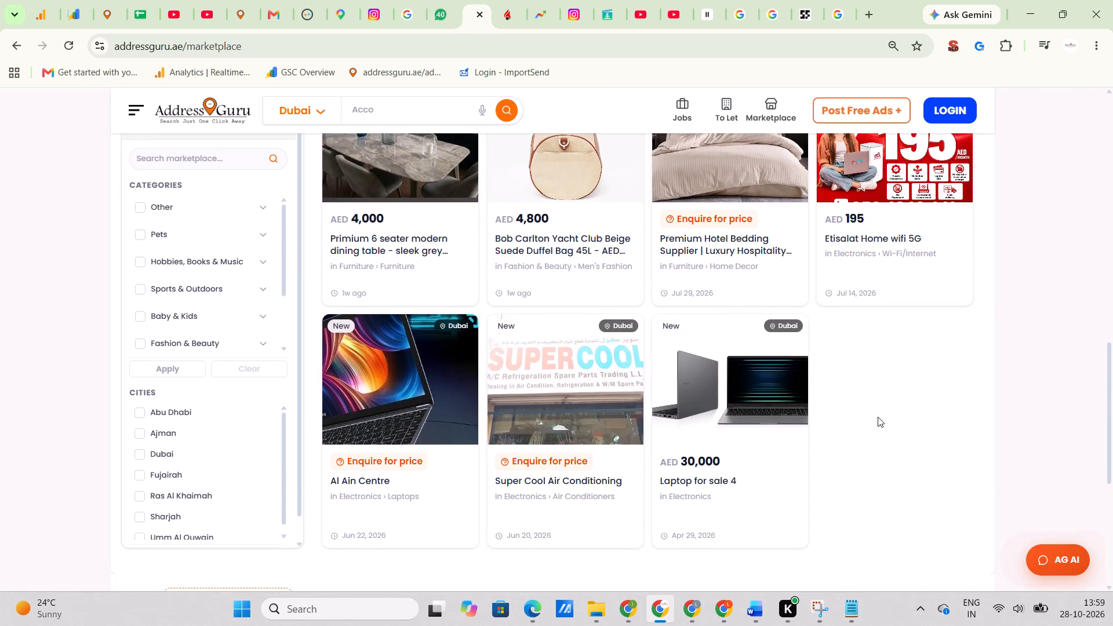
scroll(878, 417, down, 3)
scroll(878, 417, up, 10)
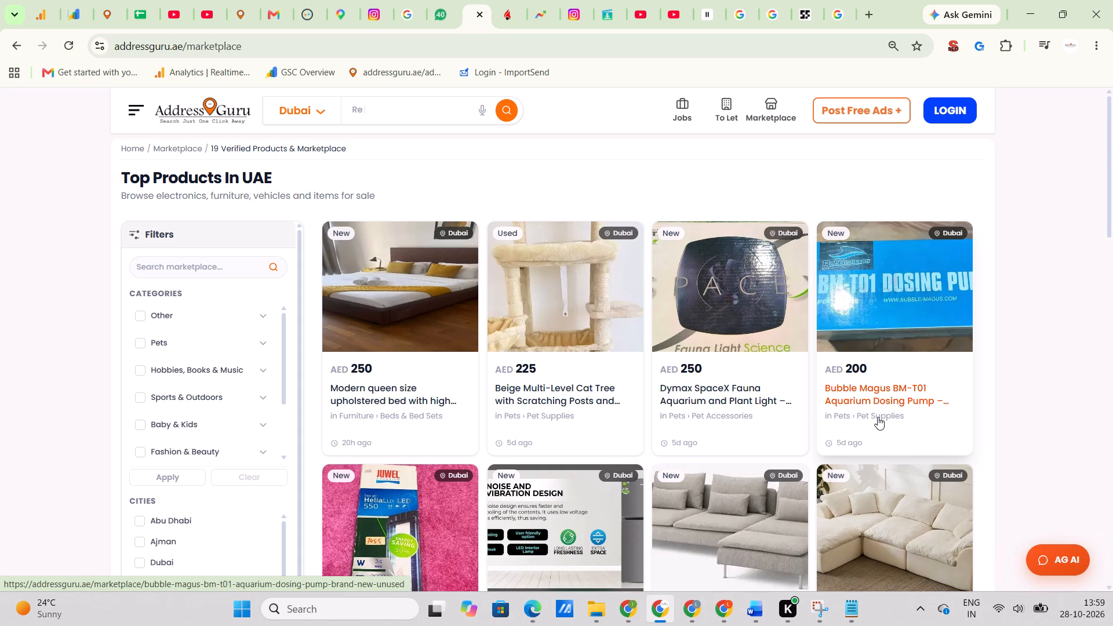
scroll(878, 417, down, 8)
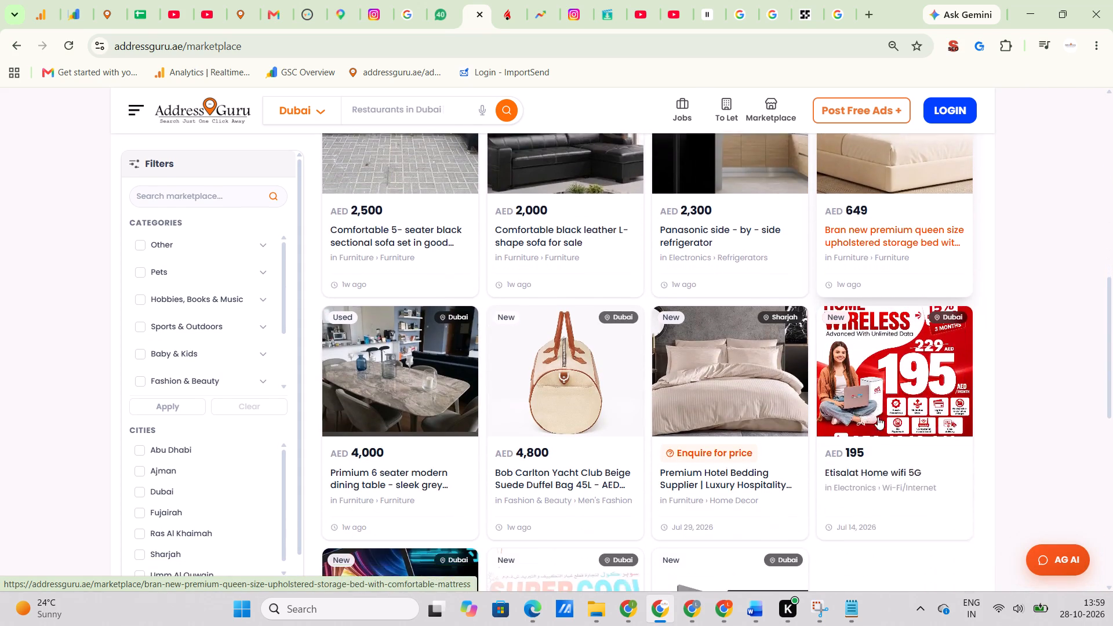
scroll(878, 417, down, 4)
scroll(878, 417, up, 10)
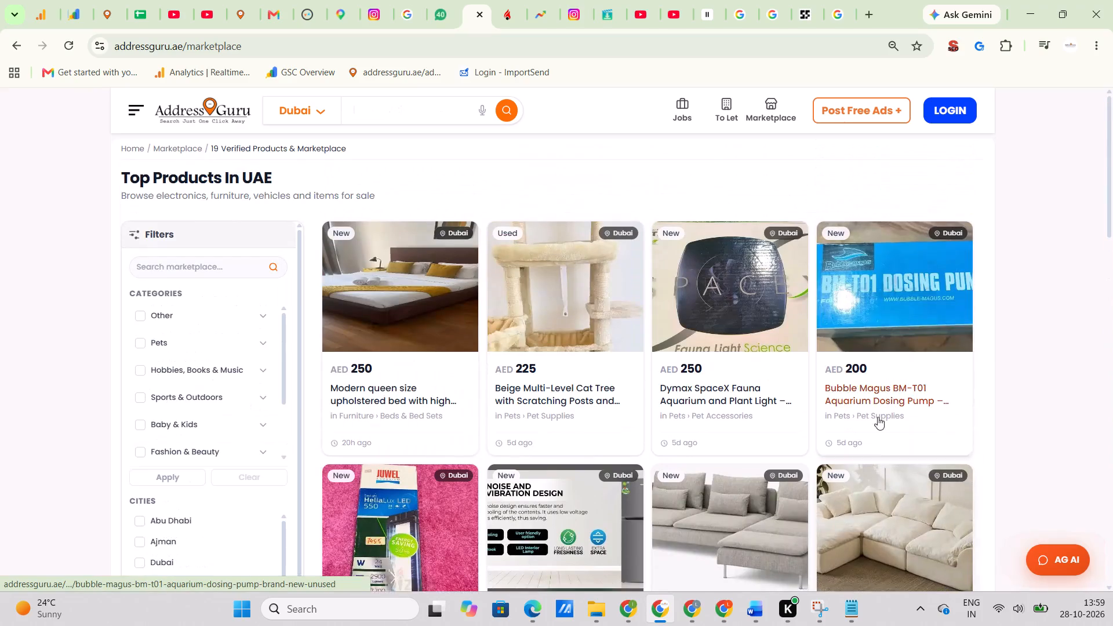
Switch to the admin panel's marketplace listings and select the contact phone number of the pending "100% Natural Kumkuma..." listing in Sharjah.
click(1036, 3)
scroll(656, 421, down, 3)
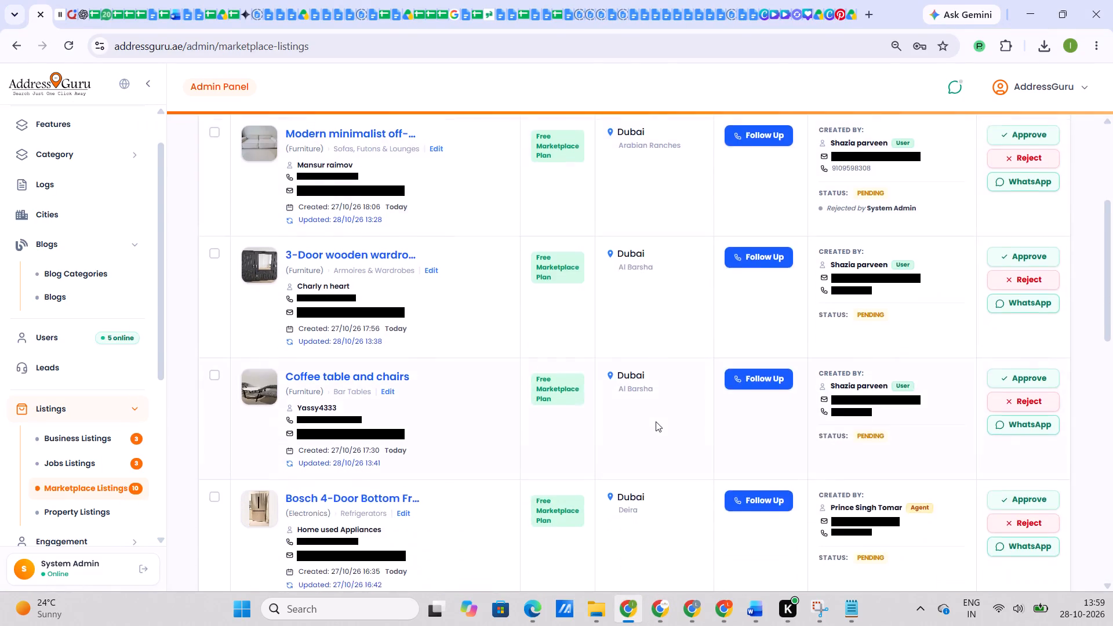
scroll(656, 421, down, 3)
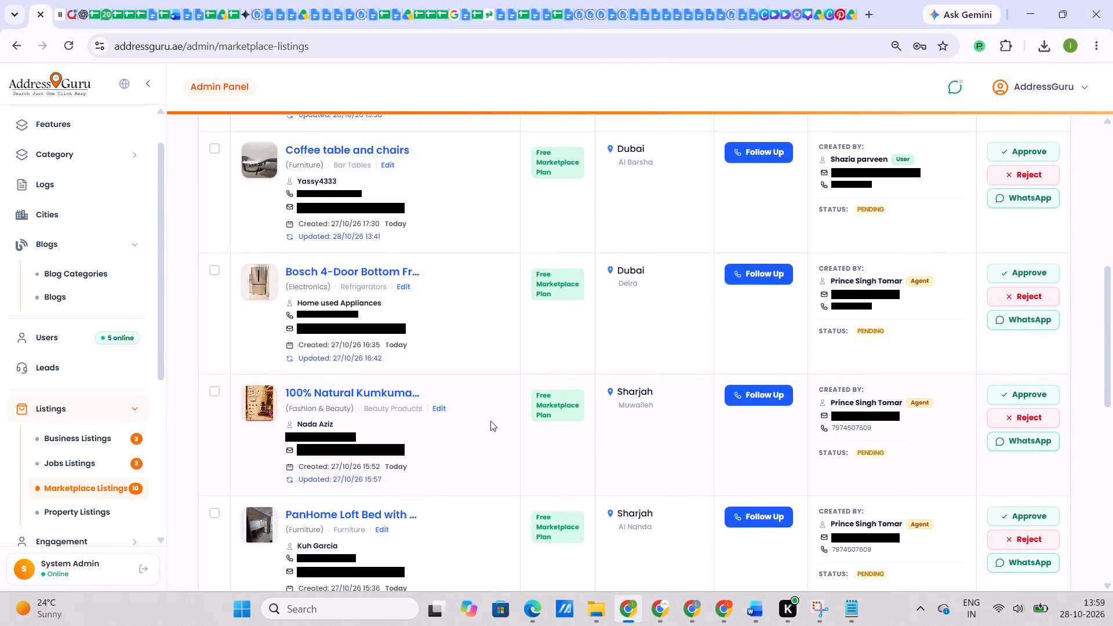
scroll(490, 421, down, 1)
drag(359, 432, 295, 434)
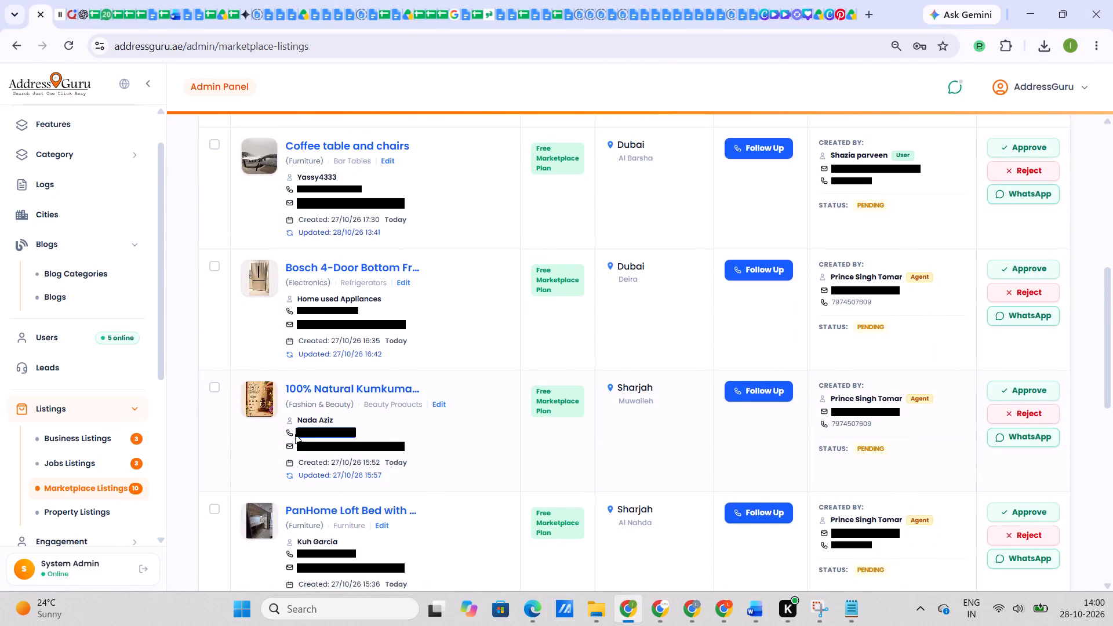
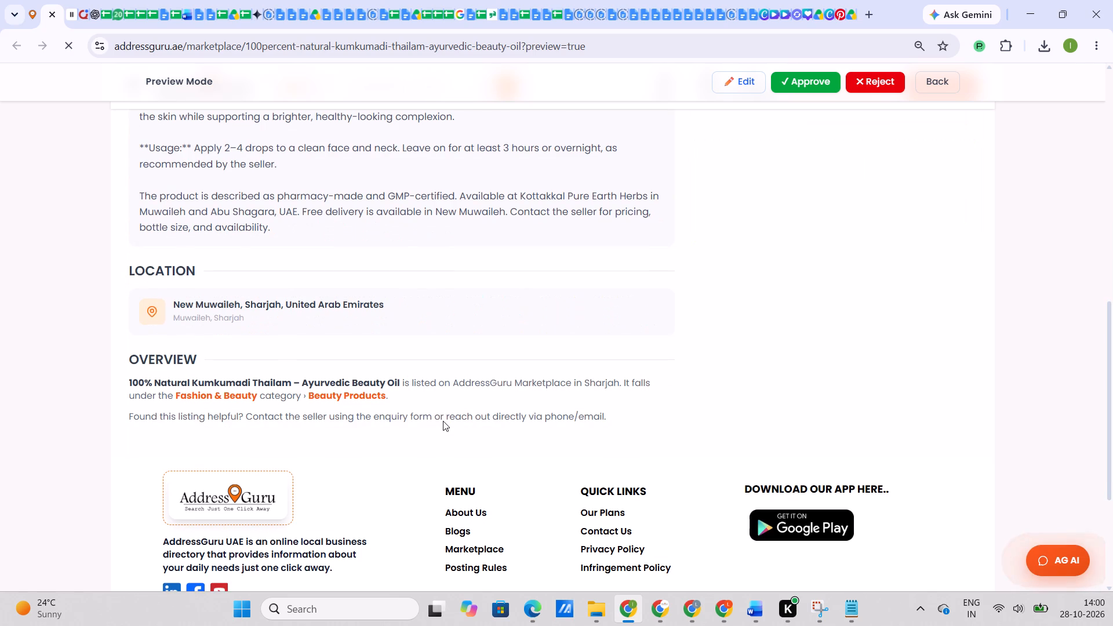
Examine the preview of the 100% Natural Kumkumadi Thailam listing, covering its description, location, overview and photo gallery.
scroll(443, 421, down, 1)
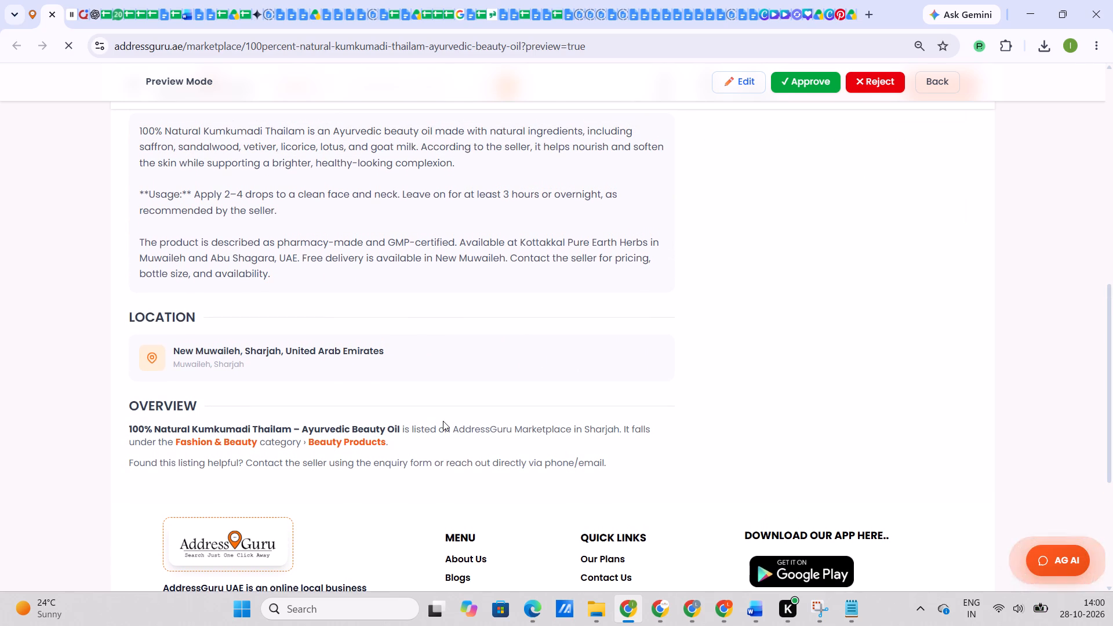
scroll(443, 421, up, 8)
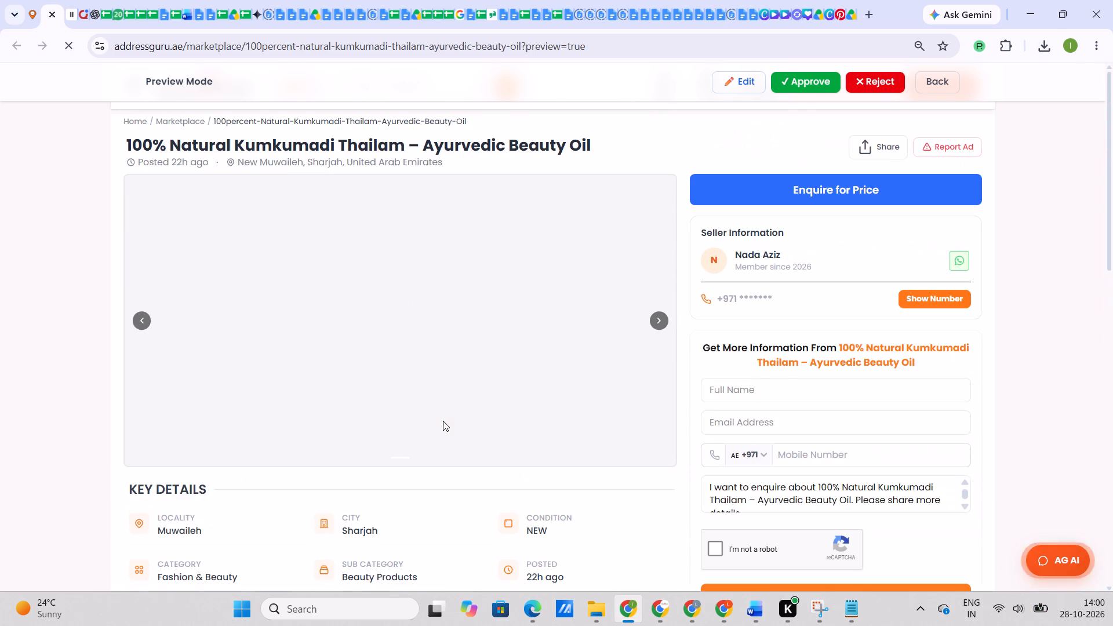
click(668, 316)
double_click(658, 325)
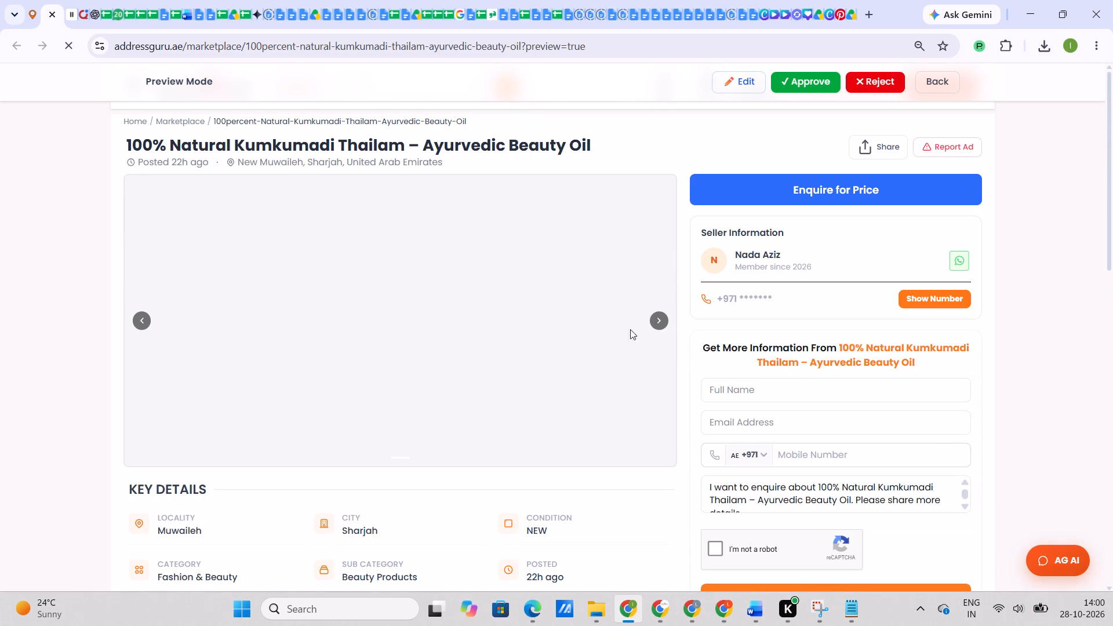
Show the approved marketplace listings in the admin panel, examine the preview of the modern queen size upholstered bed listing, and close it.
click(35, 0)
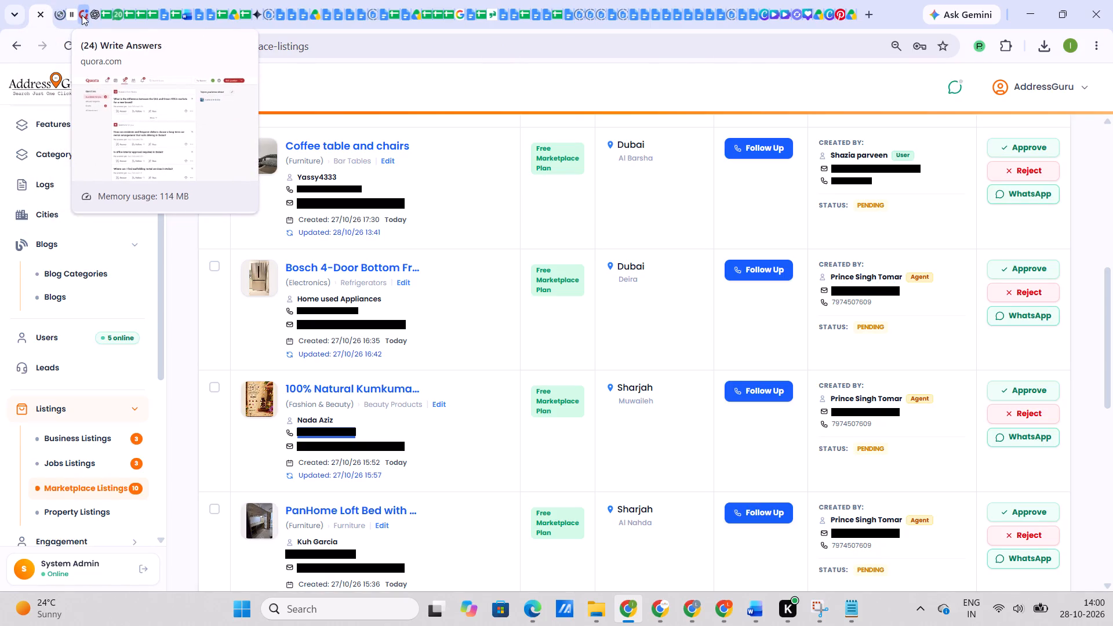
click(63, 0)
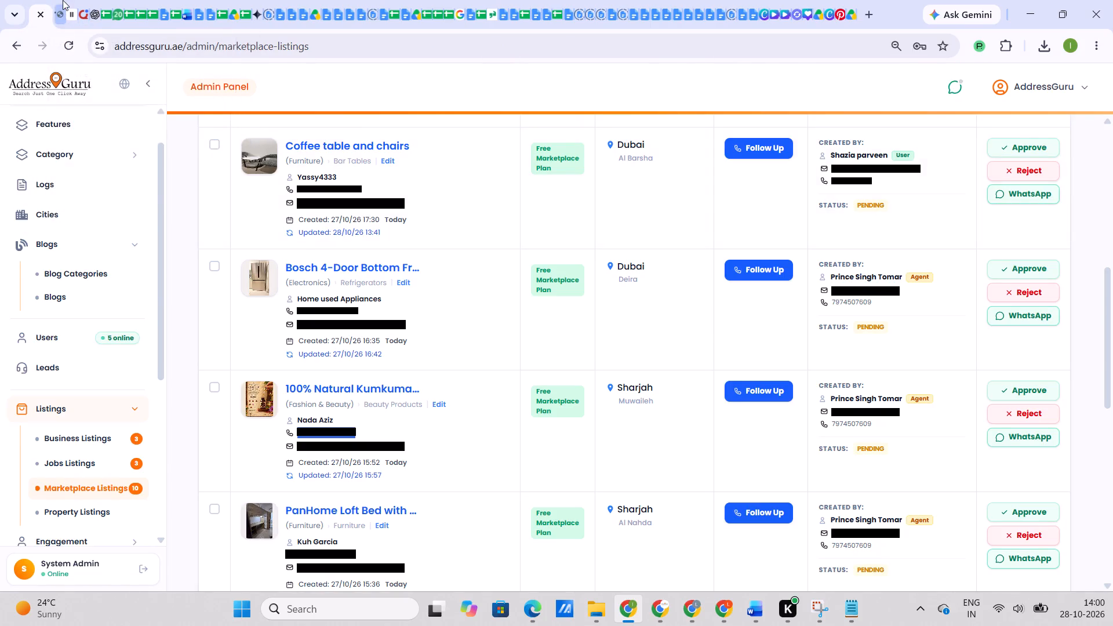
click(35, 0)
scroll(305, 212, up, 3)
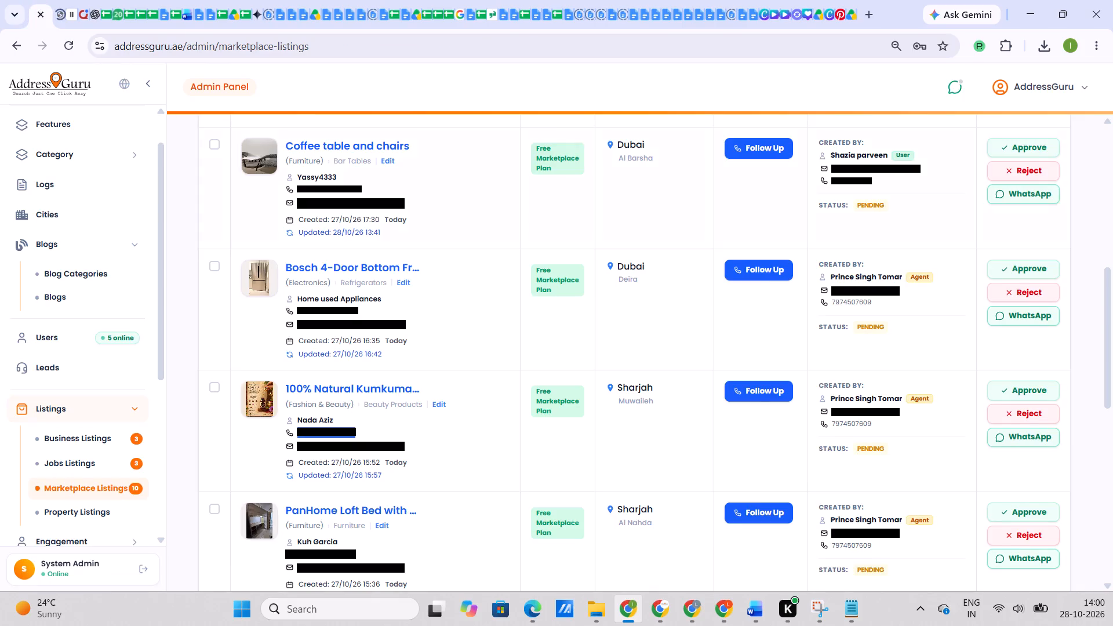
scroll(409, 275, up, 2)
click(314, 204)
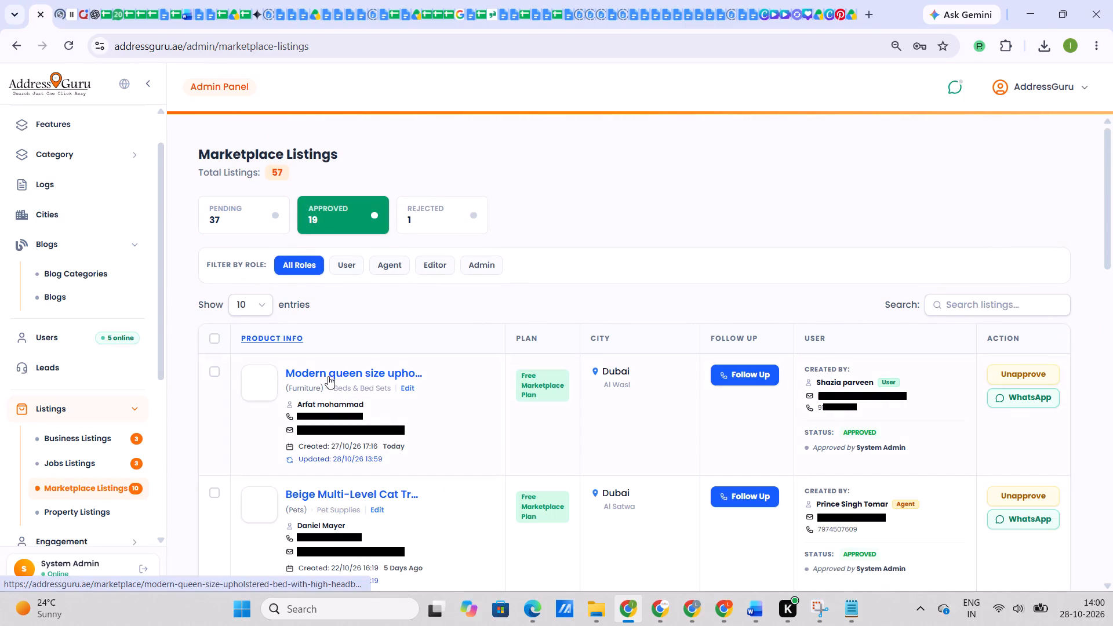
click(328, 377)
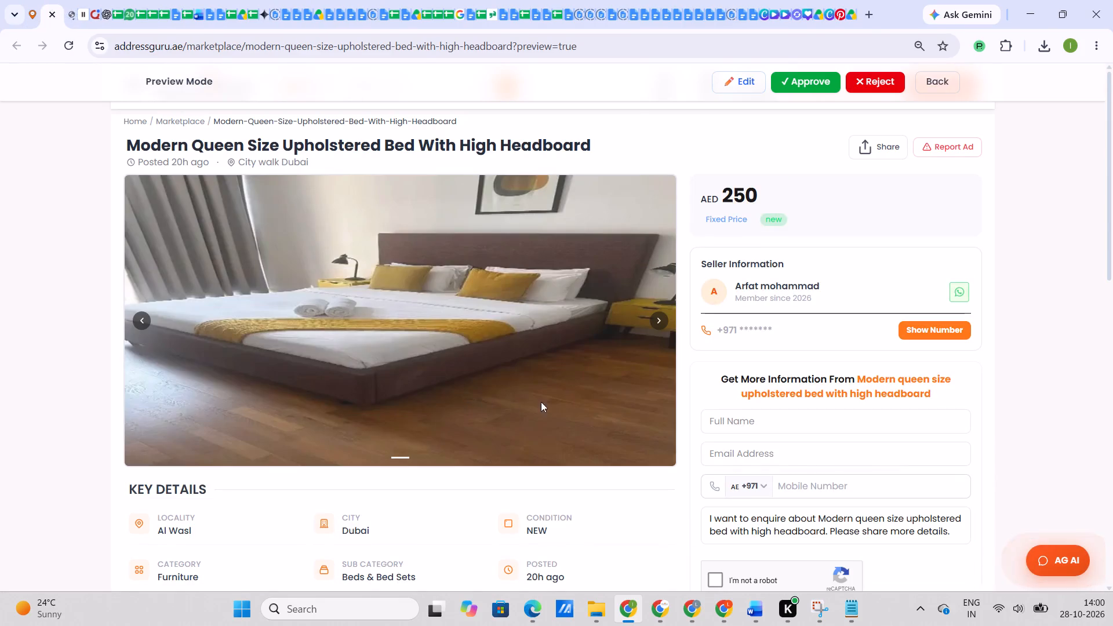
scroll(577, 393, down, 4)
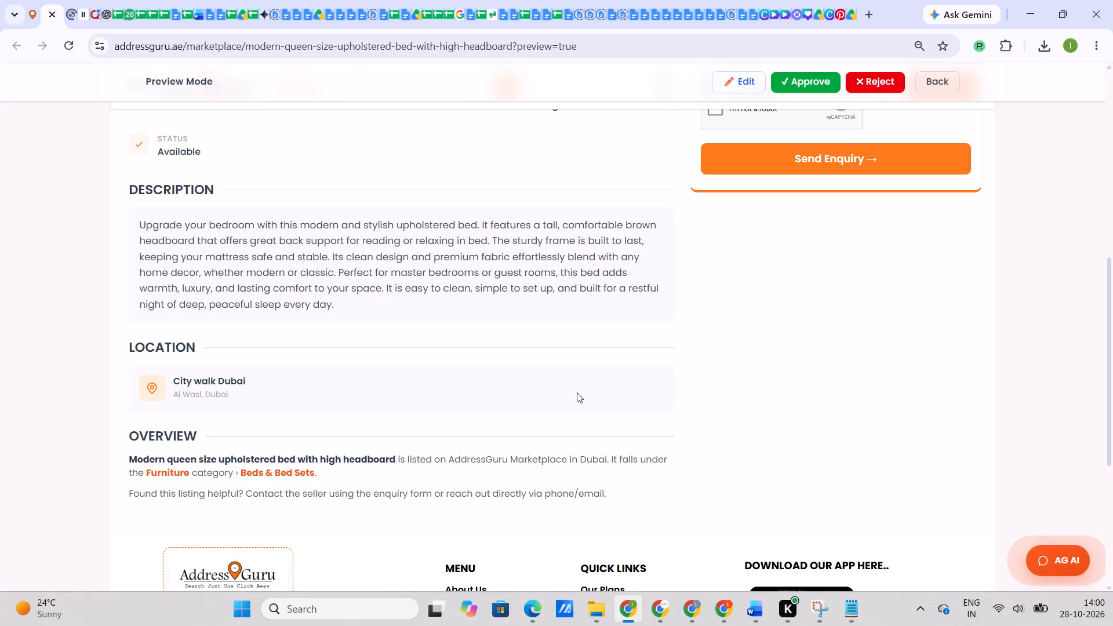
click(58, 10)
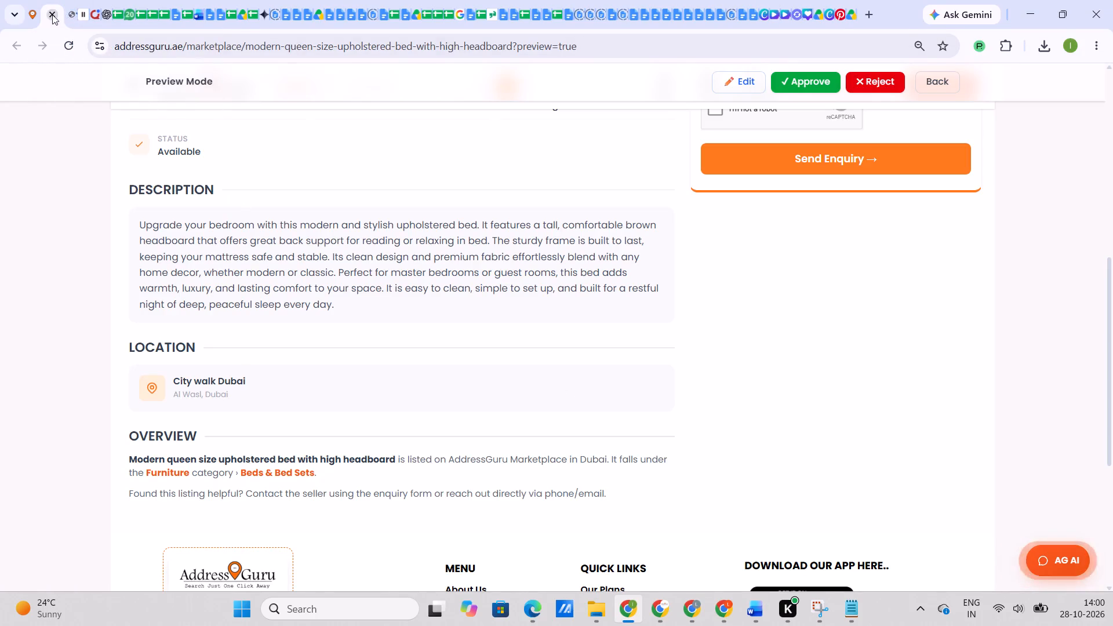
click(52, 14)
Return to the 100% Natural Kumkumadi Thailam listing preview and check its photo area and details again.
click(56, 0)
scroll(531, 326, down, 2)
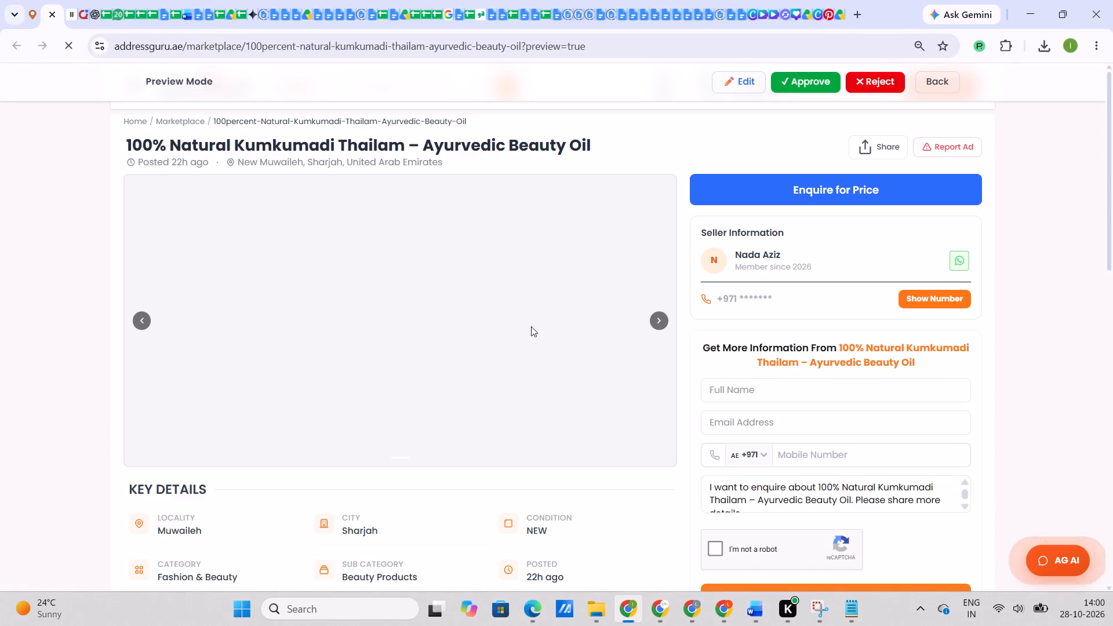
scroll(531, 326, down, 2)
scroll(126, 144, up, 7)
Switch the admin panel's marketplace listings back to the pending ones and open the "100% Natural Kumkuma..." listing in Sharjah for editing.
click(29, 0)
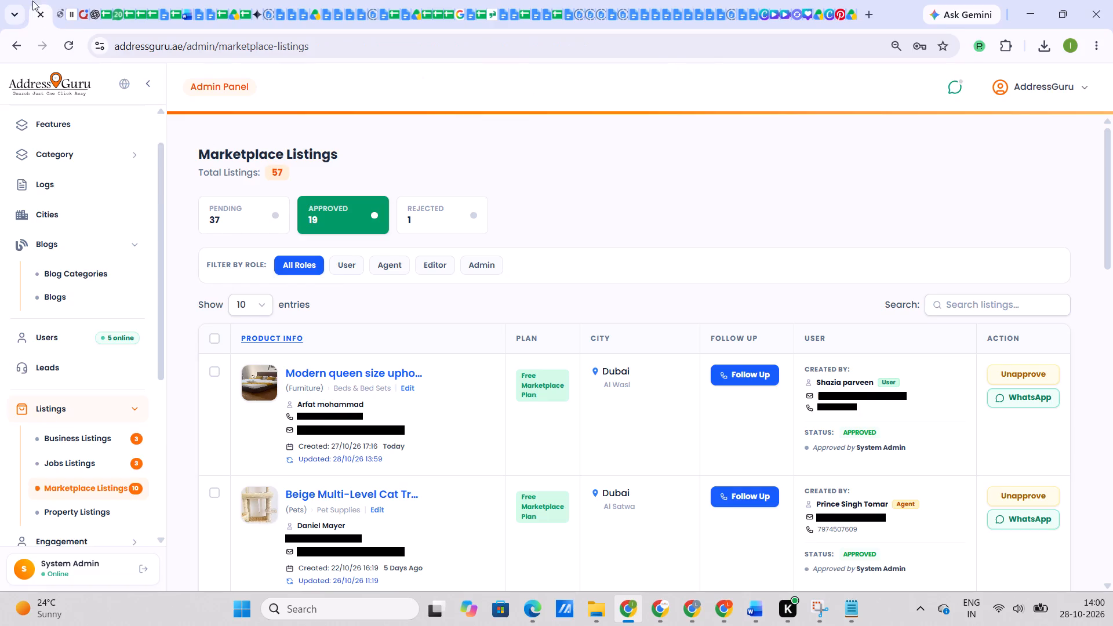
scroll(357, 388, down, 4)
scroll(372, 369, up, 4)
click(235, 217)
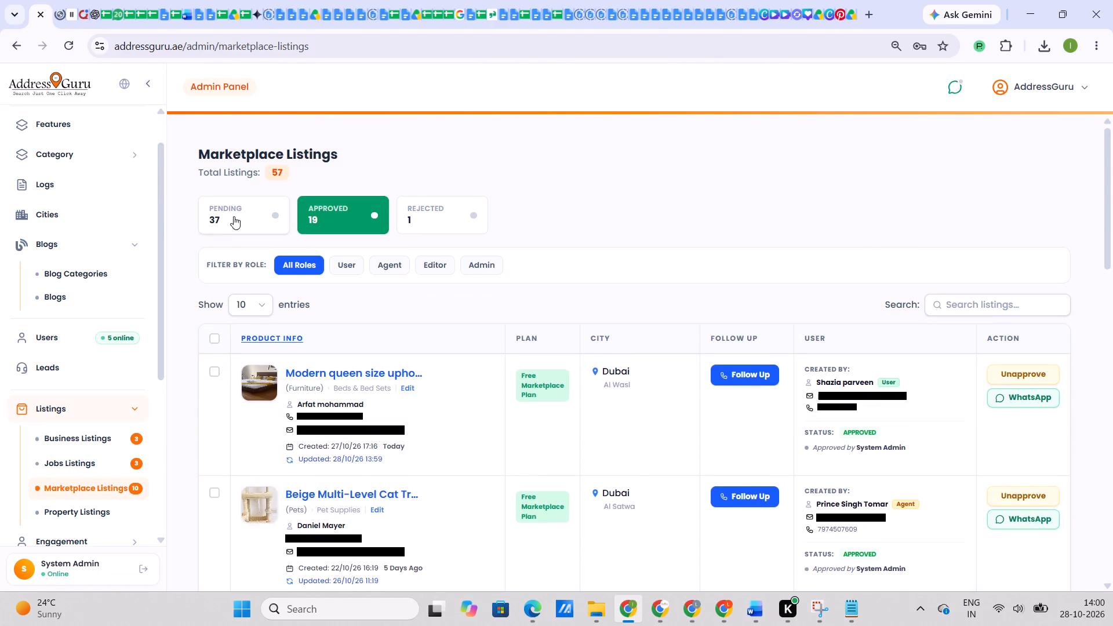
scroll(646, 424, down, 1)
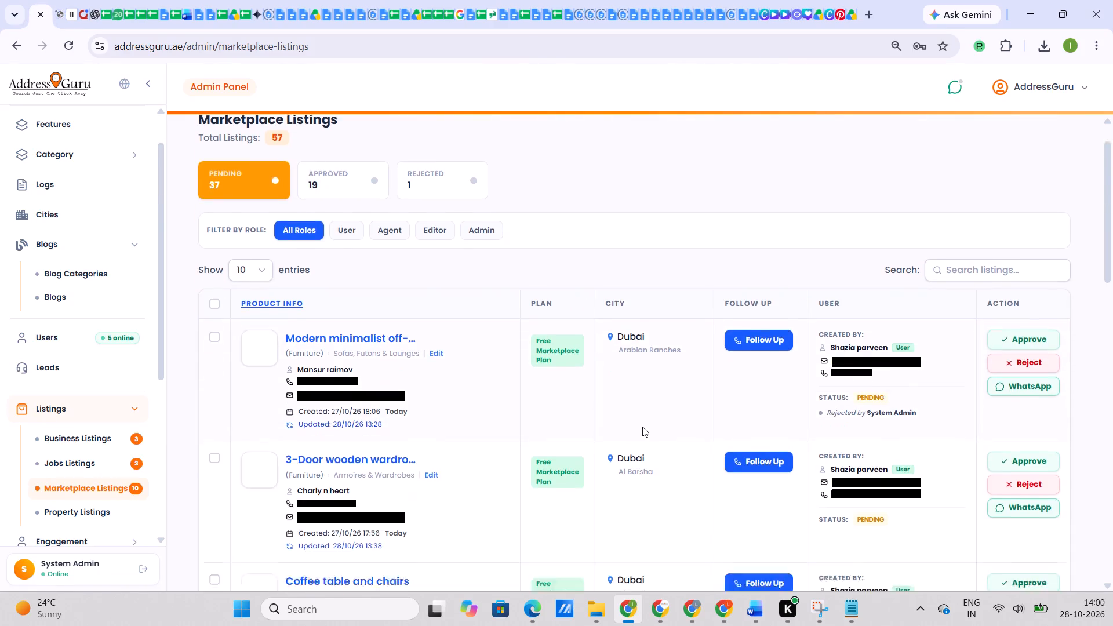
scroll(642, 427, down, 6)
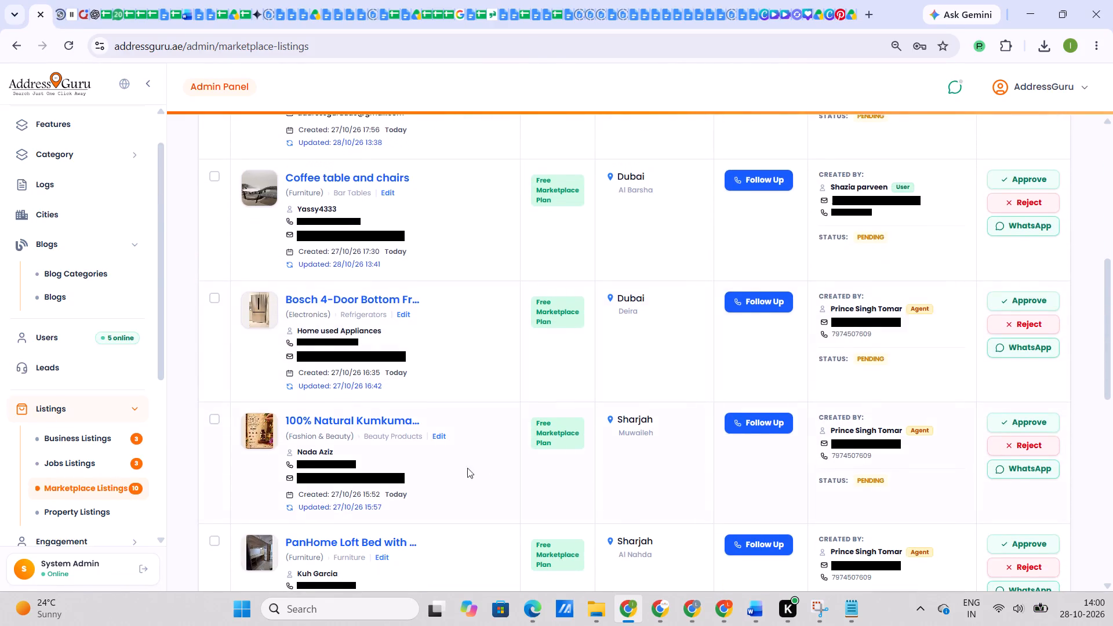
click(434, 432)
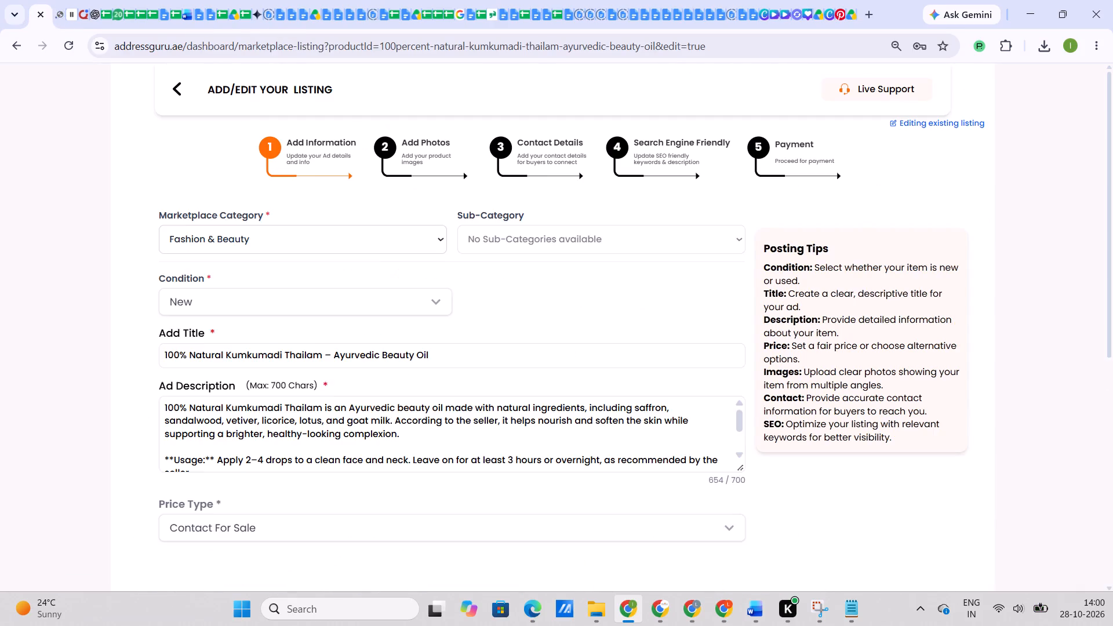
Place the text cursor at the "**Usage:**" label in the listing's ad description.
scroll(424, 436, down, 1)
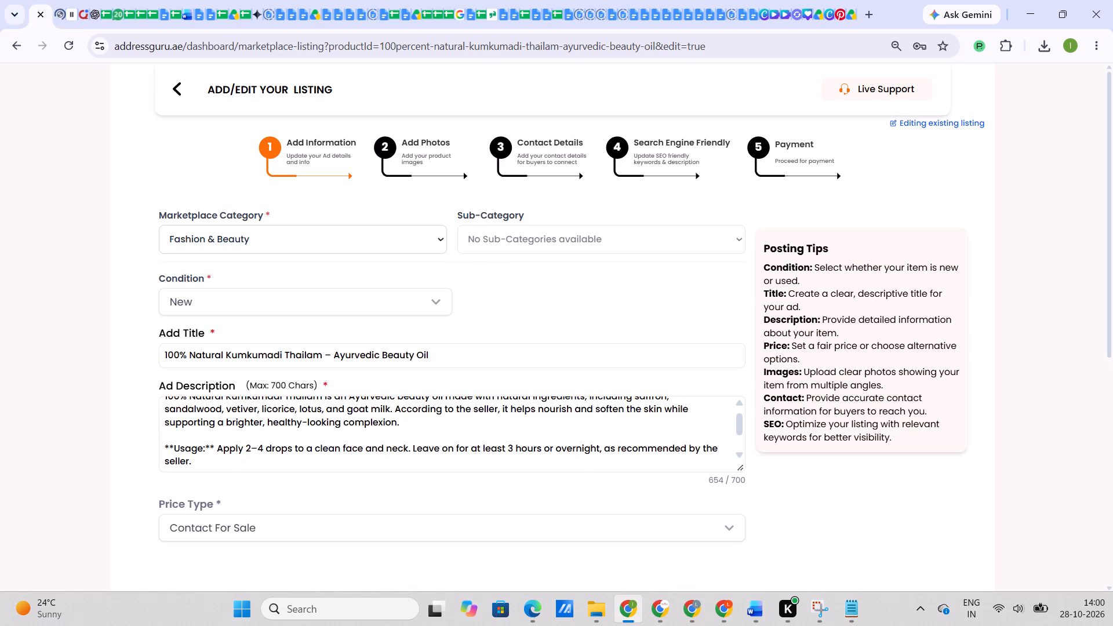
click(216, 443)
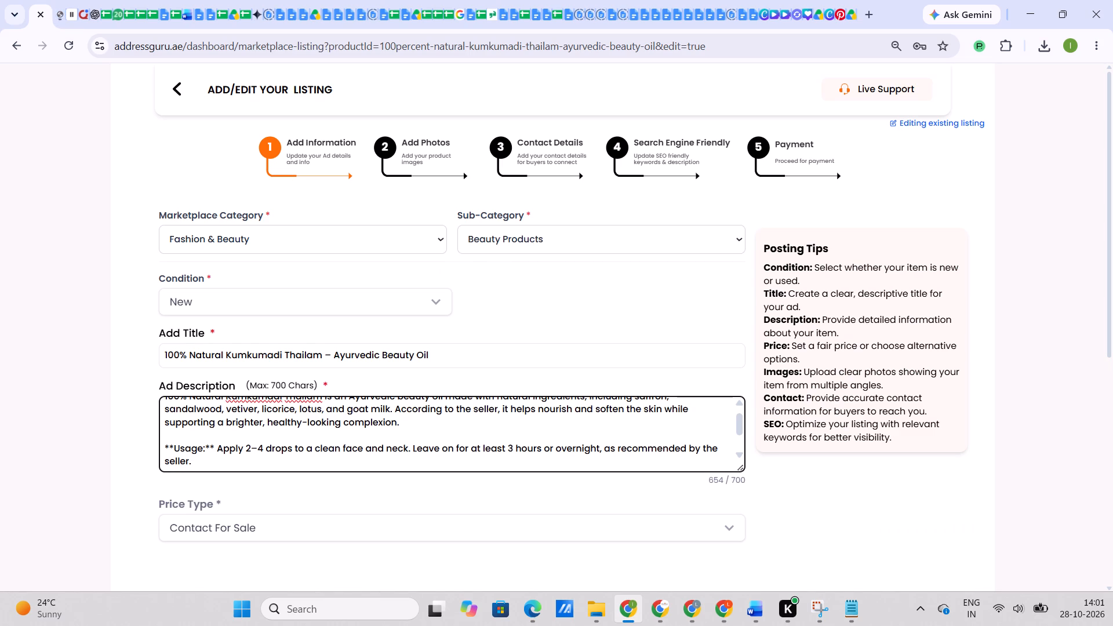
Remove the asterisks around the "Usage:" label in the ad description so the text reads "Usage:Apply 2–4 drops".
key(BackSpace)
key(BackSpace)
key(BackSpace)
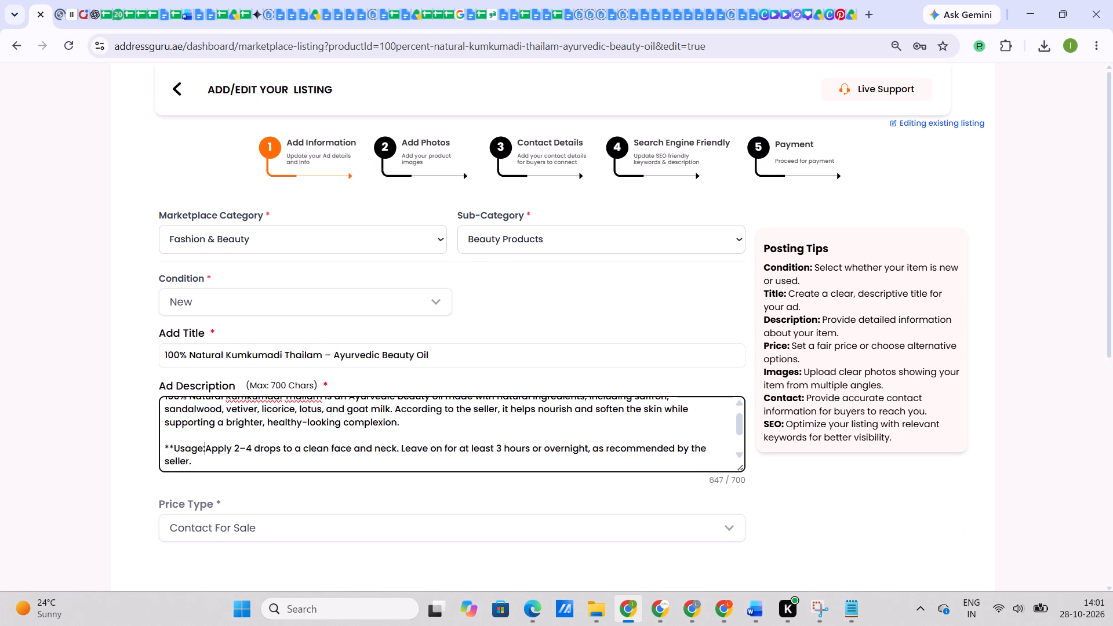
click(176, 441)
click(176, 446)
key(BackSpace)
key(BackSpace)
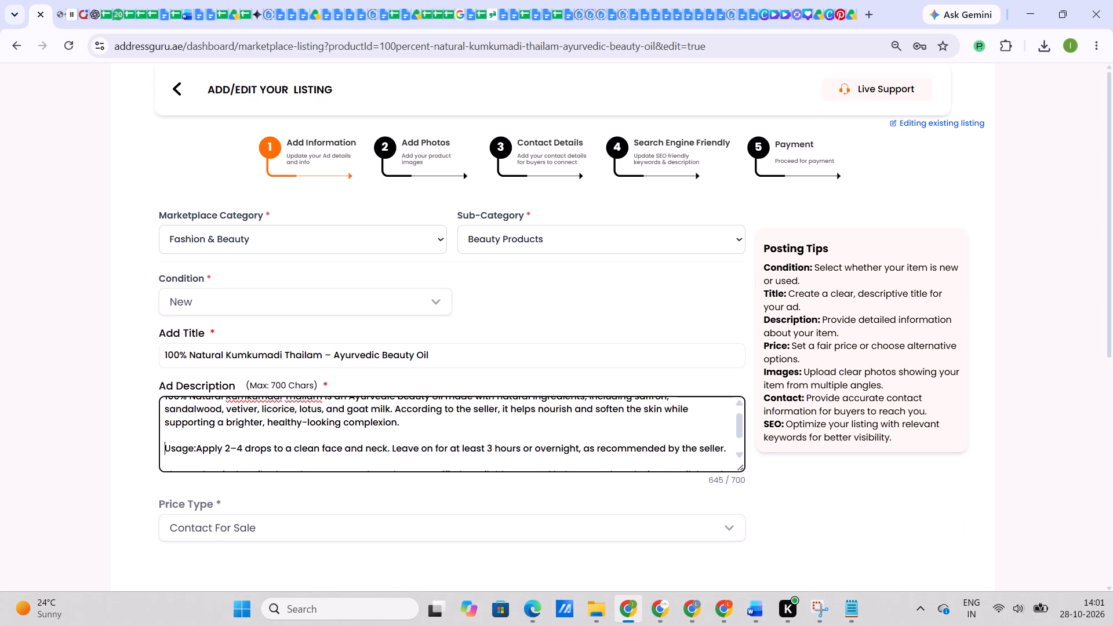
scroll(380, 432, up, 1)
scroll(387, 434, down, 1)
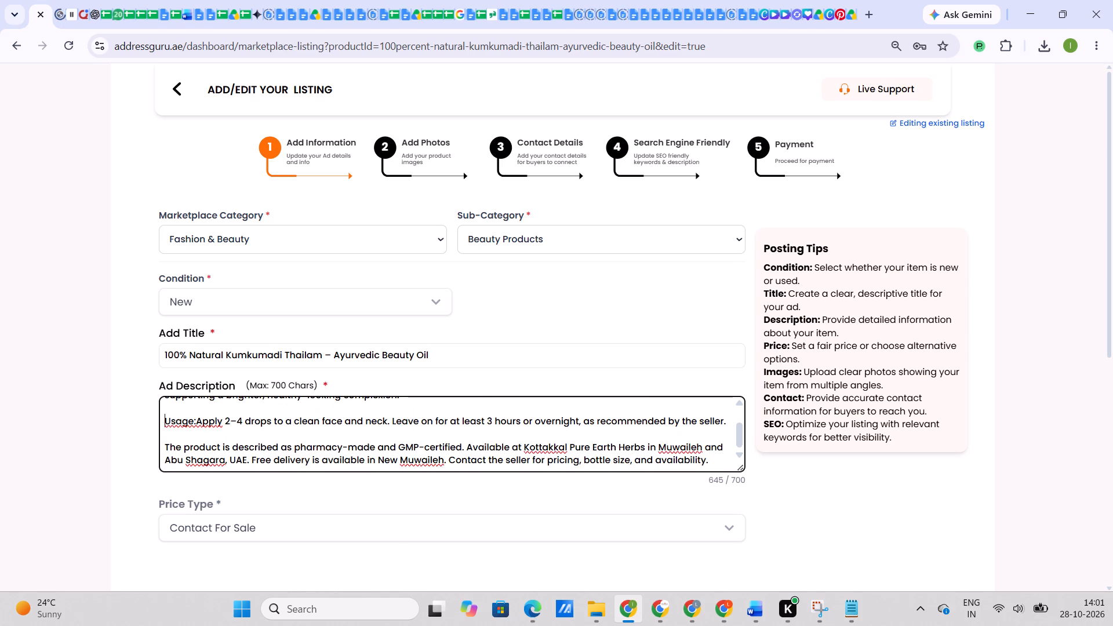
Advance the Kumkumadi Thailam listing form to the Add Photos stage.
scroll(387, 434, down, 2)
scroll(791, 469, down, 1)
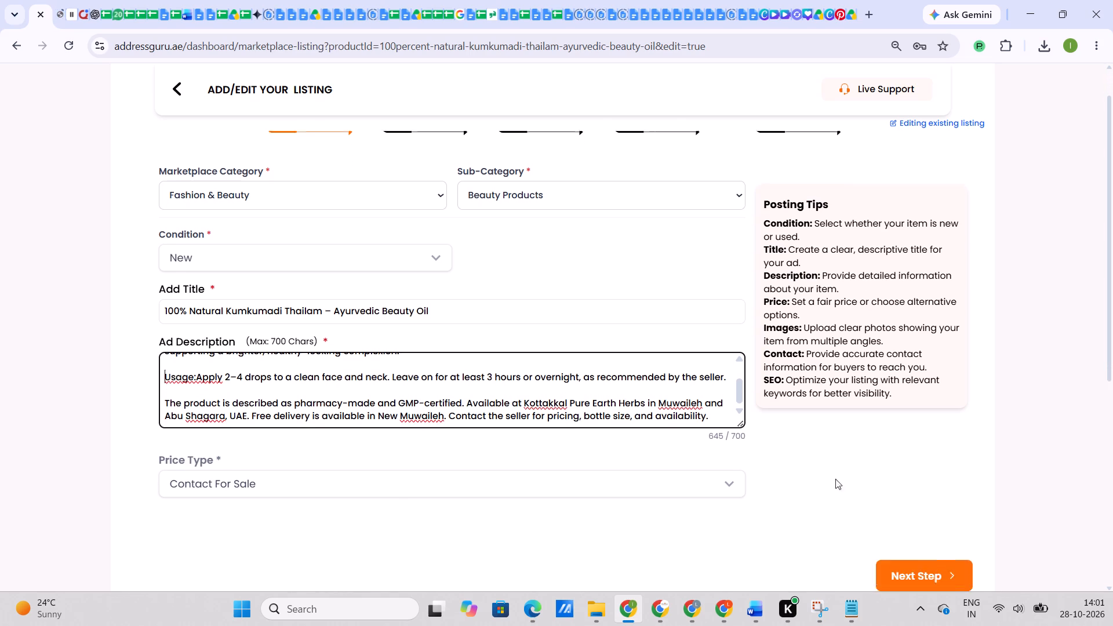
scroll(835, 479, down, 2)
click(903, 442)
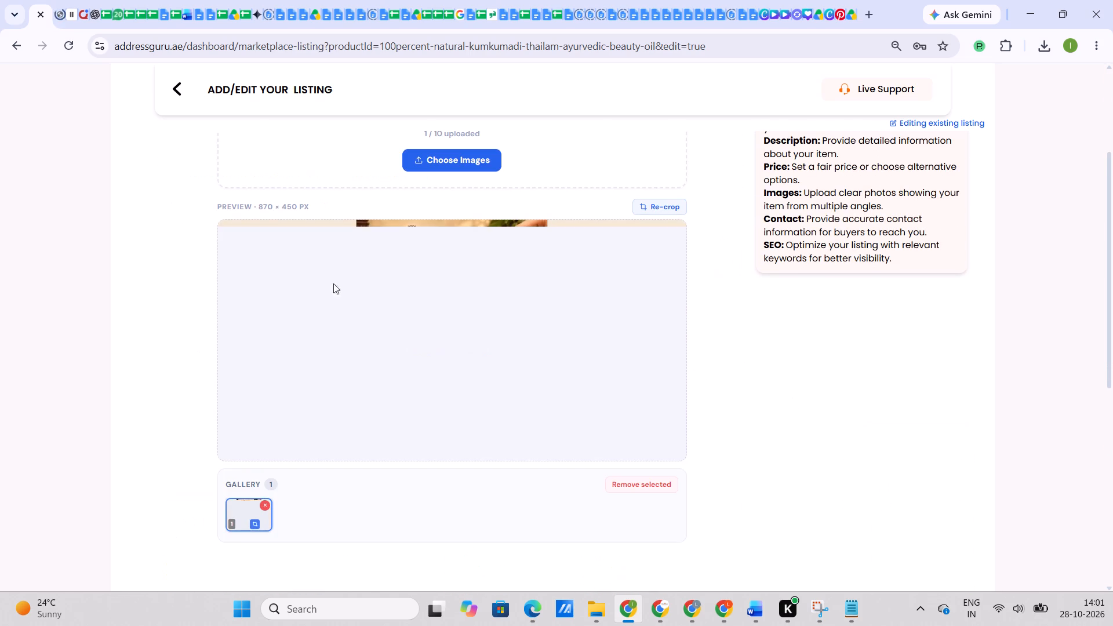
Return to the pending marketplace listings, start approving the "100% Natural Kumkuma..." listing in Sharjah, and review its WhatsApp notification message.
click(175, 90)
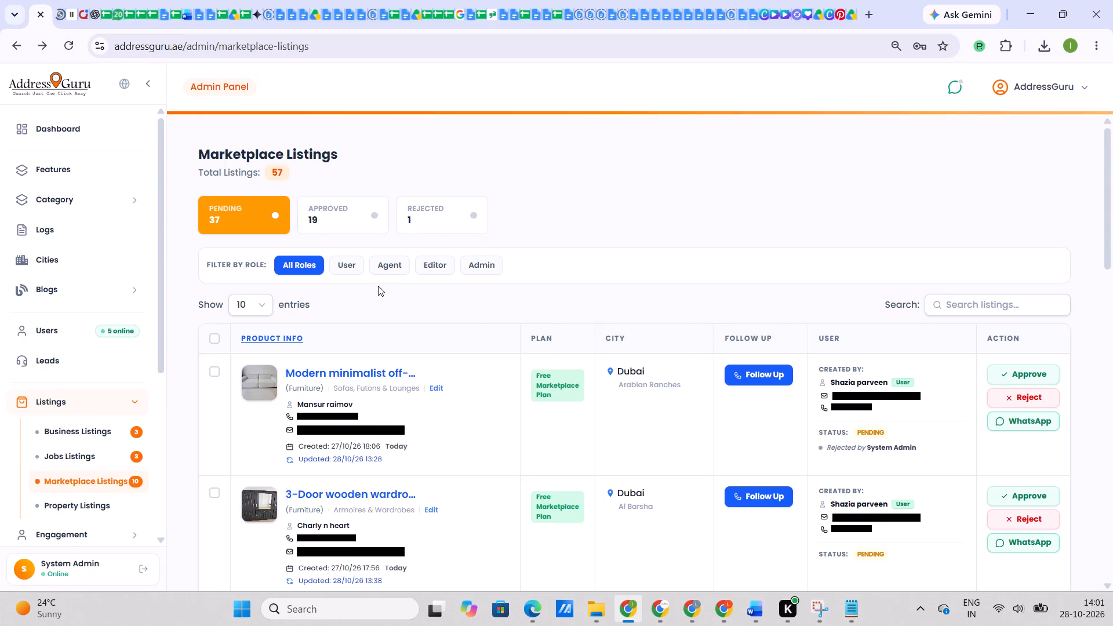
scroll(365, 397, down, 5)
scroll(375, 446, down, 1)
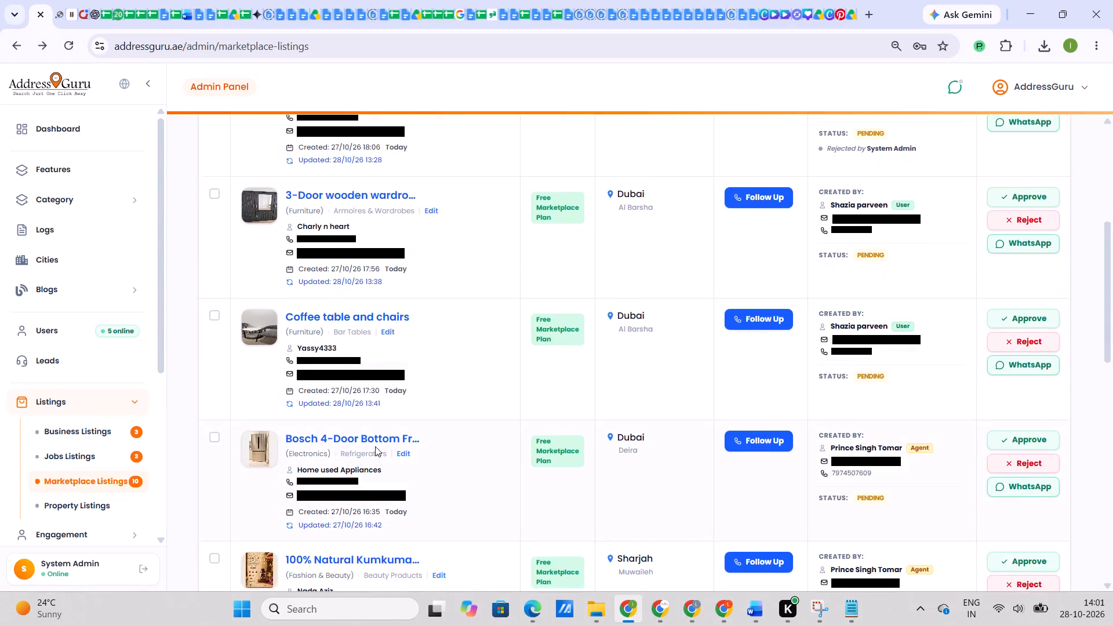
scroll(375, 446, down, 1)
click(1020, 453)
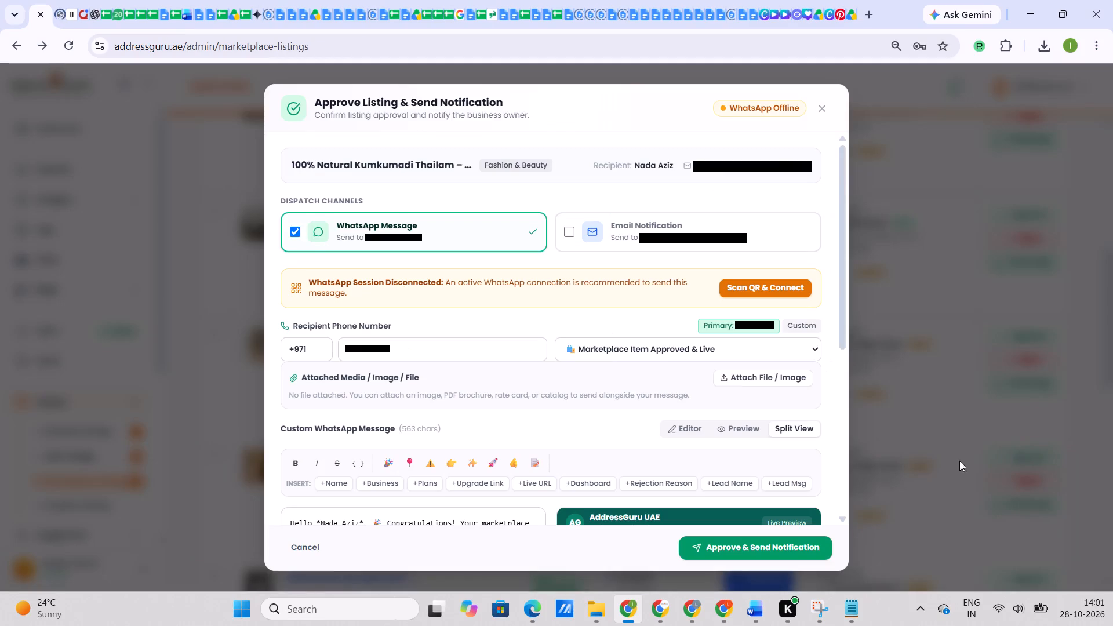
scroll(674, 374, down, 4)
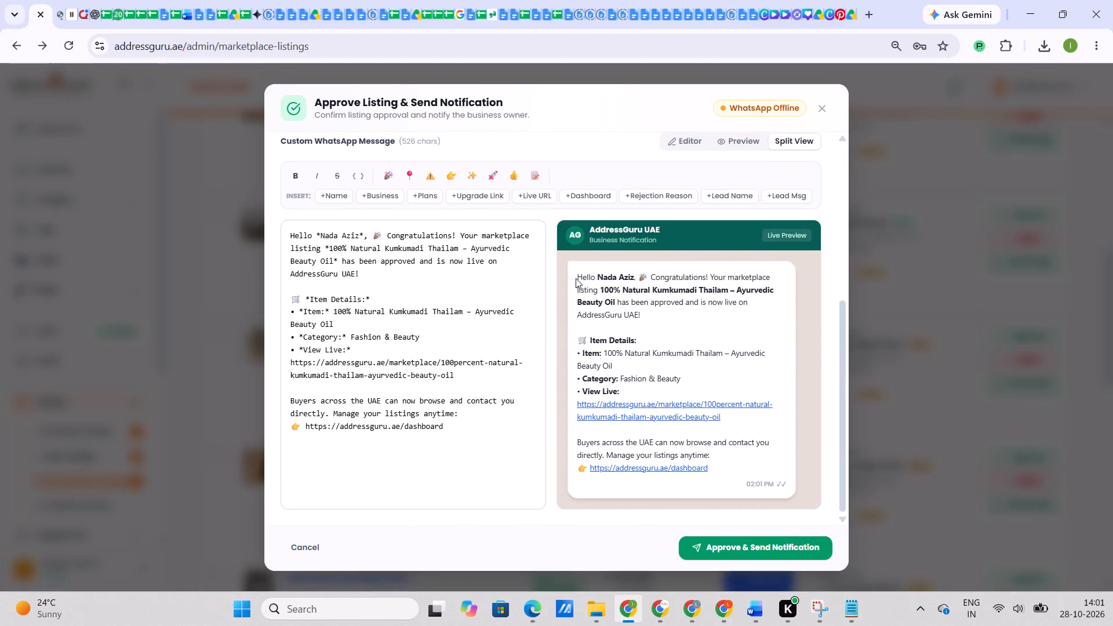
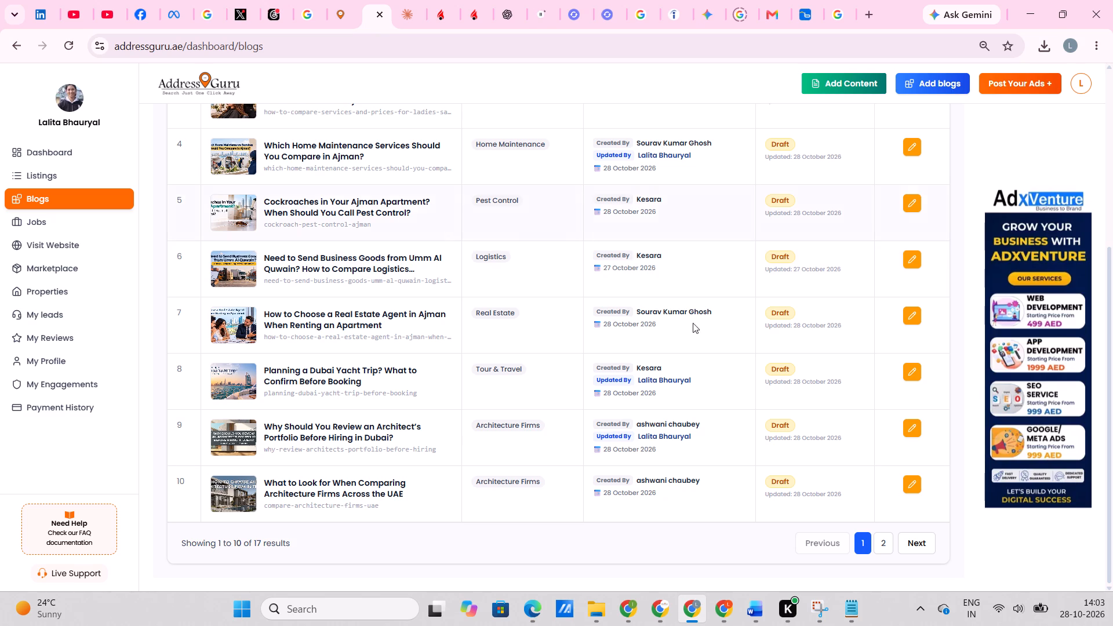
Turn off Bluetooth in the Windows quick settings and close them.
click(999, 619)
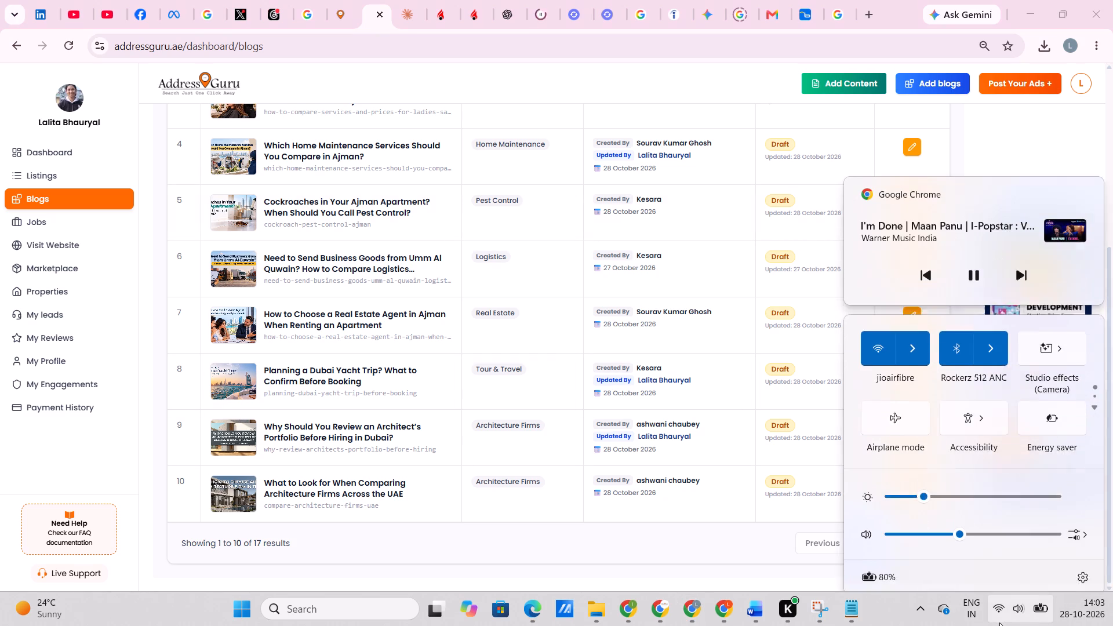
click(955, 341)
click(654, 574)
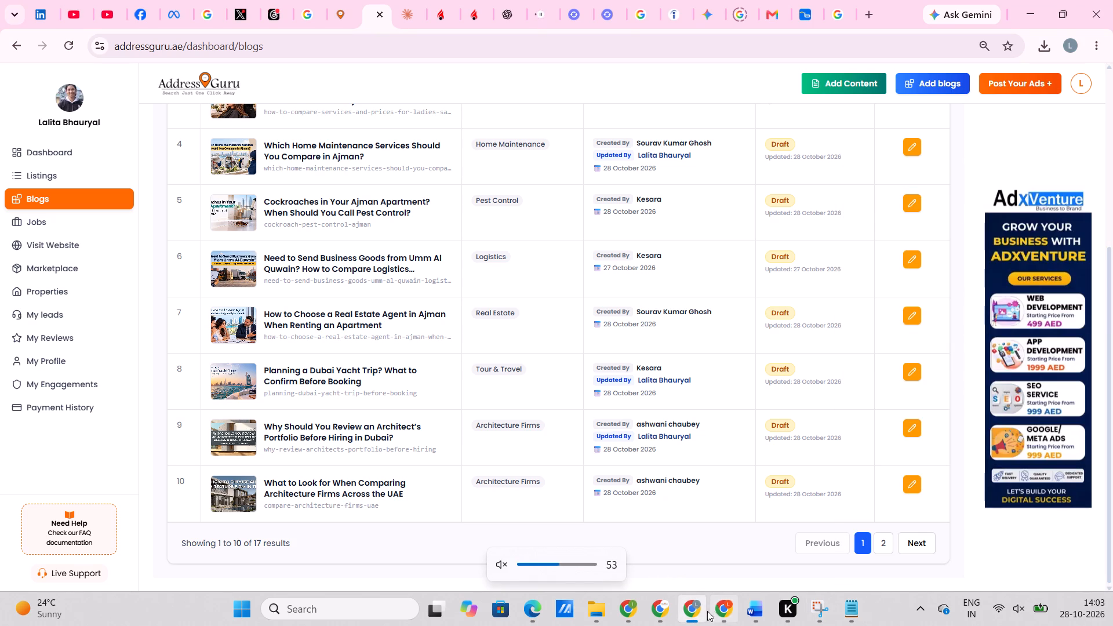
Switch to the YouTube browser window, pause the "I'm Done | Maan Panu" video, and return to the AddressGuru blogs list.
click(728, 605)
click(465, 328)
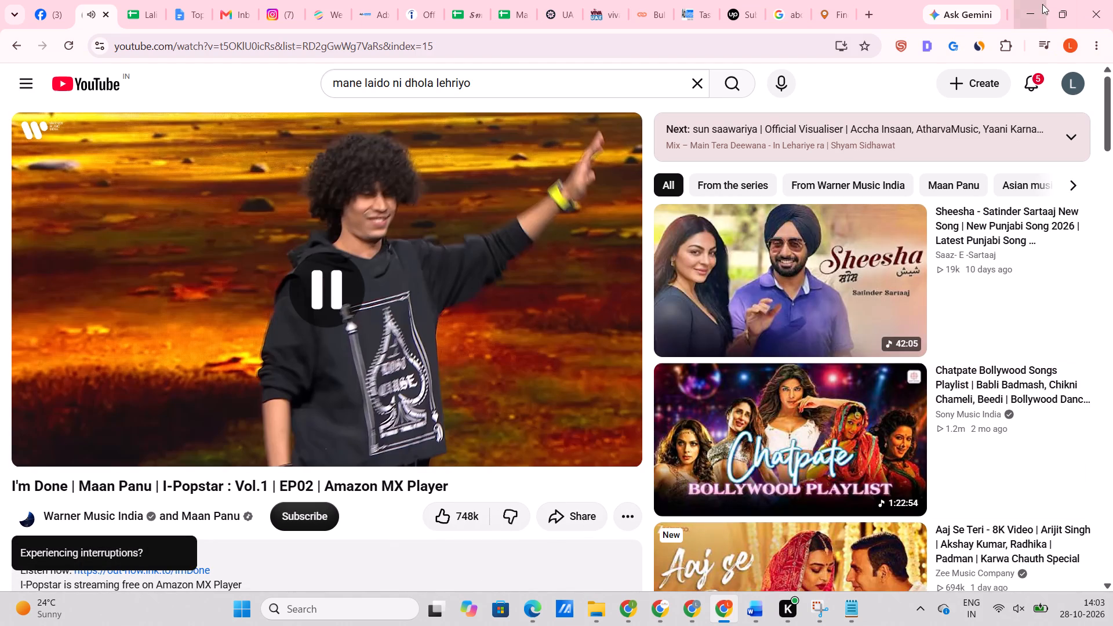
click(1036, 0)
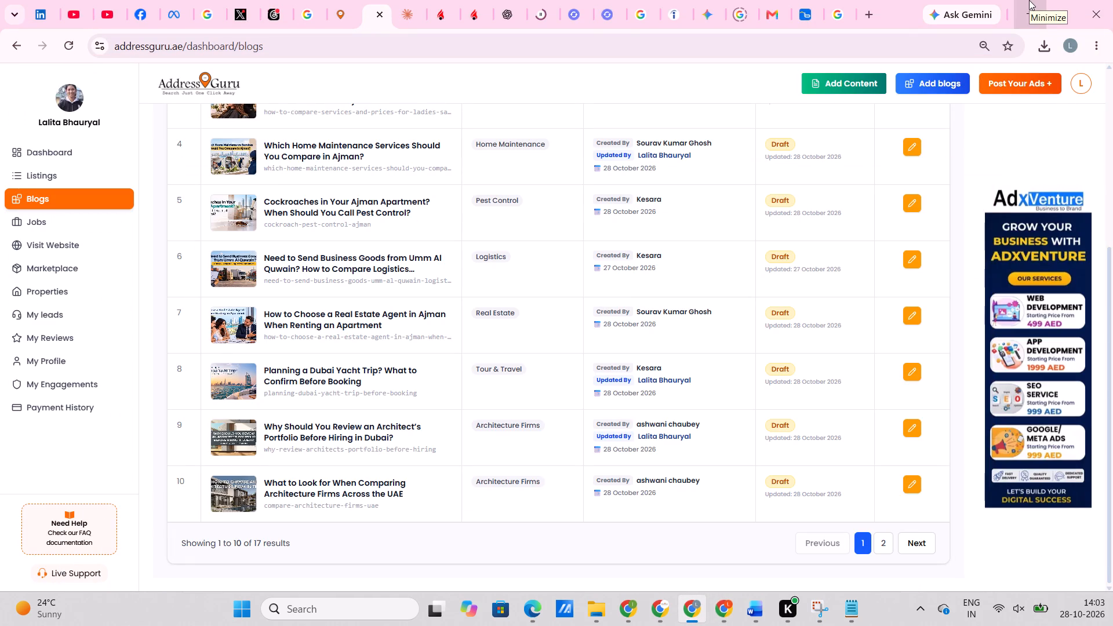